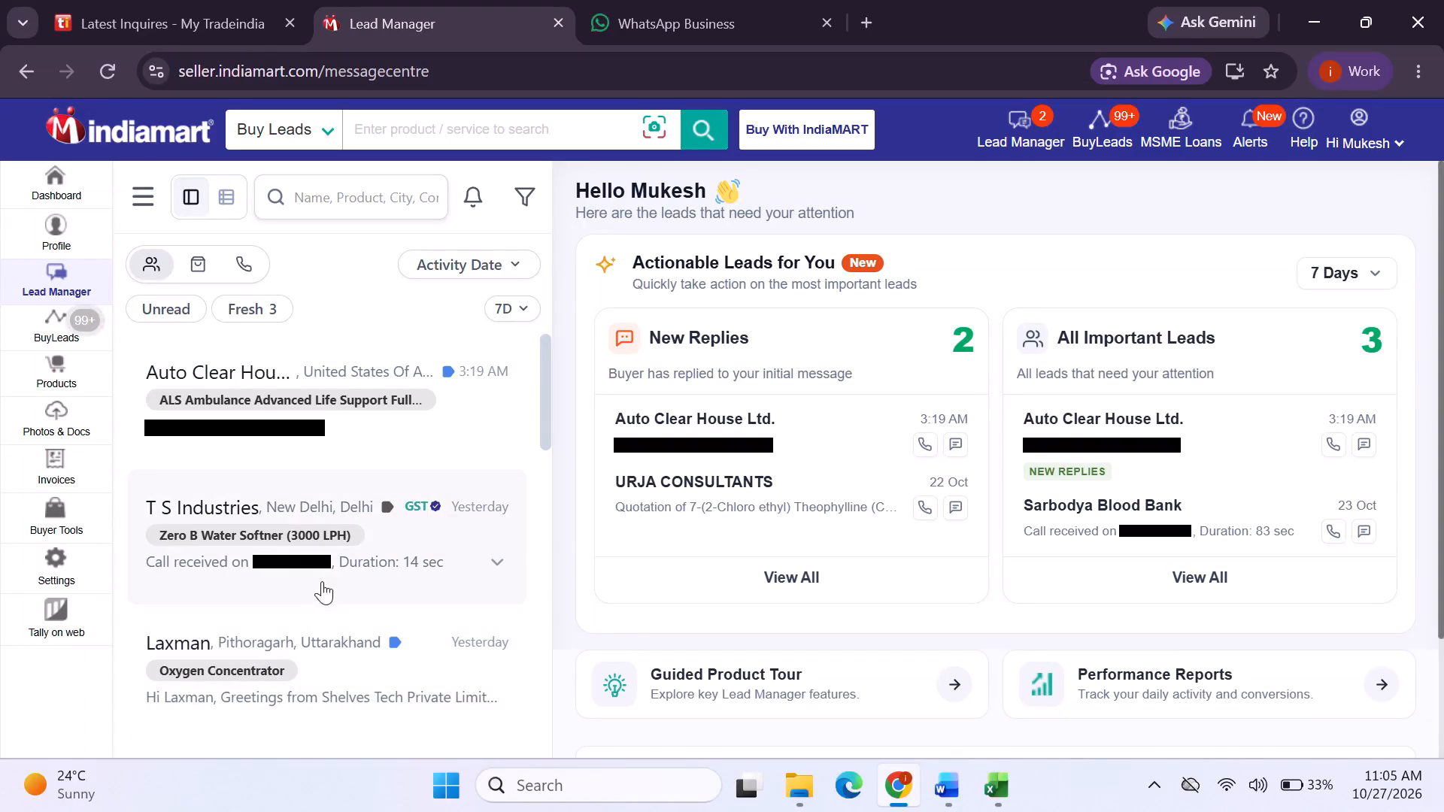
# Open the T S Industries lead for the Zero B Water Softner (3000 LPH) and review its enquiry details and call record.
pyautogui.click(393, 538)
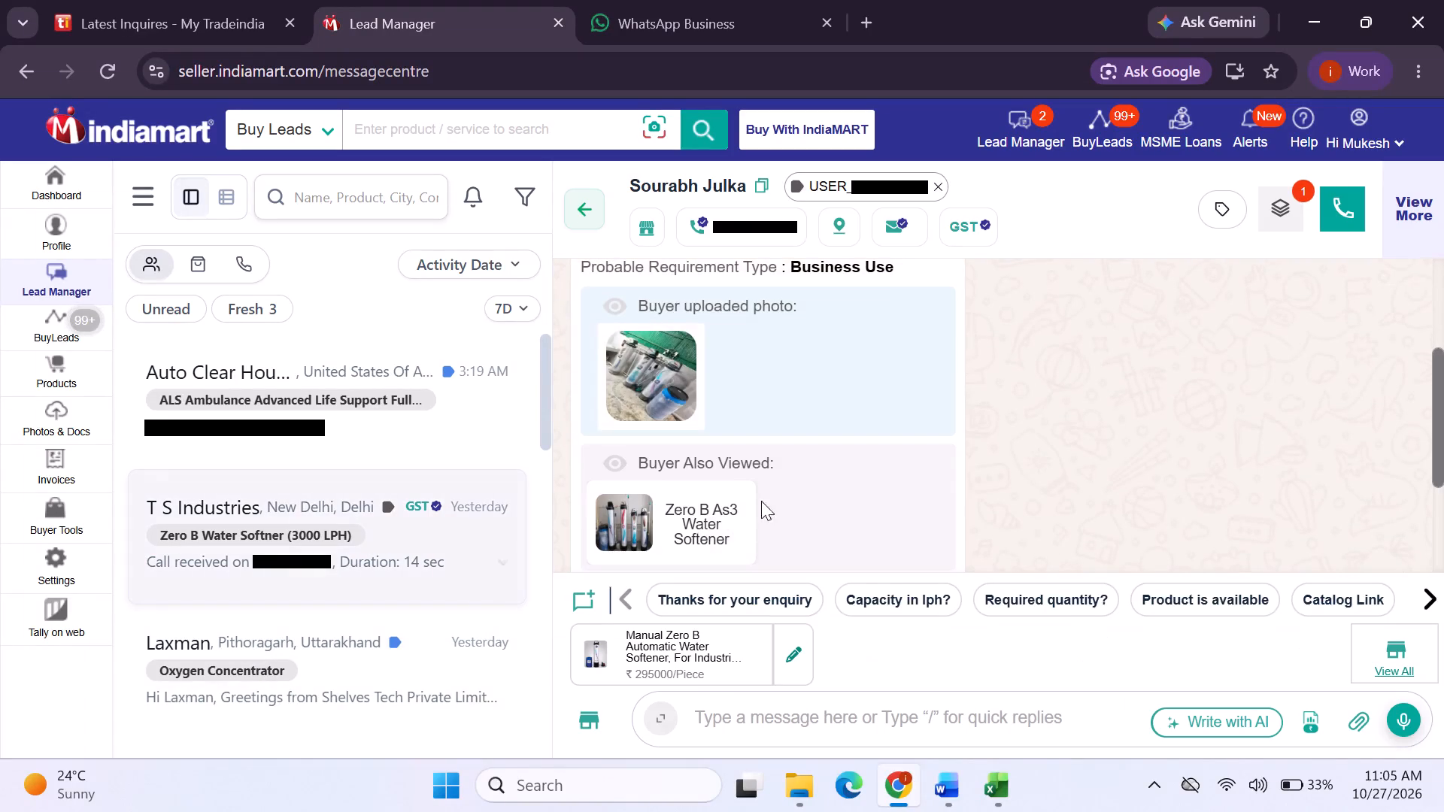
pyautogui.scroll(-4, 997, 456)
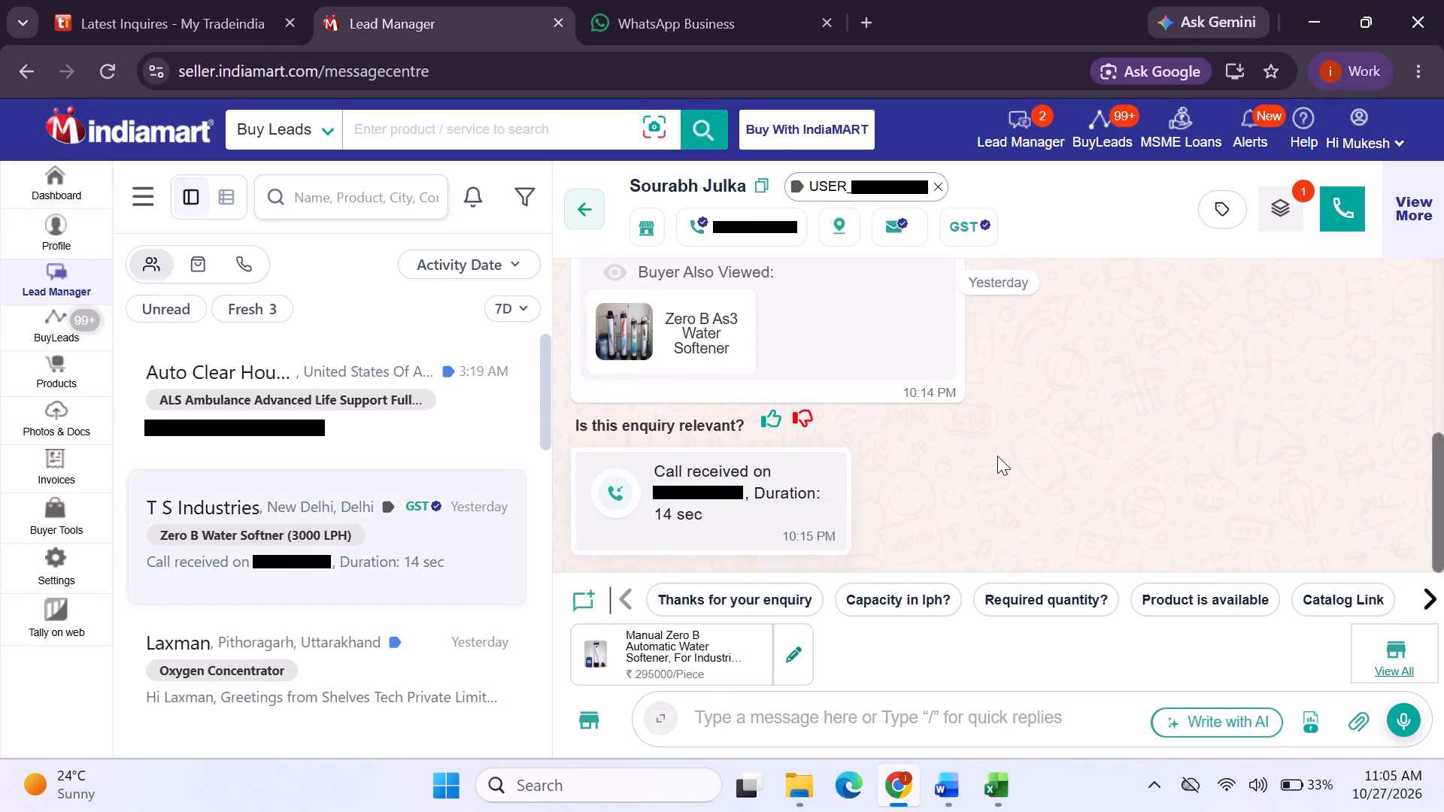
pyautogui.scroll(3, 918, 456)
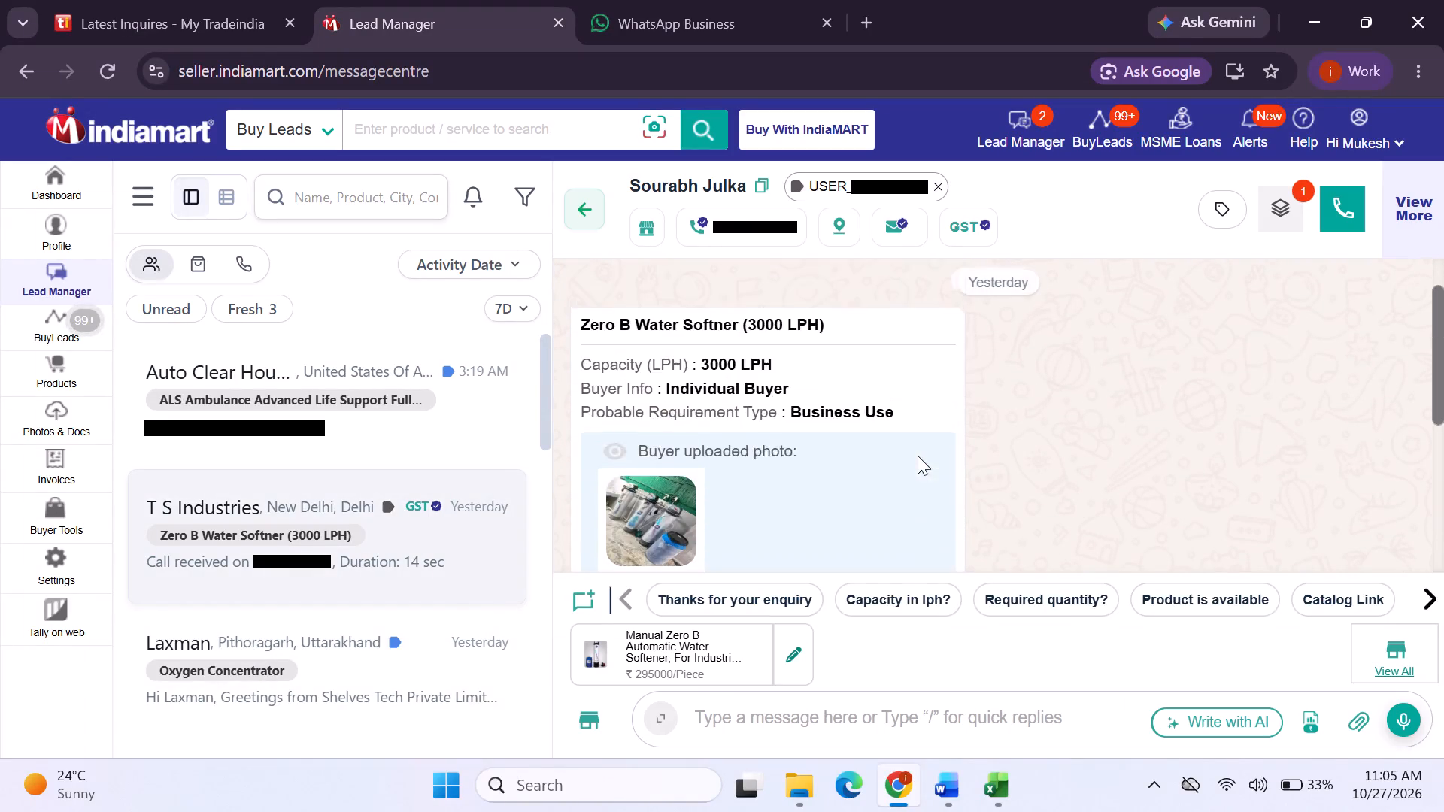
pyautogui.scroll(1, 918, 456)
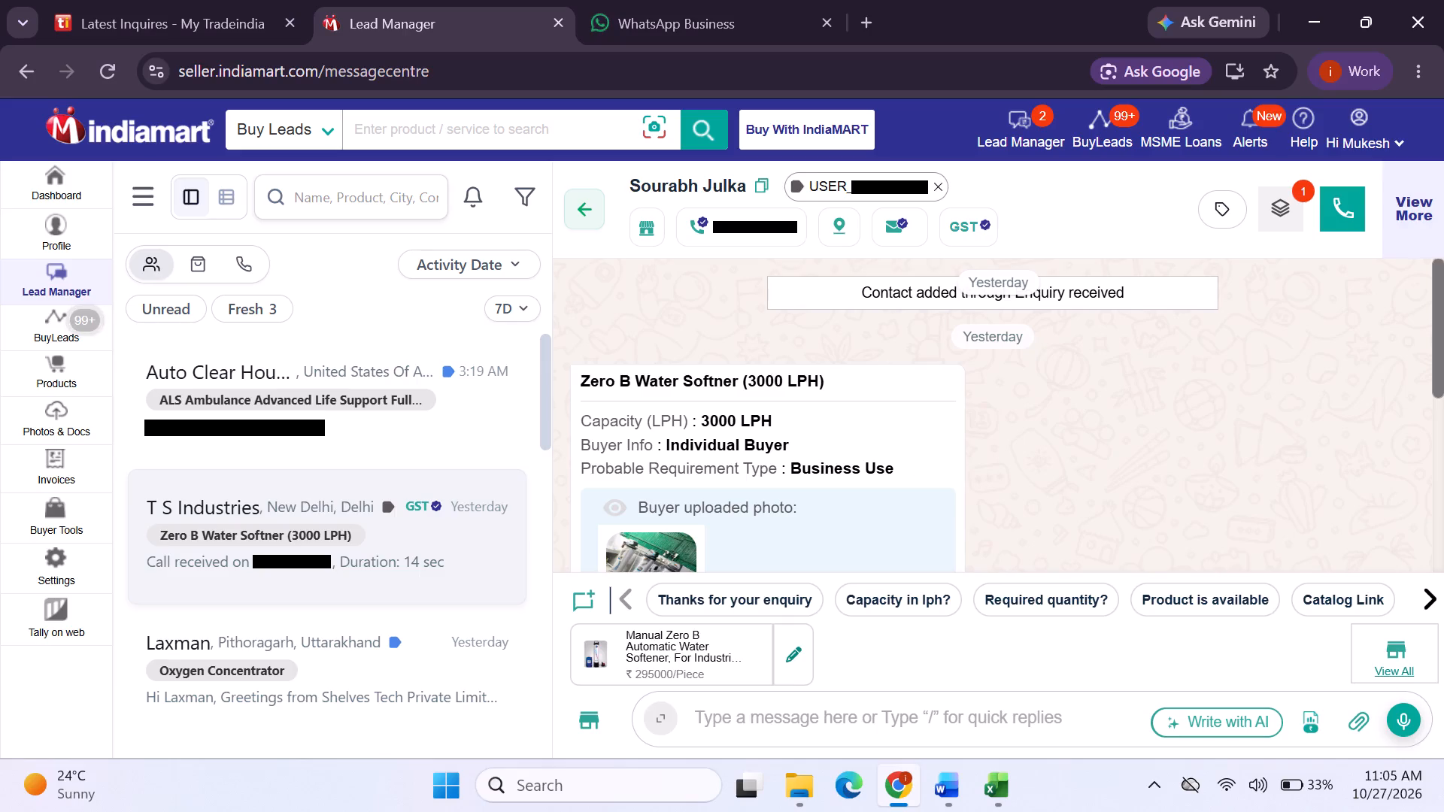
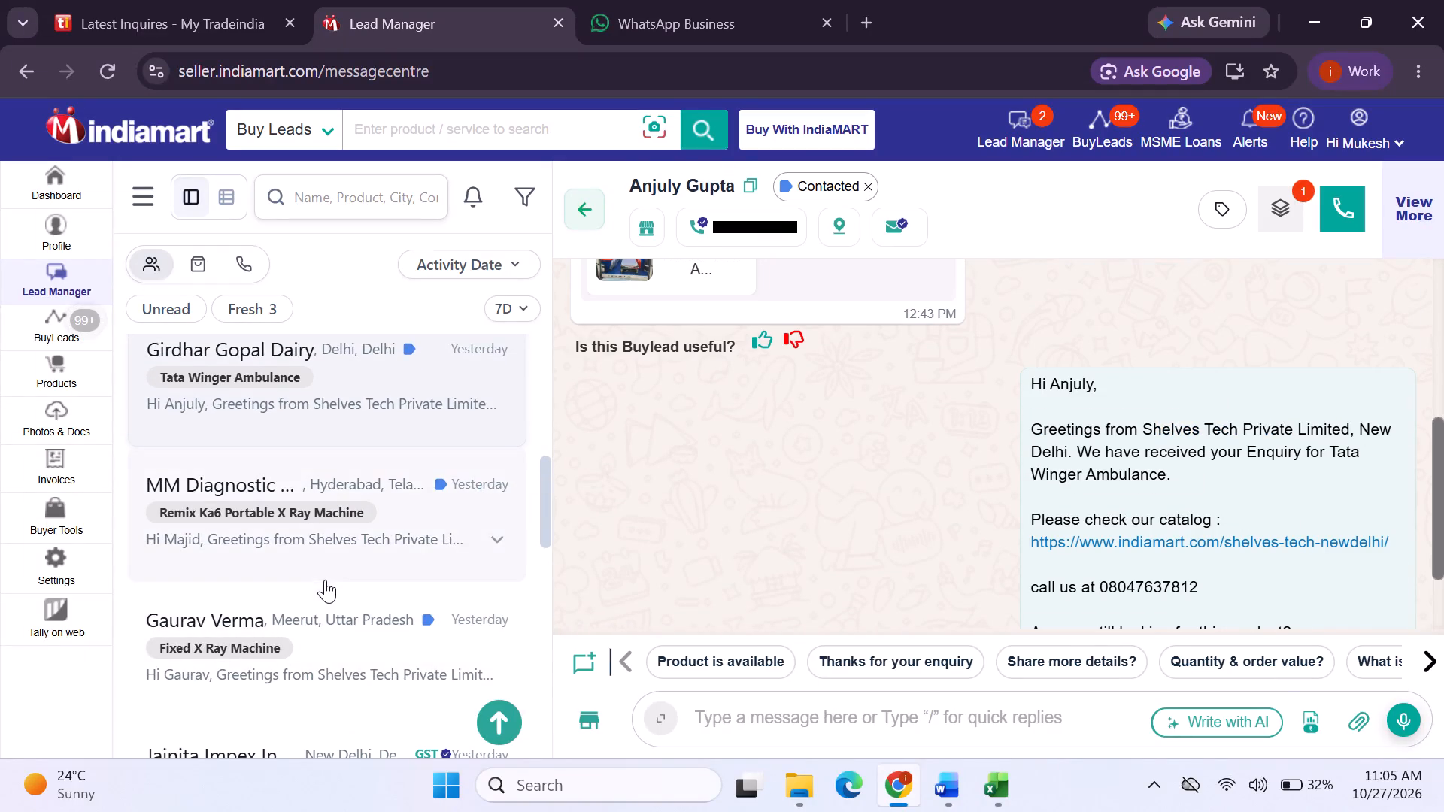
# Switch to the TradeIndia latest inquiries page and look through the list of recent buyer inquiries.
pyautogui.click(187, 28)
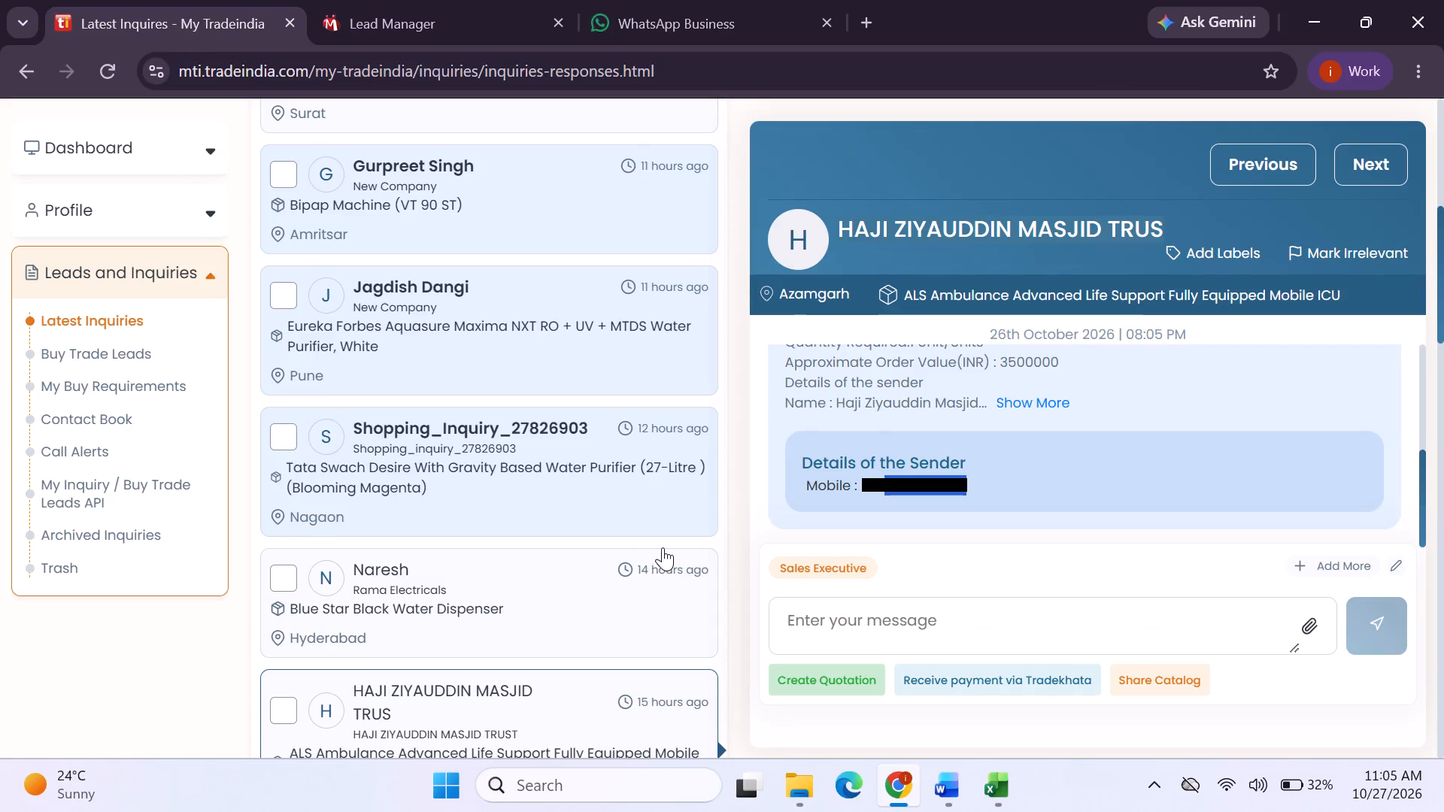
pyautogui.scroll(-2, 663, 547)
pyautogui.scroll(2, 663, 547)
pyautogui.scroll(-2, 663, 547)
pyautogui.scroll(3, 663, 547)
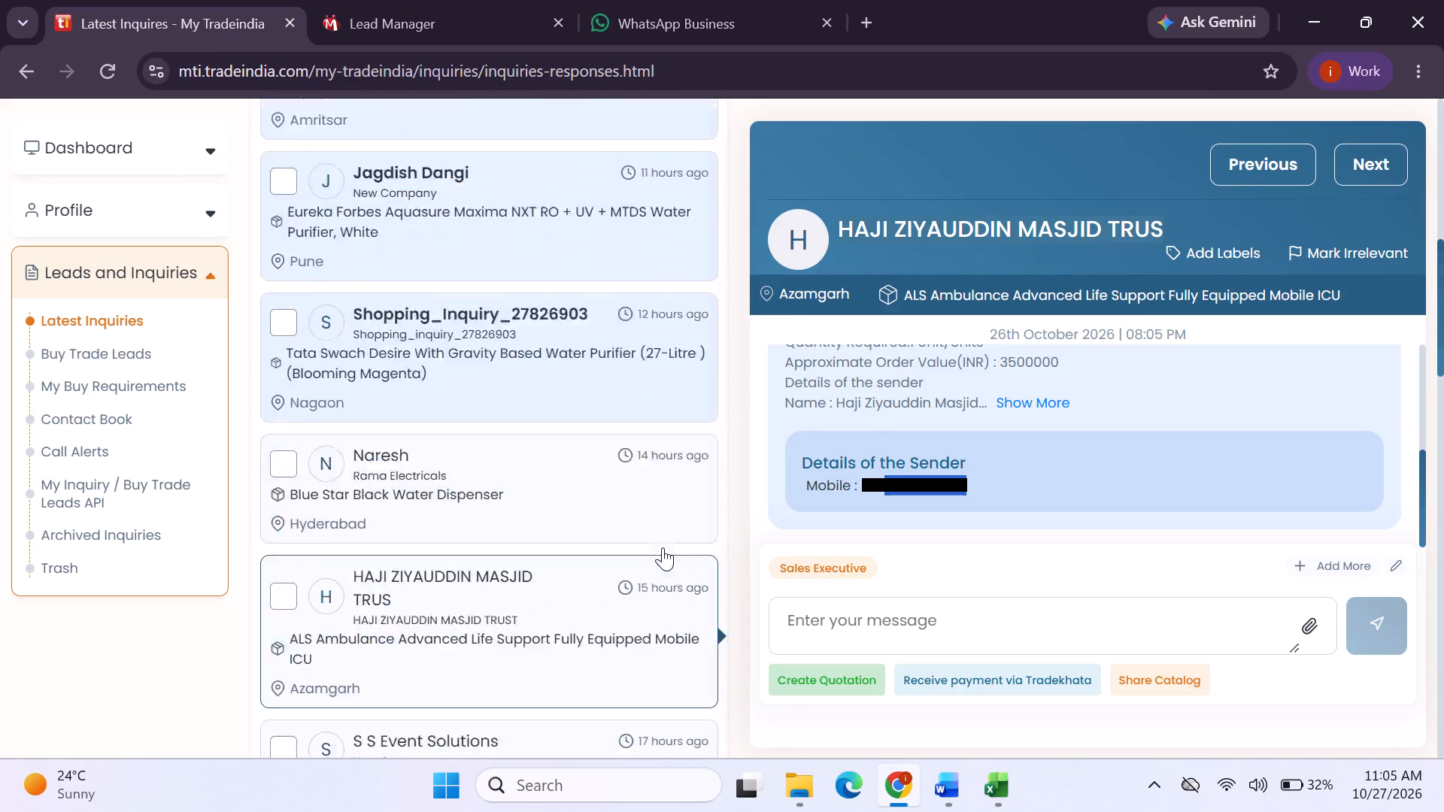
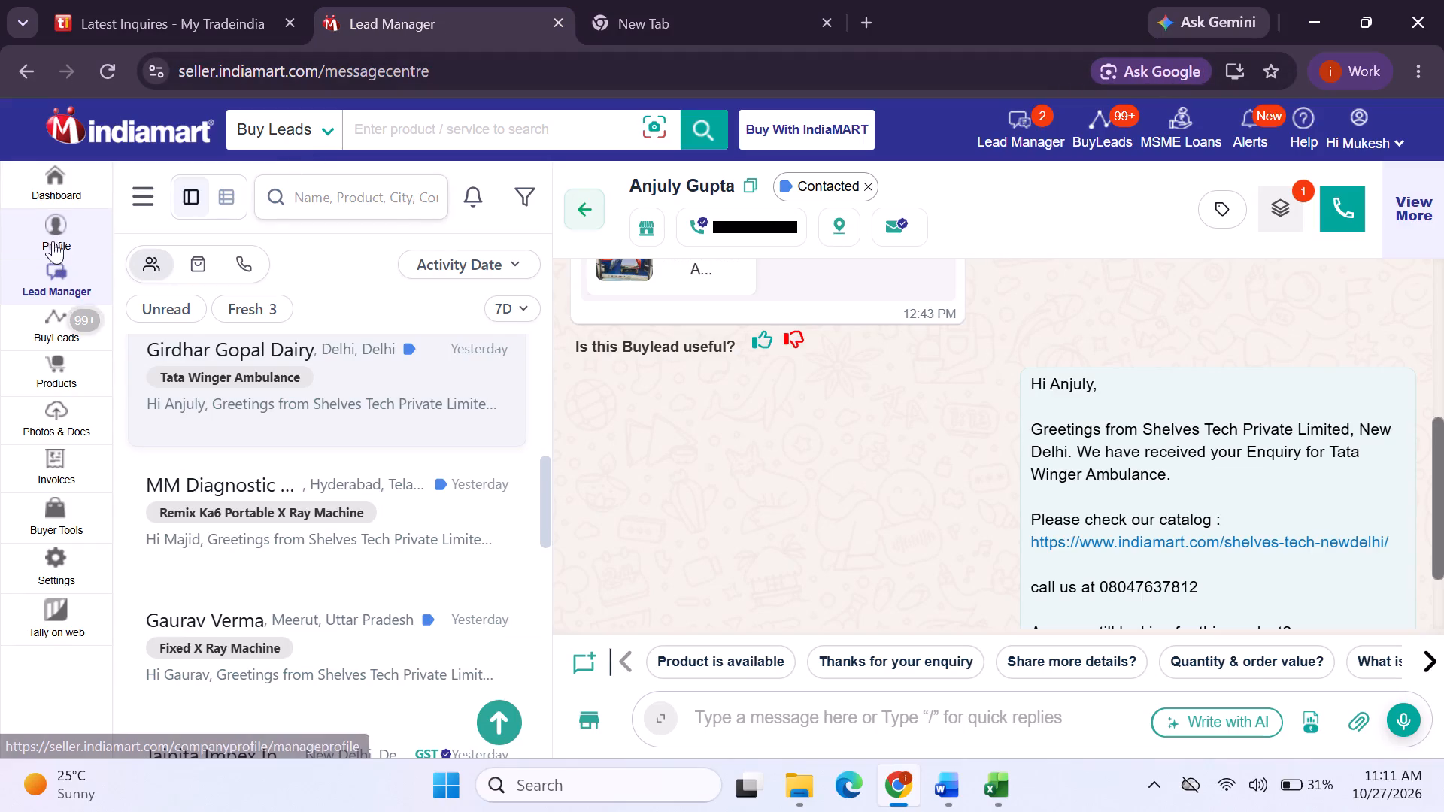
# Go from the Lead Manager to the IndiaMART BuyLeads page and show the Recent buy leads.
pyautogui.click(54, 319)
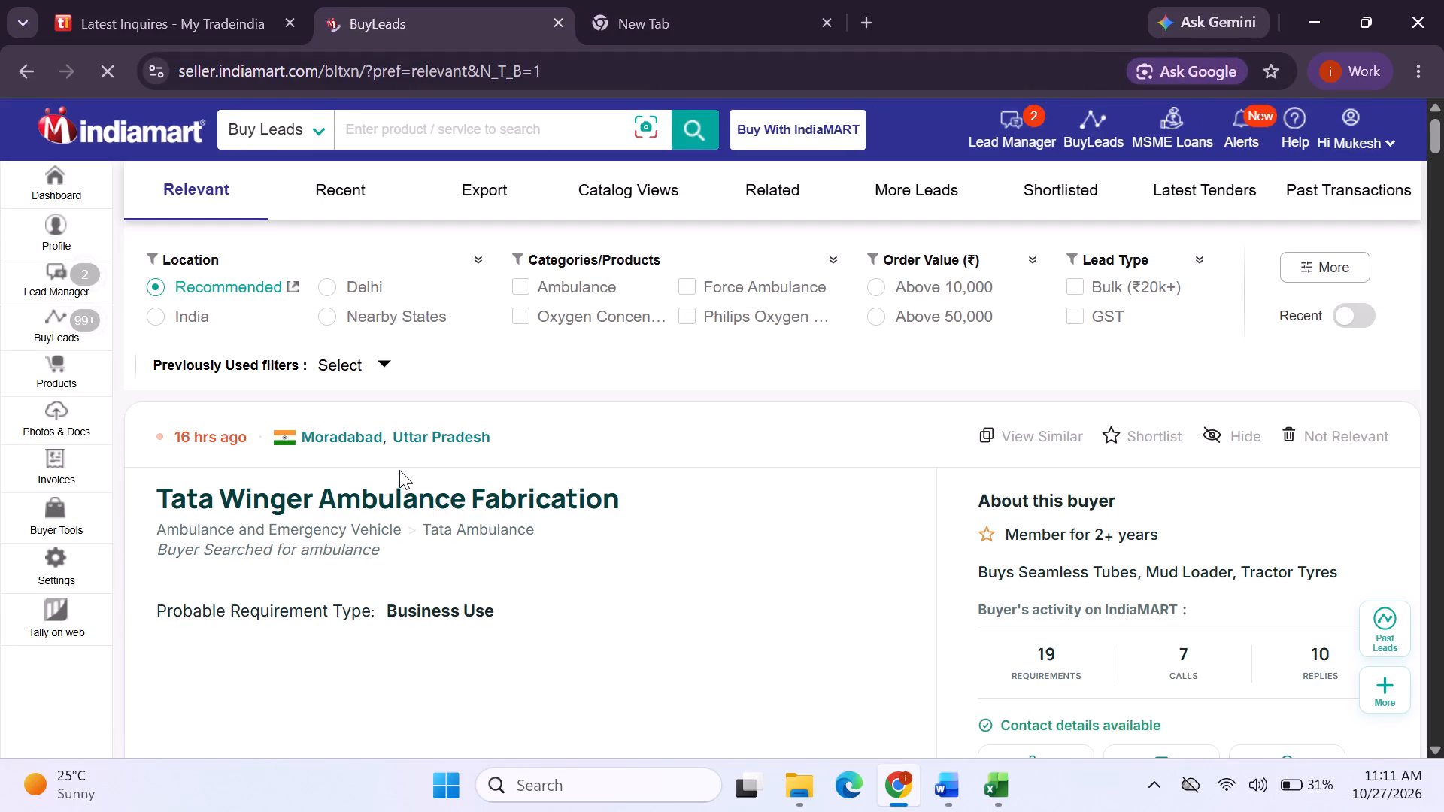
pyautogui.click(337, 192)
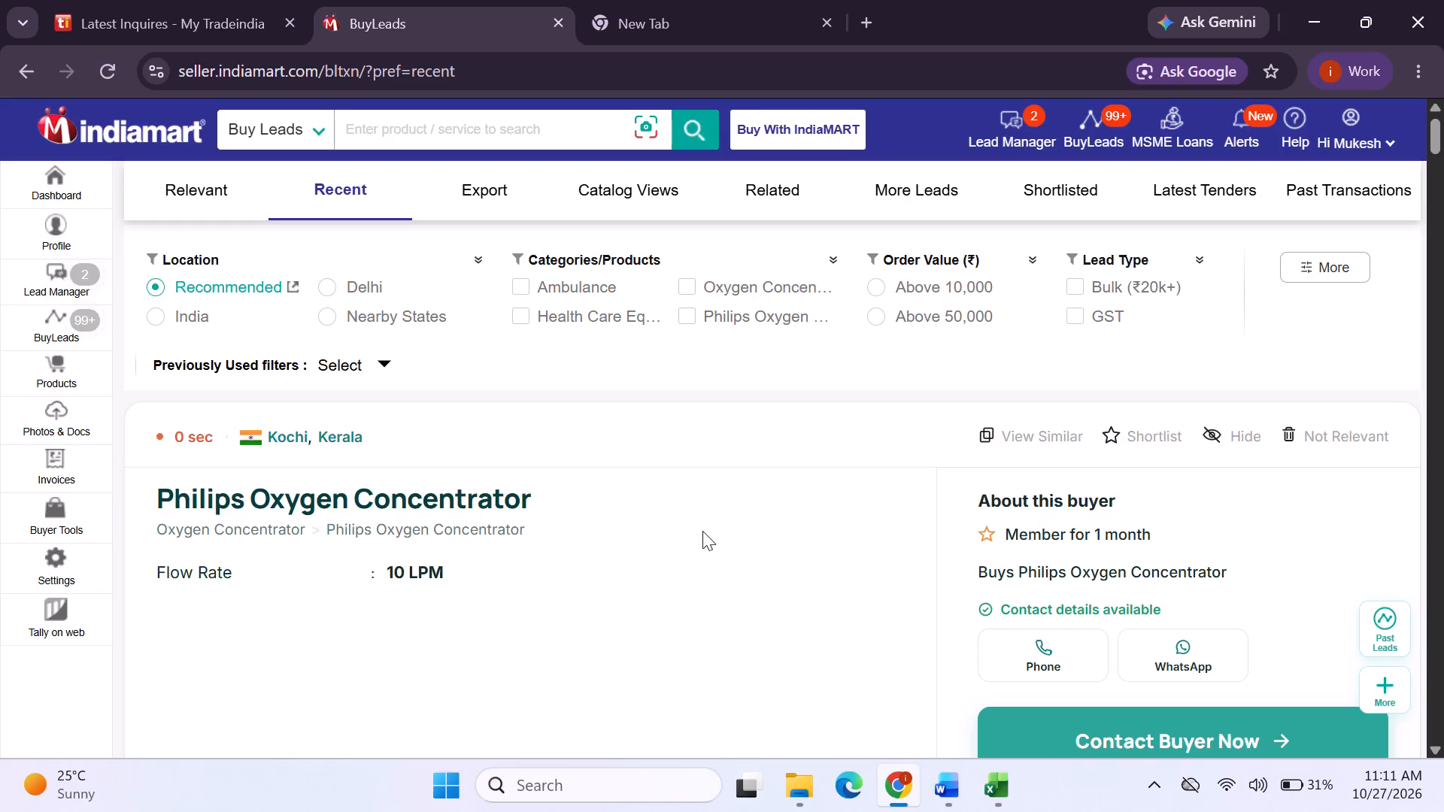
# Contact the buyer of the Handheld X Ray Machine lead from Bengaluru and send them the Catalog Link reply.
pyautogui.scroll(-3, 702, 531)
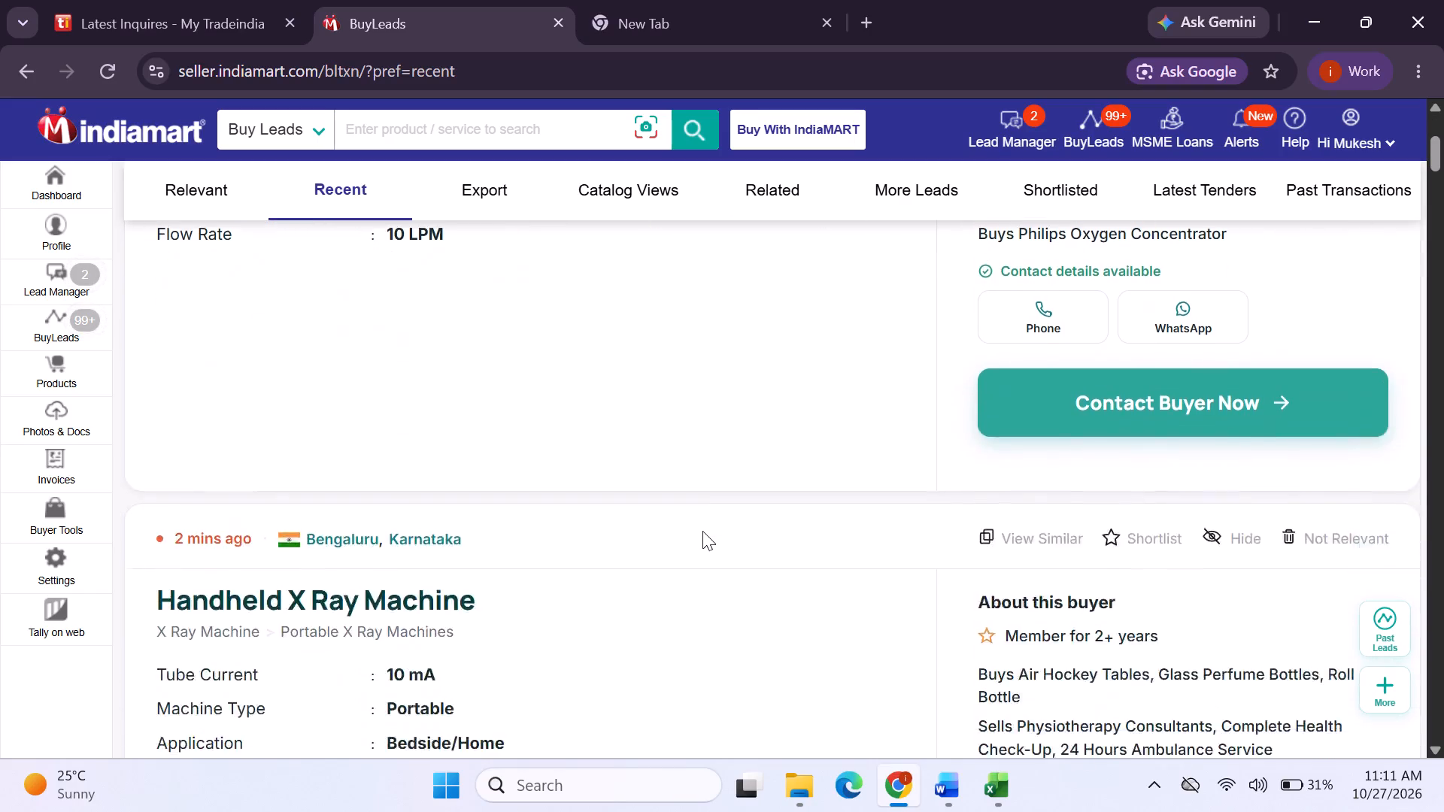
pyautogui.scroll(-3, 702, 531)
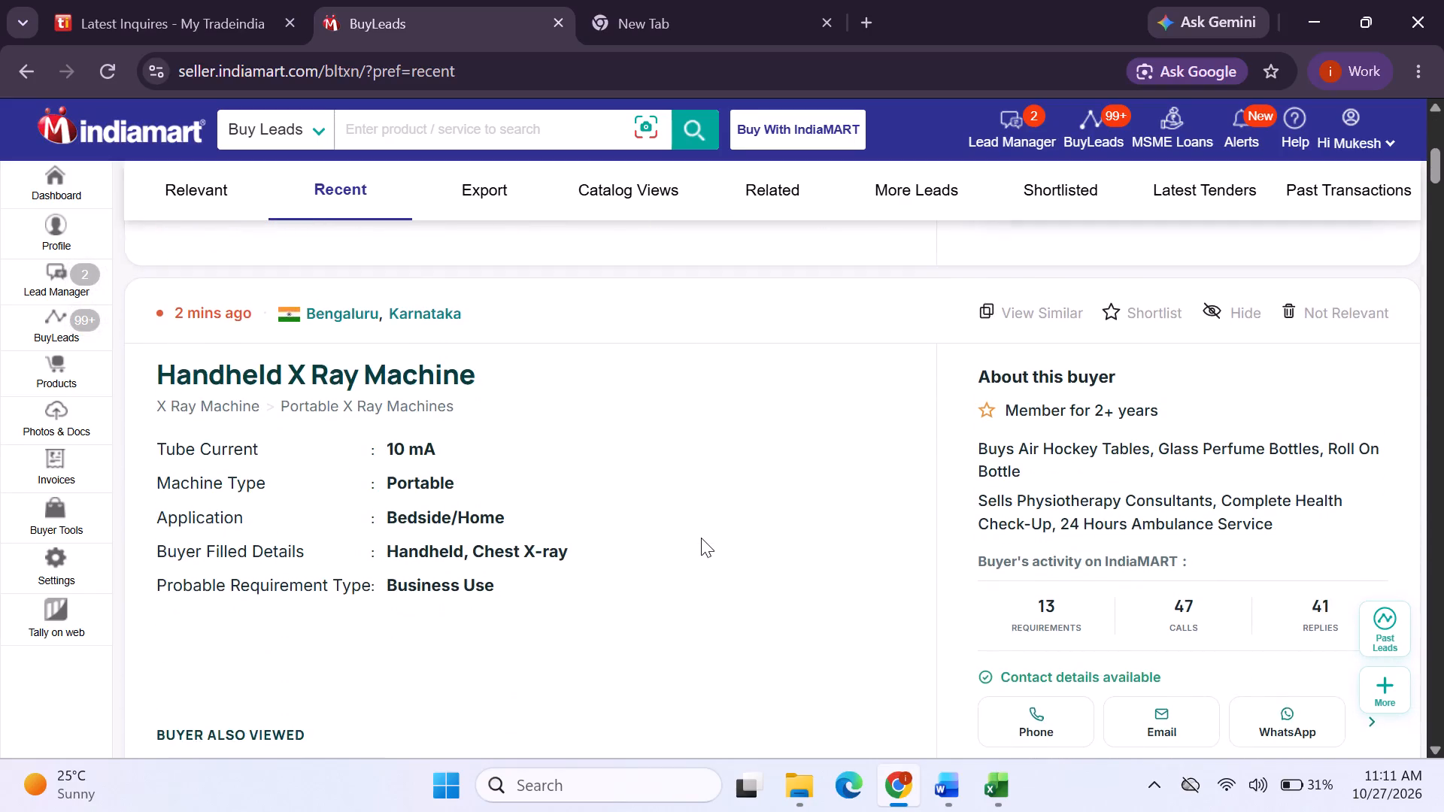
pyautogui.click(1107, 695)
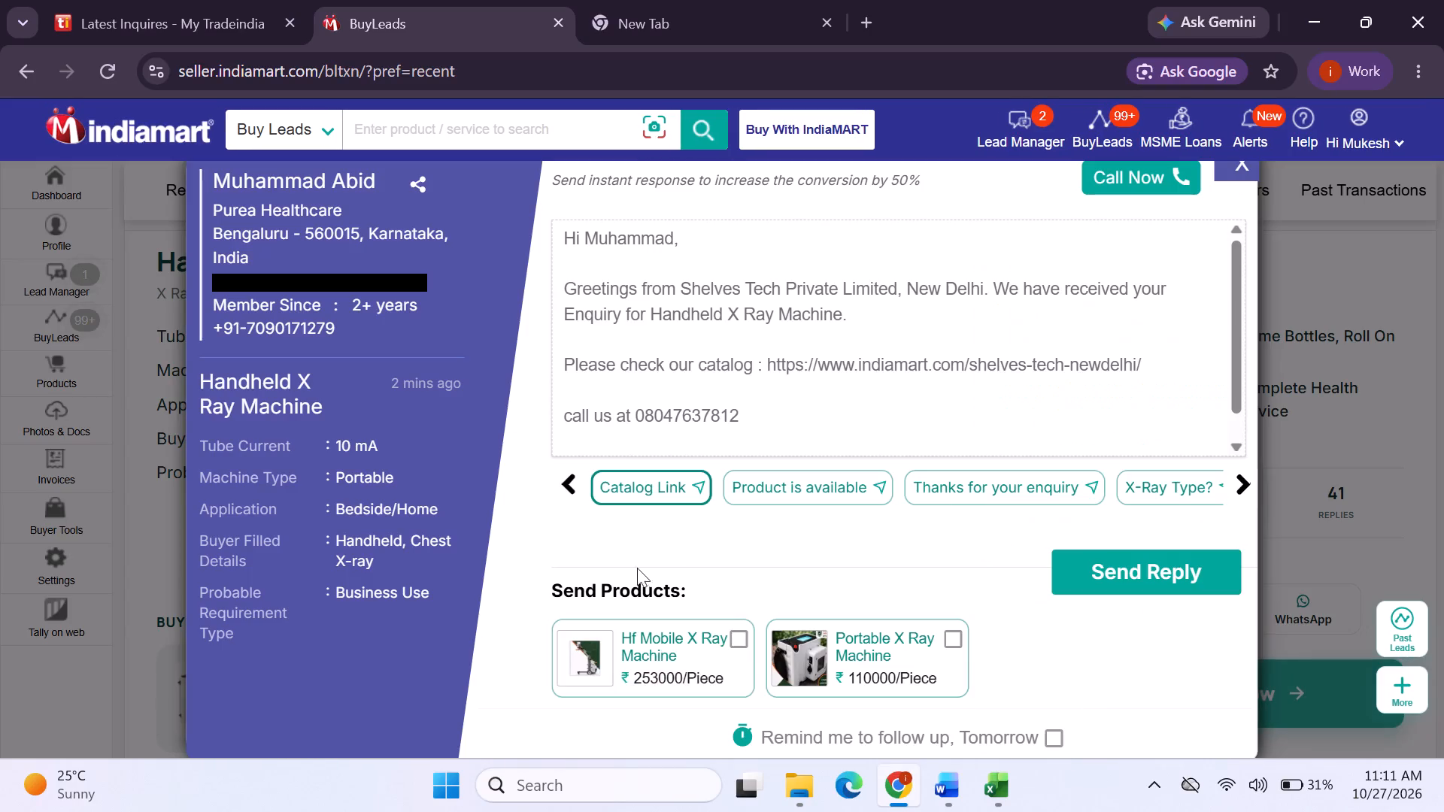
pyautogui.click(633, 498)
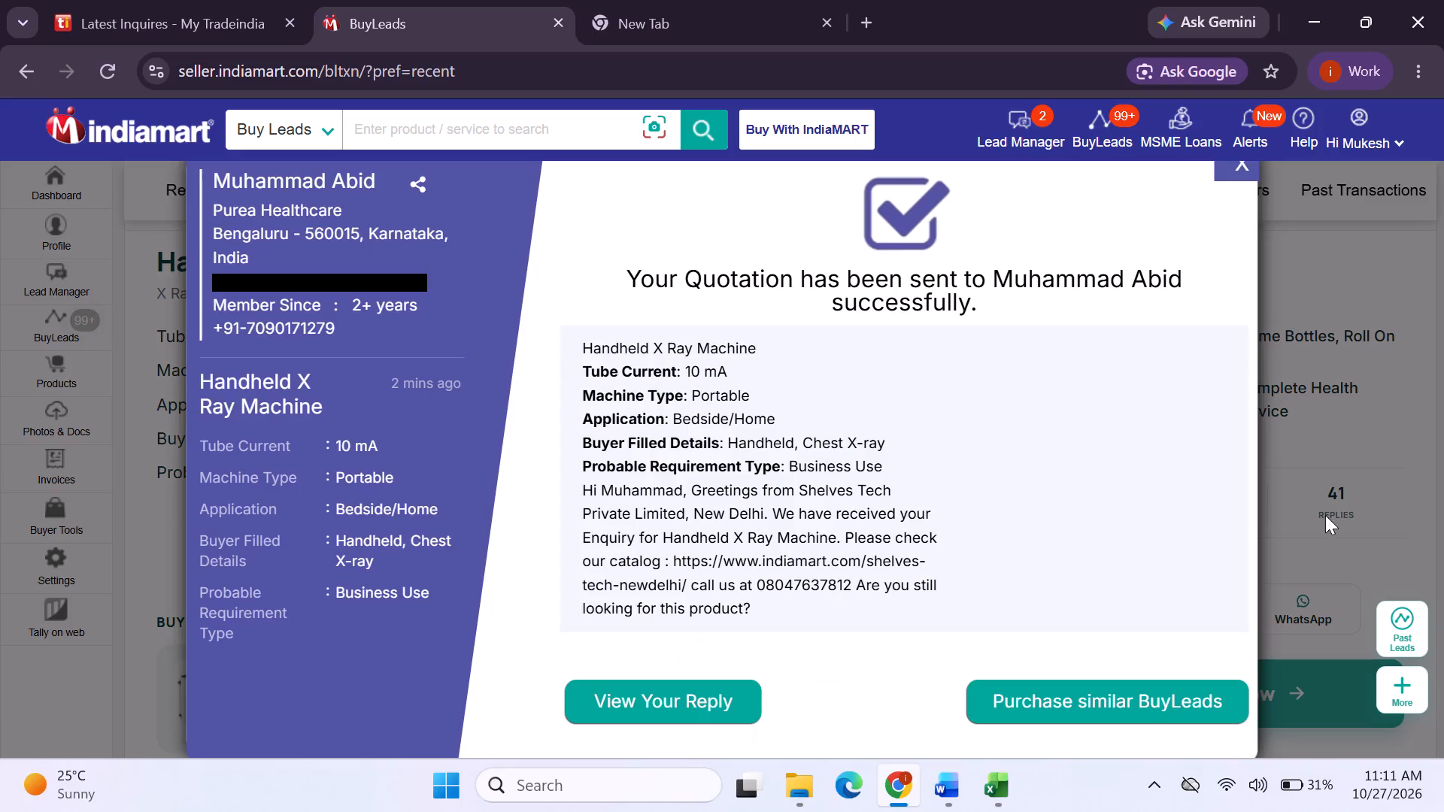
pyautogui.click(1237, 165)
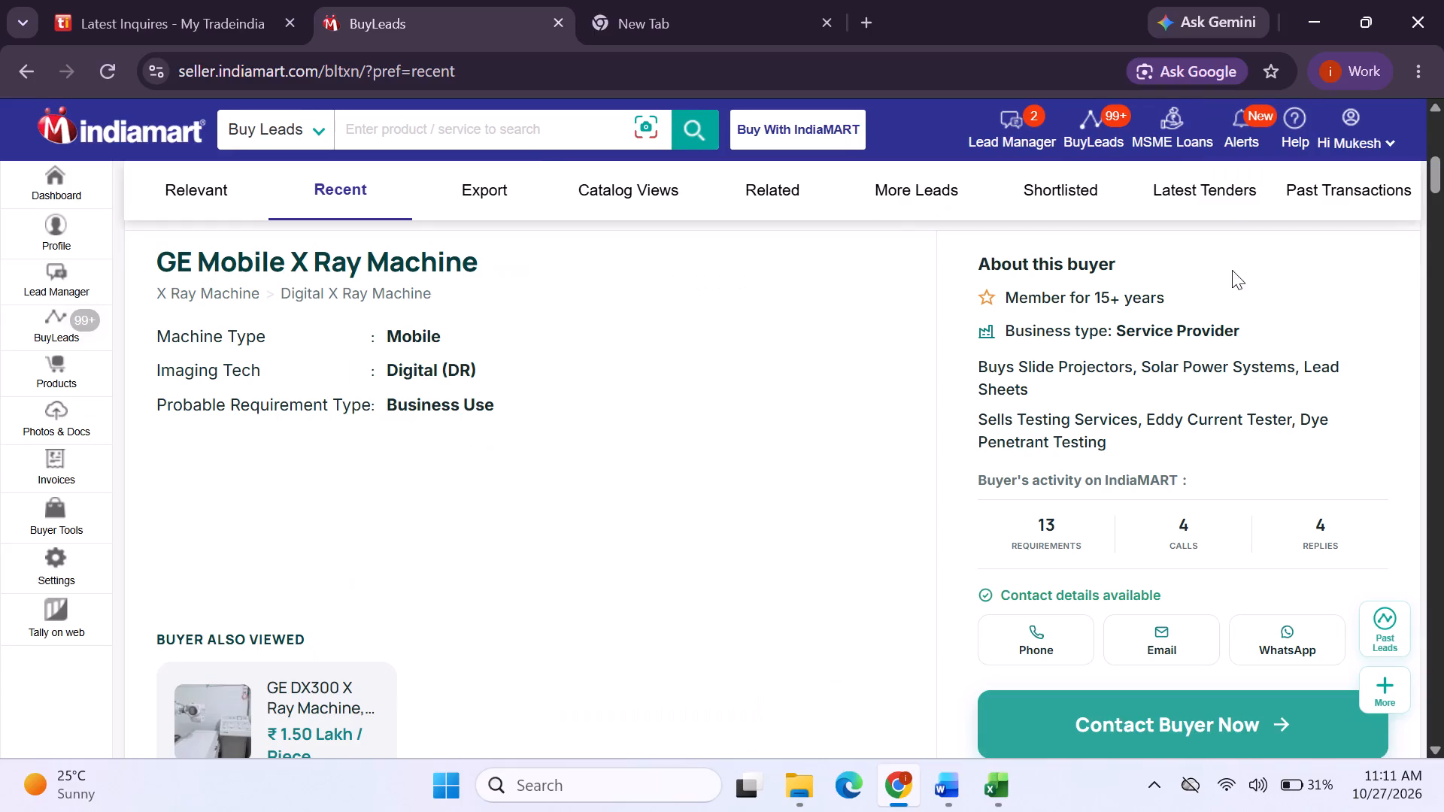
# Contact the buyer of the Force Traveller Advanced Life Support Ambulance (d-type) lead from Margao and send the Catalog Link reply.
pyautogui.scroll(1, 758, 336)
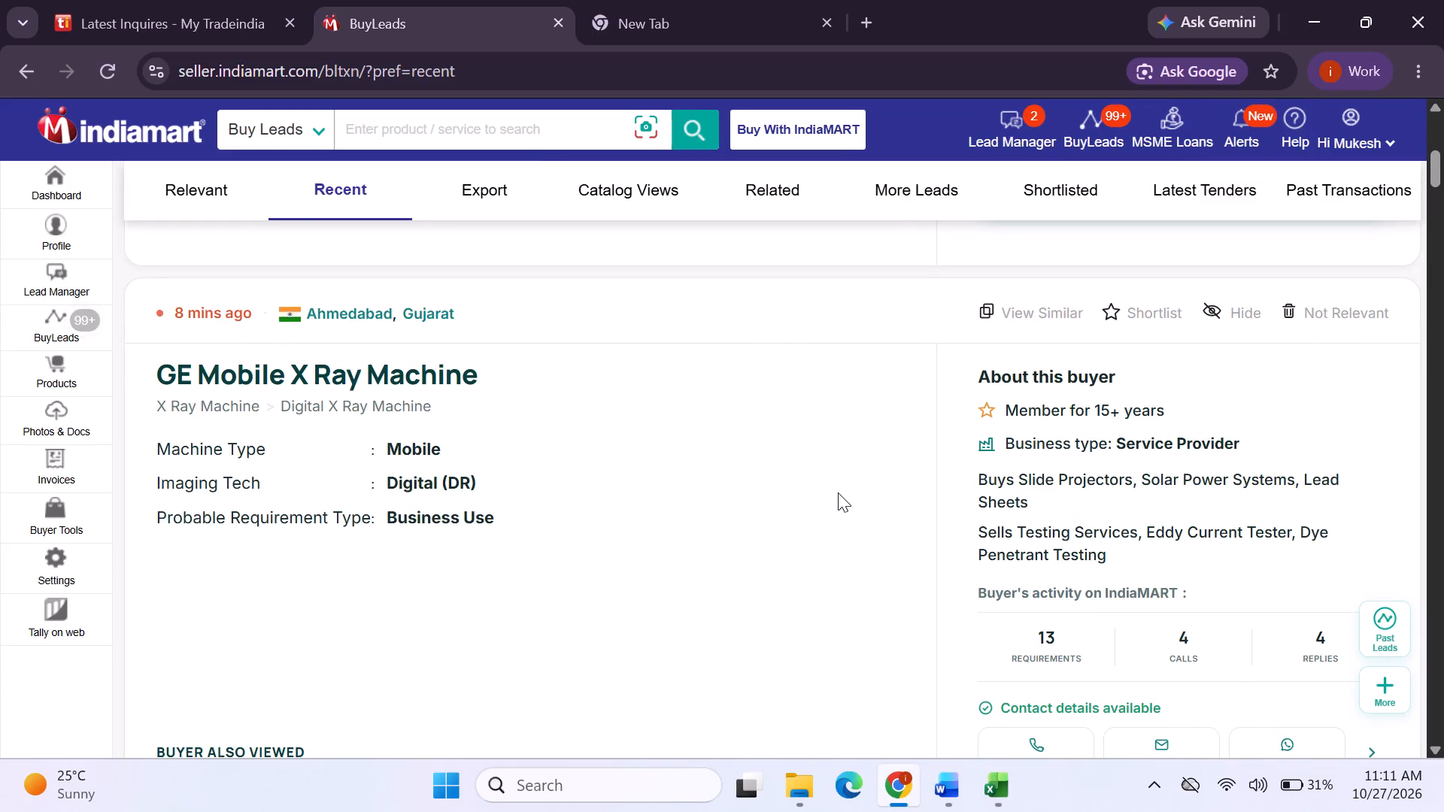
pyautogui.scroll(-3, 838, 492)
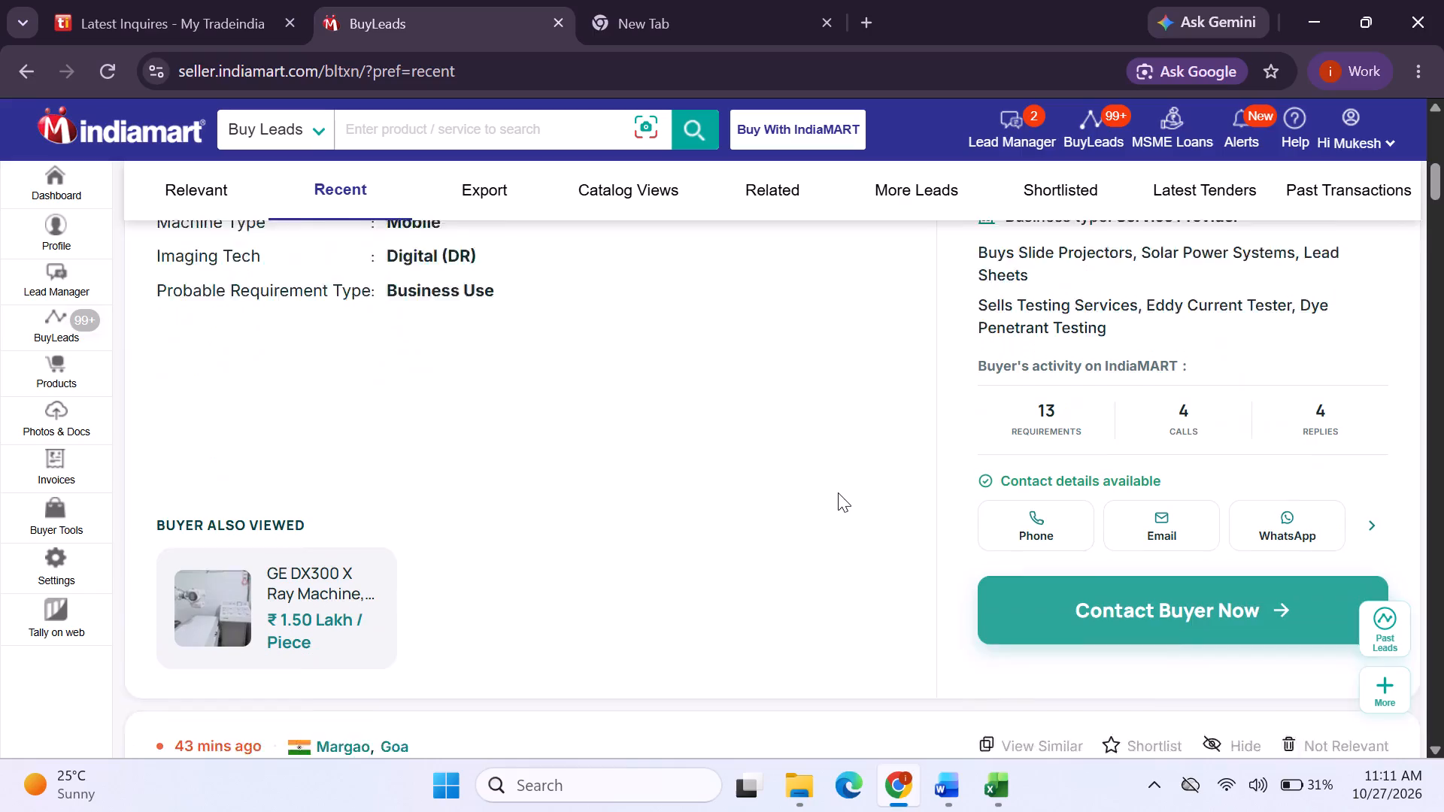
pyautogui.scroll(-2, 838, 492)
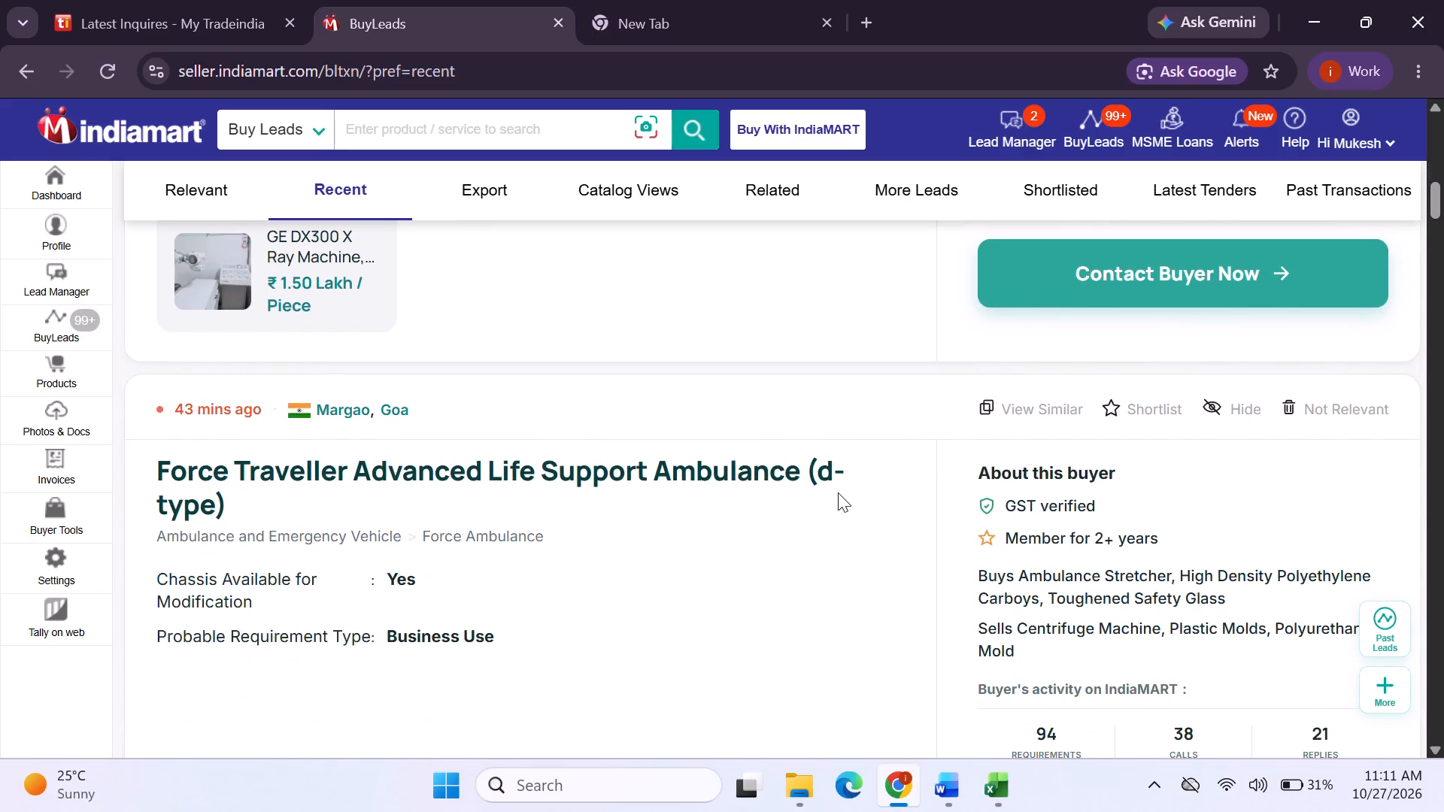
pyautogui.scroll(-2, 838, 492)
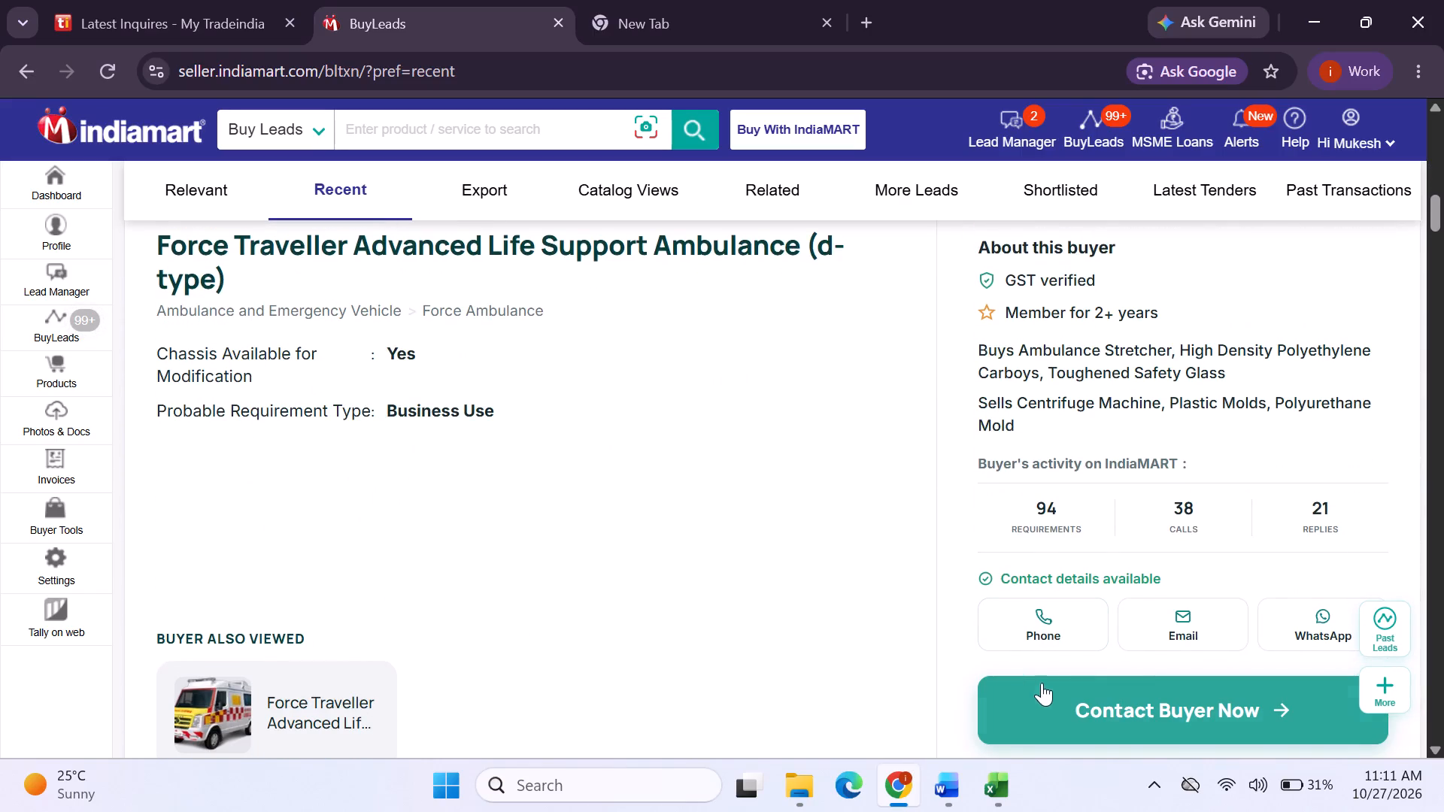
pyautogui.click(1051, 695)
pyautogui.click(673, 489)
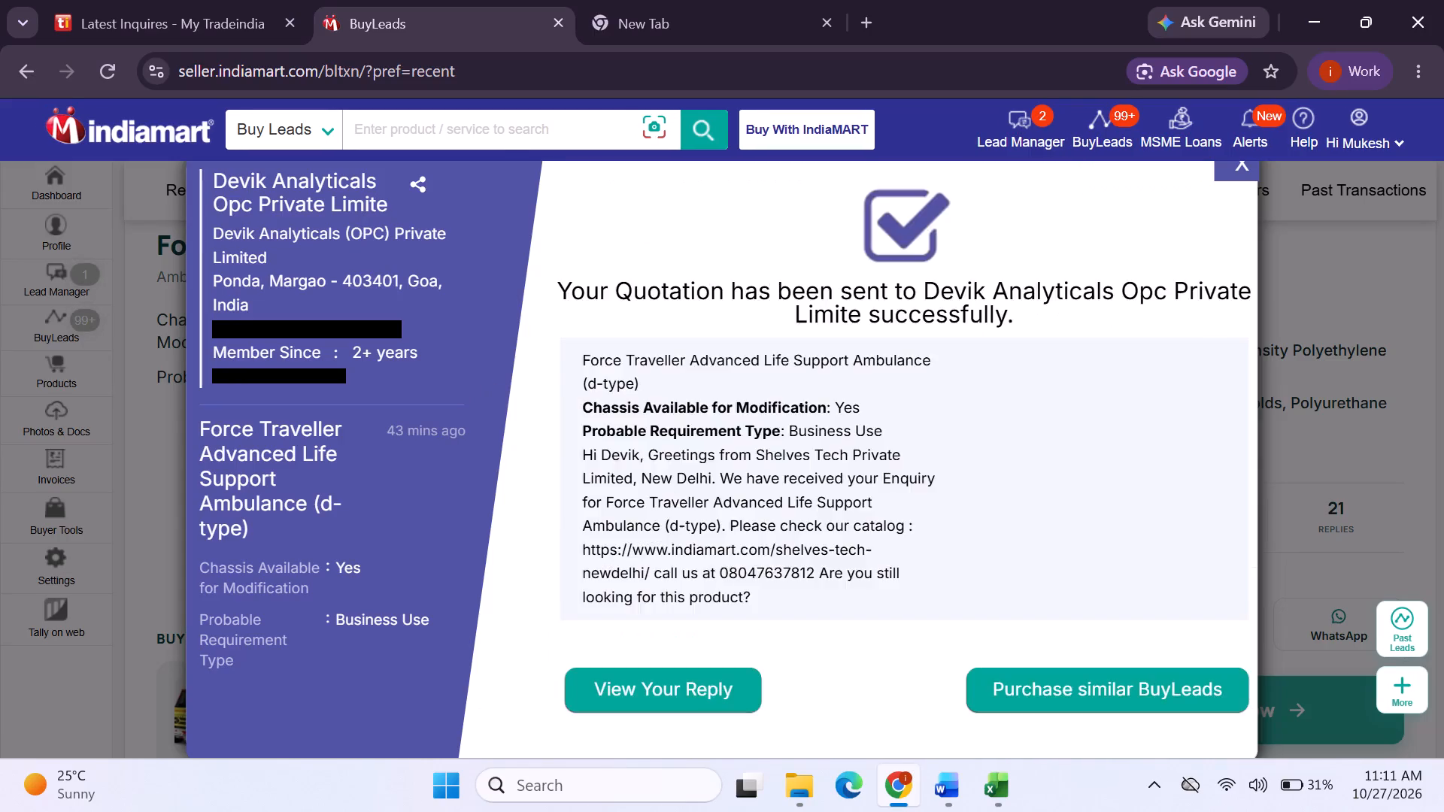
pyautogui.click(1246, 171)
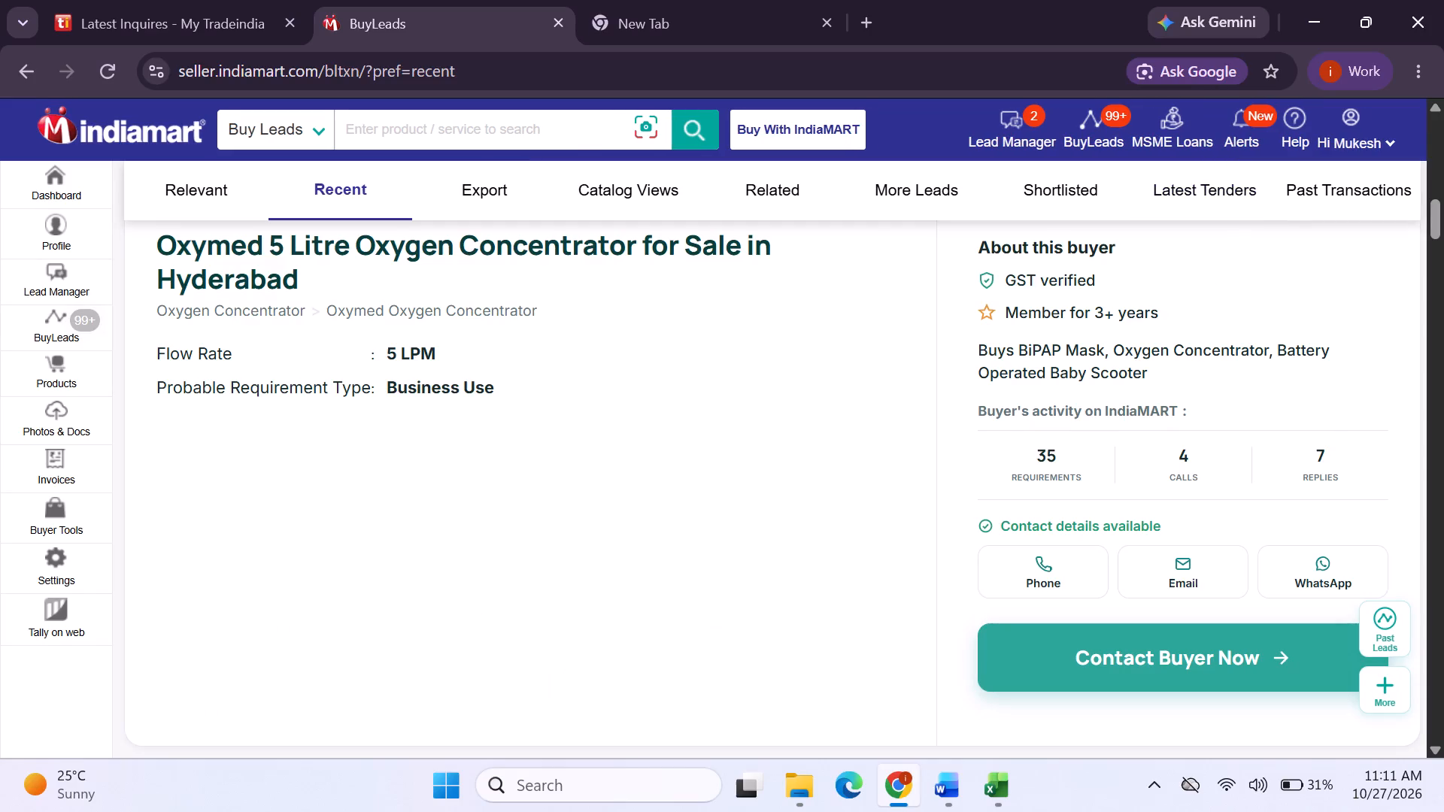
# Review the following recent leads, contact the Force Trax Ambulance buyer from Guwahati and send the Catalog Link reply.
pyautogui.scroll(-3, 802, 459)
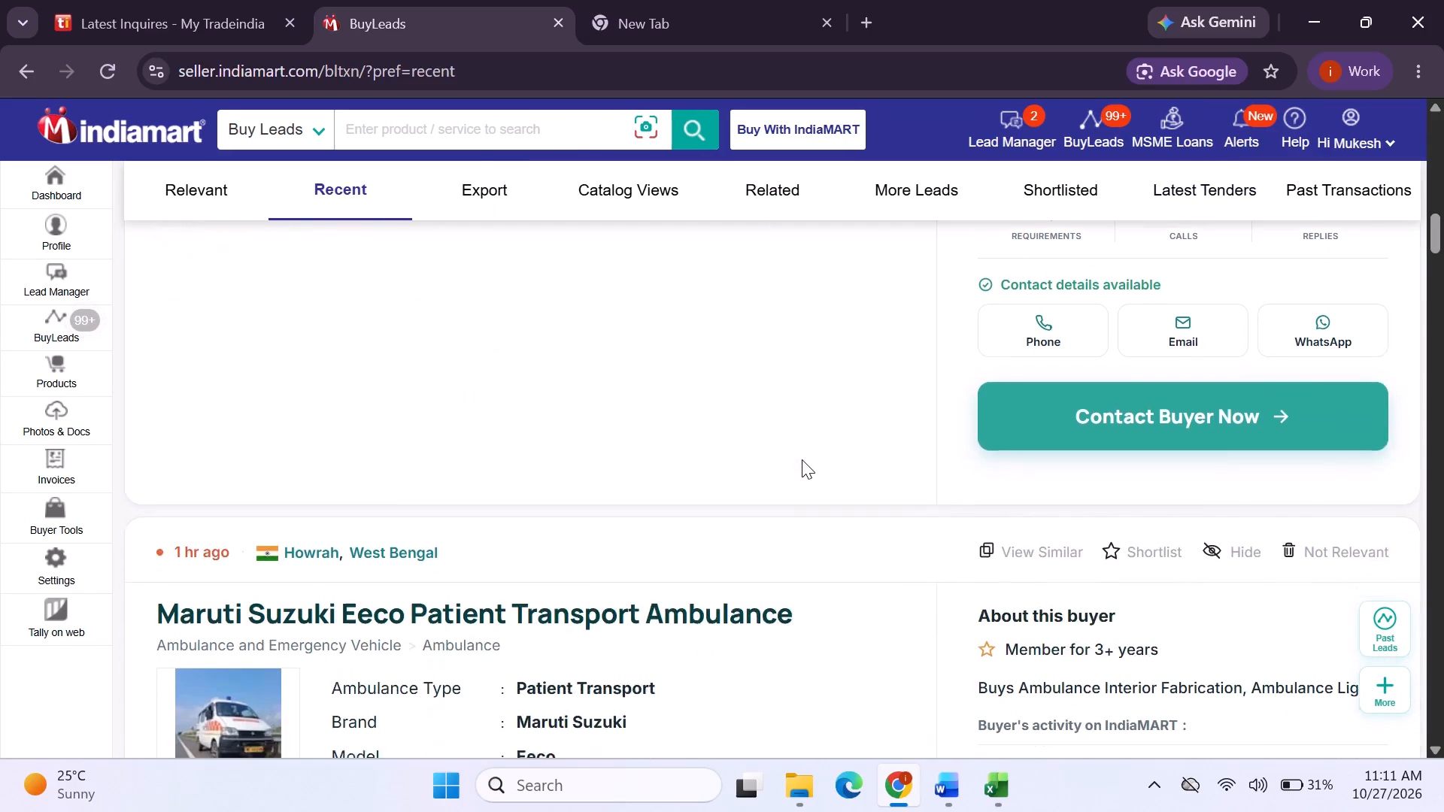
pyautogui.scroll(-4, 802, 459)
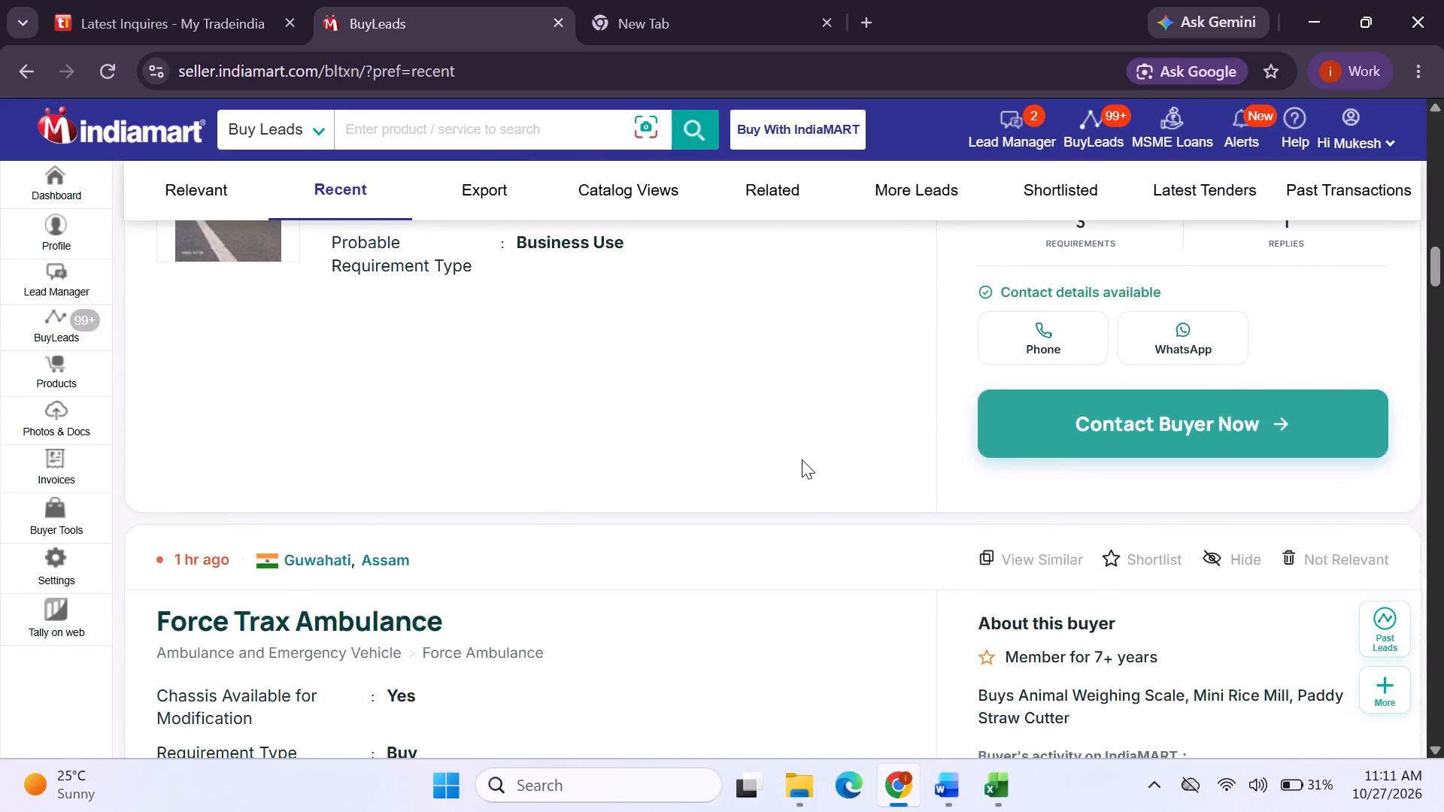
pyautogui.scroll(-3, 802, 459)
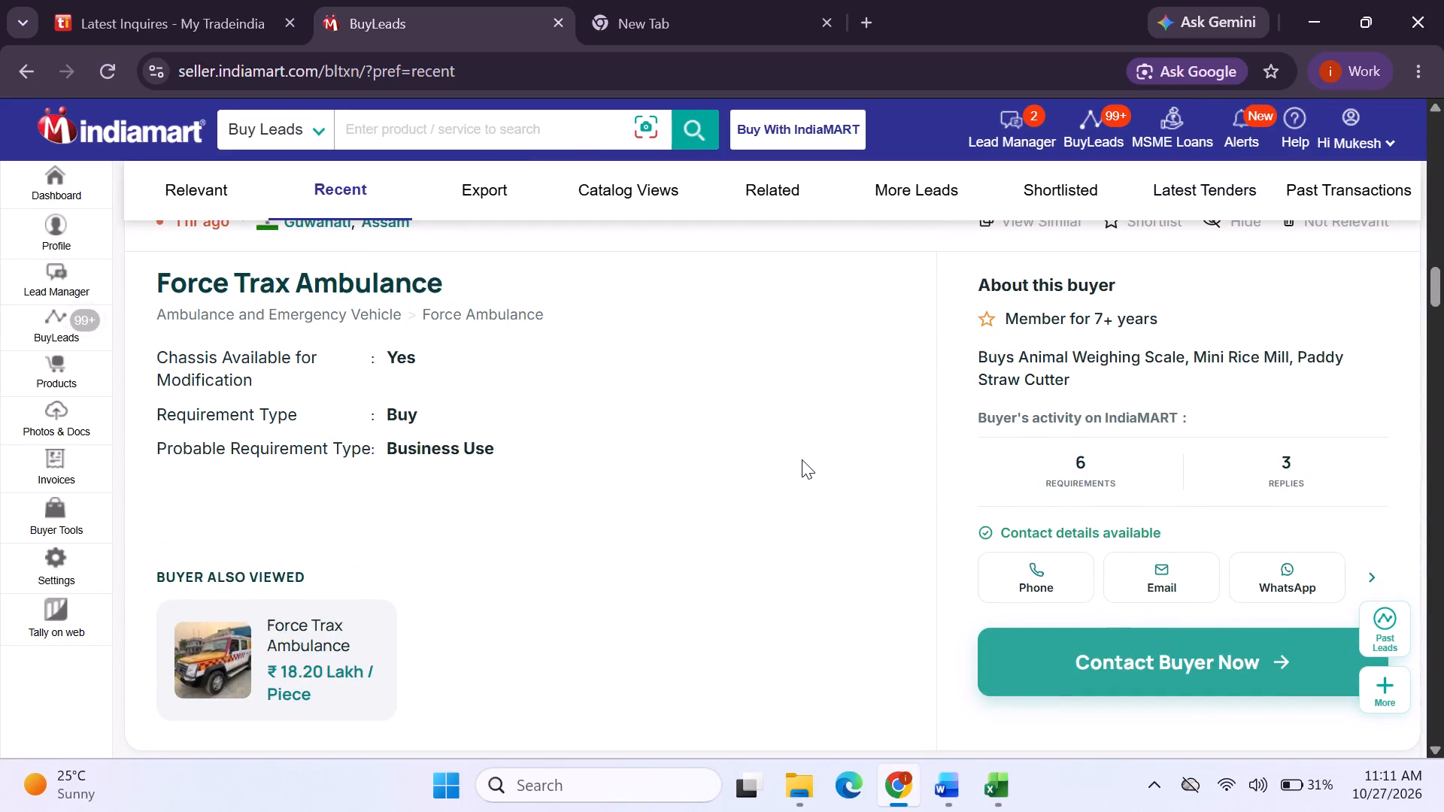
pyautogui.scroll(1, 802, 481)
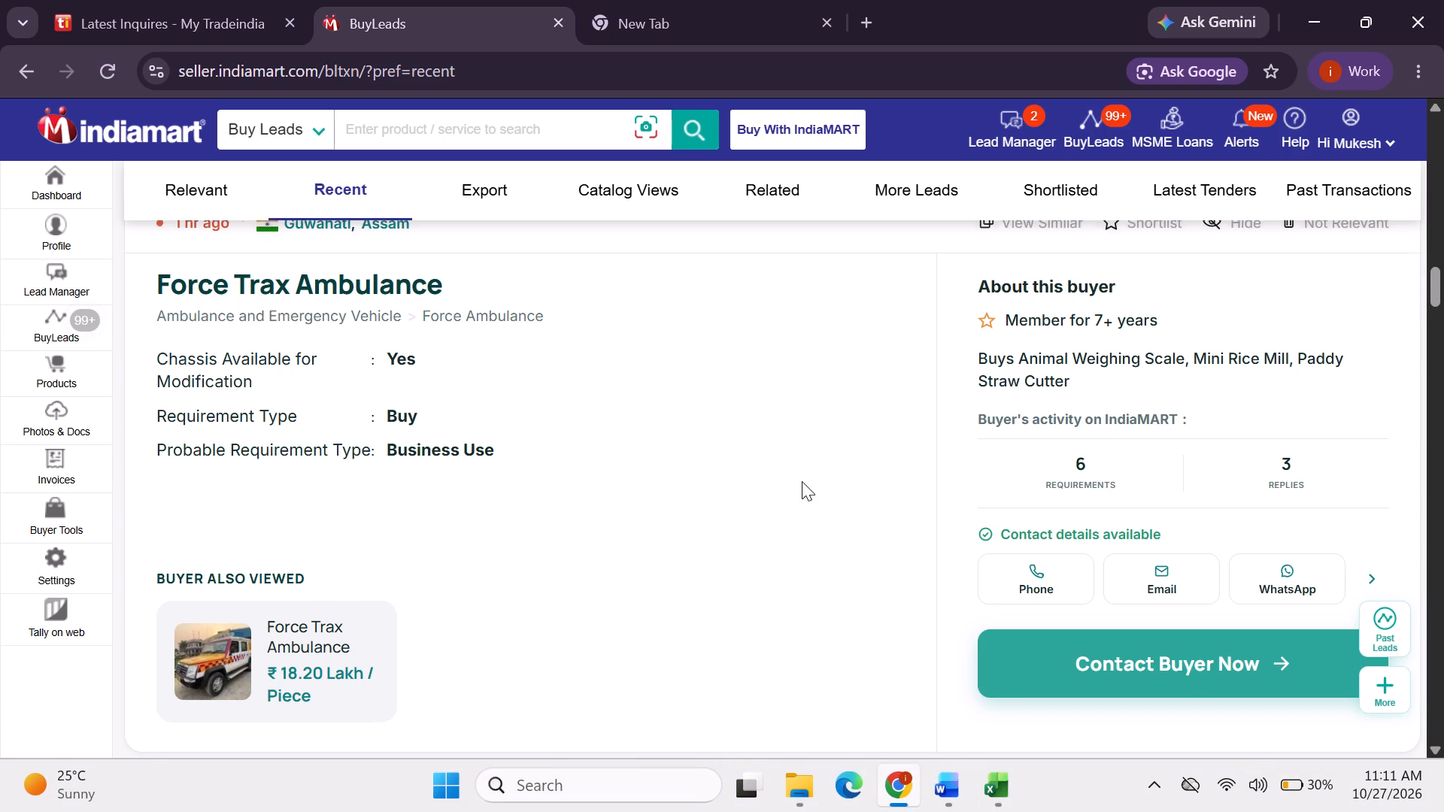
pyautogui.scroll(-1, 745, 486)
pyautogui.scroll(-2, 723, 422)
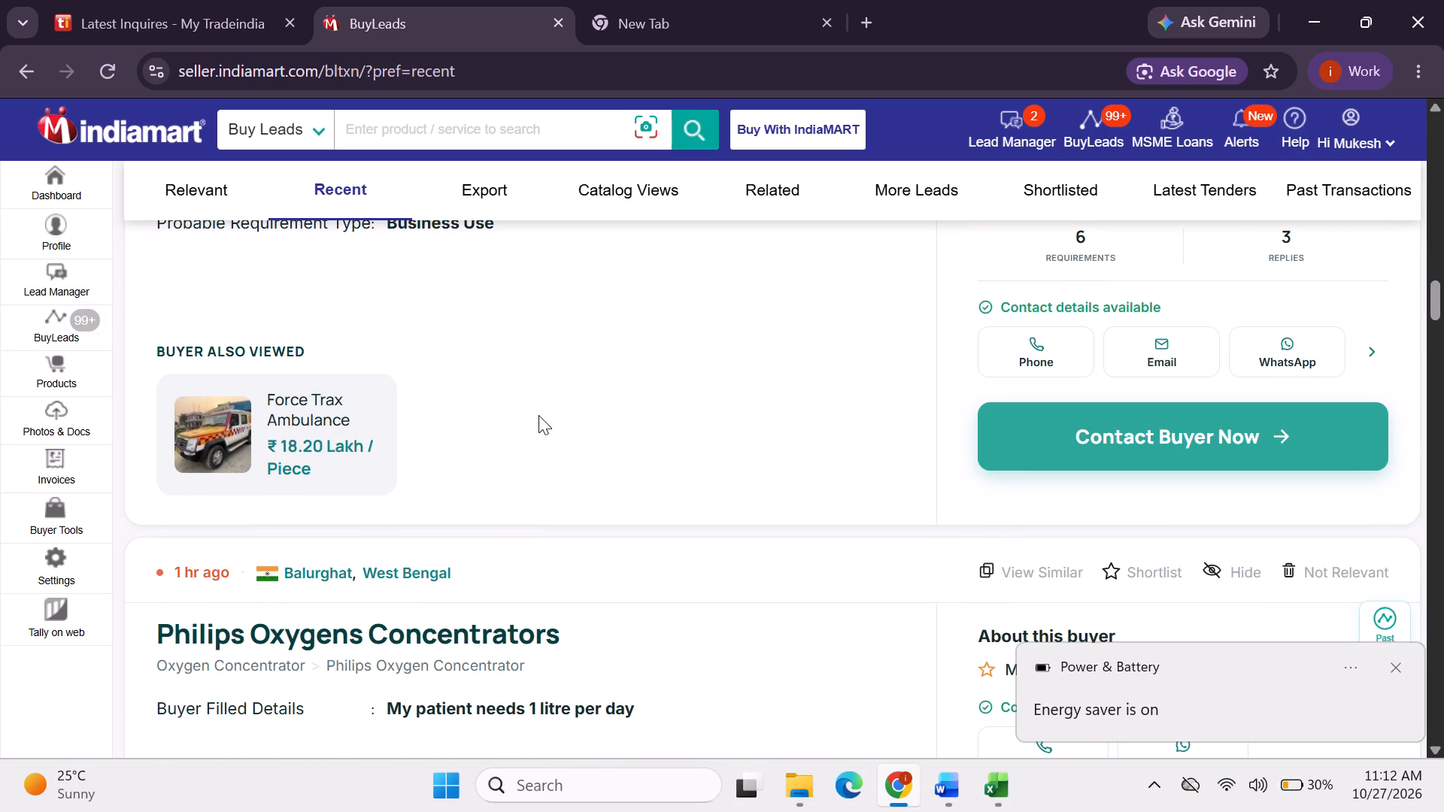
pyautogui.scroll(1, 538, 415)
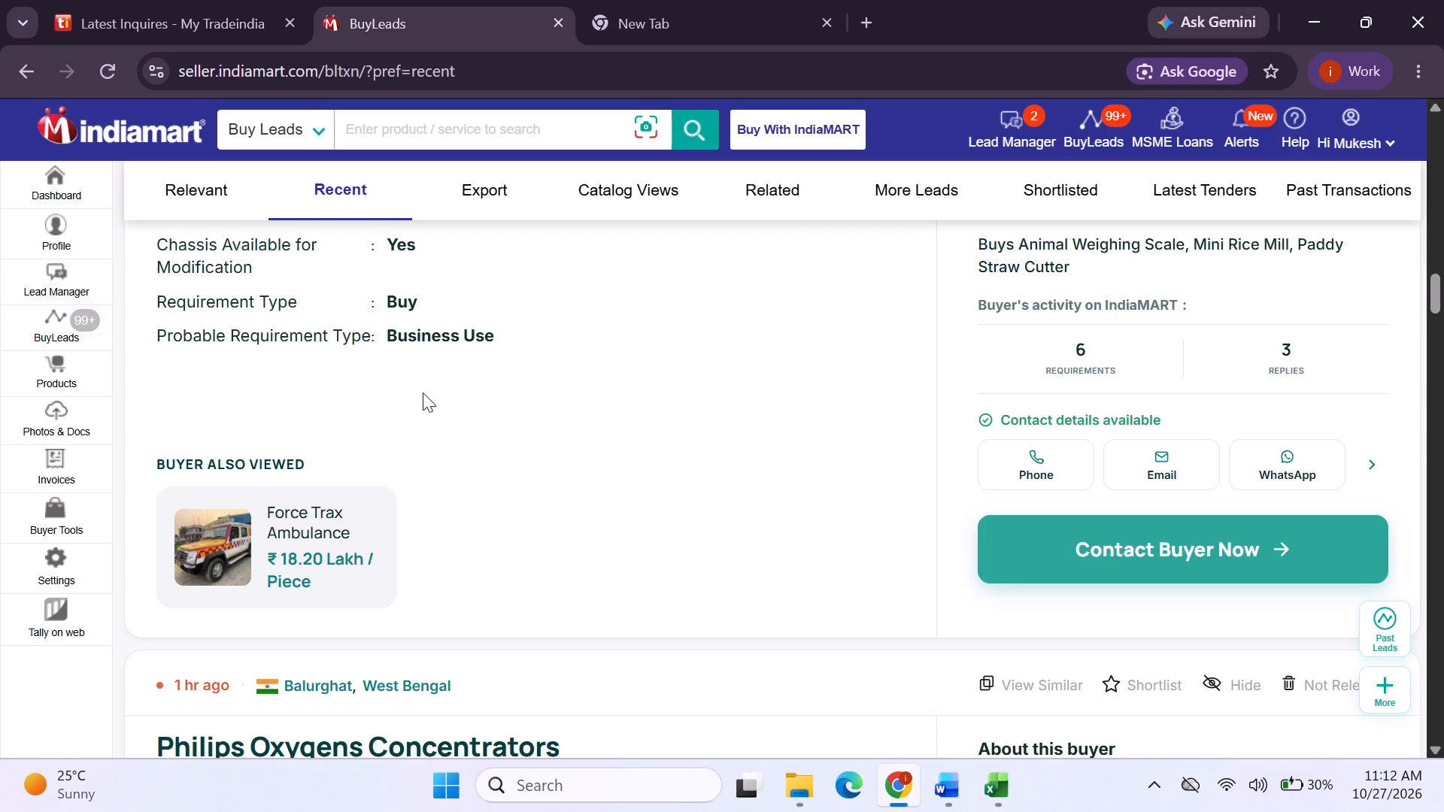
pyautogui.scroll(-5, 434, 411)
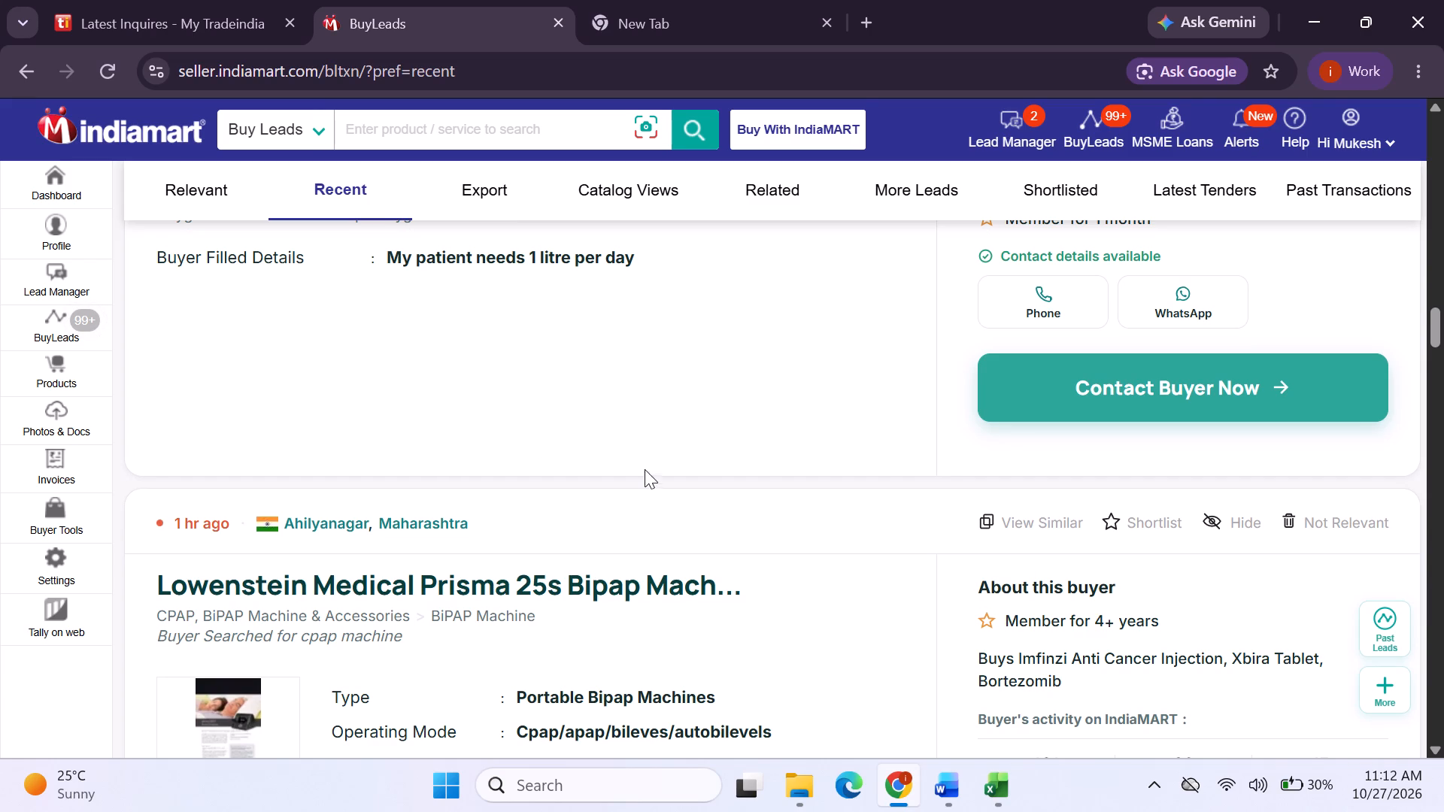
pyautogui.scroll(6, 648, 444)
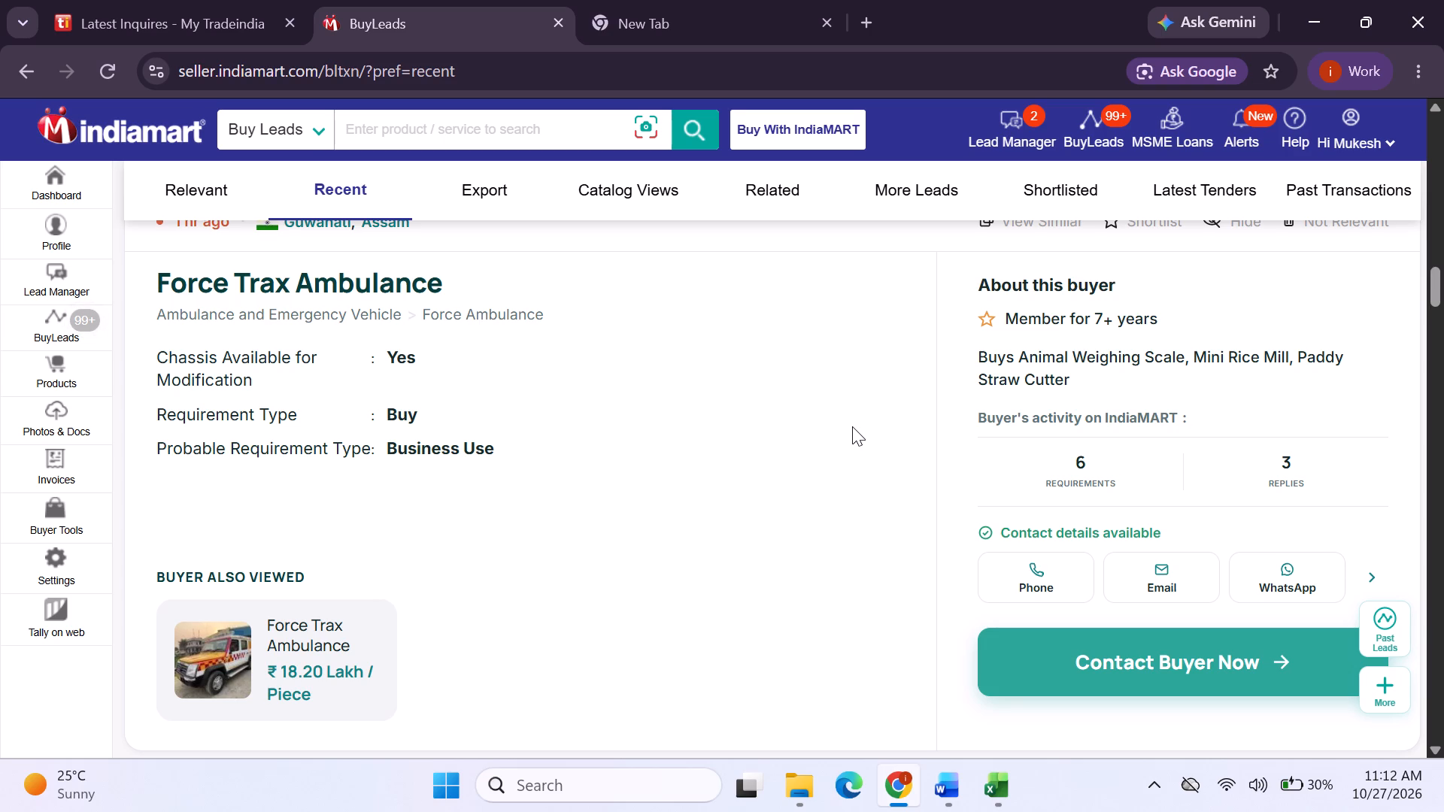
pyautogui.scroll(-2, 853, 418)
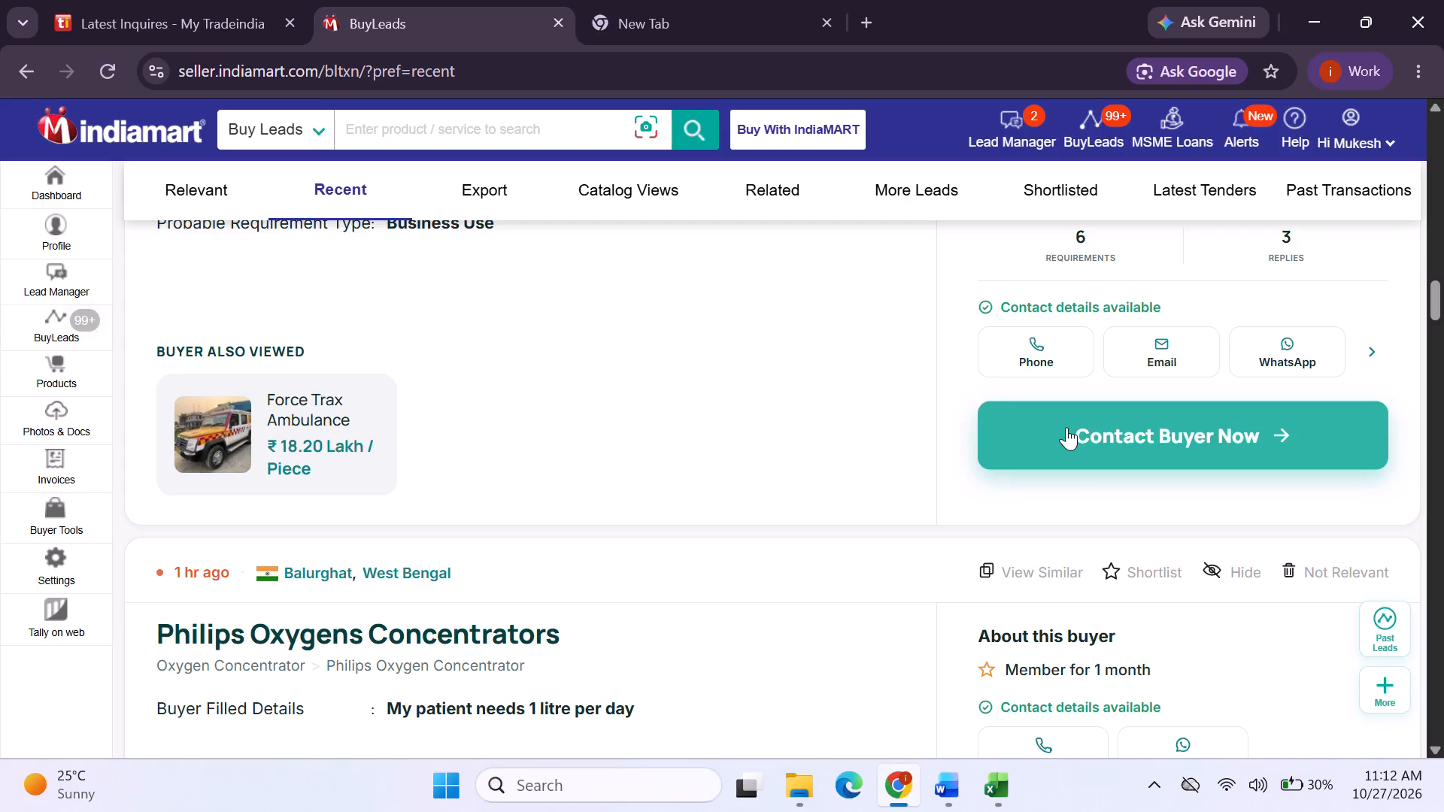
pyautogui.click(1066, 427)
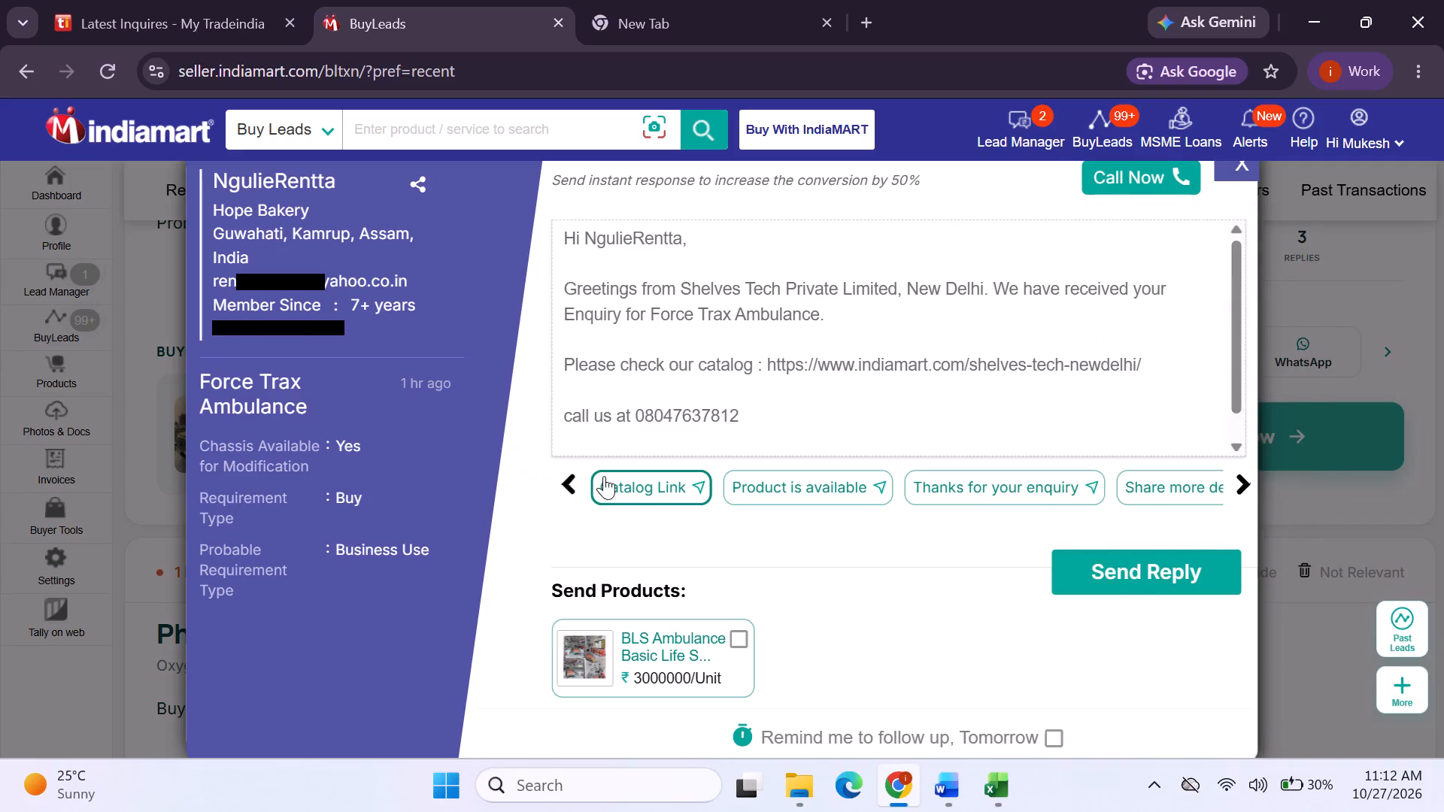
pyautogui.click(666, 488)
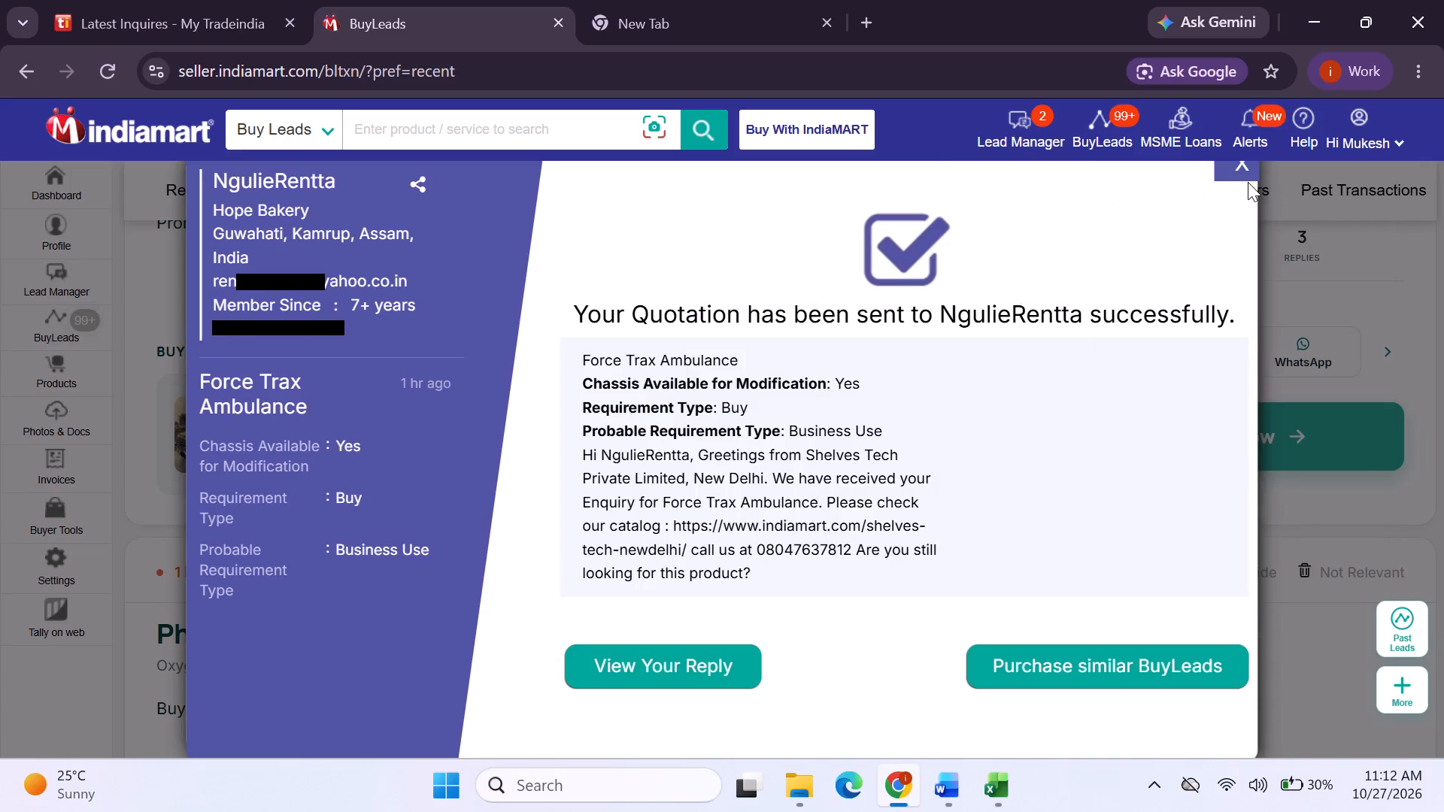
pyautogui.click(1245, 174)
# Review the recent buy leads following the Force Trax Ambulance one, examining each product requirement and buyer activity.
pyautogui.scroll(-3, 705, 401)
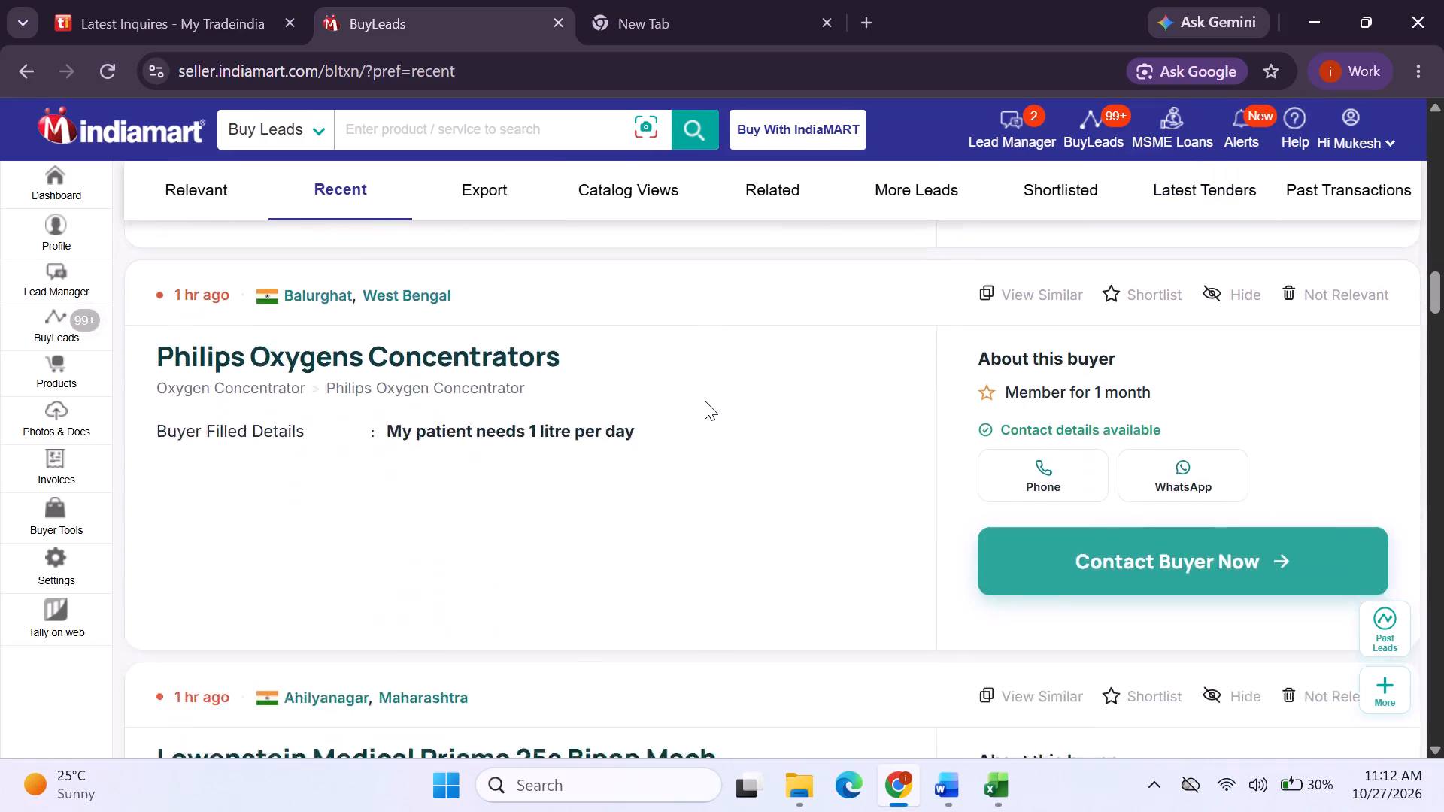
pyautogui.scroll(-8, 705, 401)
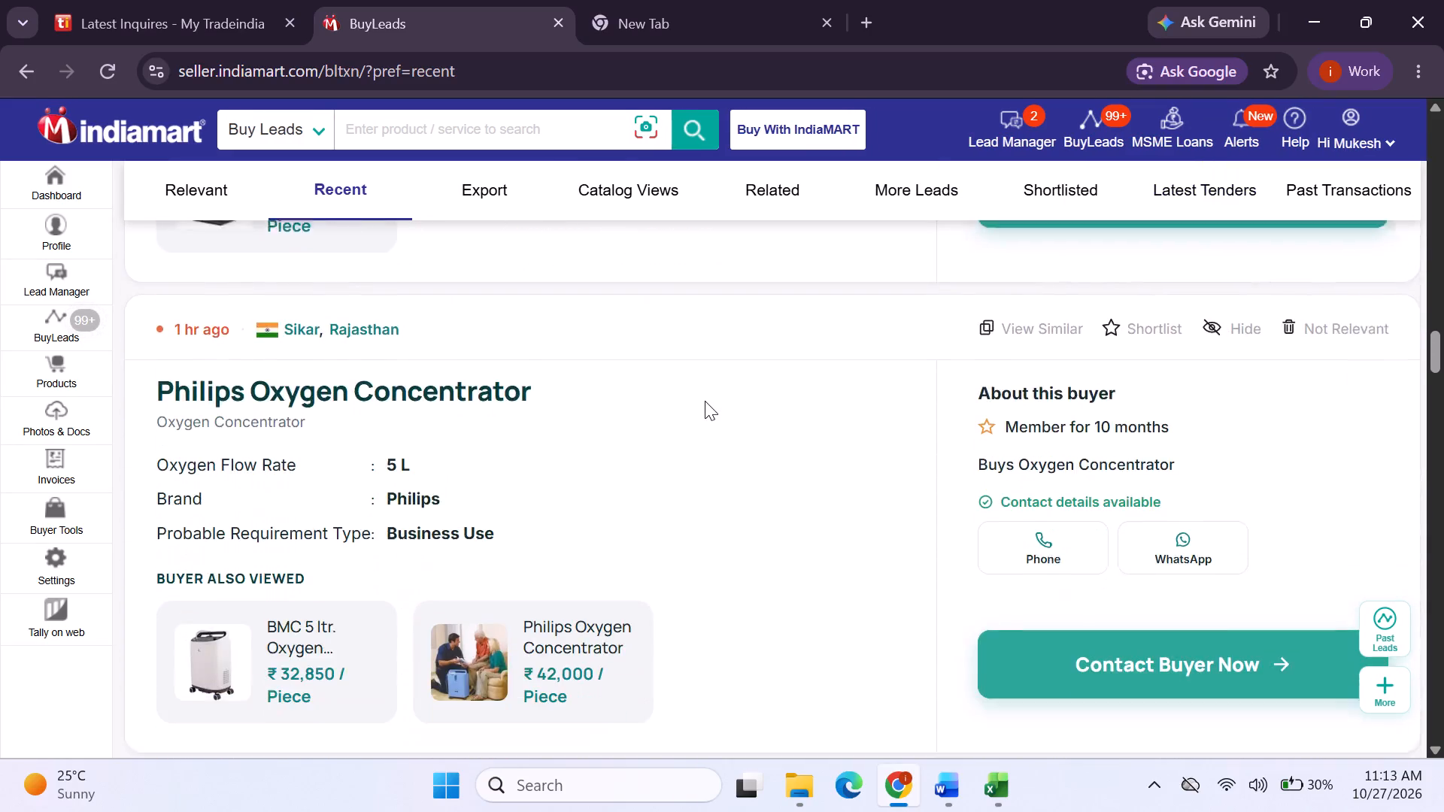
pyautogui.scroll(-4, 705, 401)
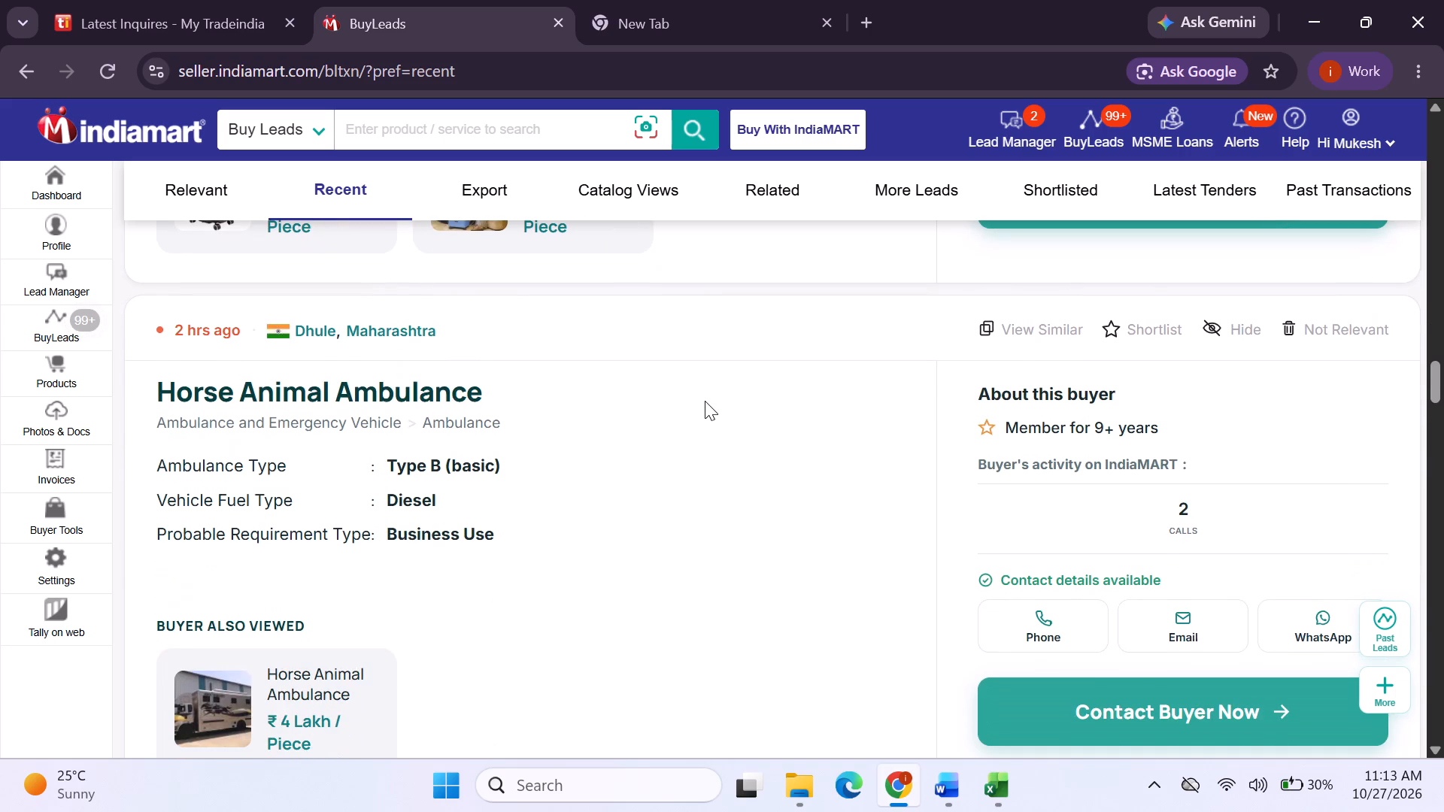
pyautogui.scroll(-1, 705, 401)
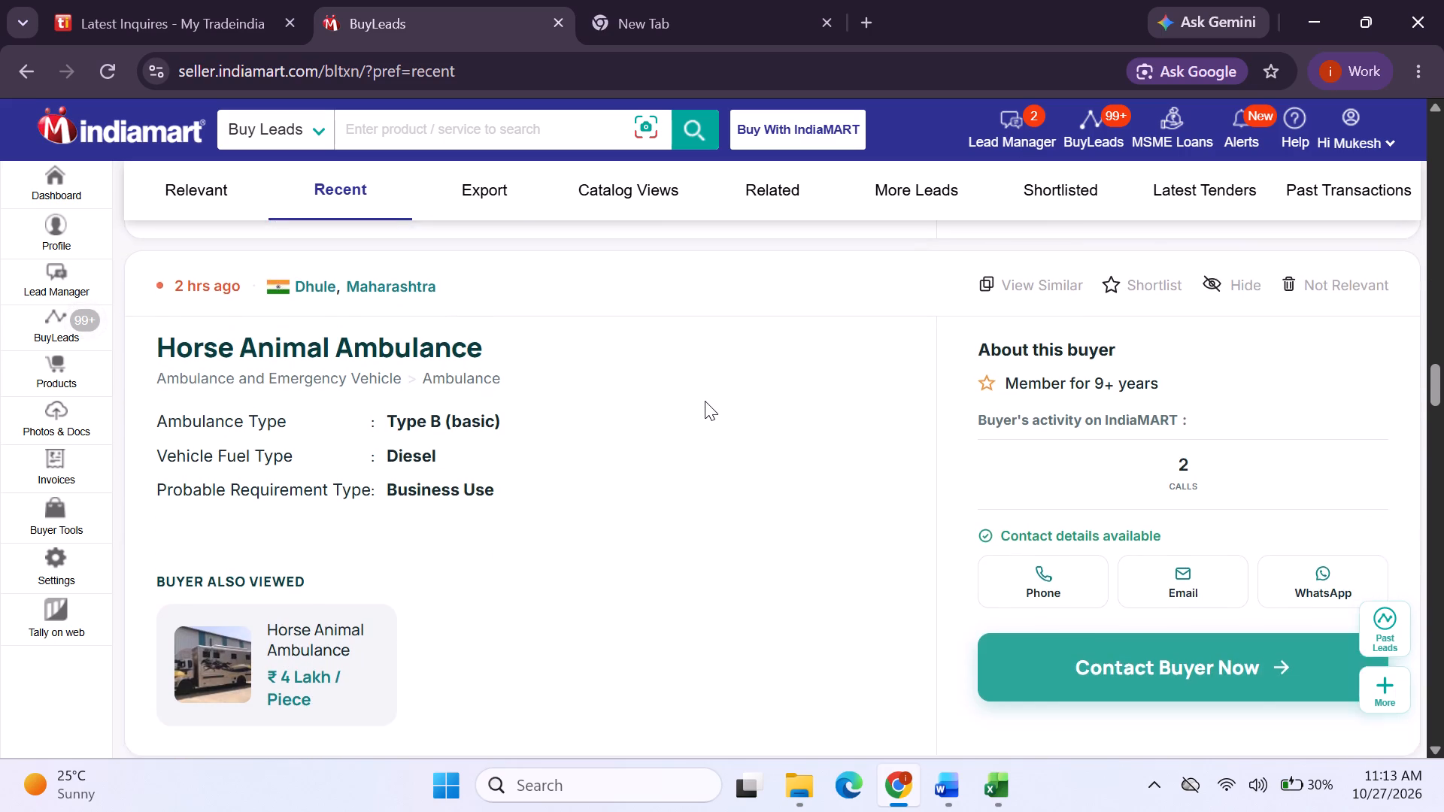
pyautogui.scroll(-3, 705, 401)
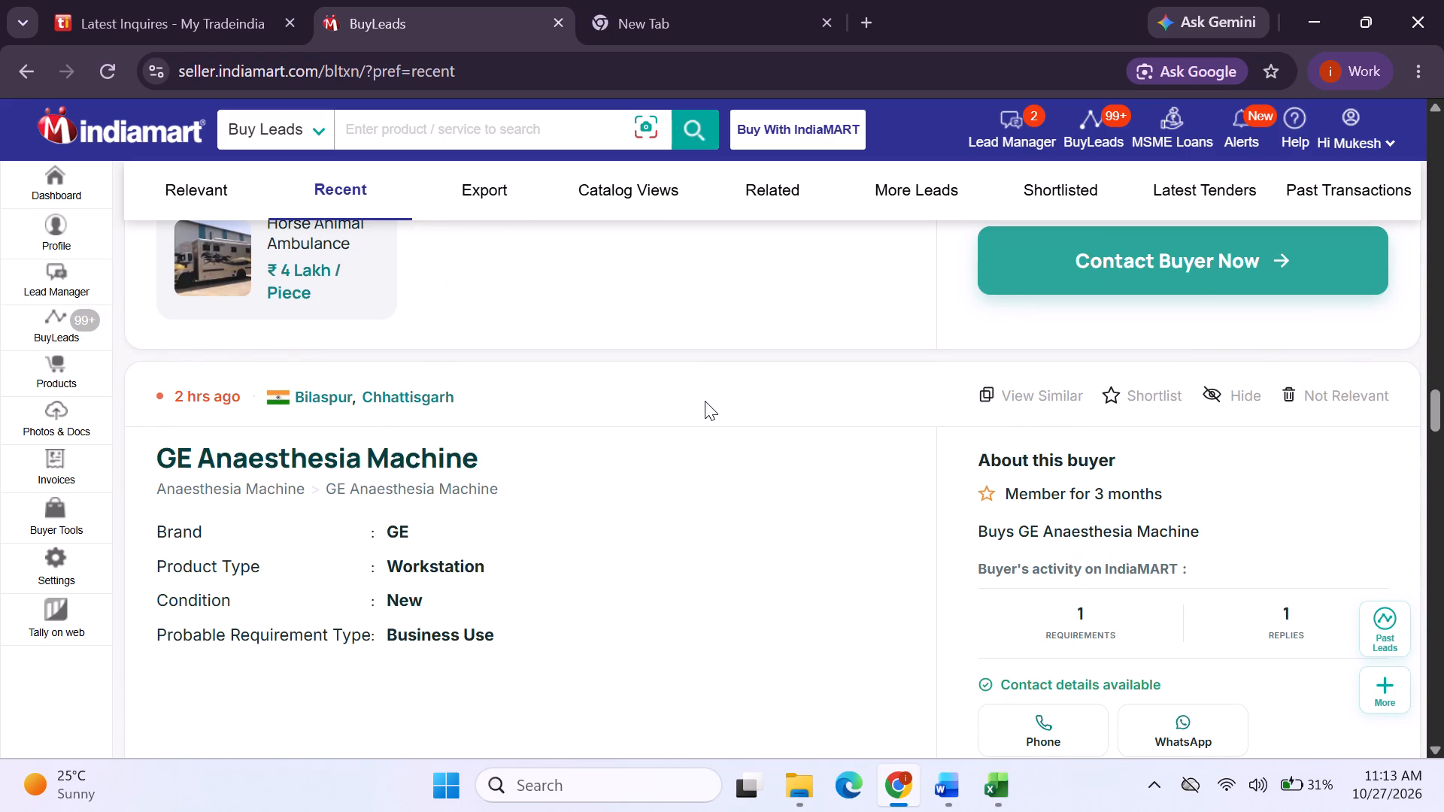
# Check the GE Anaesthesia Machine lead from Bilaspur, contact its buyer and send the Catalog Link reply.
pyautogui.scroll(-1, 706, 380)
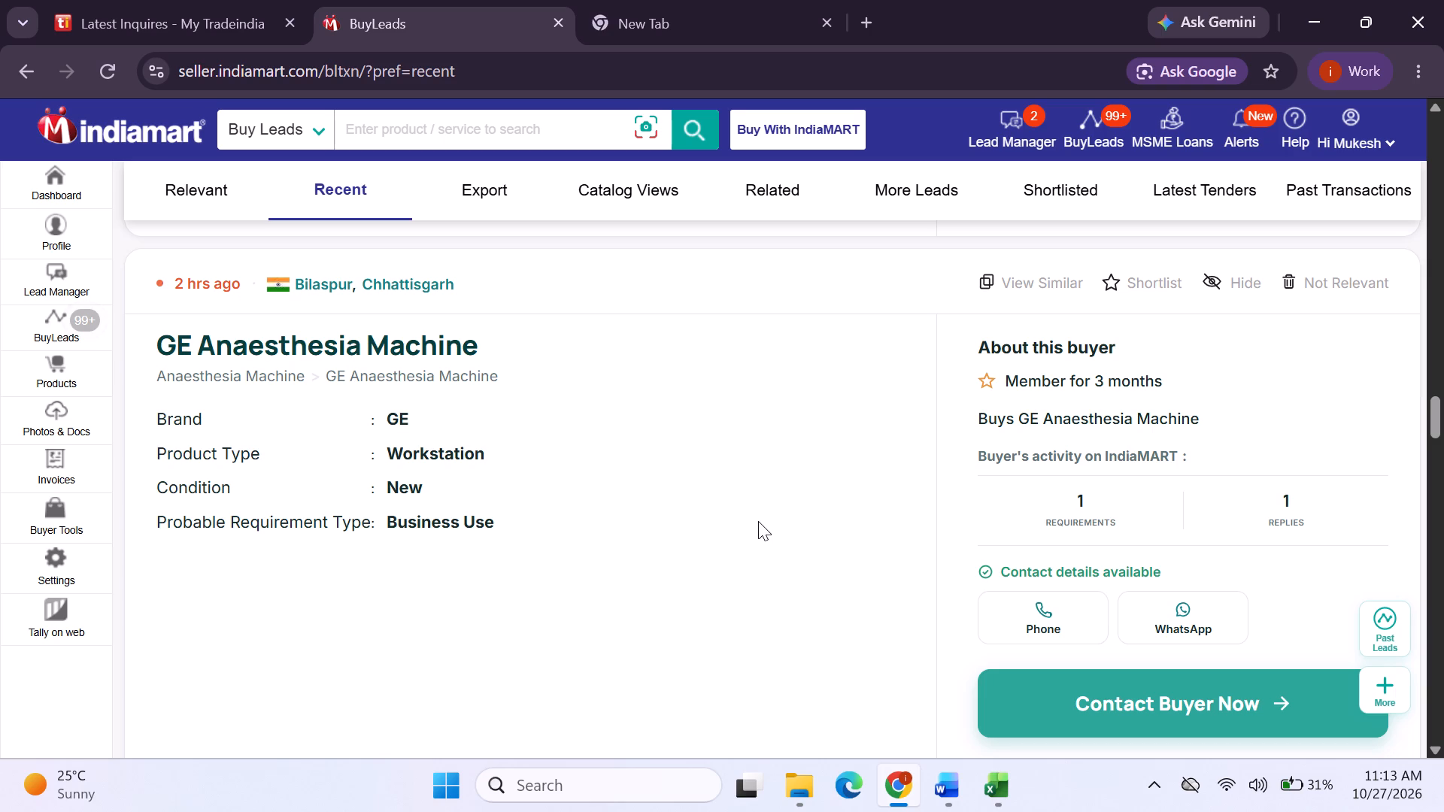
pyautogui.scroll(1, 758, 522)
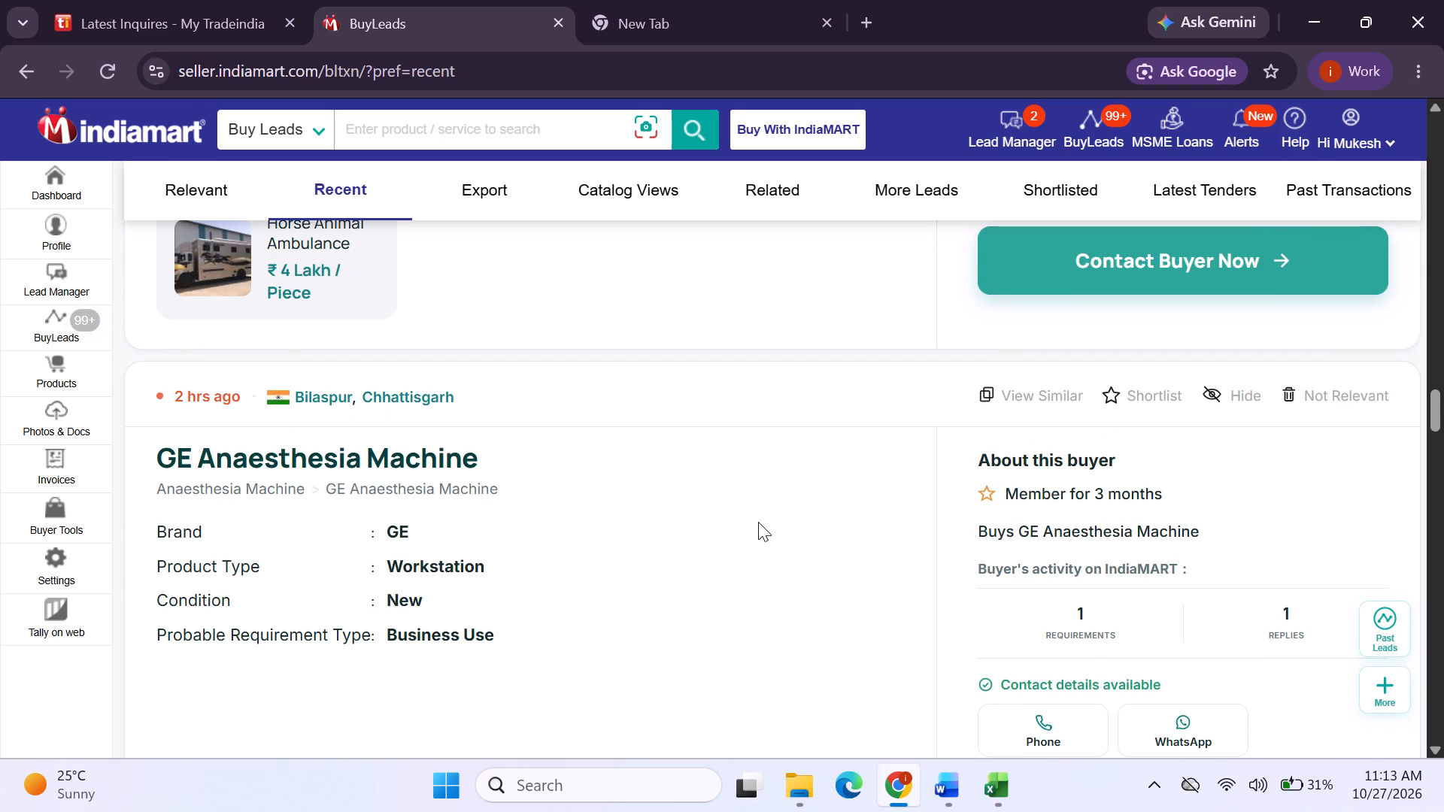
pyautogui.scroll(-2, 749, 520)
pyautogui.scroll(1, 741, 511)
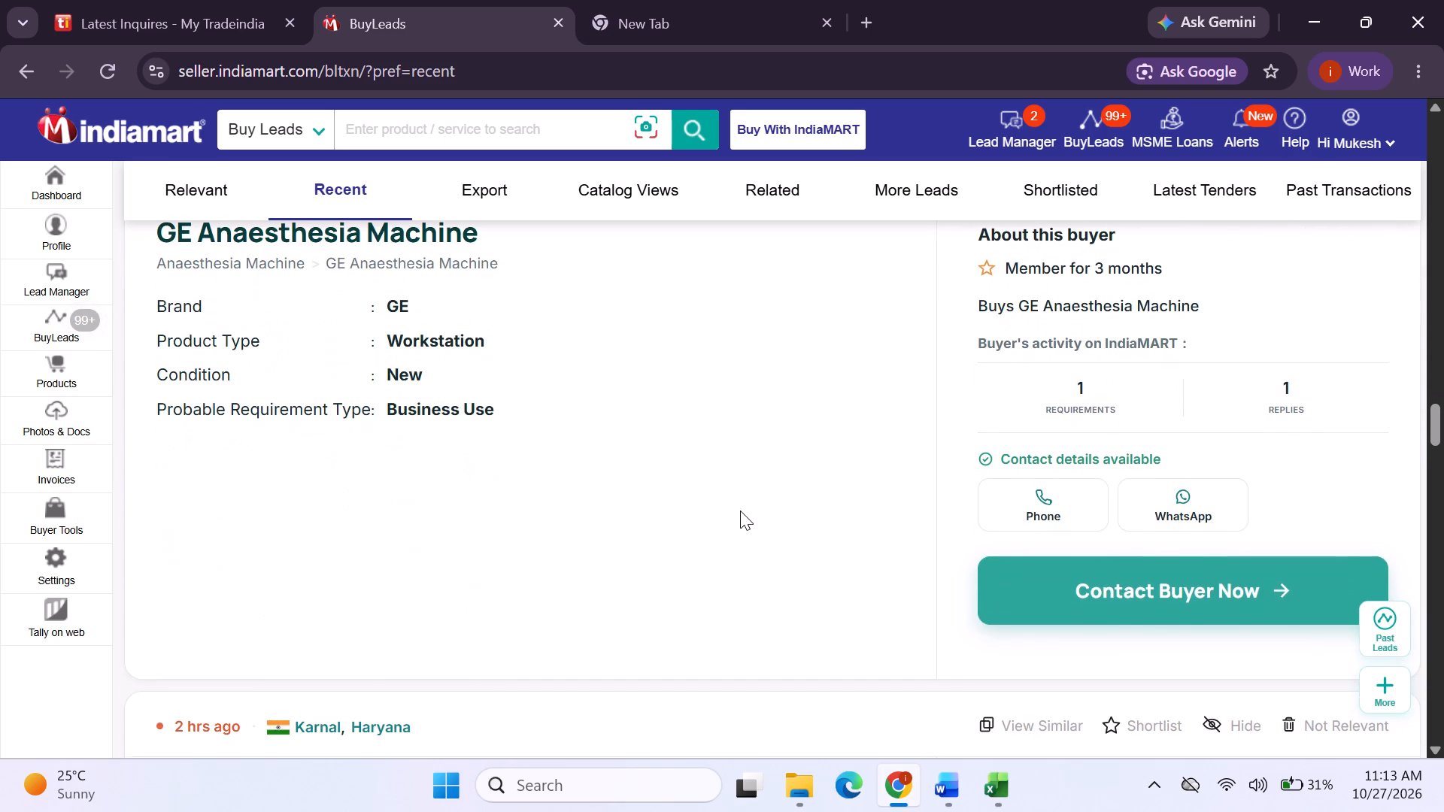
pyautogui.scroll(1, 740, 511)
pyautogui.scroll(-2, 740, 511)
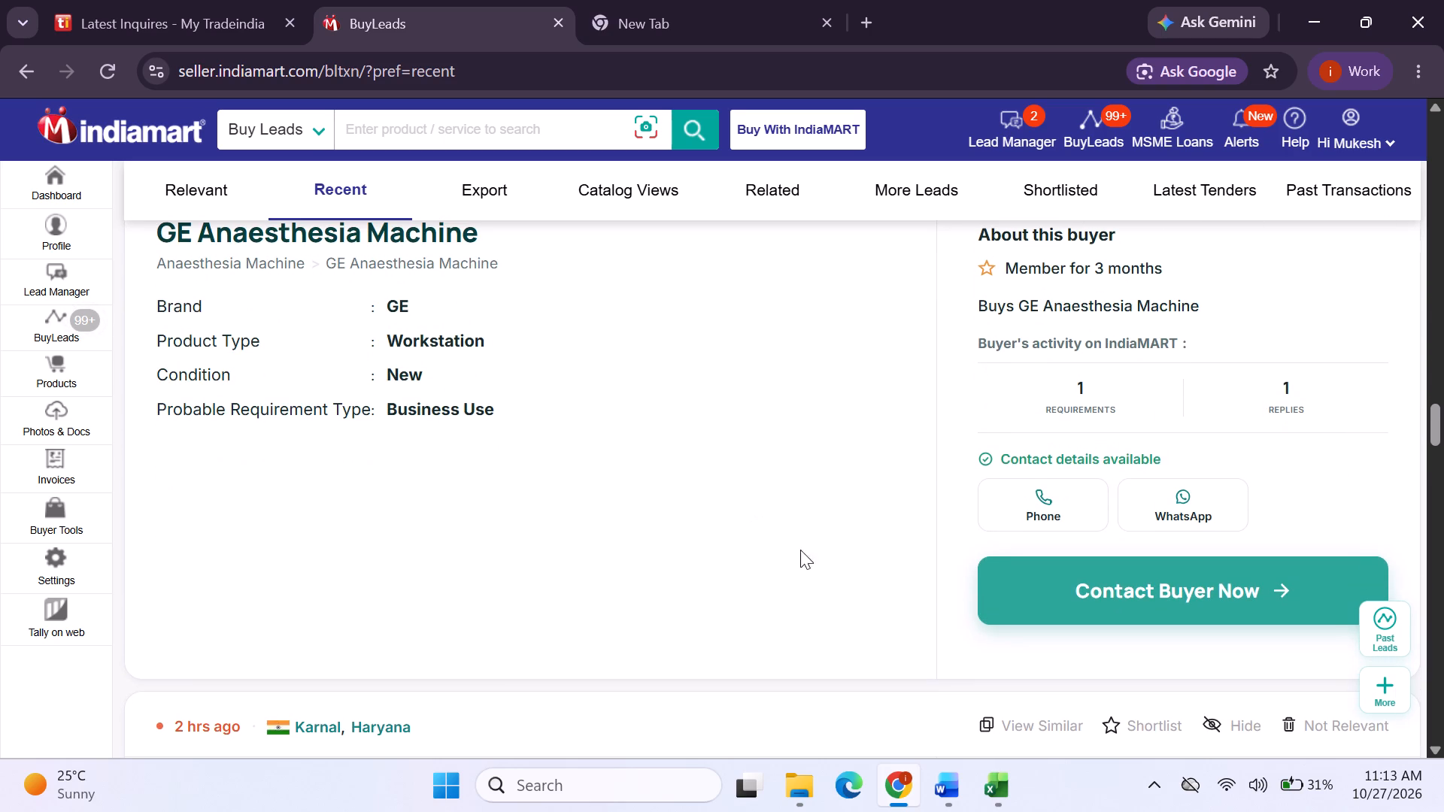
pyautogui.scroll(-2, 666, 556)
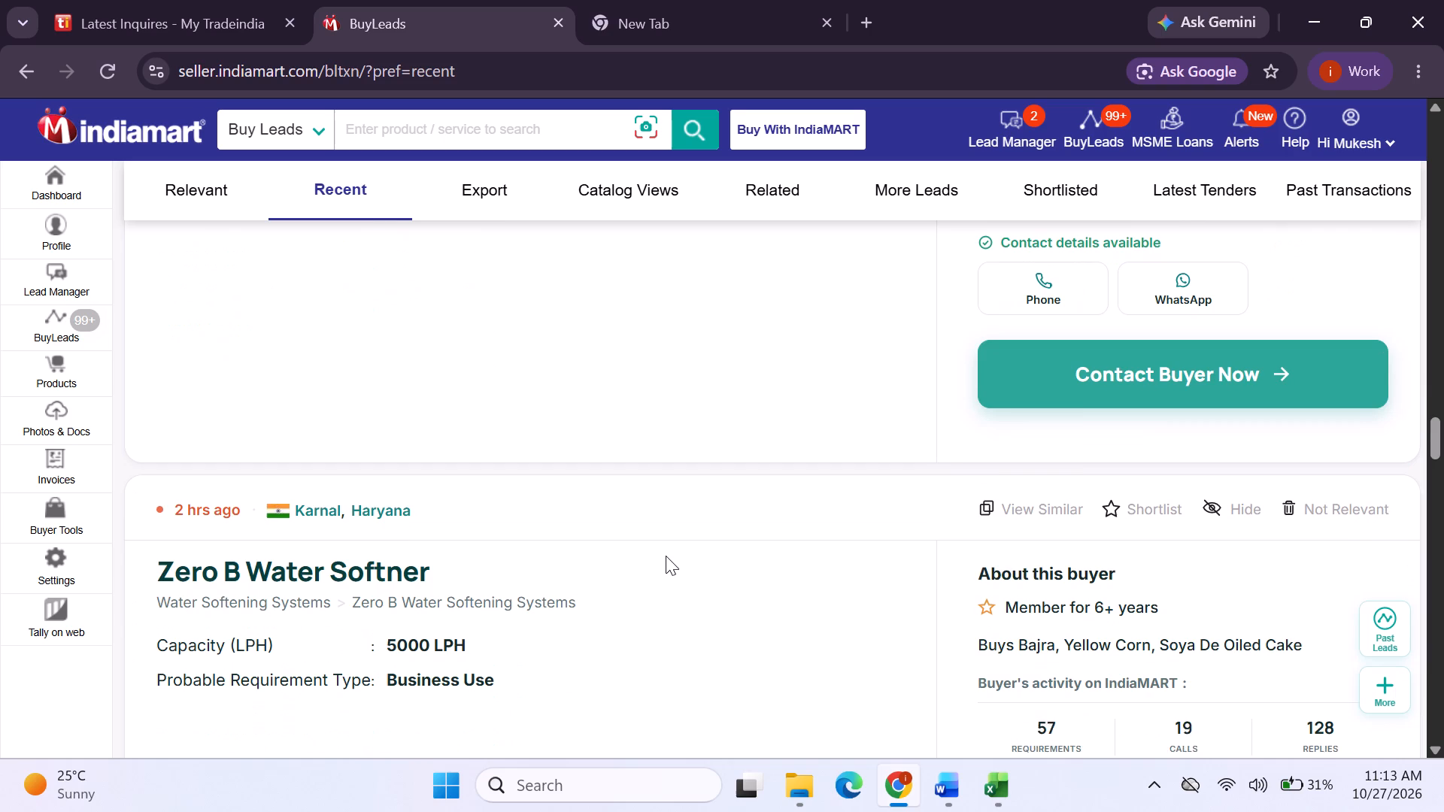
pyautogui.scroll(4, 665, 556)
pyautogui.scroll(-1, 665, 556)
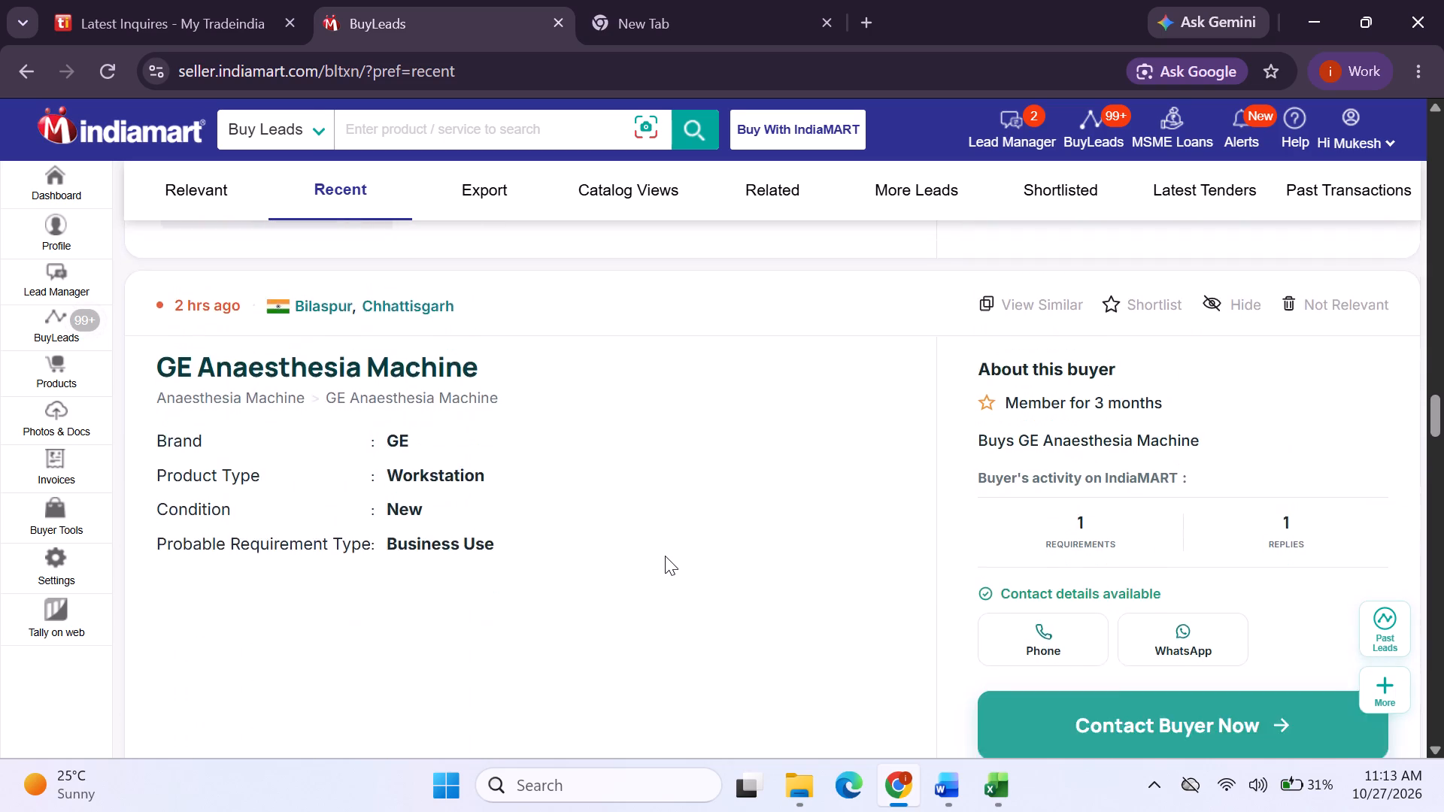
pyautogui.scroll(-1, 665, 556)
pyautogui.scroll(1, 899, 542)
pyautogui.scroll(-1, 899, 542)
pyautogui.scroll(1, 899, 542)
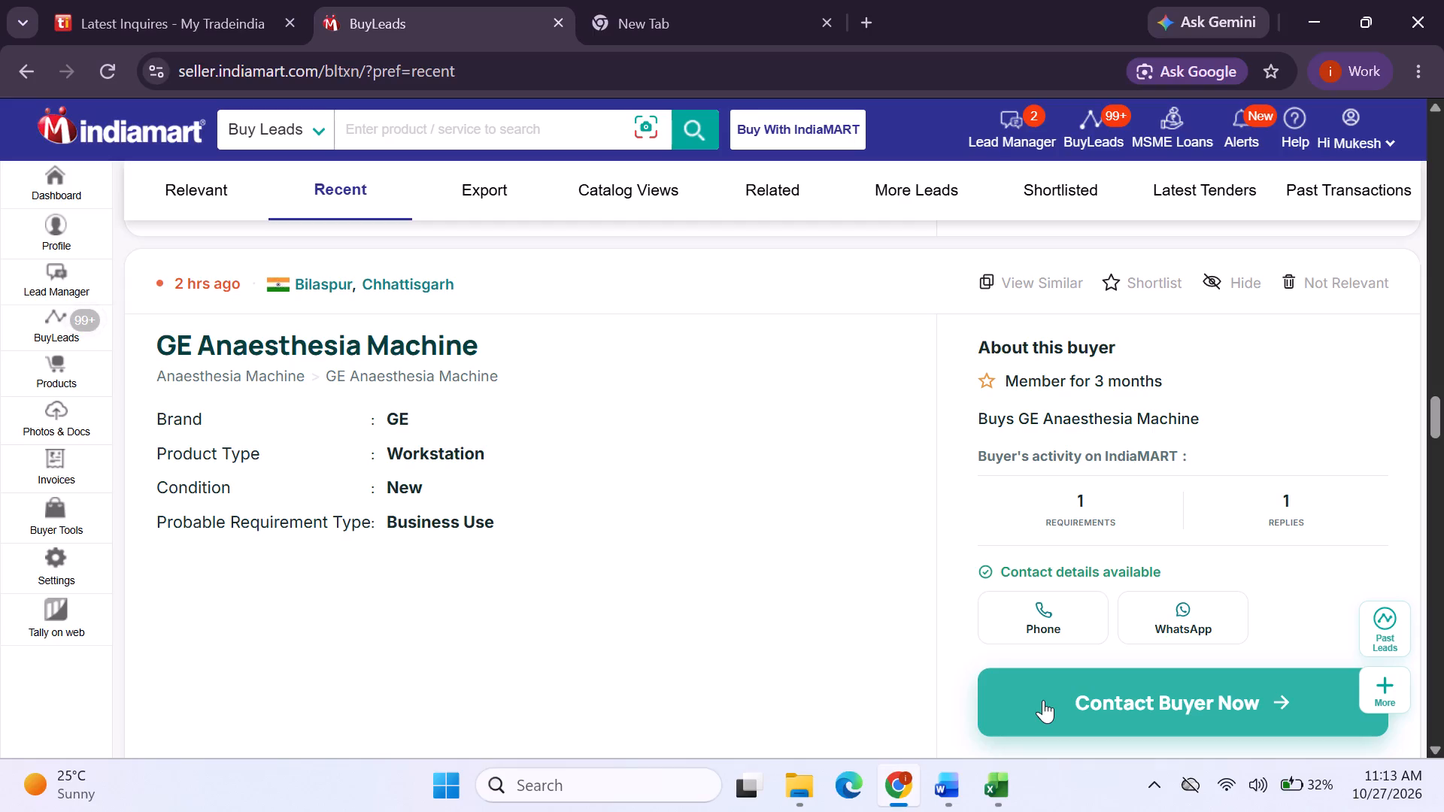
pyautogui.click(1043, 700)
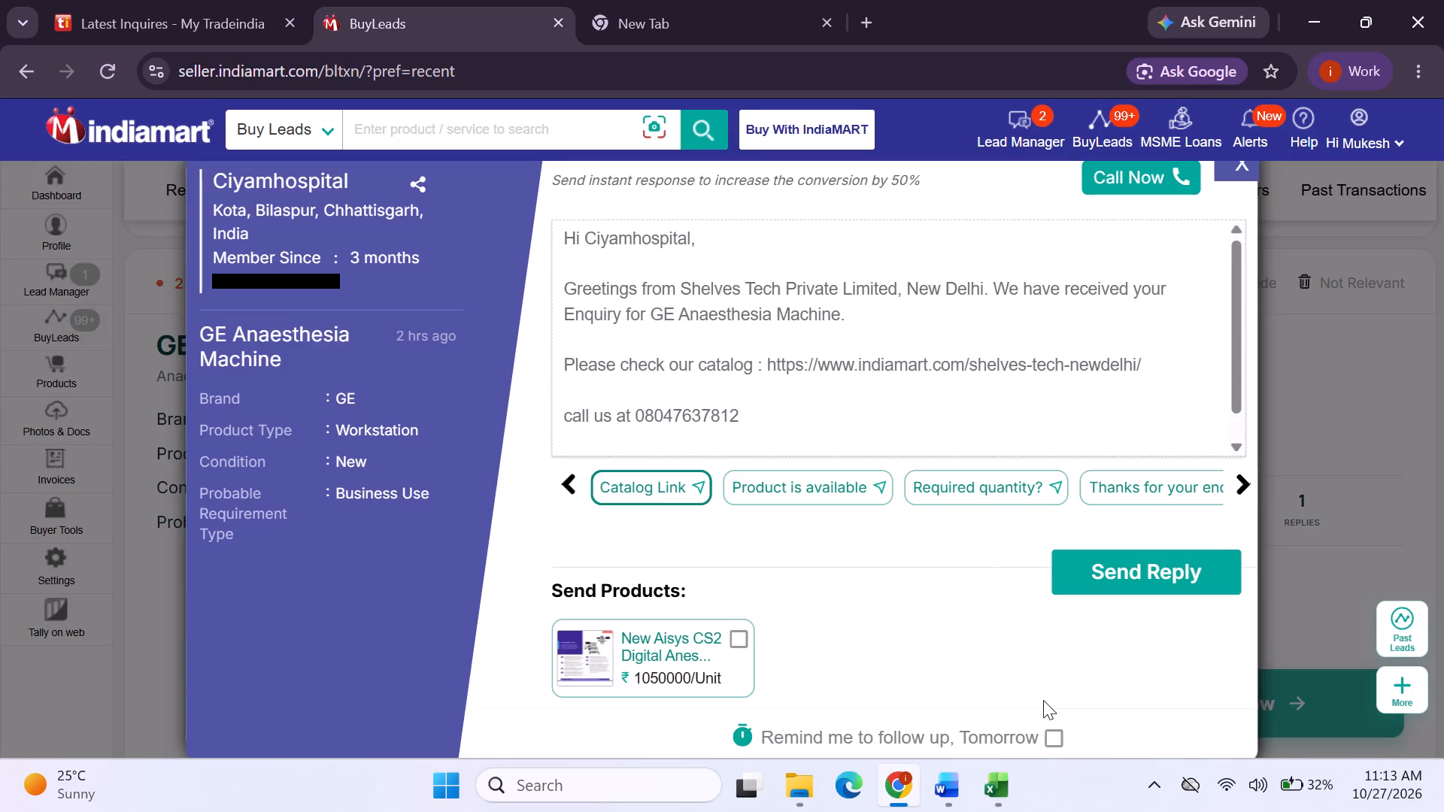
pyautogui.click(651, 481)
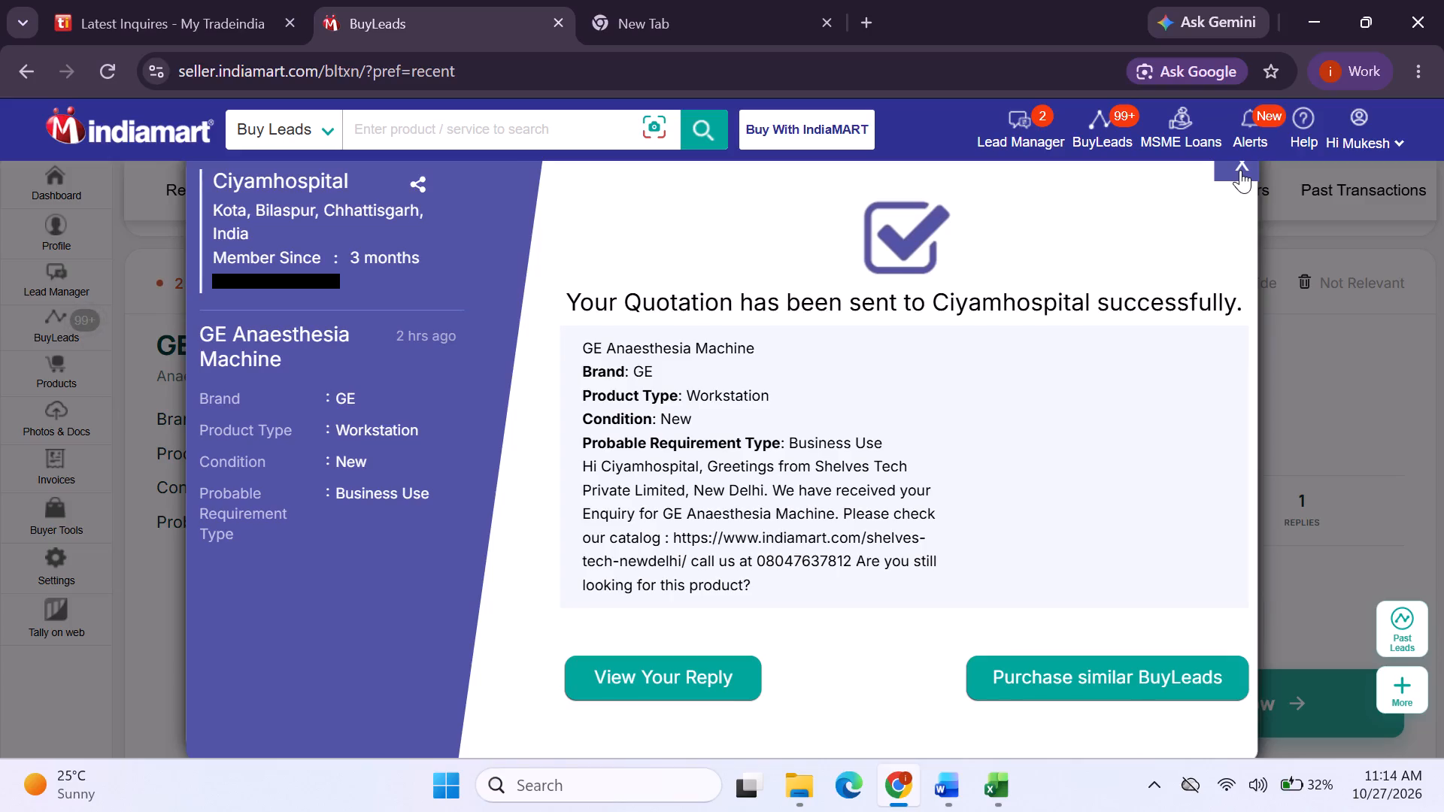
pyautogui.click(1241, 161)
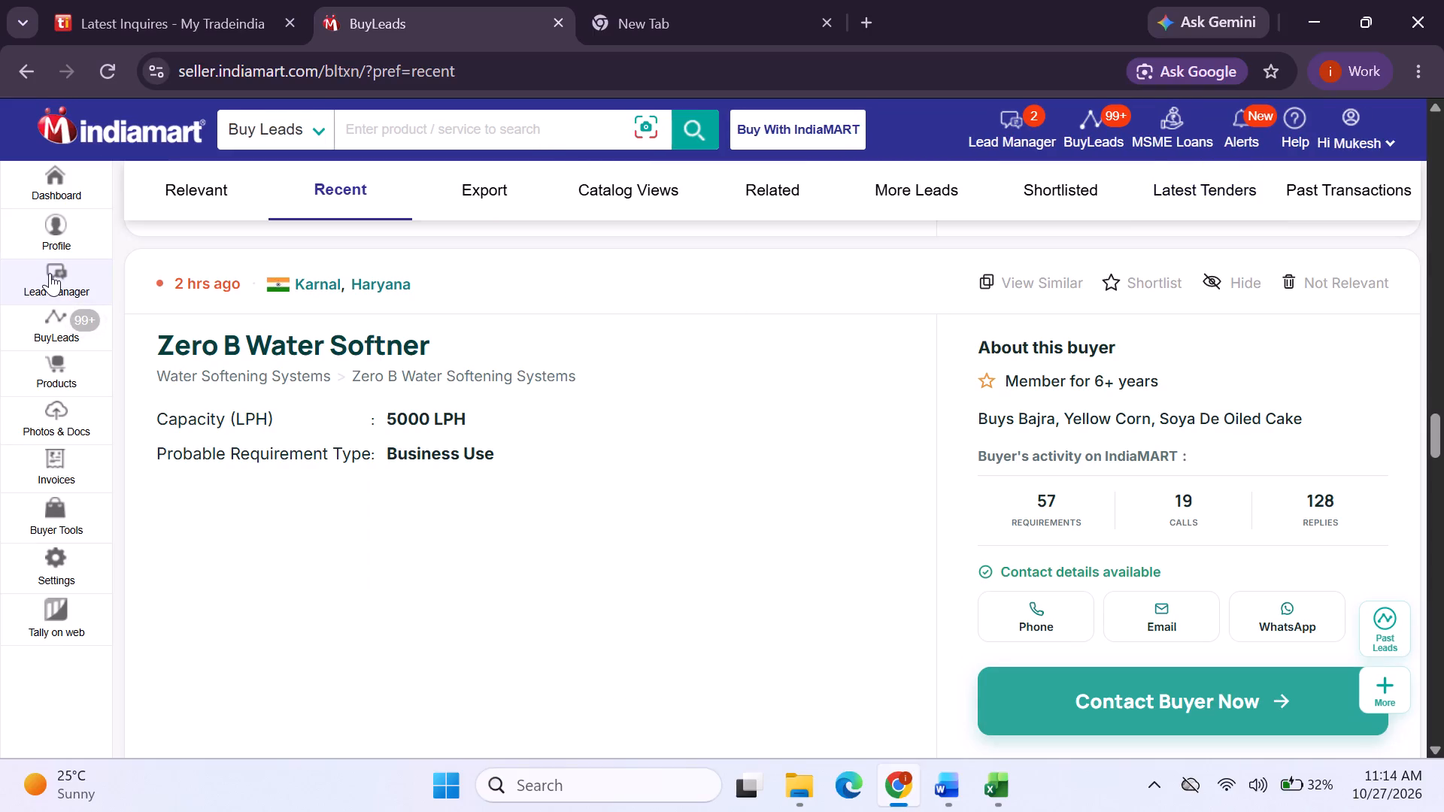
# Open the Lead Manager to access the contacted buyers' conversations.
pyautogui.click(50, 273)
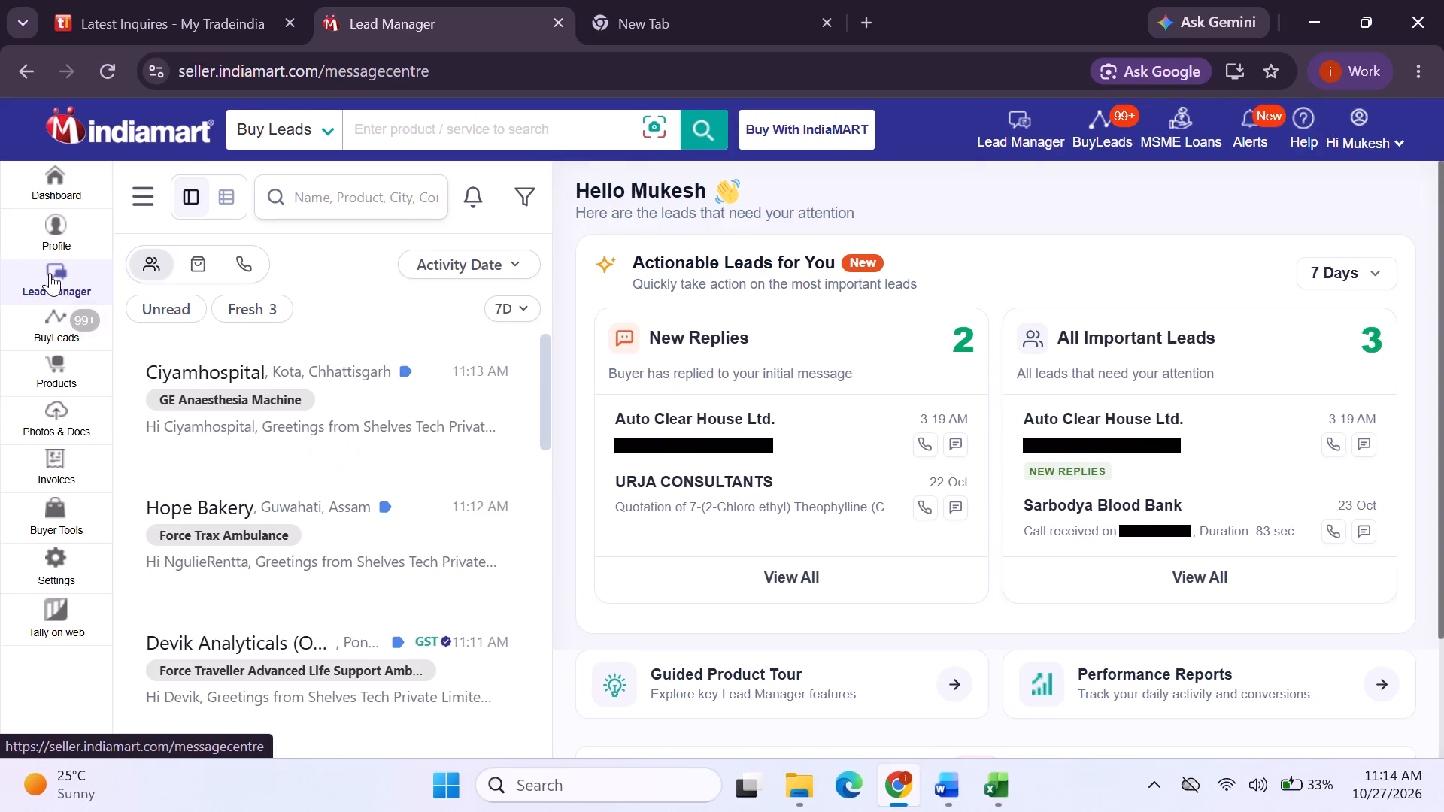
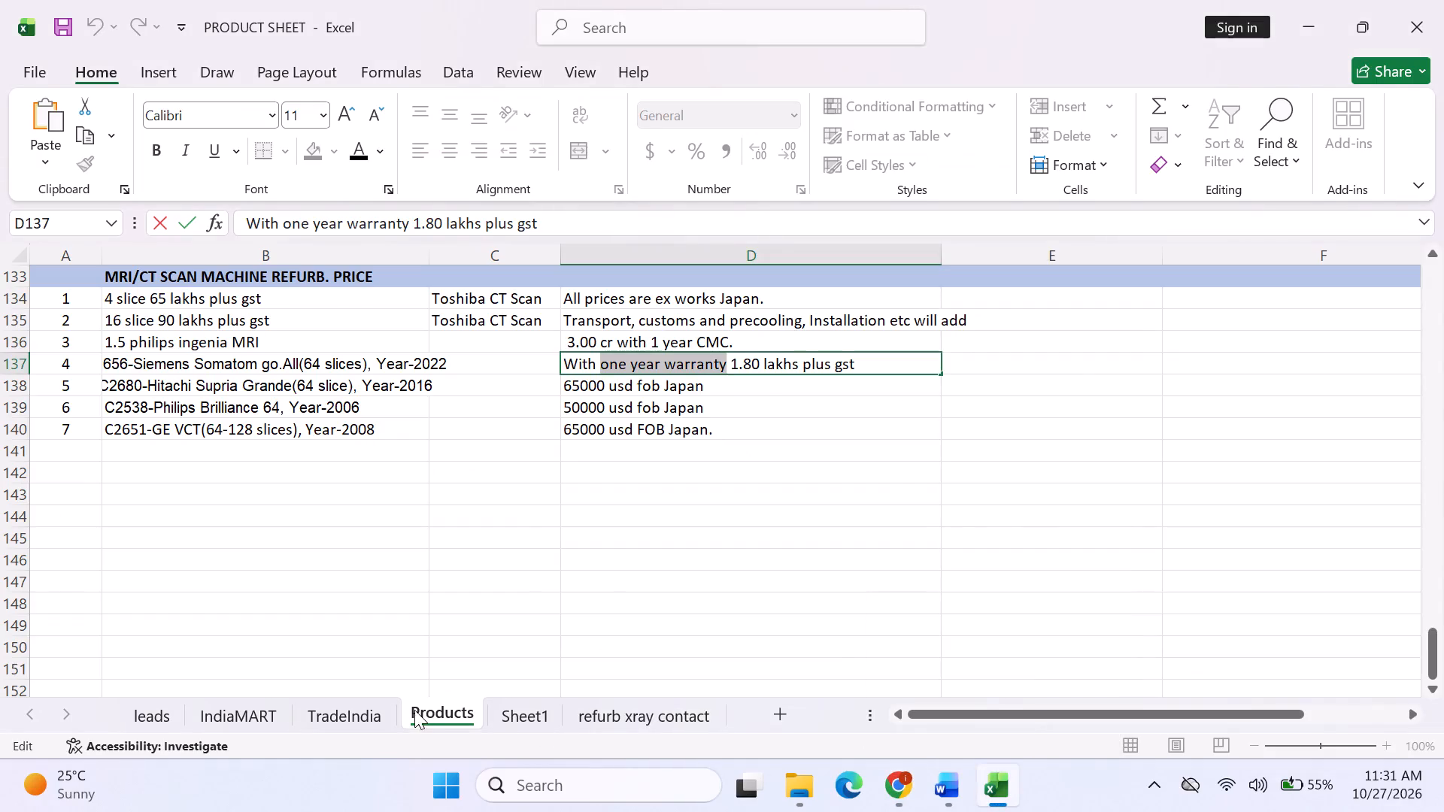
# Insert three blank rows above the Winger Ambulance entry in the IndiaMART sheet.
pyautogui.click(249, 723)
pyautogui.scroll(7, 192, 468)
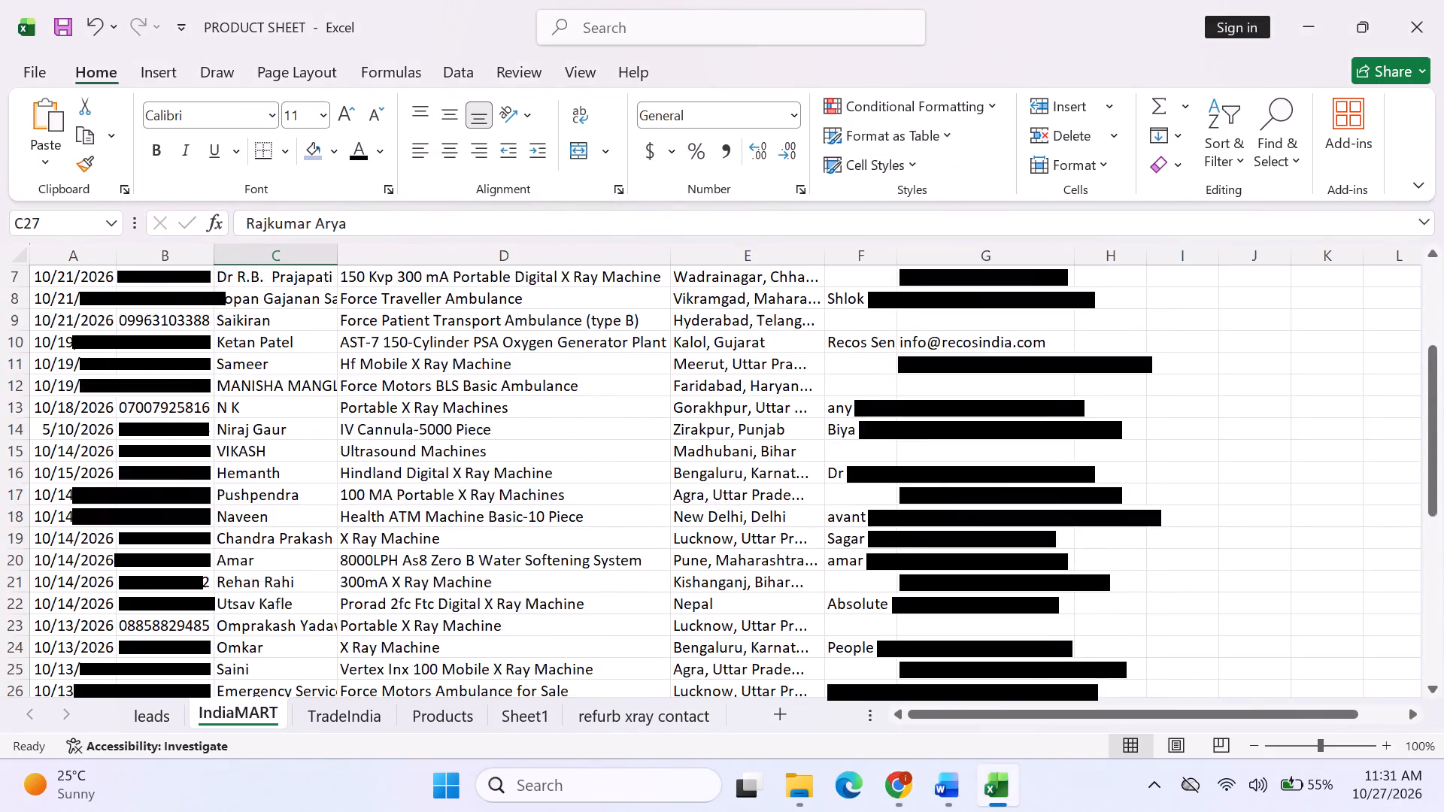
pyautogui.scroll(9, 192, 468)
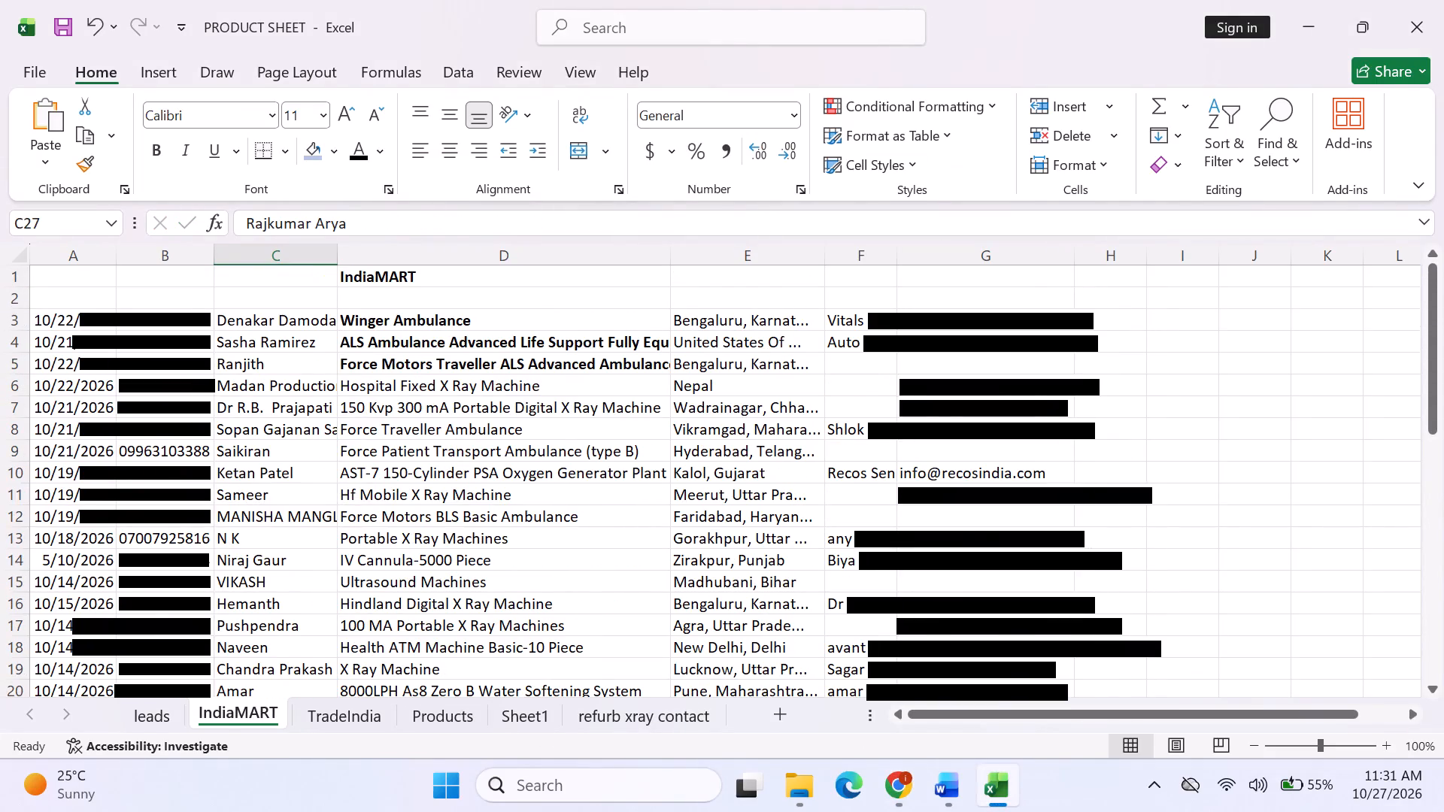
pyautogui.click(15, 303)
pyautogui.rightClick(15, 303)
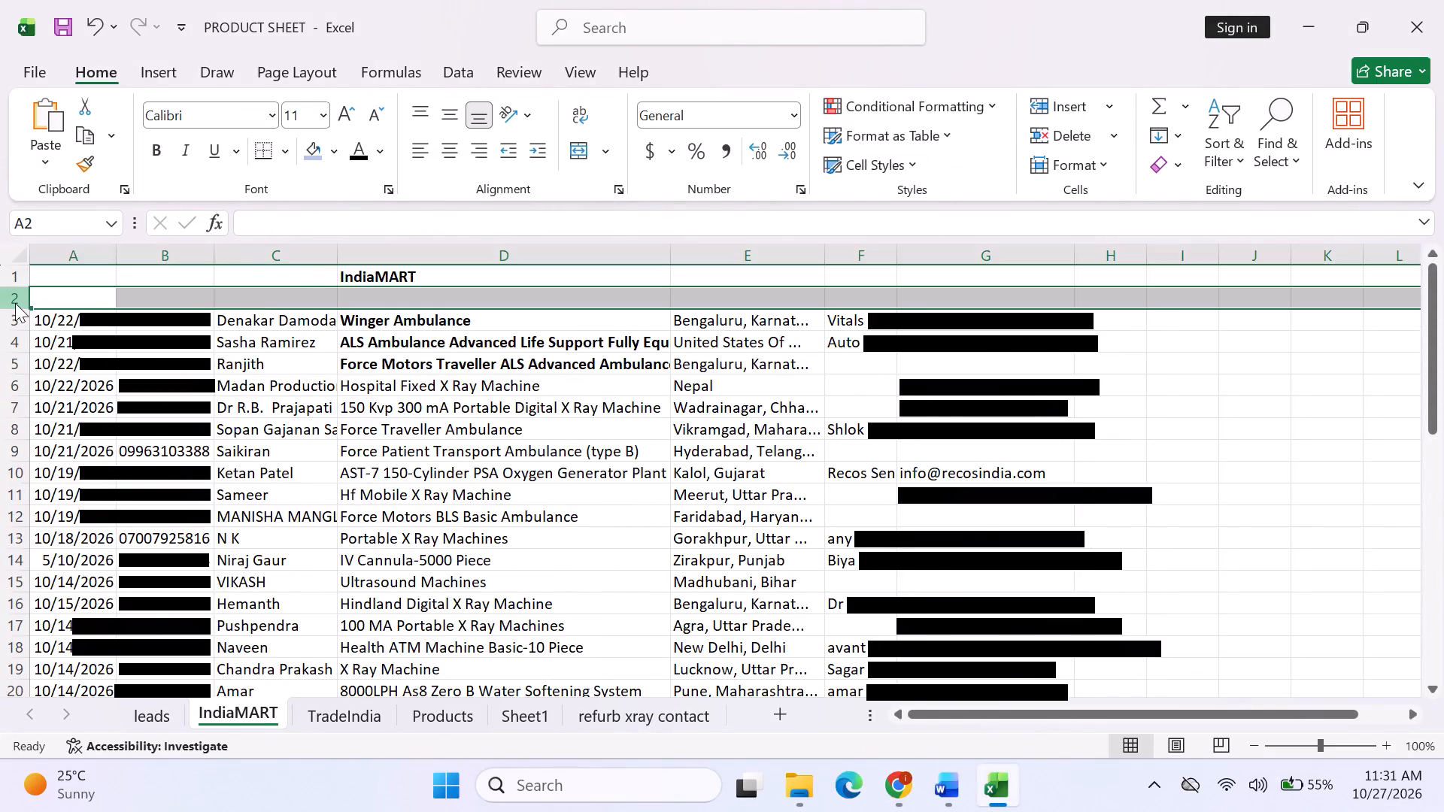
pyautogui.click(64, 527)
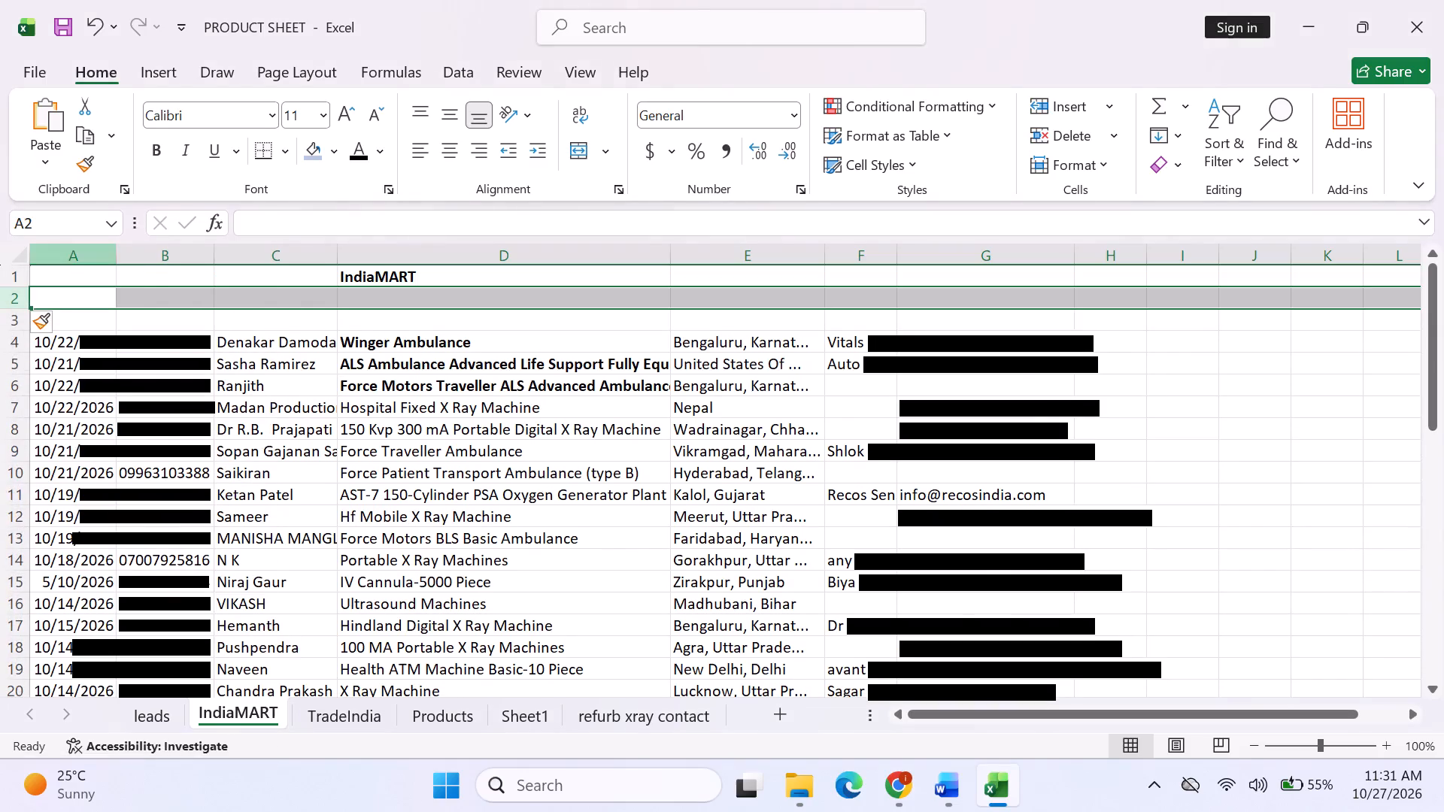
pyautogui.click(22, 297)
pyautogui.rightClick(22, 297)
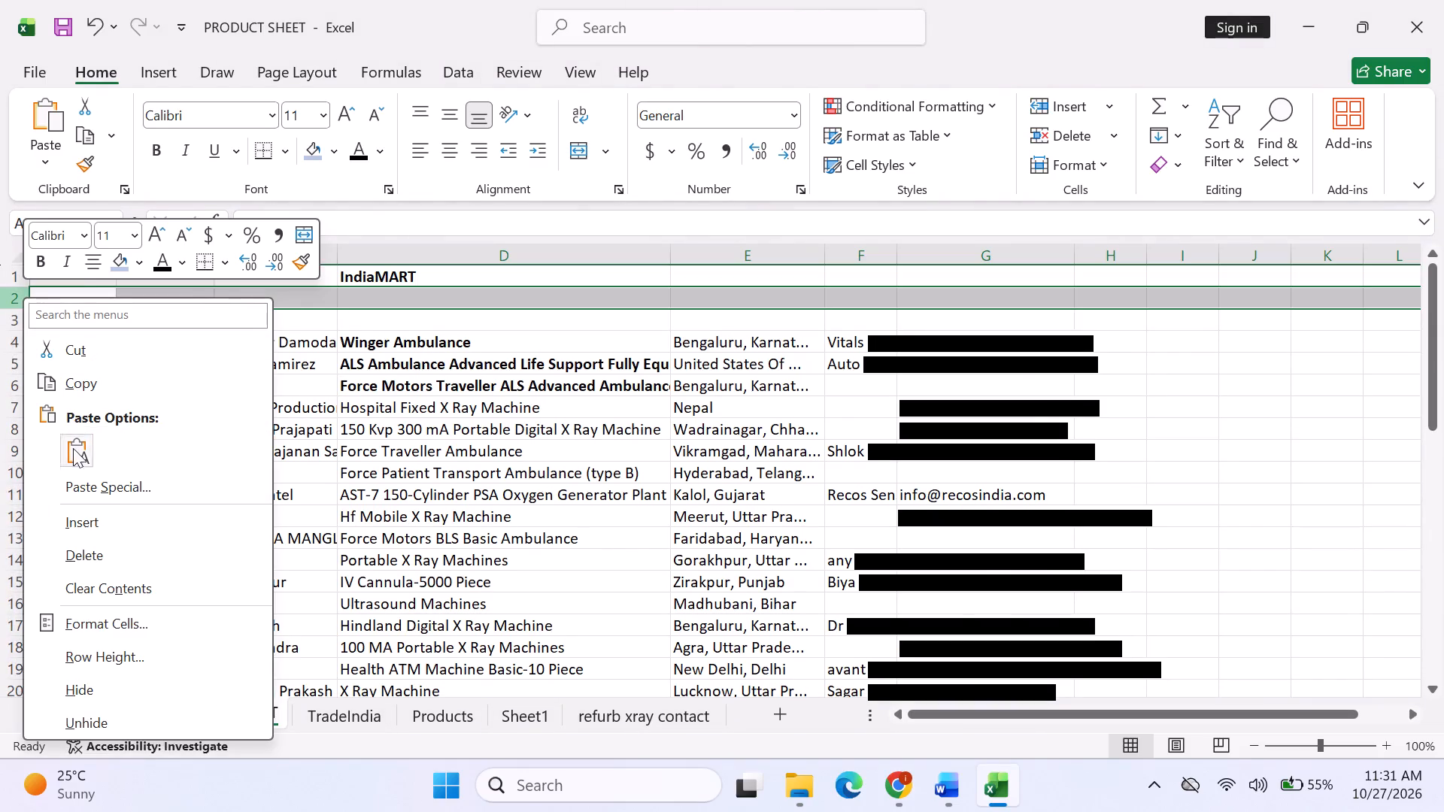
pyautogui.click(74, 530)
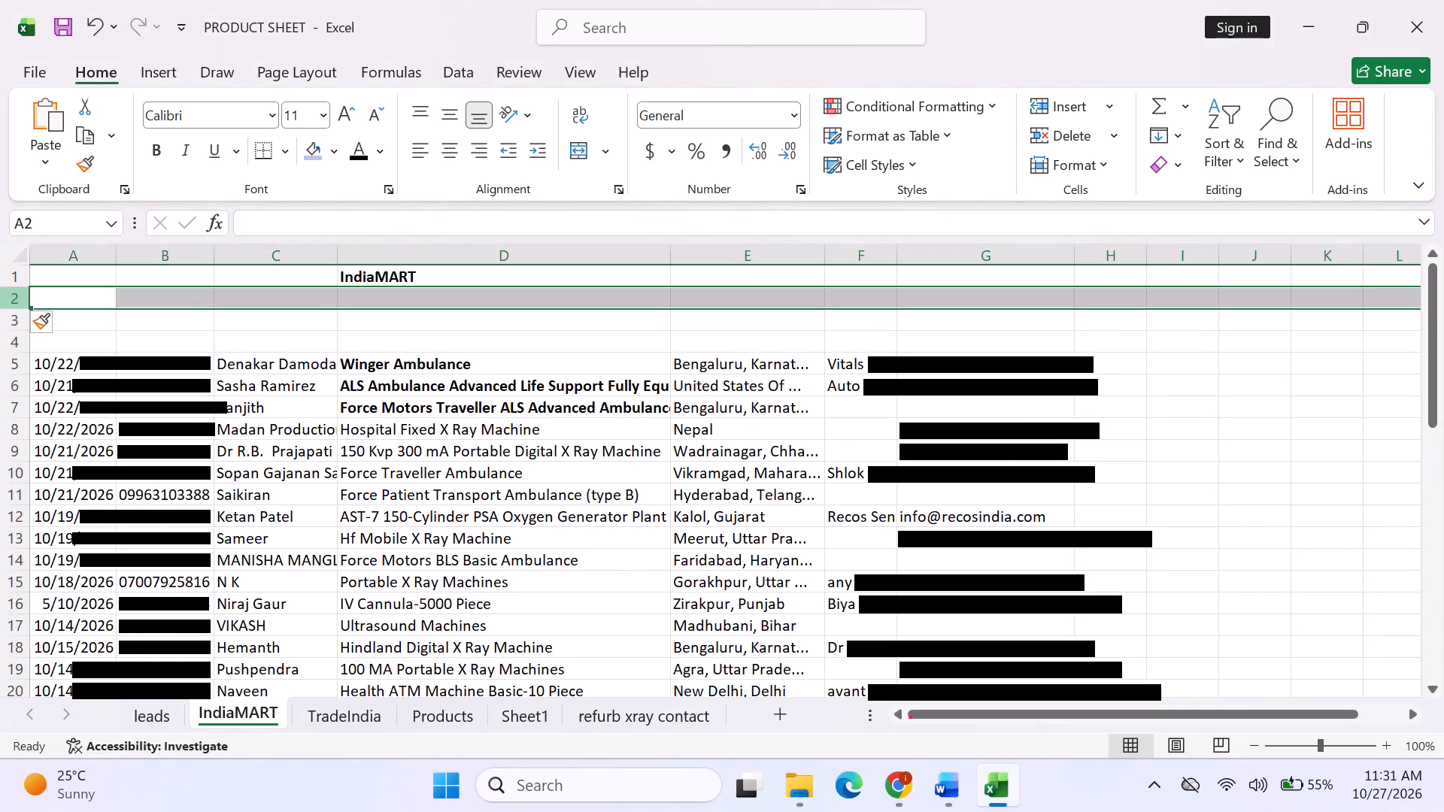
pyautogui.click(19, 293)
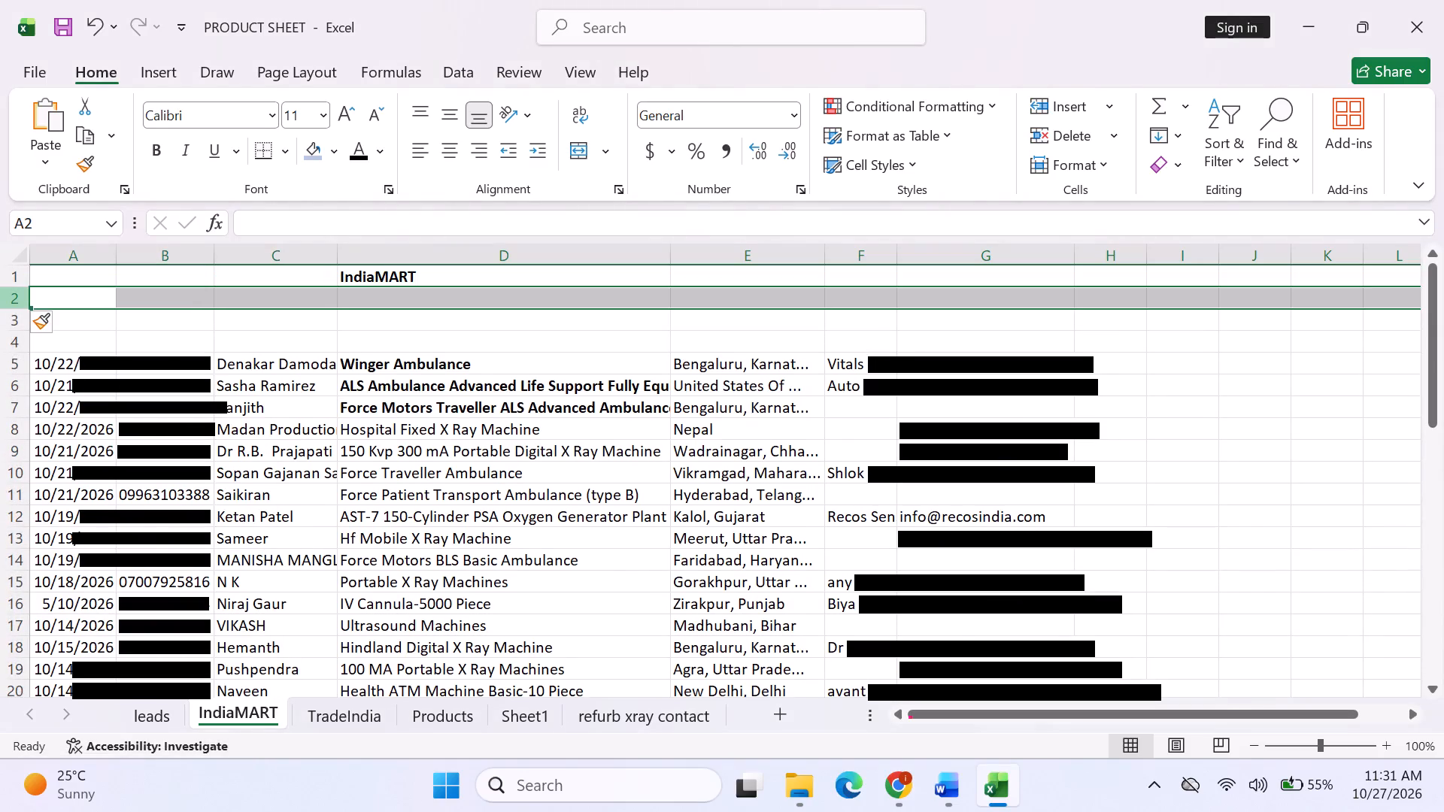
pyautogui.click(18, 295)
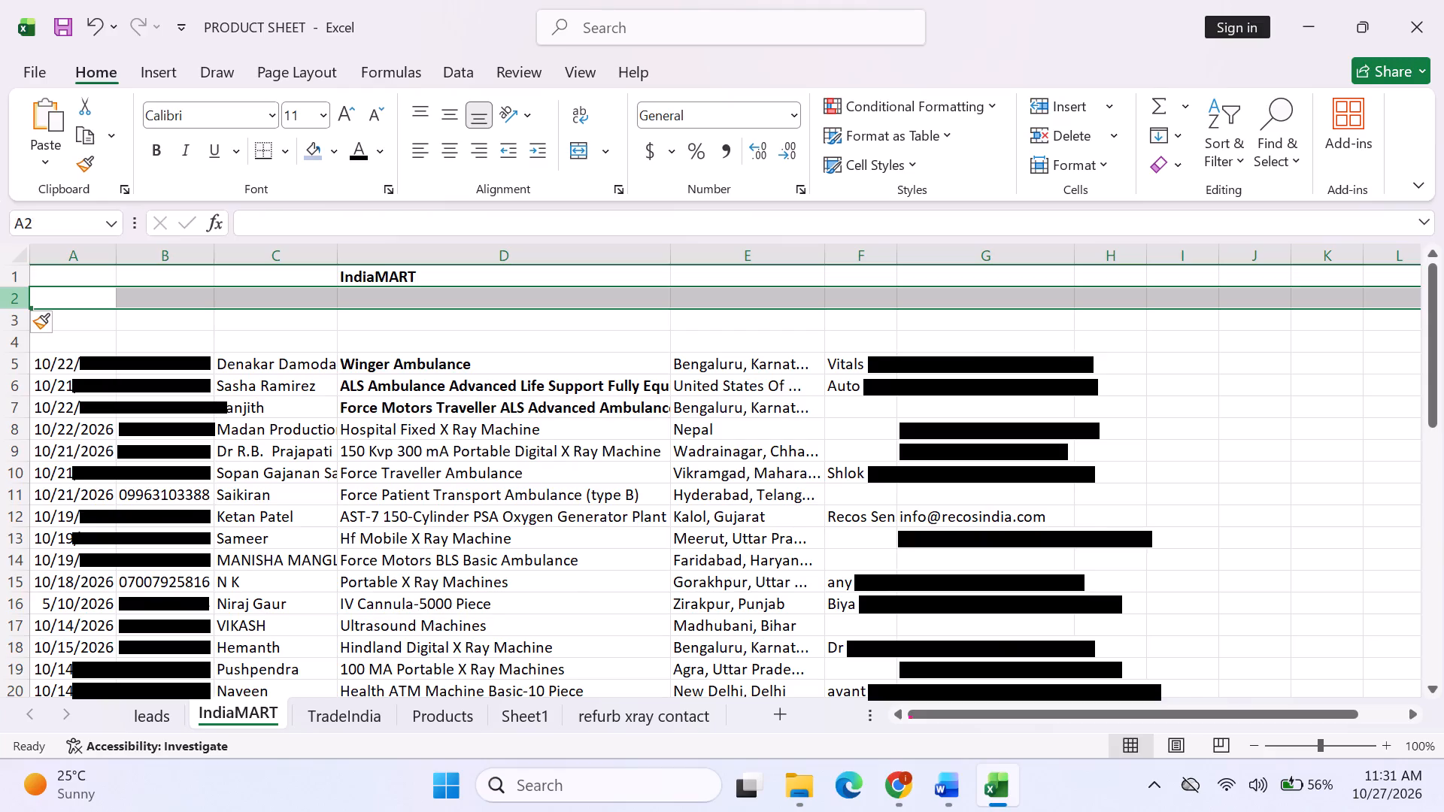
pyautogui.click(19, 316)
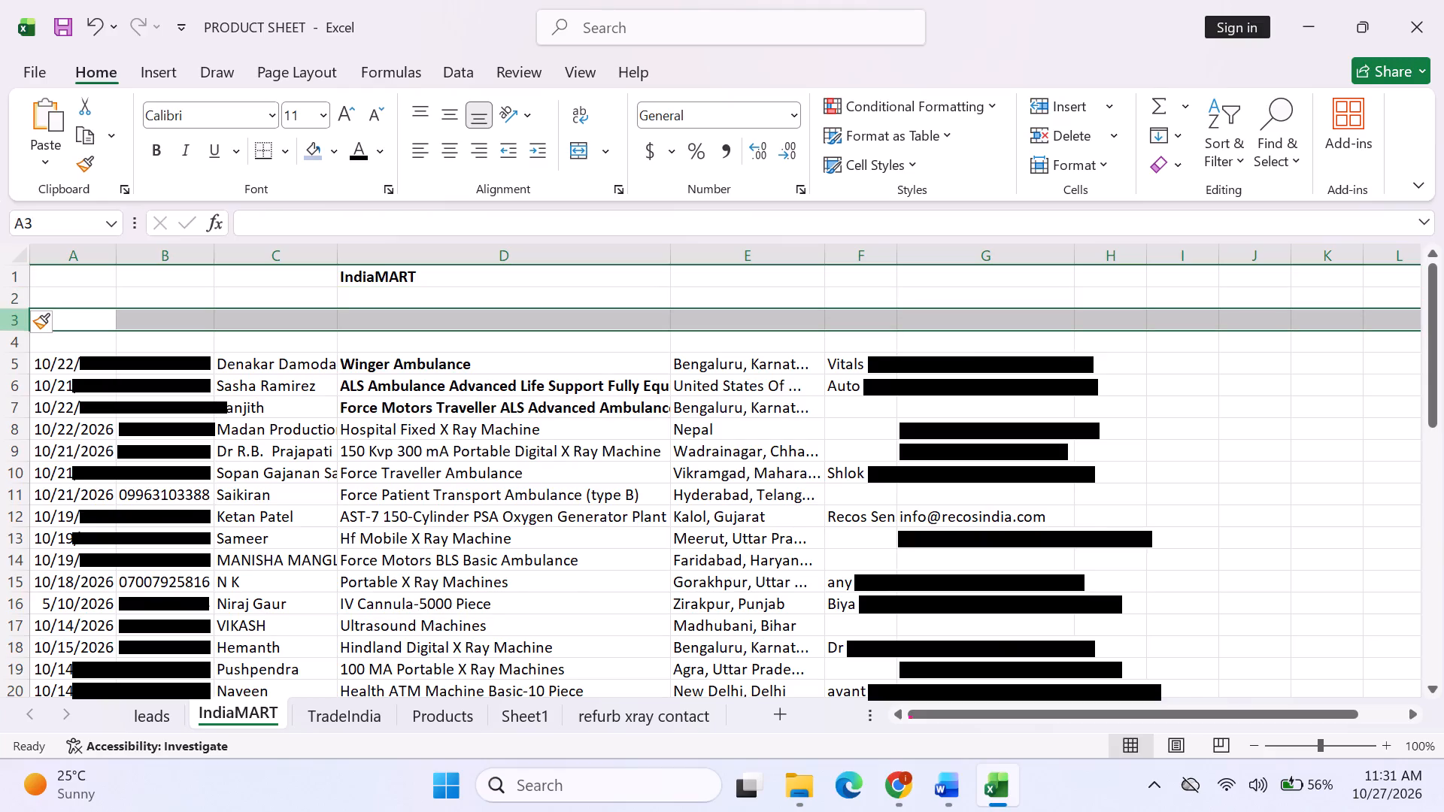
pyautogui.rightClick(14, 298)
pyautogui.rightClick(14, 298)
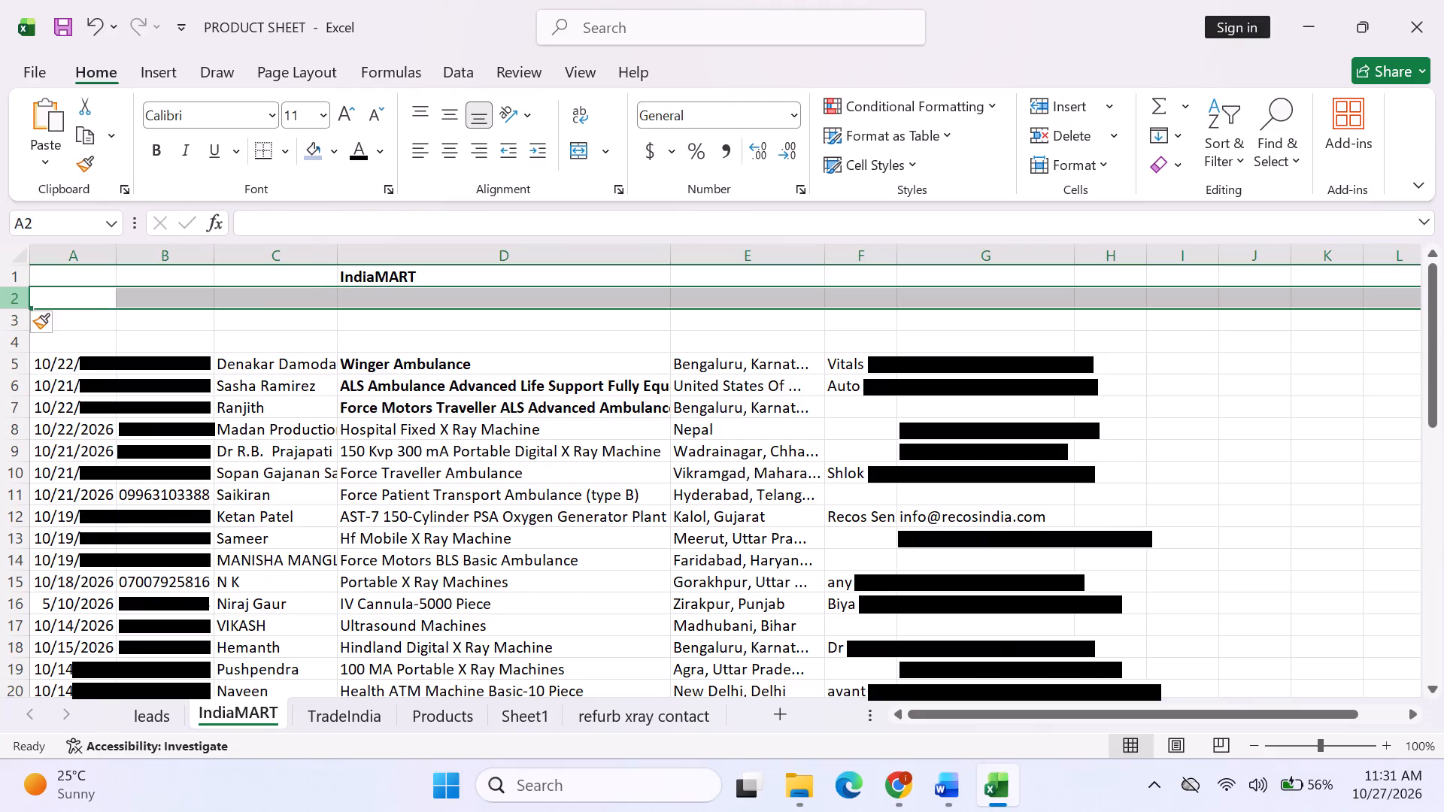
pyautogui.rightClick(14, 298)
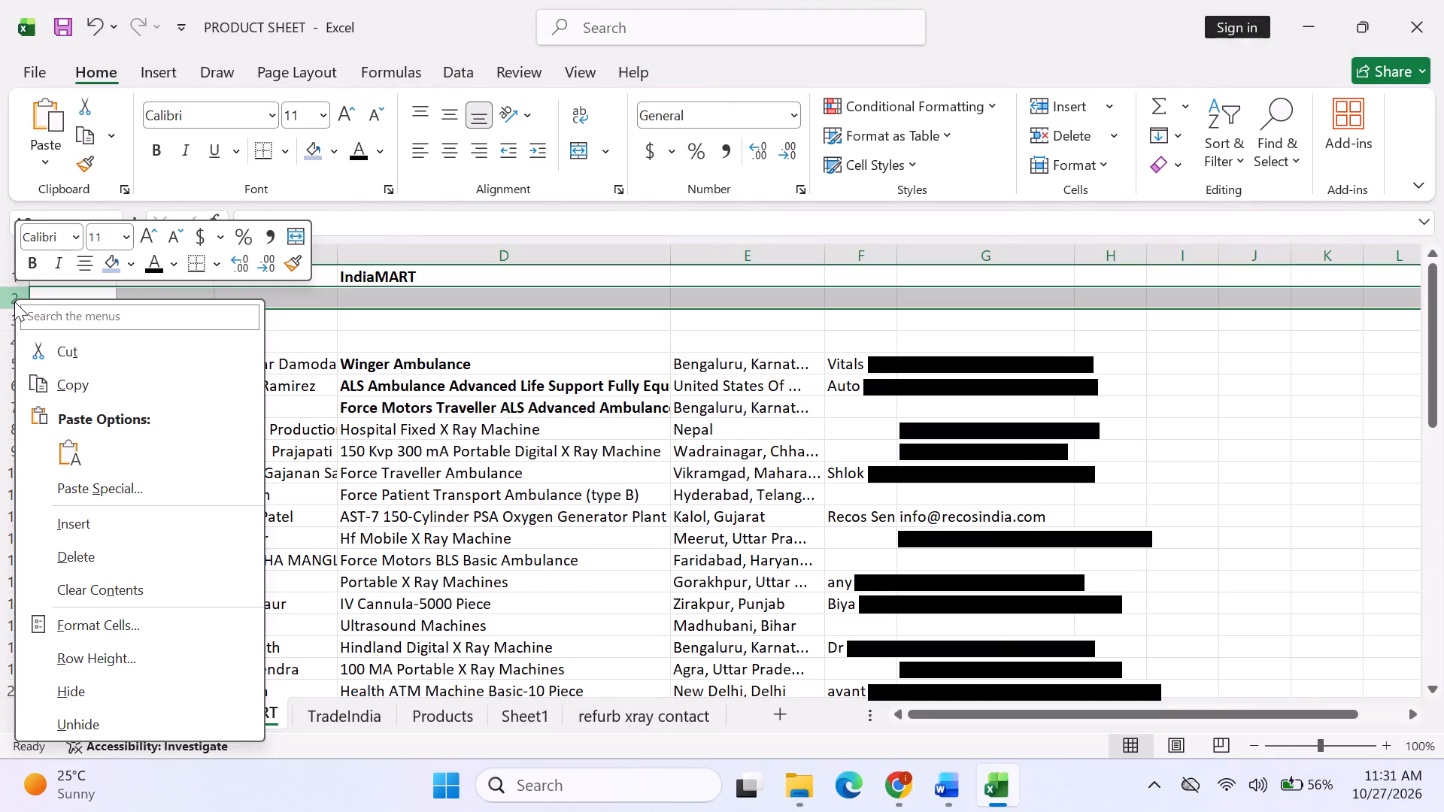
pyautogui.click(80, 514)
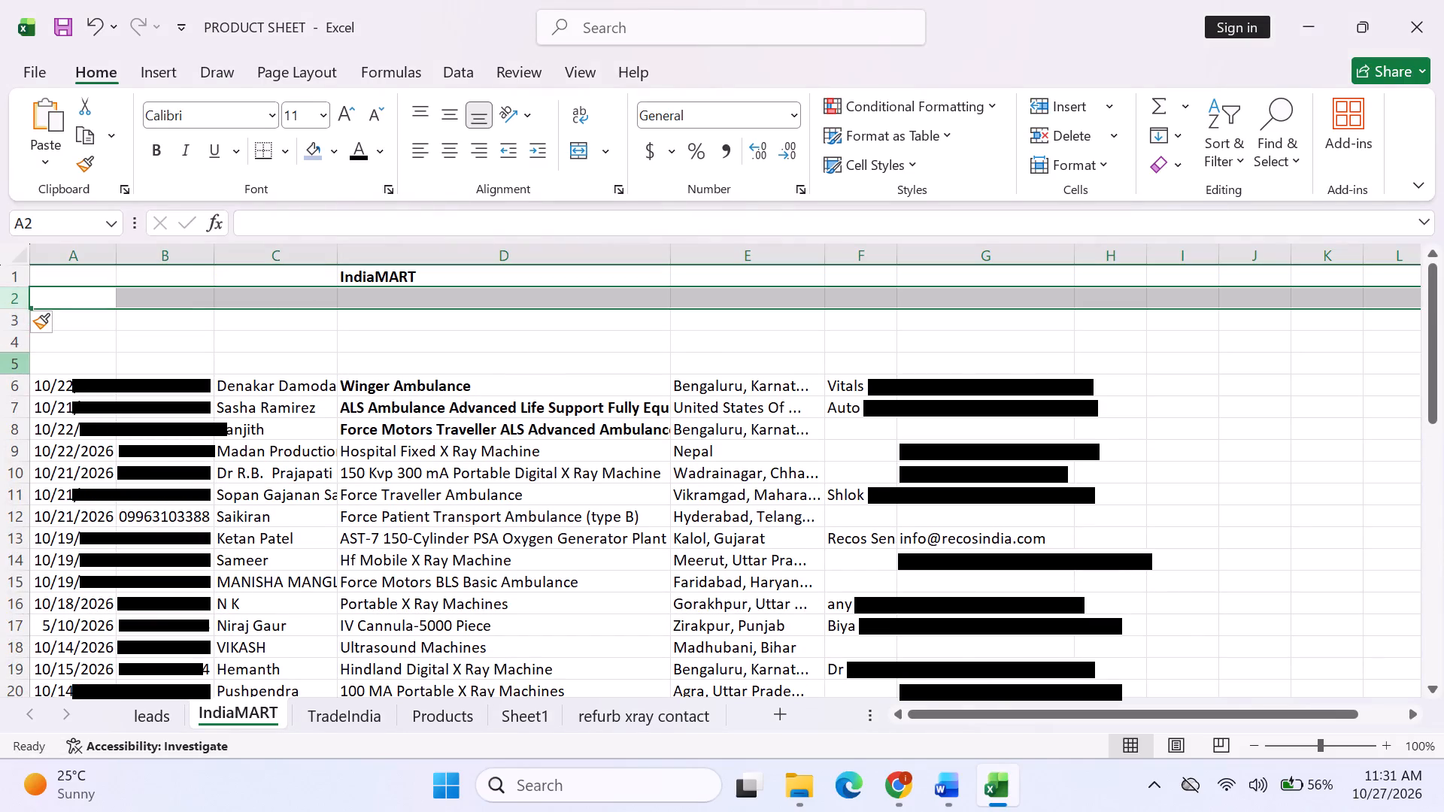
# Paste the copied Handheld X Ray Machine lead details from Purea Healthcare into row 5, accepting the size mismatch.
pyautogui.click(19, 362)
pyautogui.hotkey('ctrl', 'v')
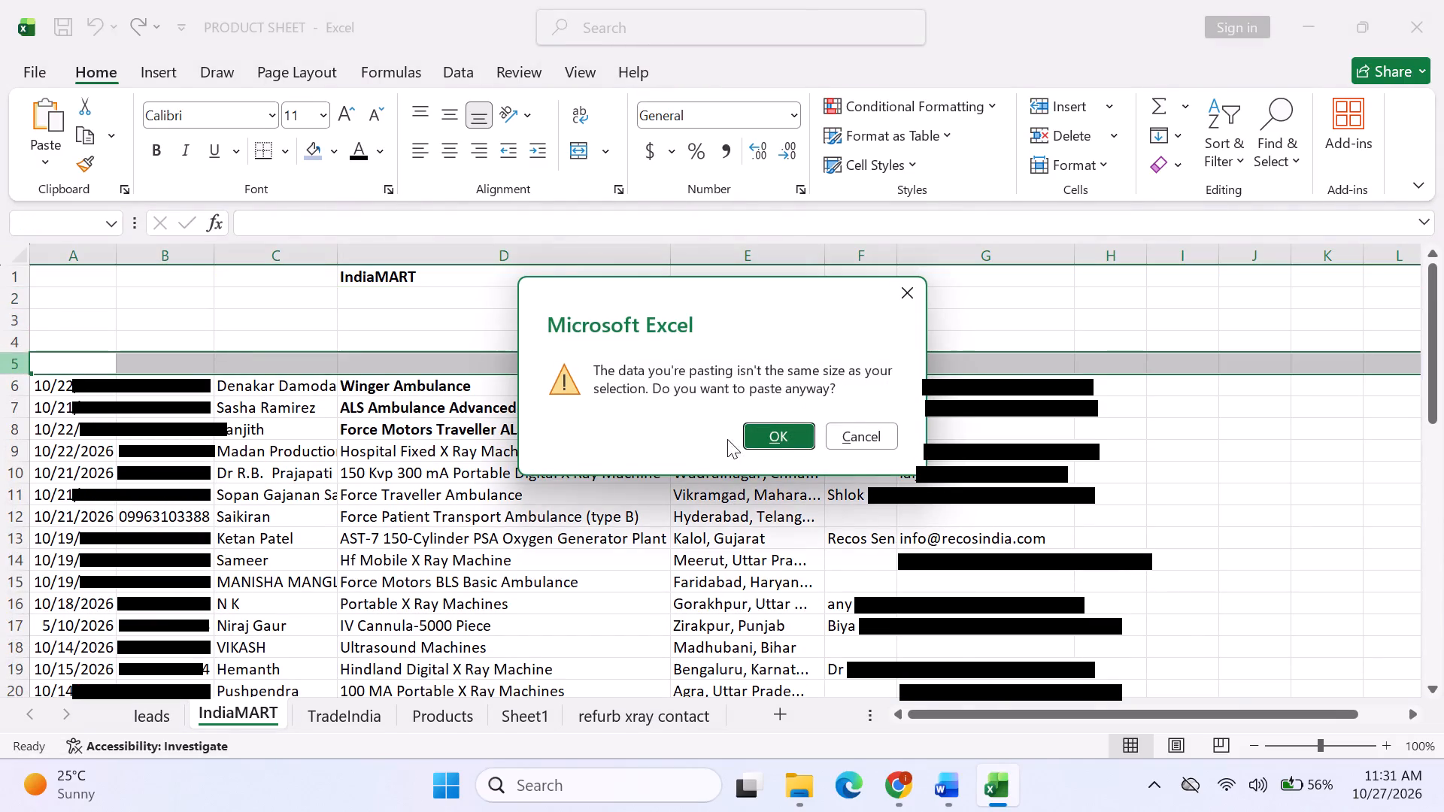
pyautogui.click(770, 427)
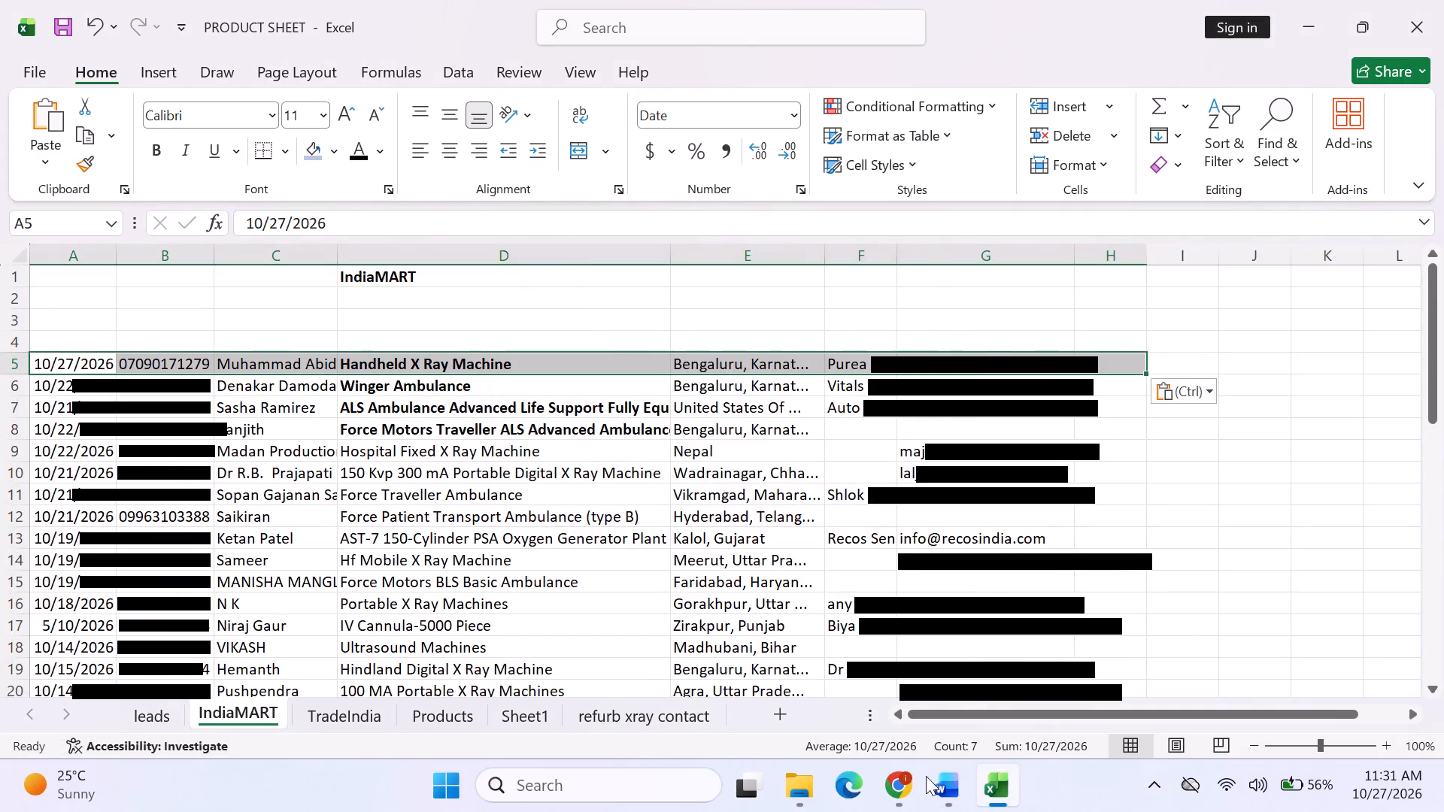
# Copy the Devik Analyticals lead details from the Lead Manager in Chrome and paste them into row 4 of the Excel IndiaMART sheet.
pyautogui.click(898, 771)
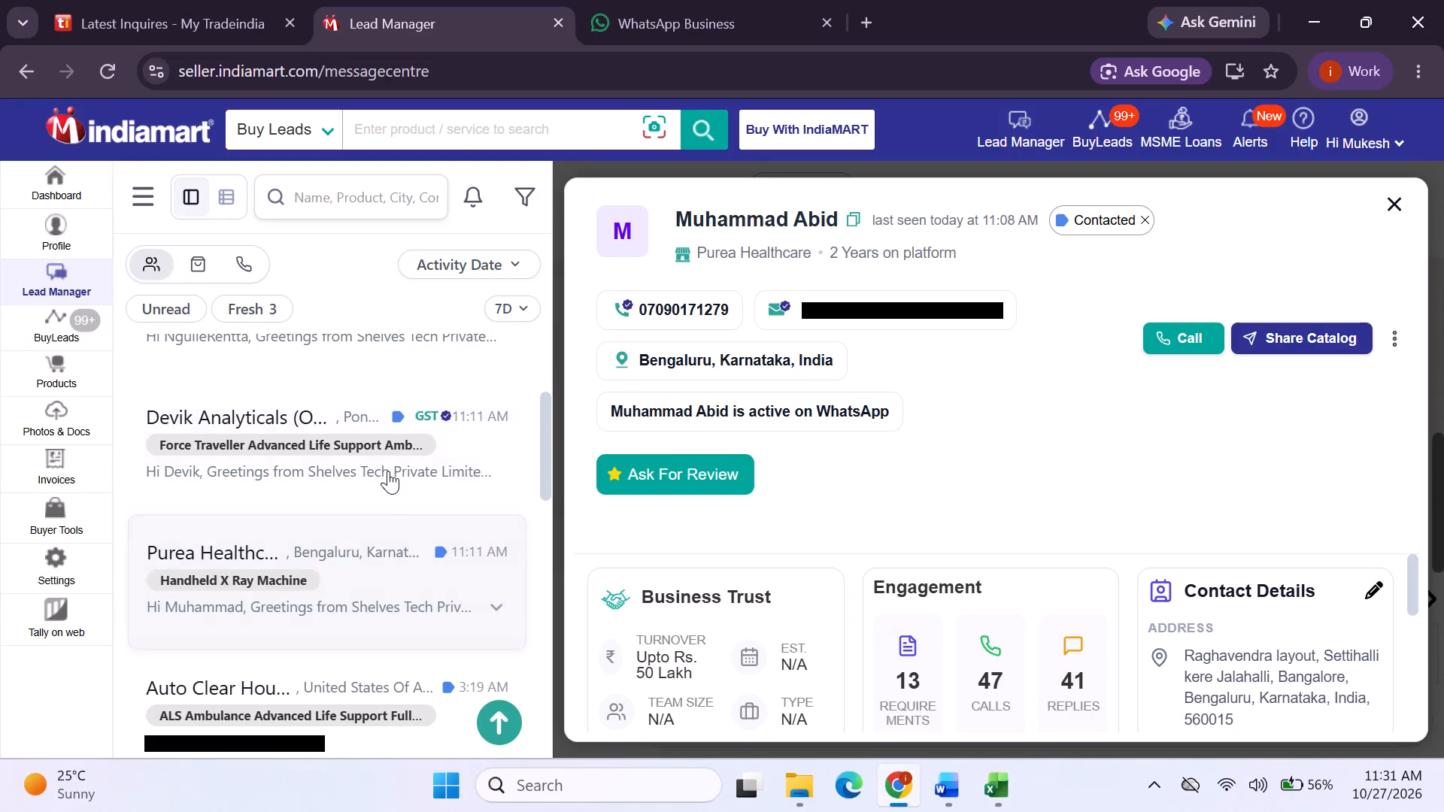
pyautogui.click(386, 459)
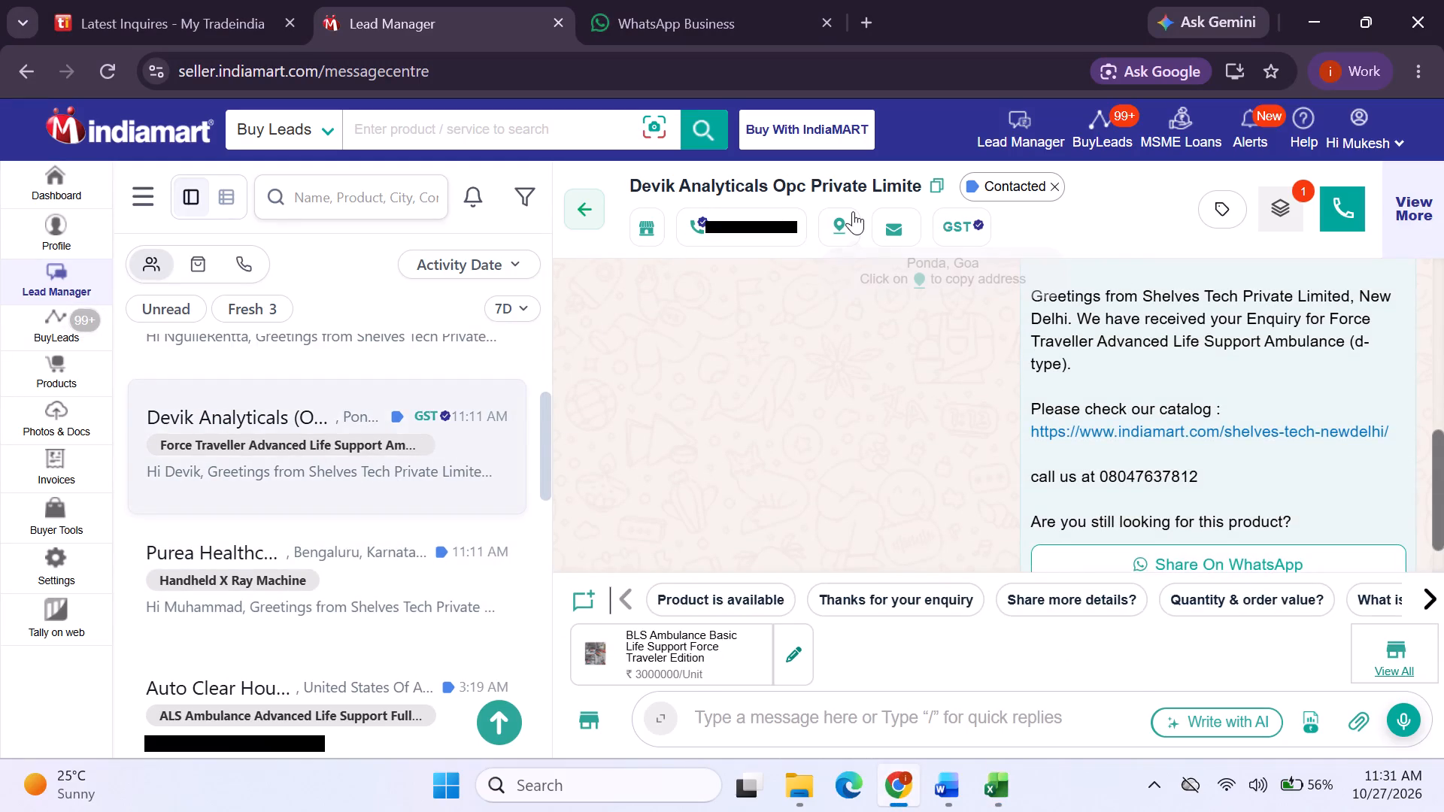
pyautogui.click(943, 192)
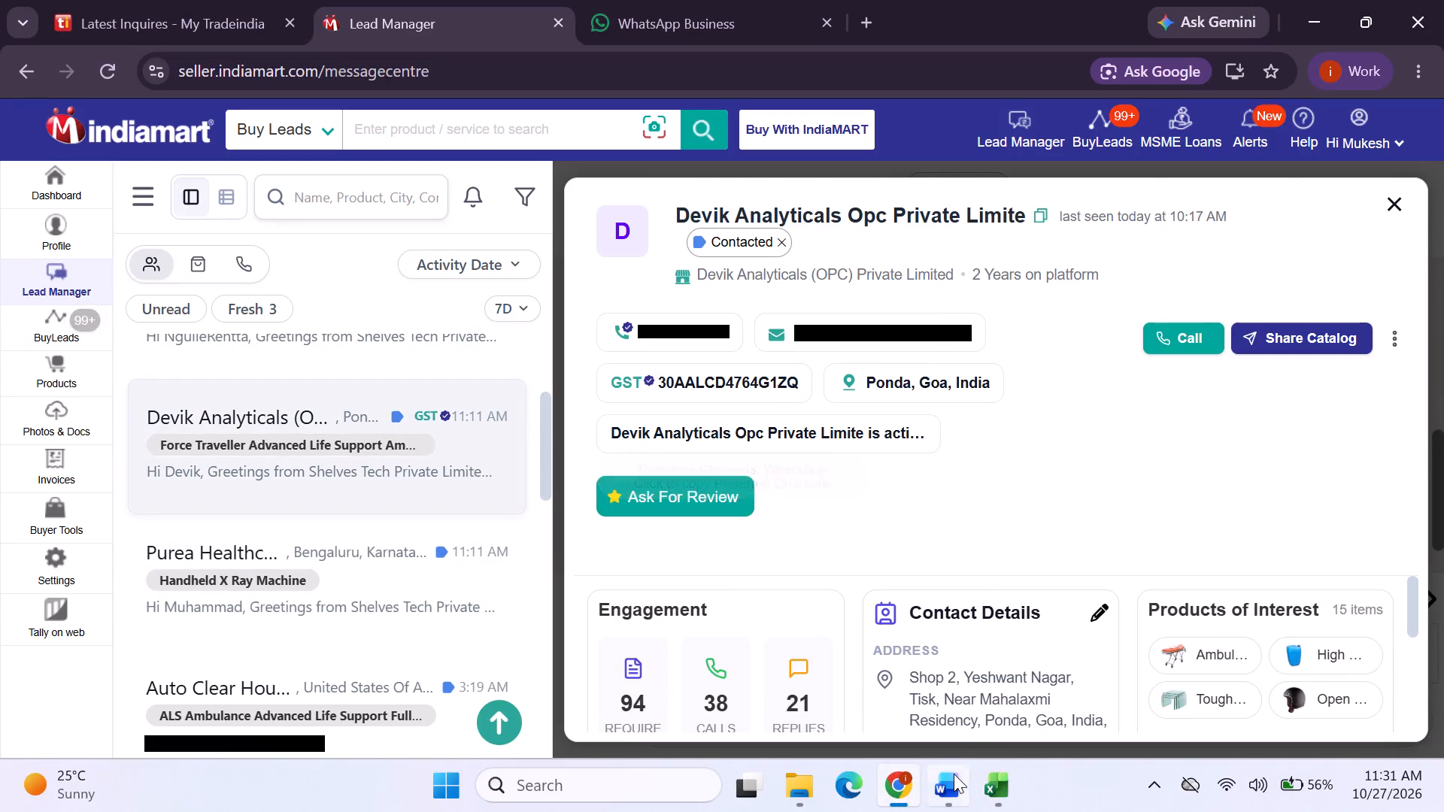
pyautogui.click(993, 777)
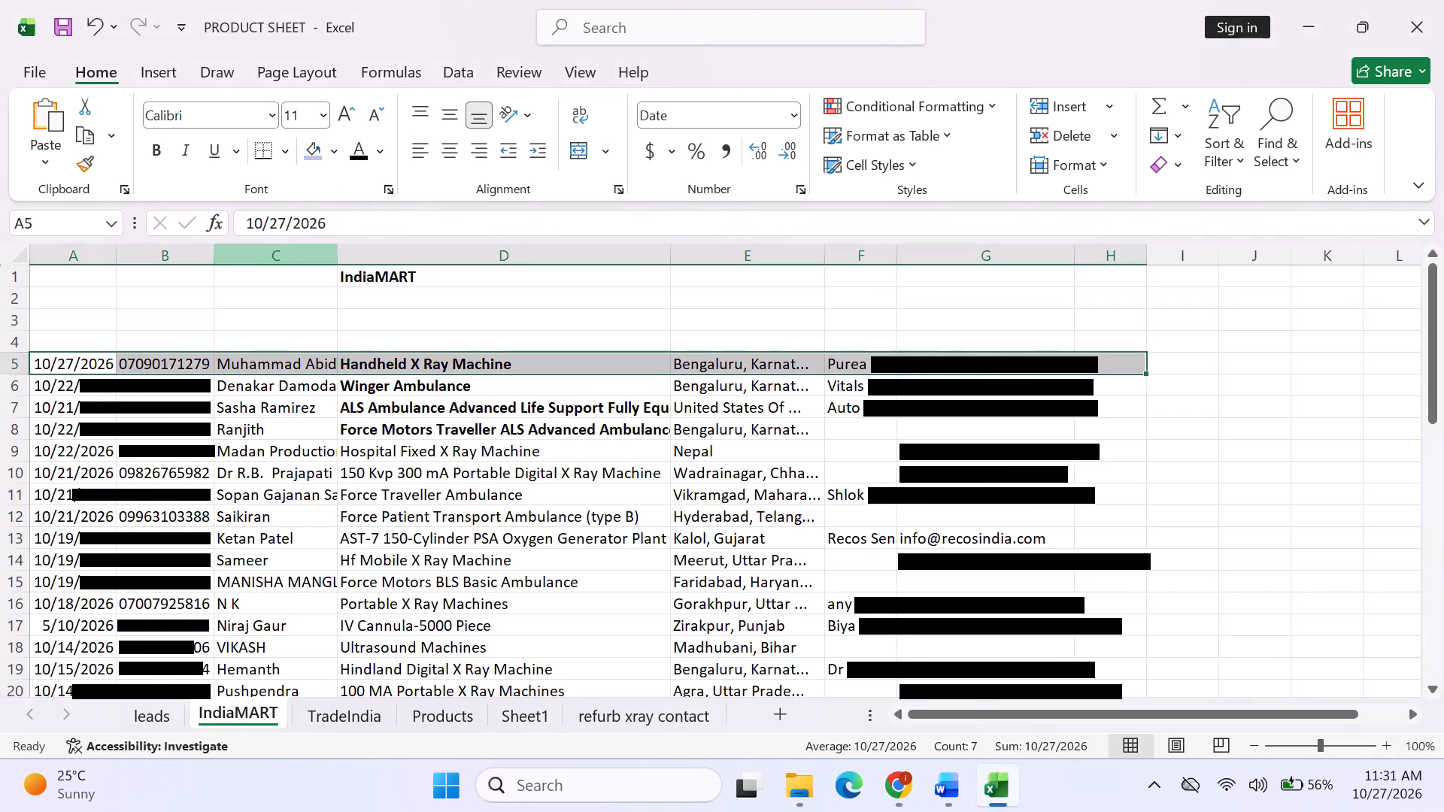
pyautogui.click(19, 339)
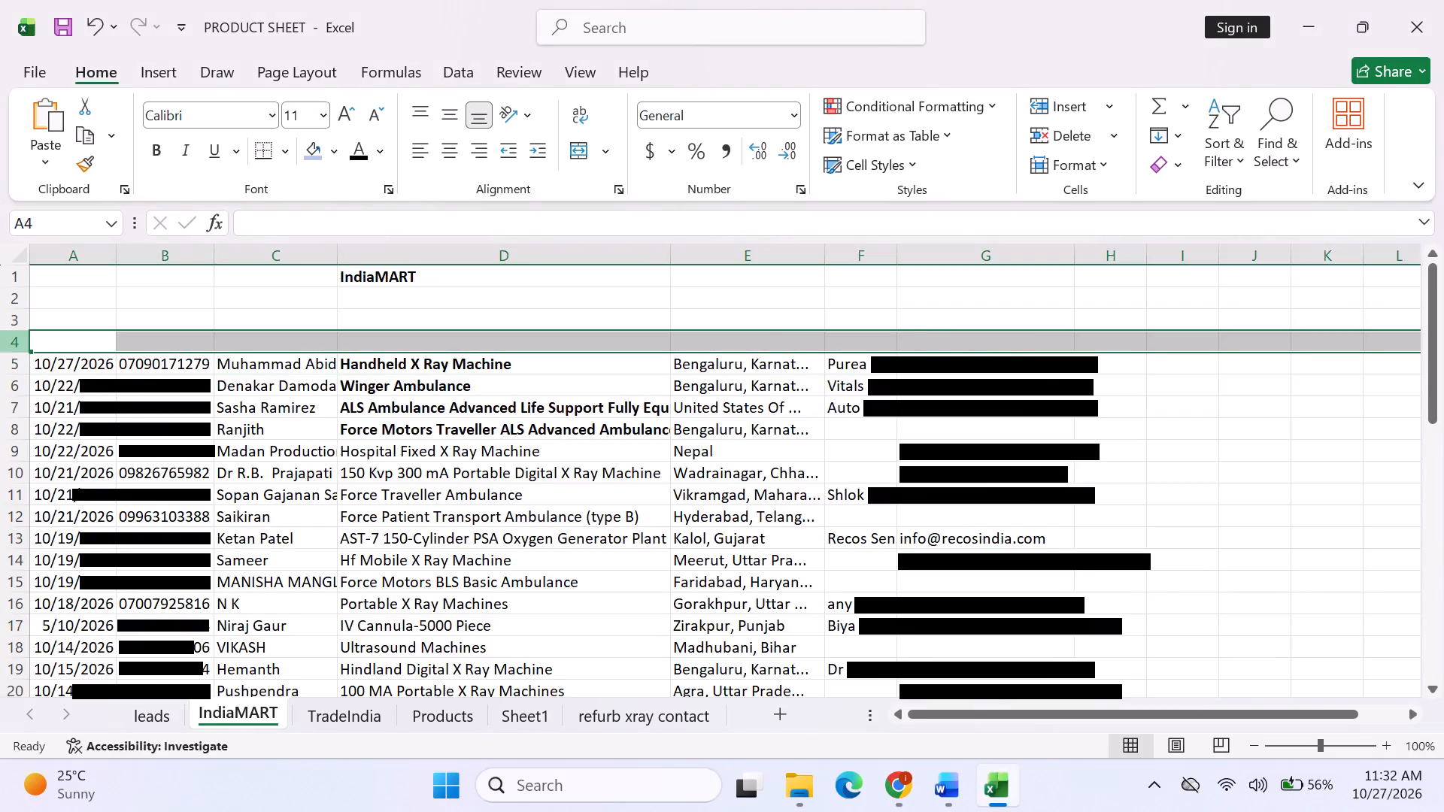
pyautogui.hotkey('ctrl', 'v')
pyautogui.click(765, 426)
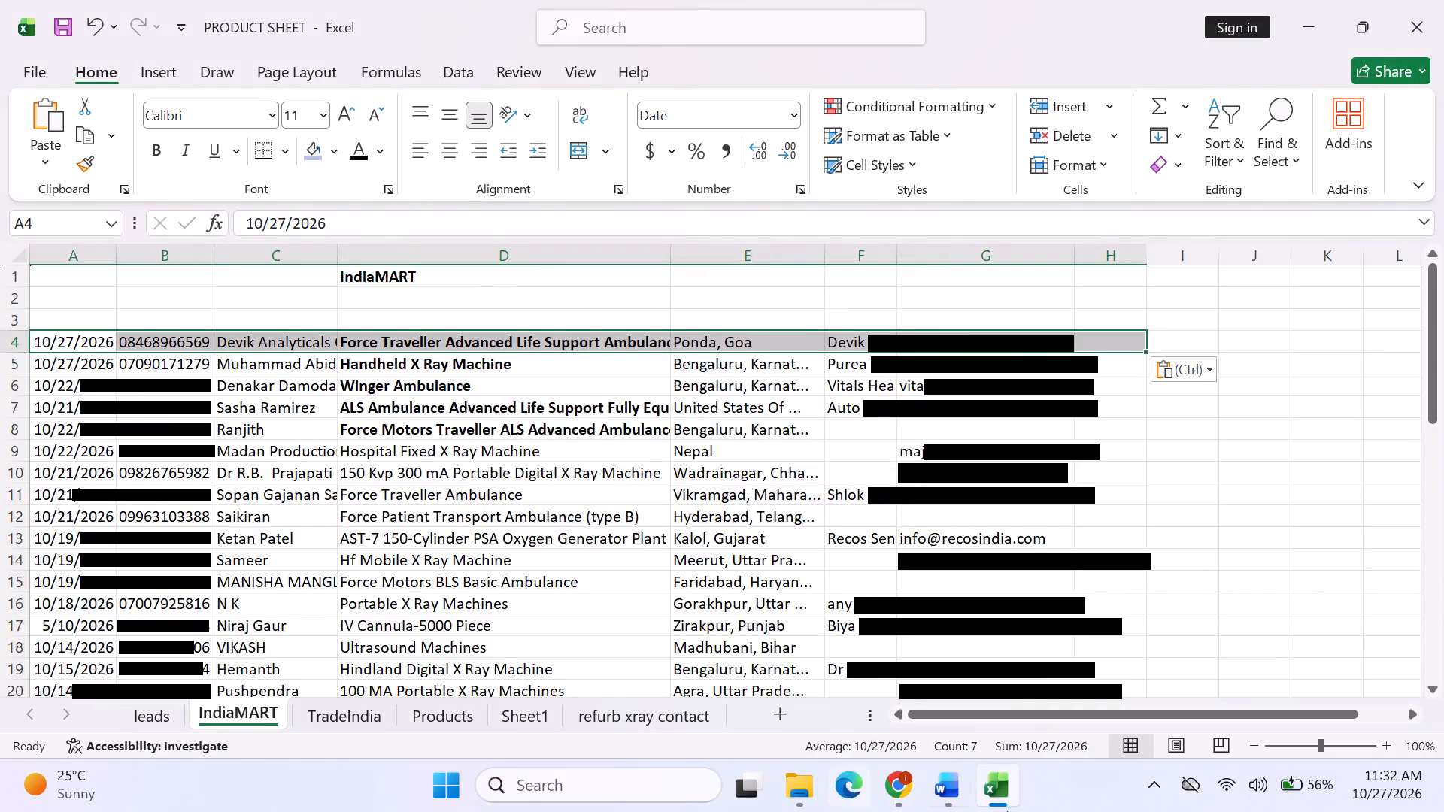
# Copy the Hope Bakery Force Trax Ambulance lead details from the Lead Manager in Chrome and paste them into row 3 of the Excel sheet.
pyautogui.click(893, 789)
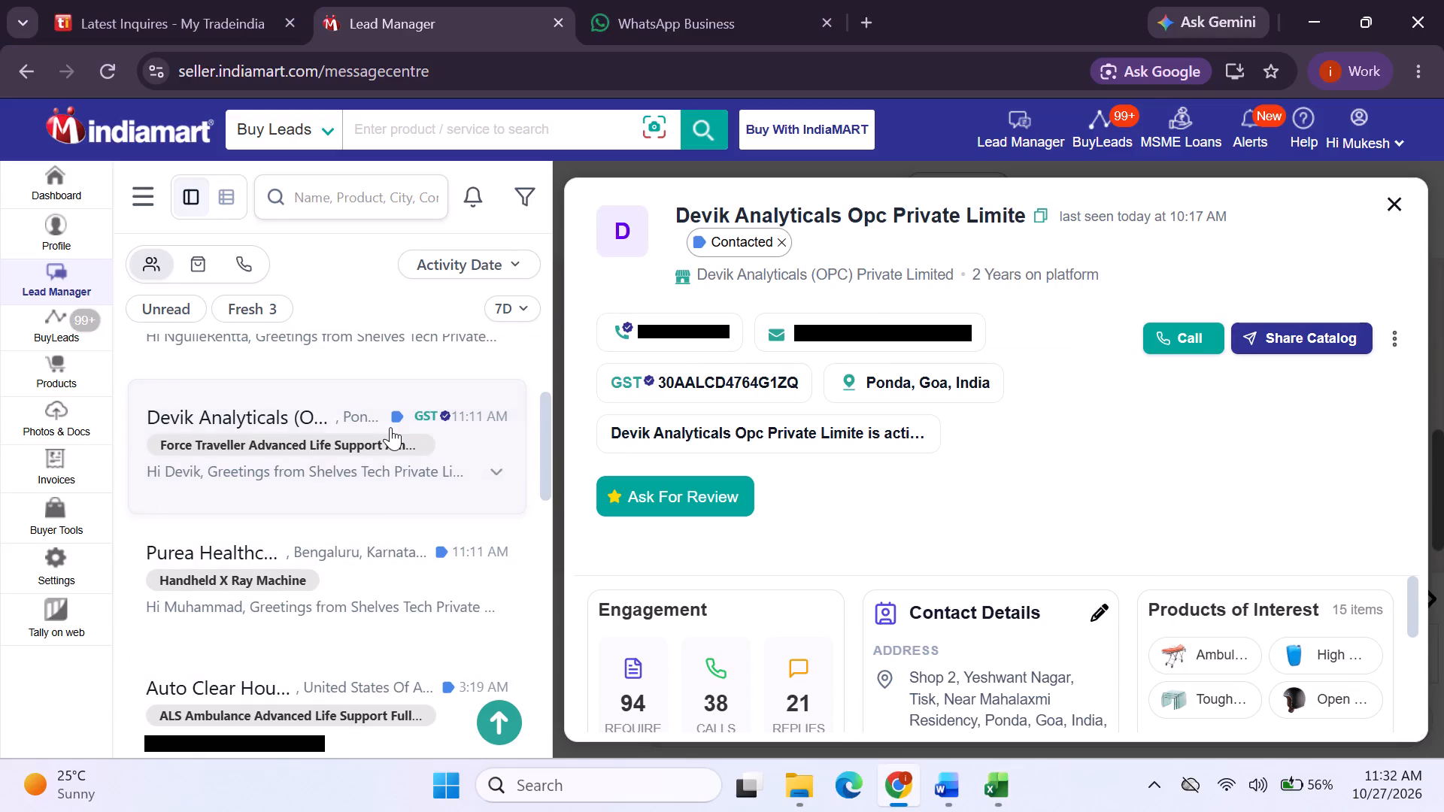
pyautogui.scroll(1, 398, 426)
pyautogui.scroll(-1, 398, 426)
pyautogui.scroll(2, 398, 426)
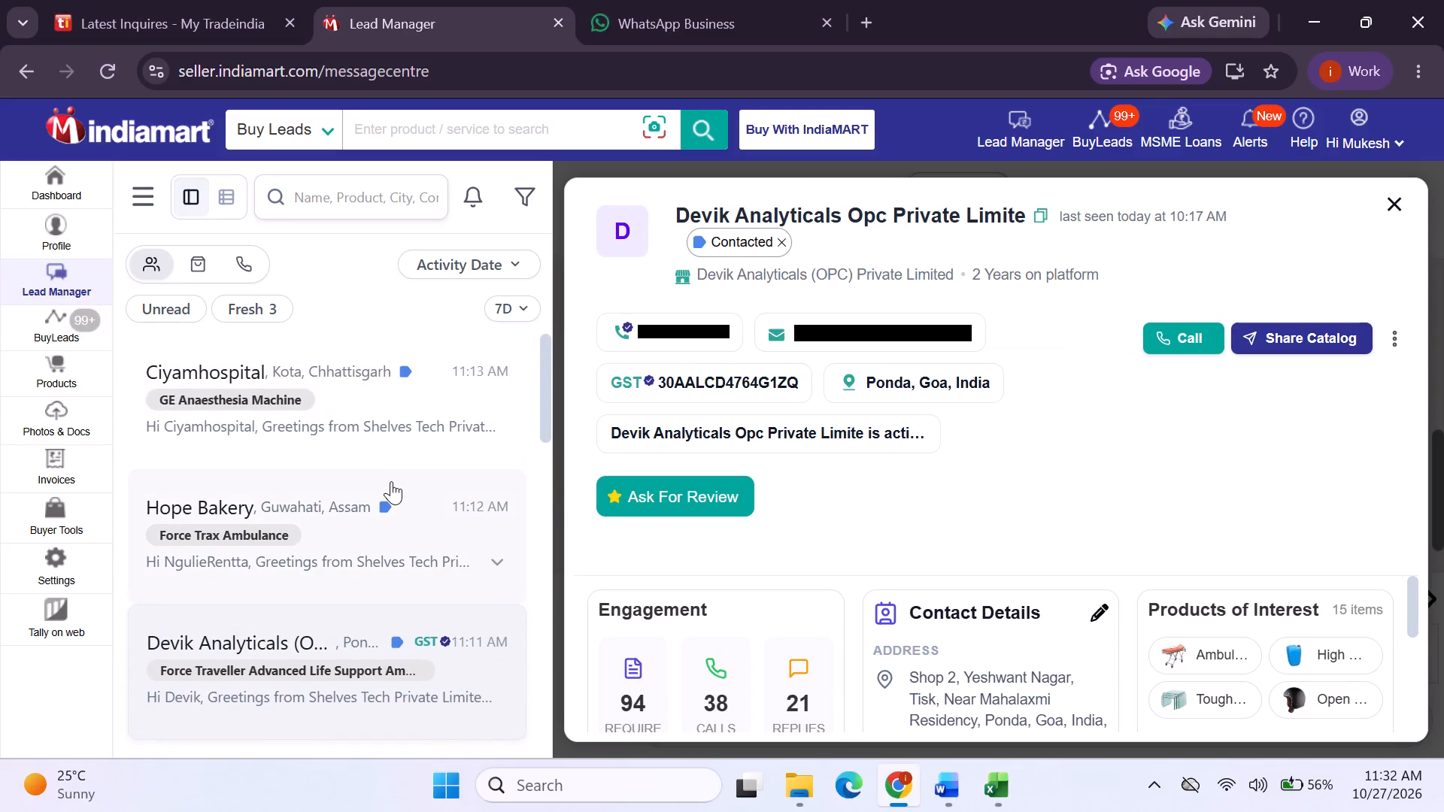
pyautogui.scroll(-1, 406, 516)
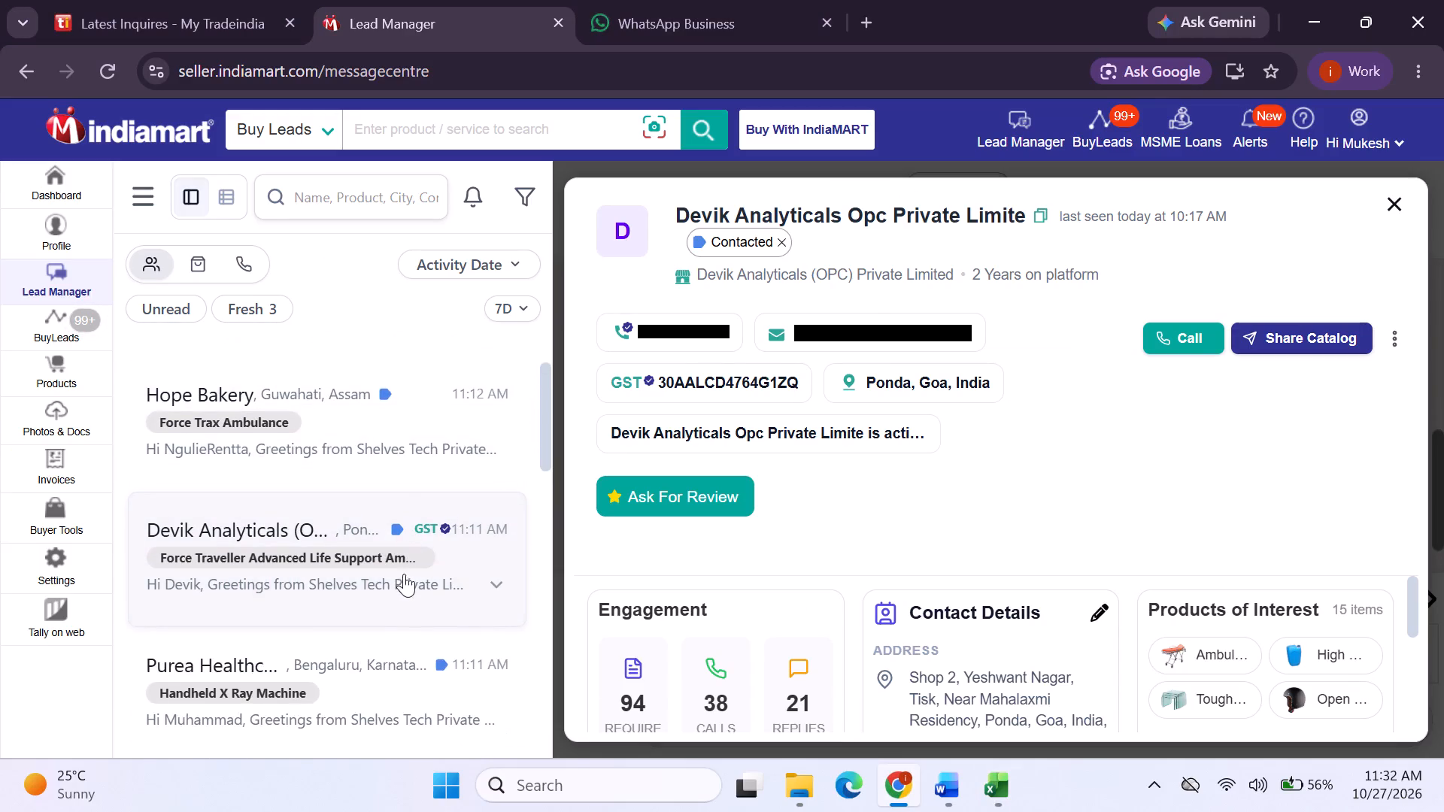
pyautogui.scroll(1, 408, 555)
pyautogui.click(408, 541)
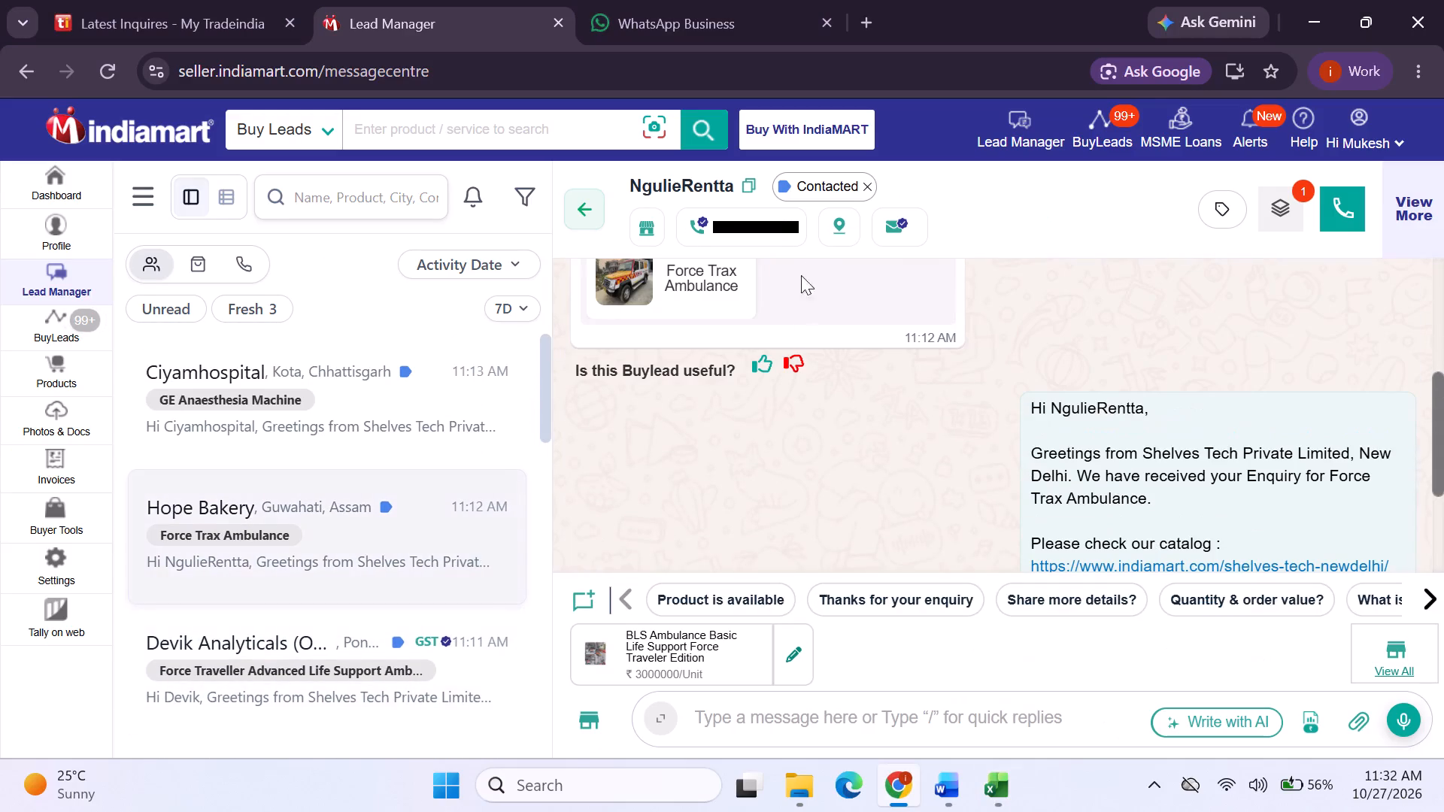
pyautogui.click(750, 189)
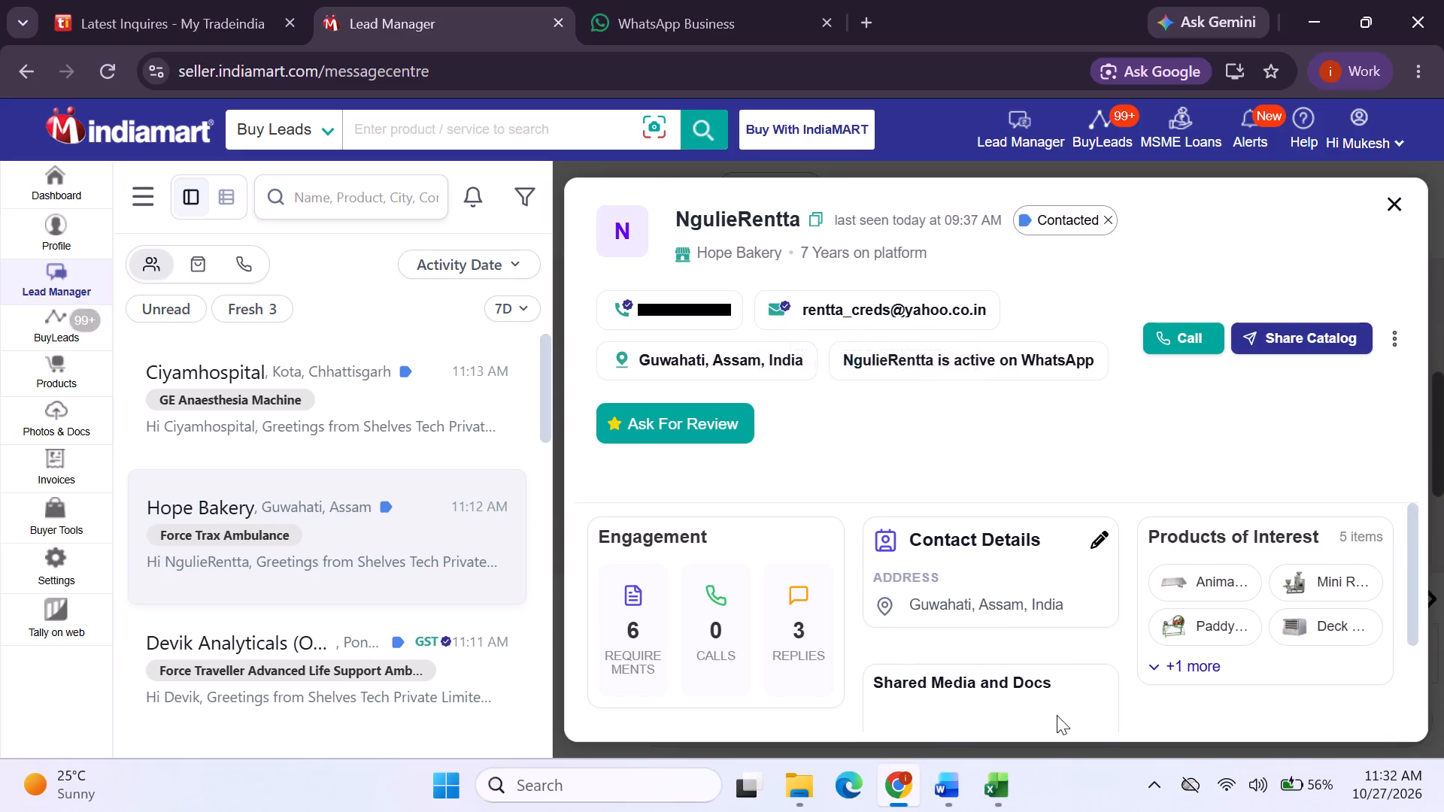
pyautogui.click(999, 786)
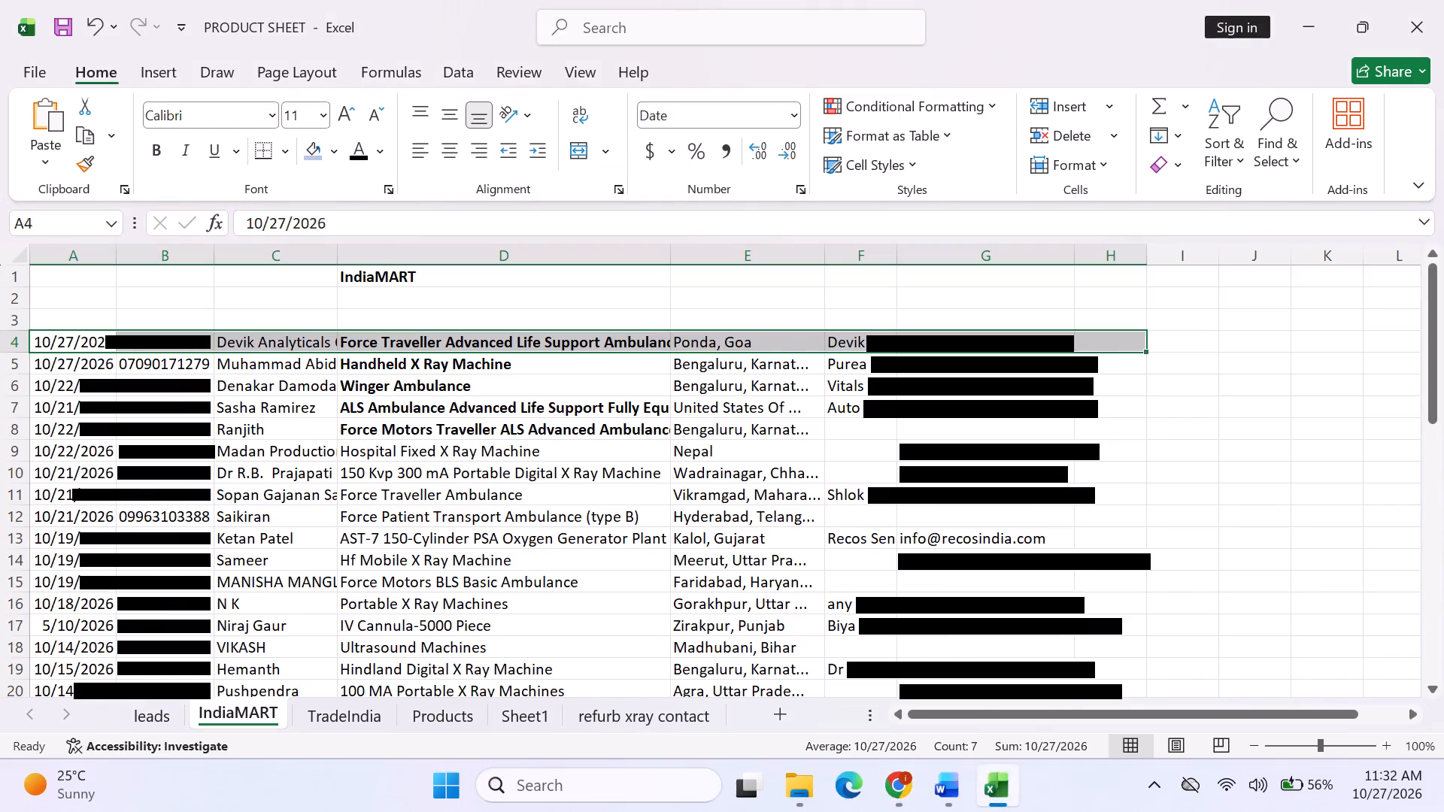
pyautogui.click(17, 318)
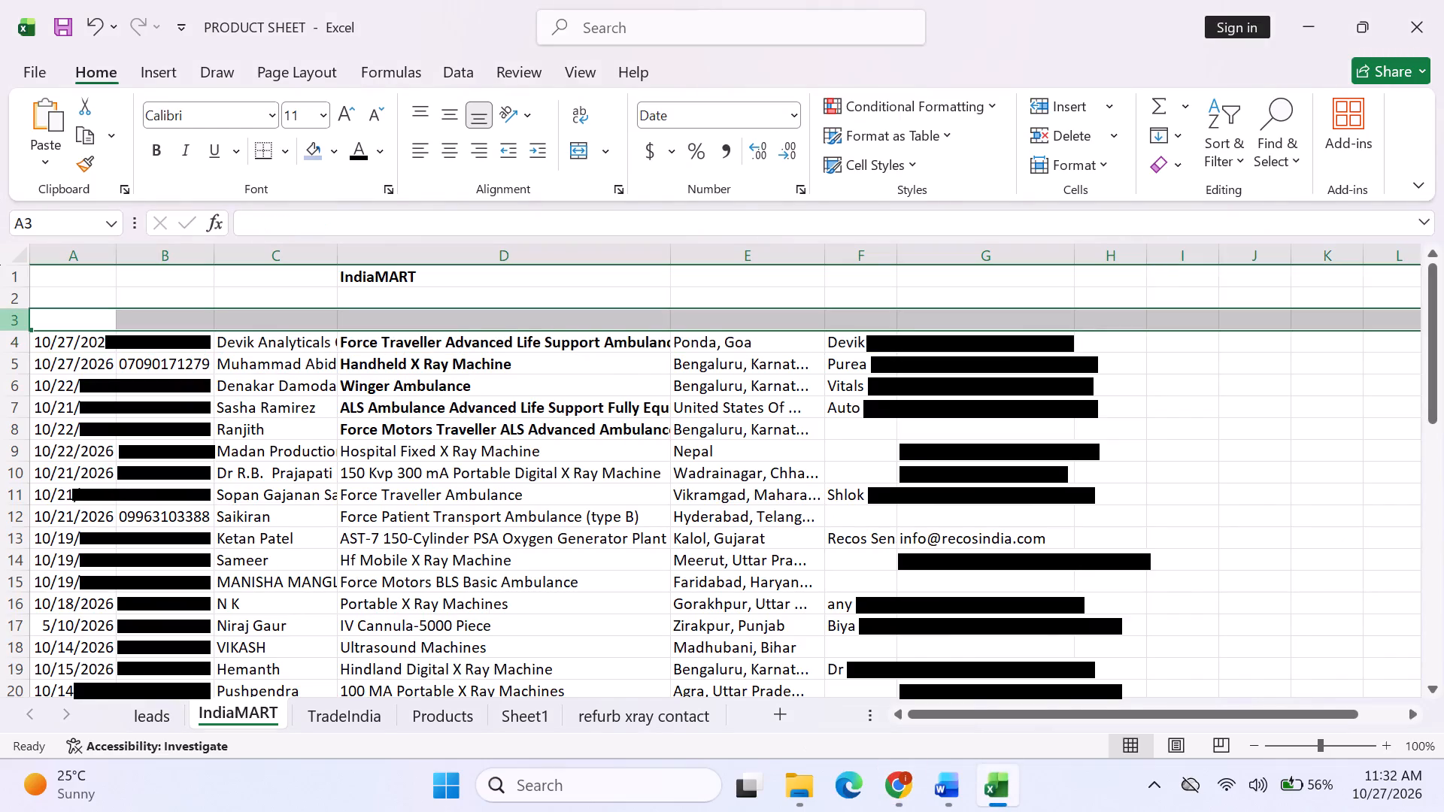
pyautogui.hotkey('ctrl', 'v')
pyautogui.click(778, 429)
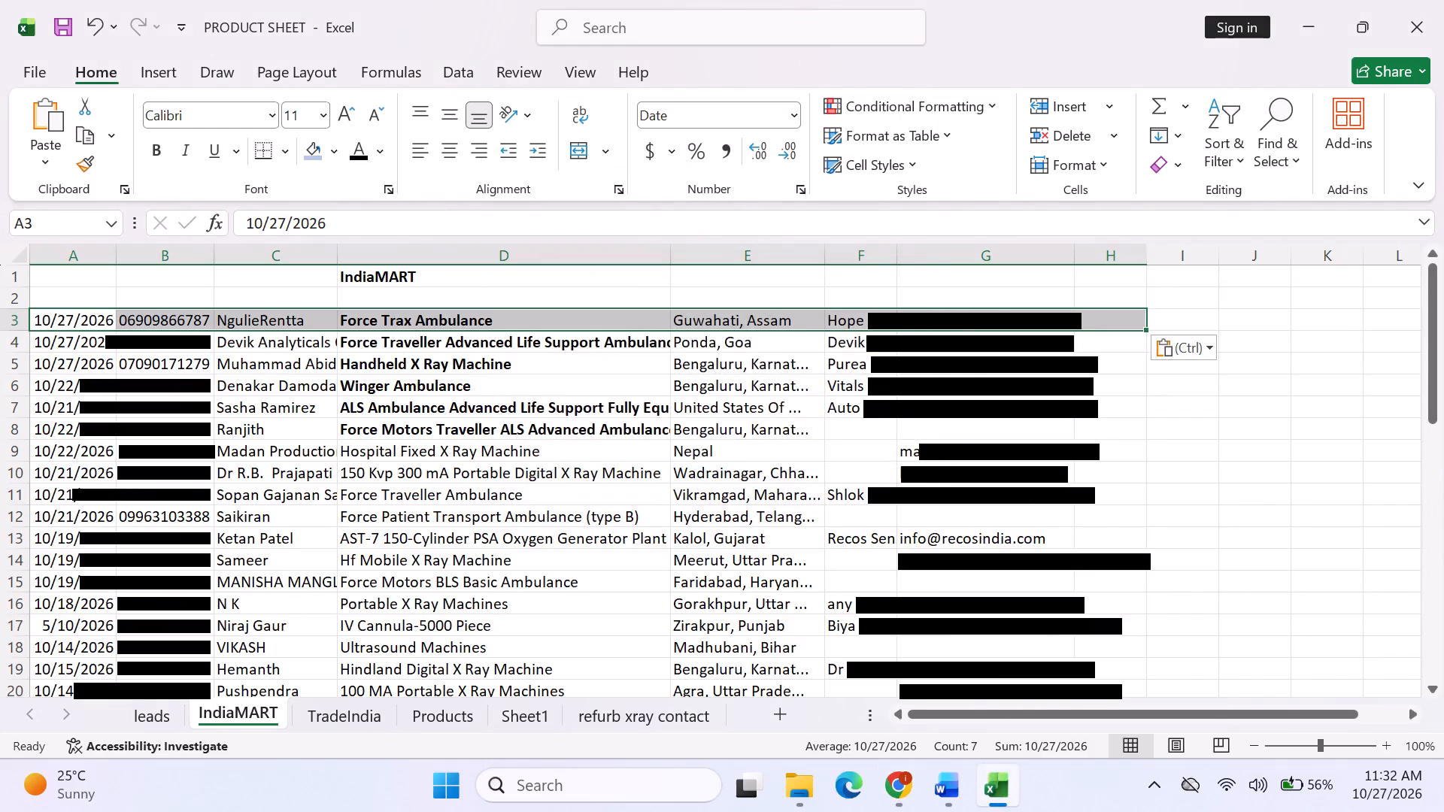
# Look through the older lead entries down to the end of the IndiaMART sheet.
pyautogui.scroll(-4, 835, 548)
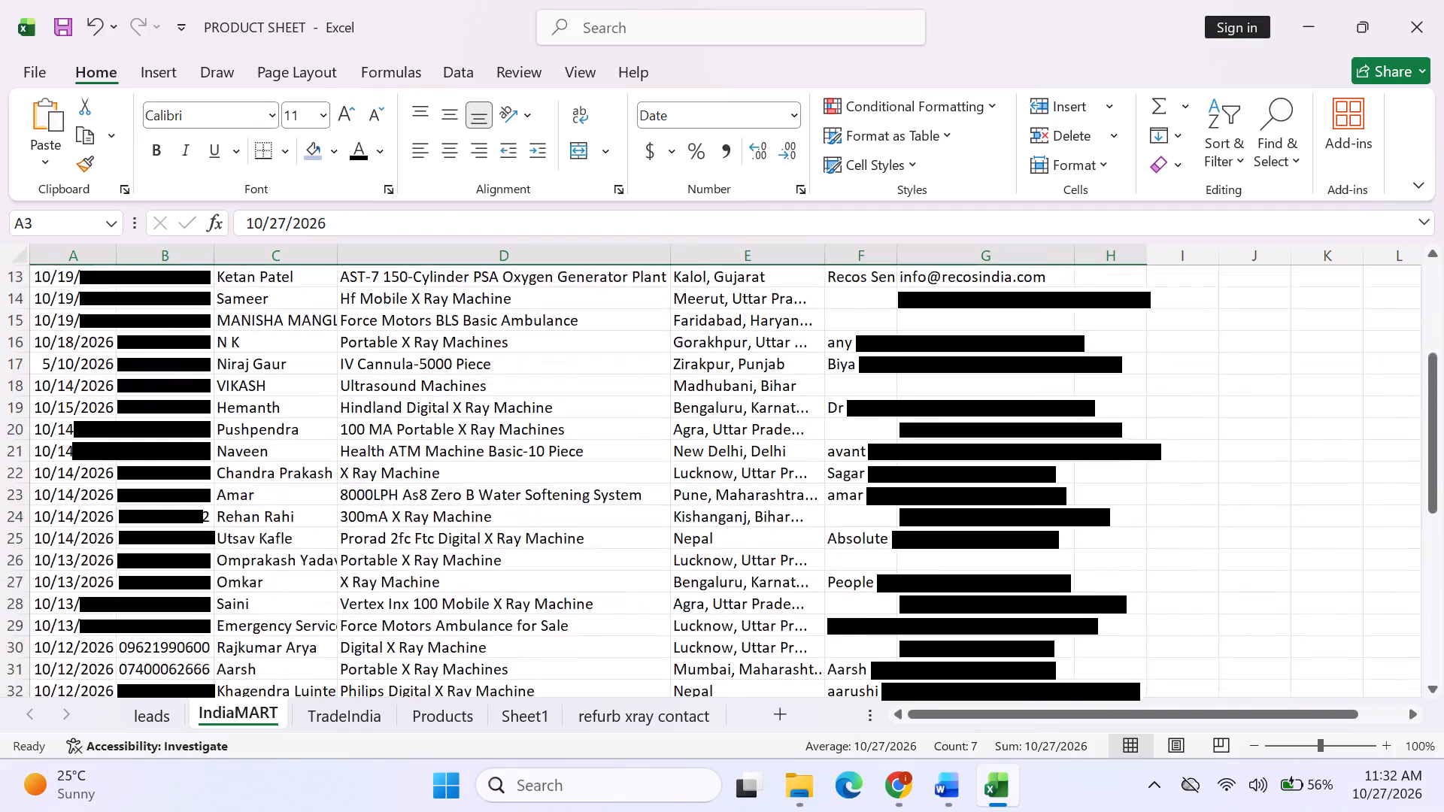
pyautogui.scroll(-6, 835, 547)
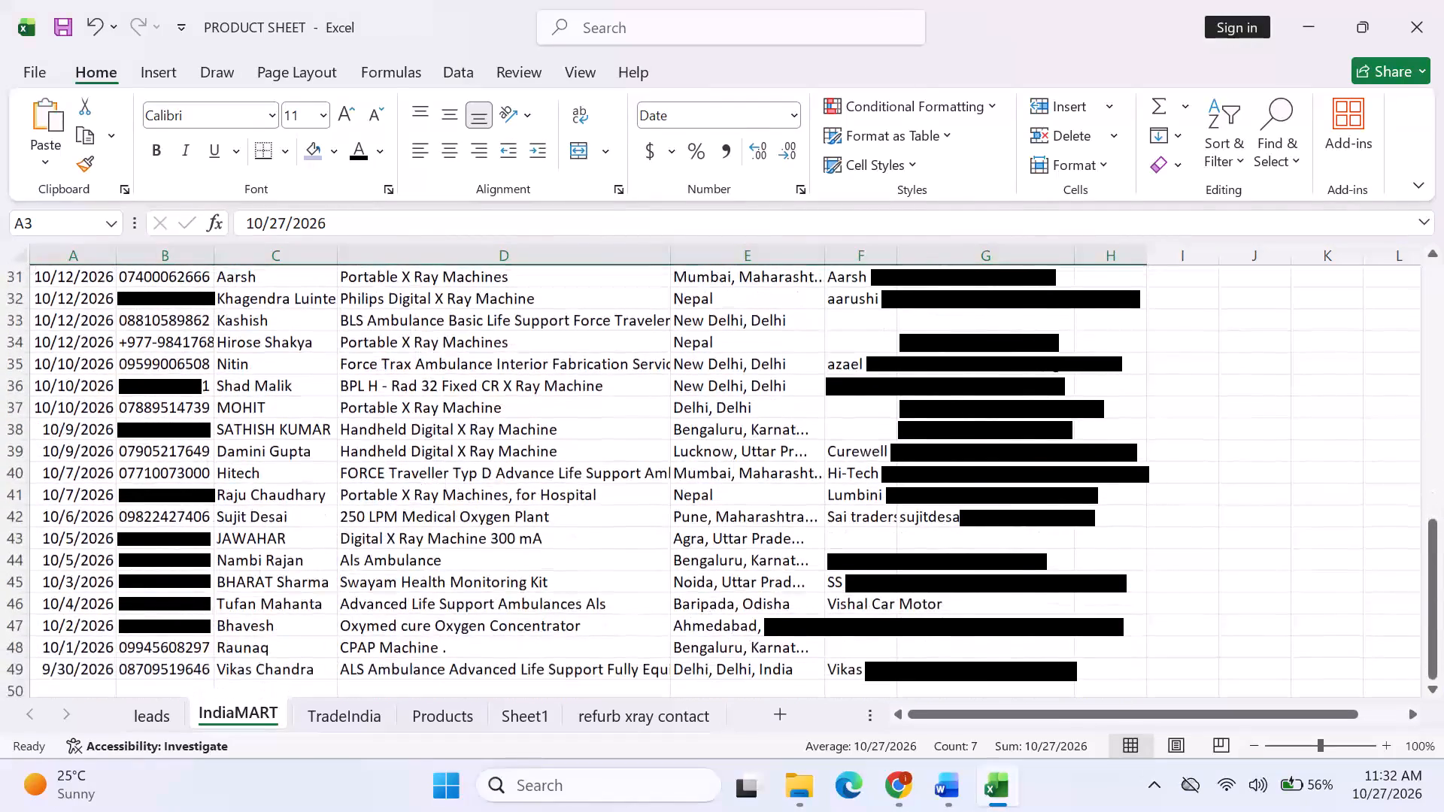
pyautogui.scroll(11, 835, 547)
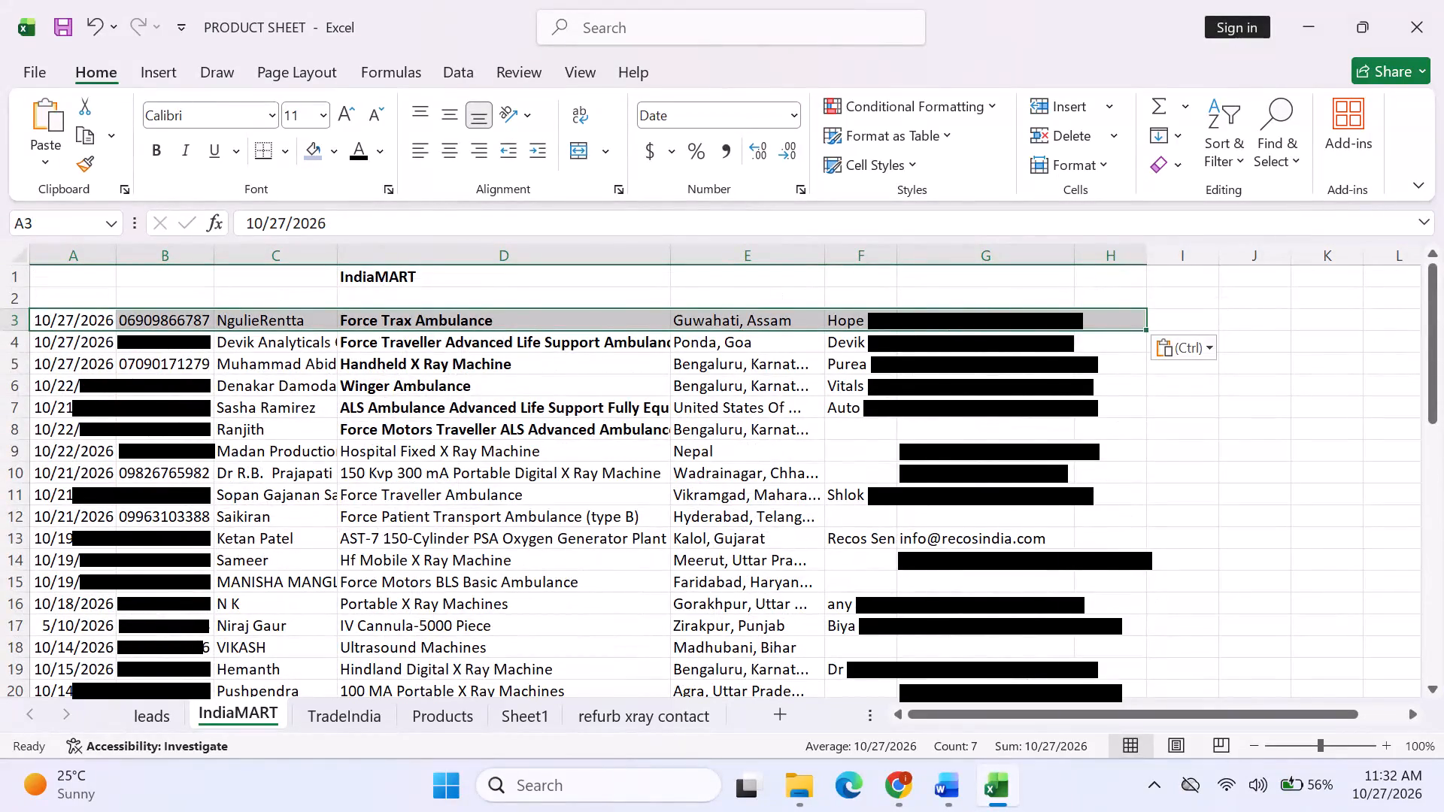
# Copy the Ciyamhospital GE Anaesthesia Machine lead details from the Lead Manager in Chrome.
pyautogui.click(899, 792)
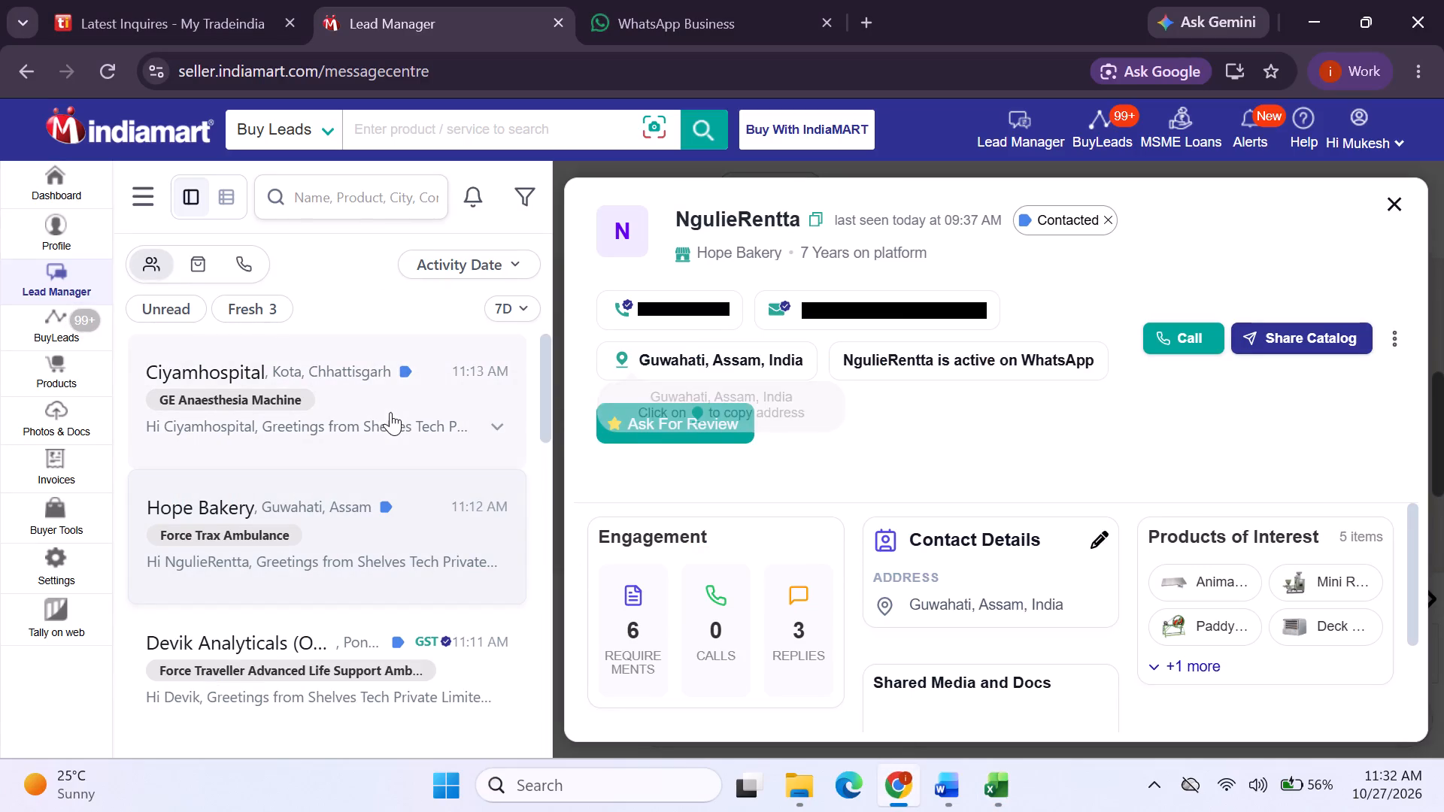
pyautogui.click(394, 396)
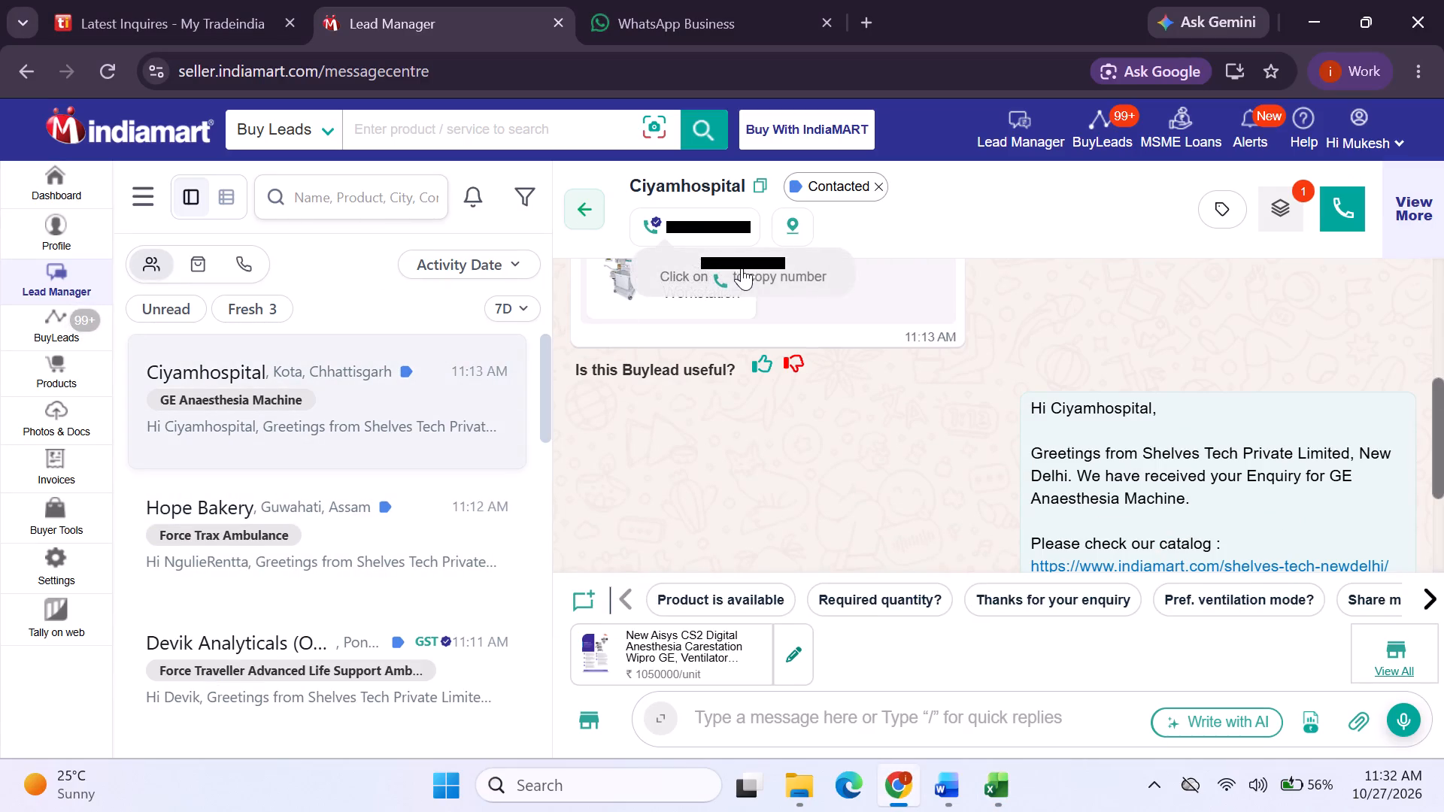
pyautogui.click(763, 182)
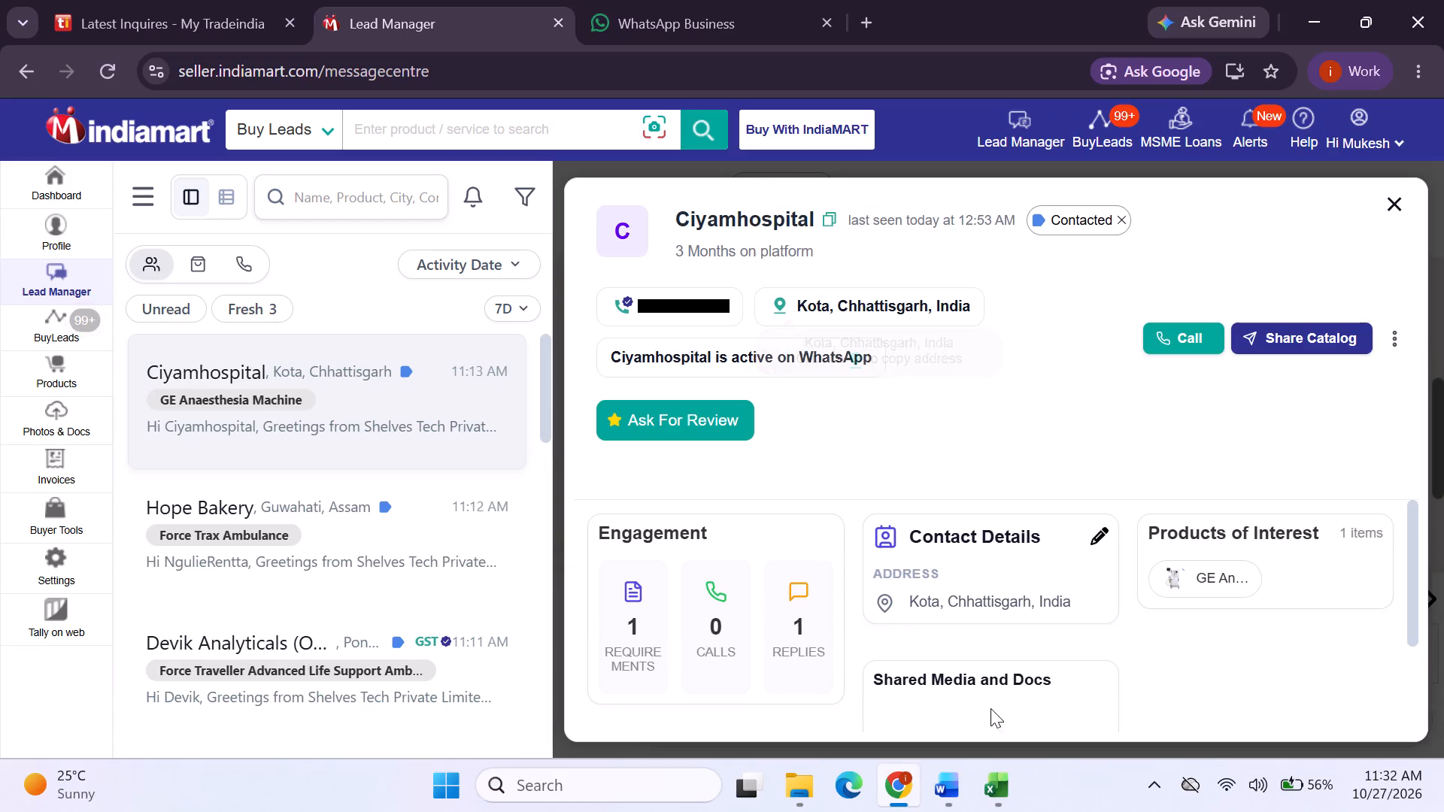
# Insert seven blank rows above the Hope Bakery Force Trax Ambulance lead, below the IndiaMART heading, in the Excel sheet.
pyautogui.click(998, 778)
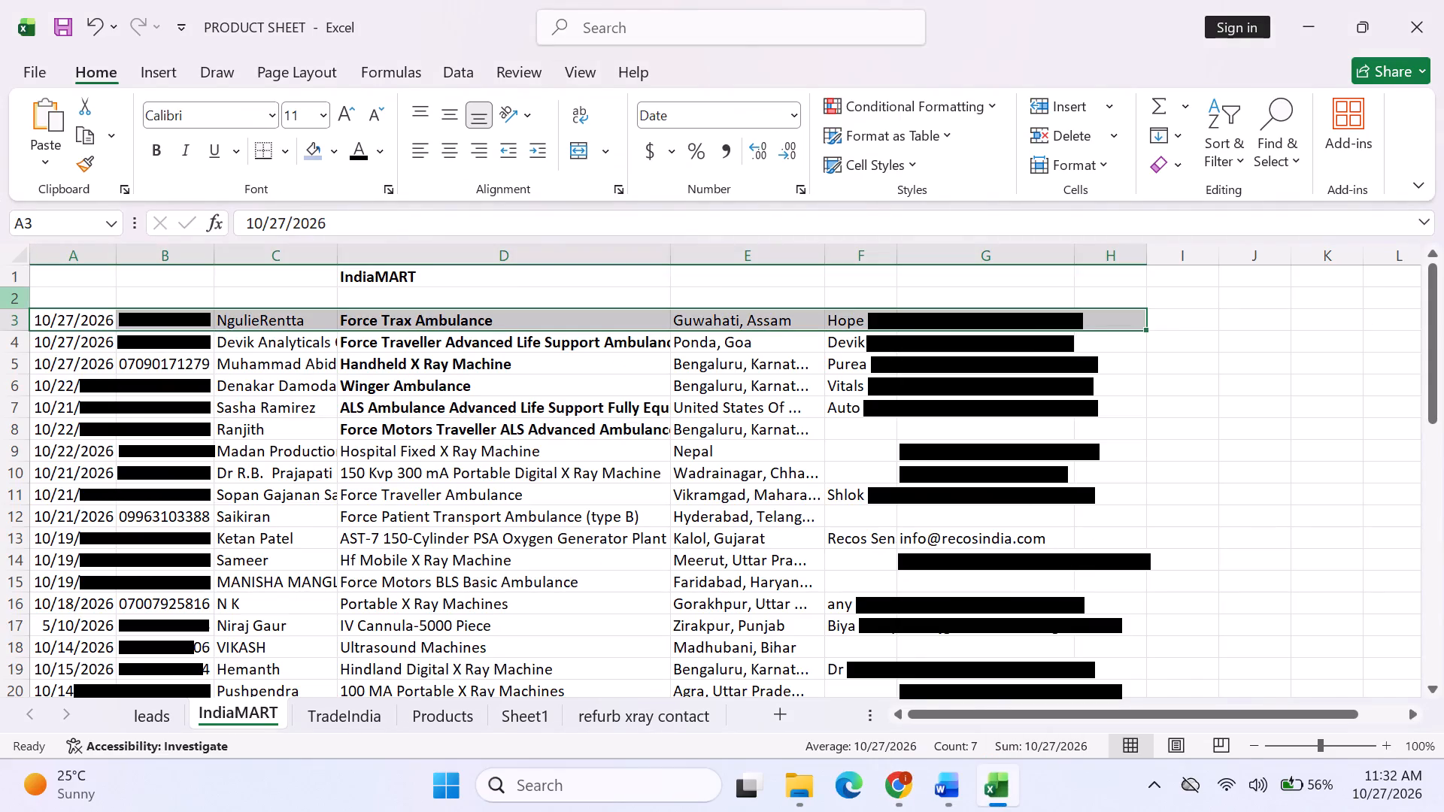
pyautogui.click(17, 299)
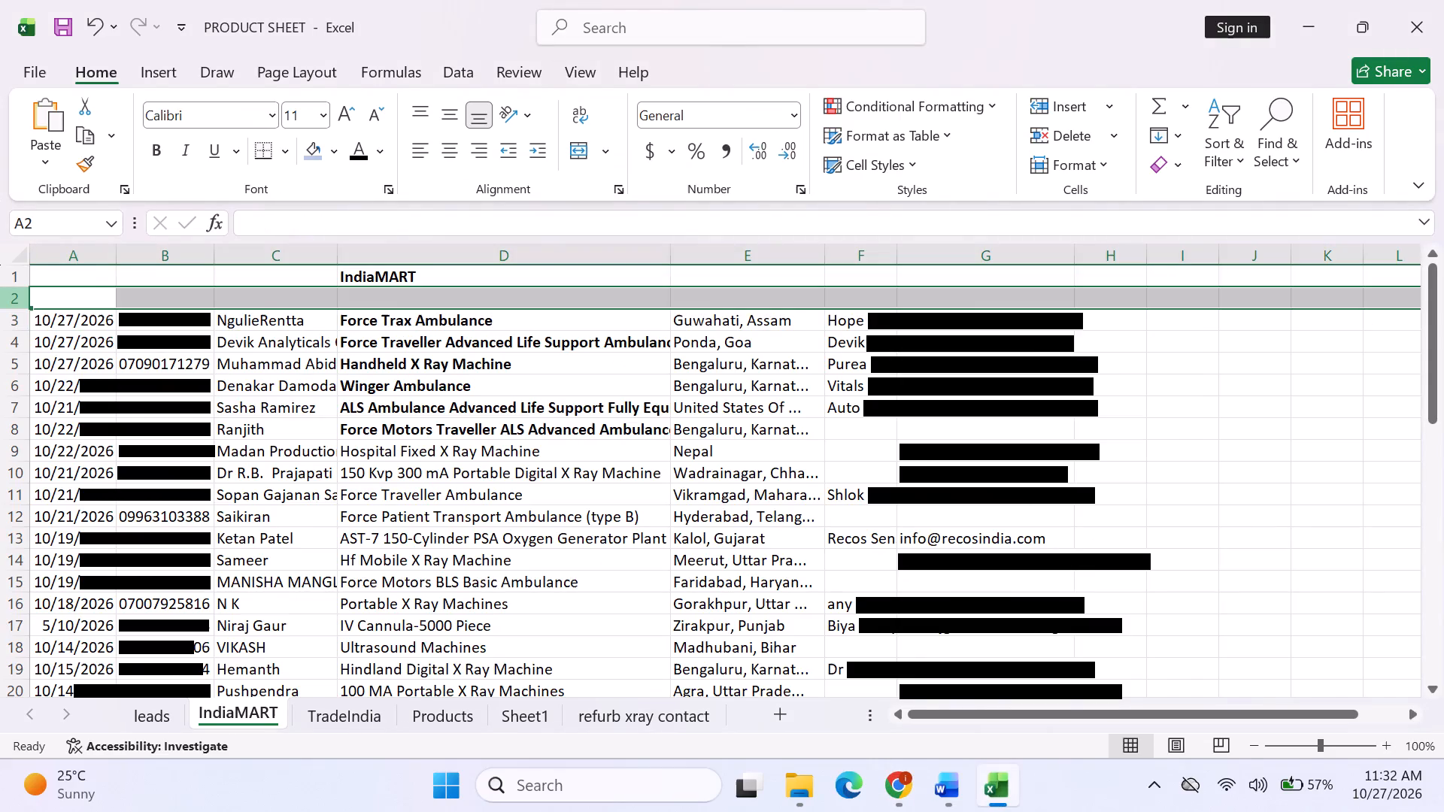
pyautogui.rightClick(17, 301)
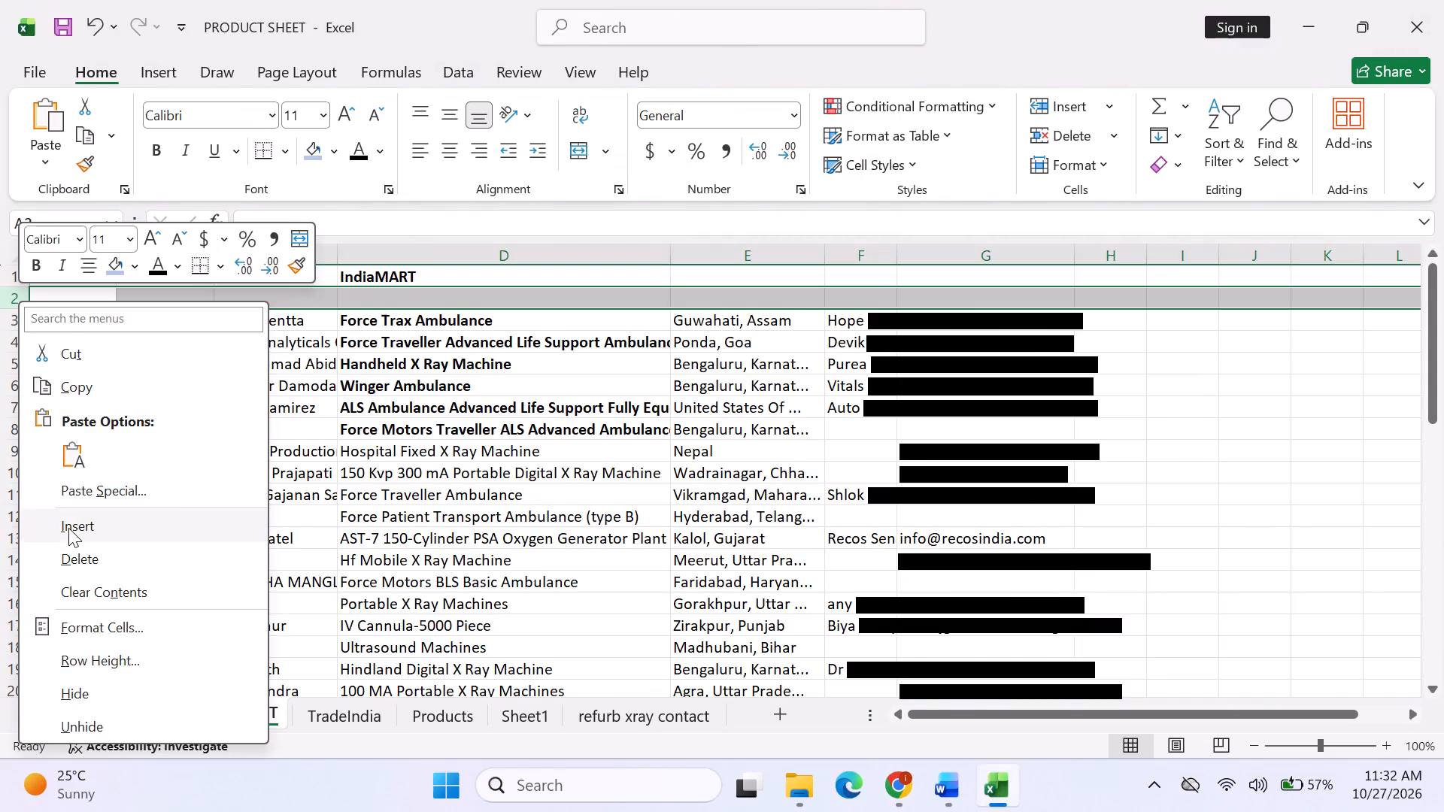
pyautogui.click(67, 527)
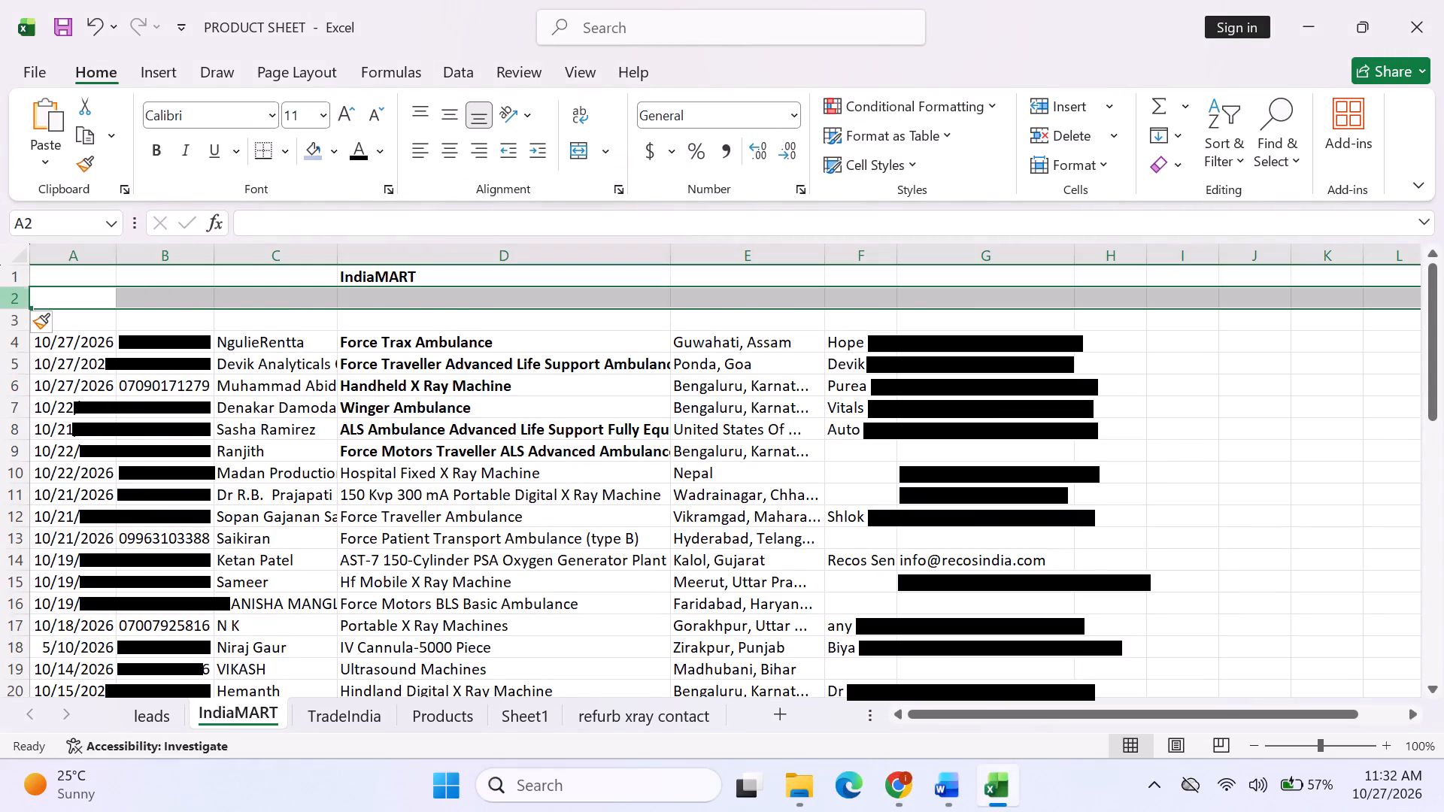
pyautogui.moveTo(13, 297); pyautogui.dragTo(8, 318)
pyautogui.rightClick(8, 318)
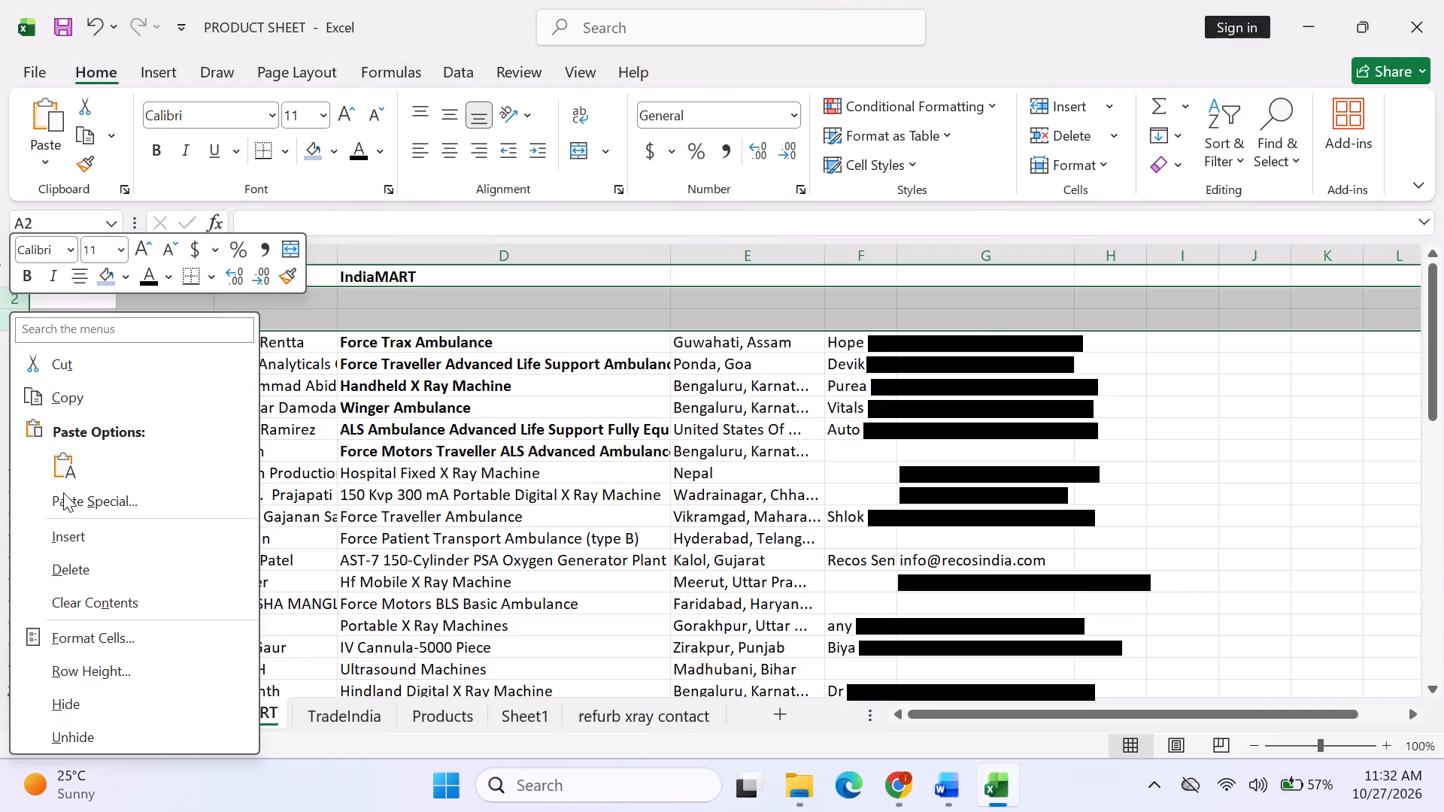
pyautogui.click(74, 538)
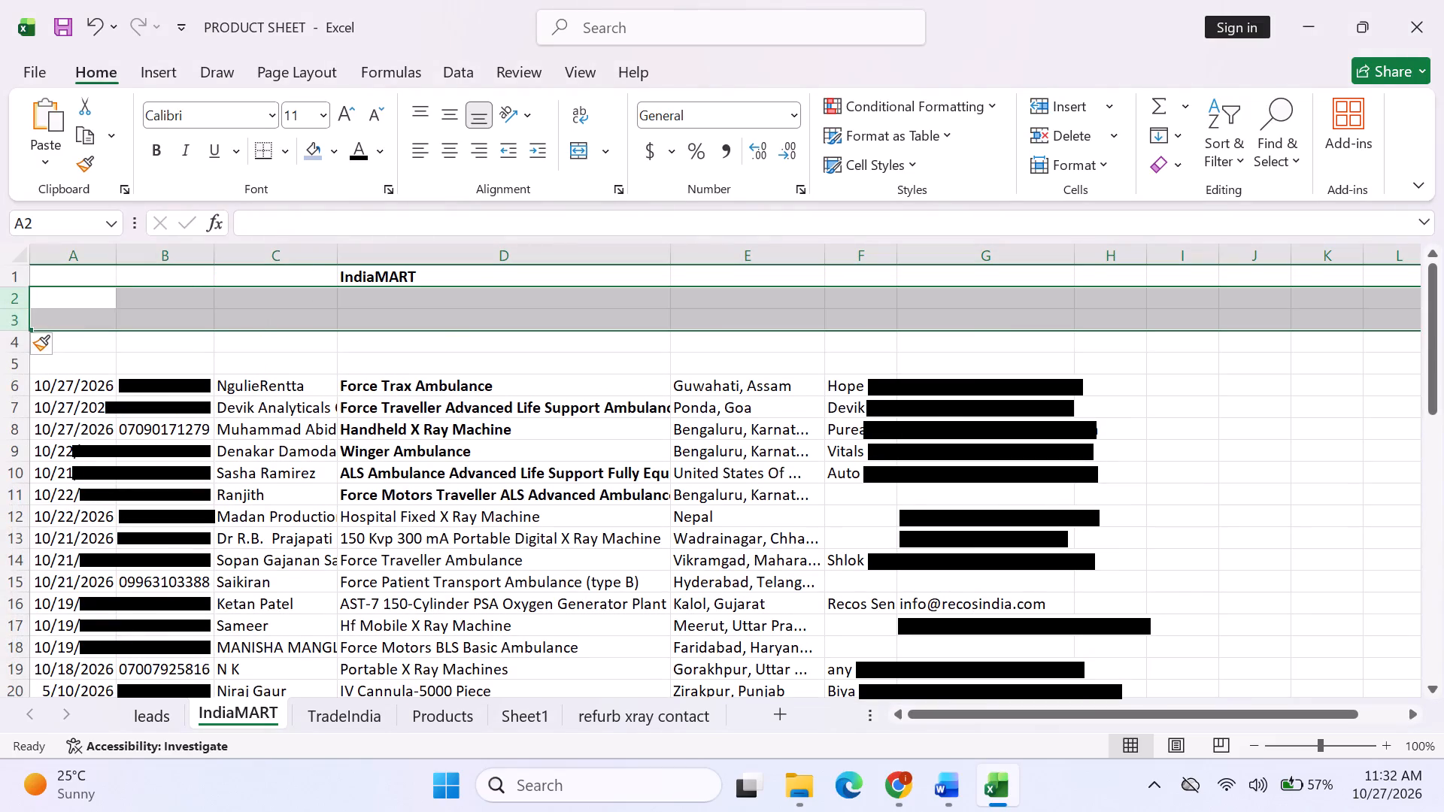
pyautogui.moveTo(15, 298); pyautogui.dragTo(10, 374)
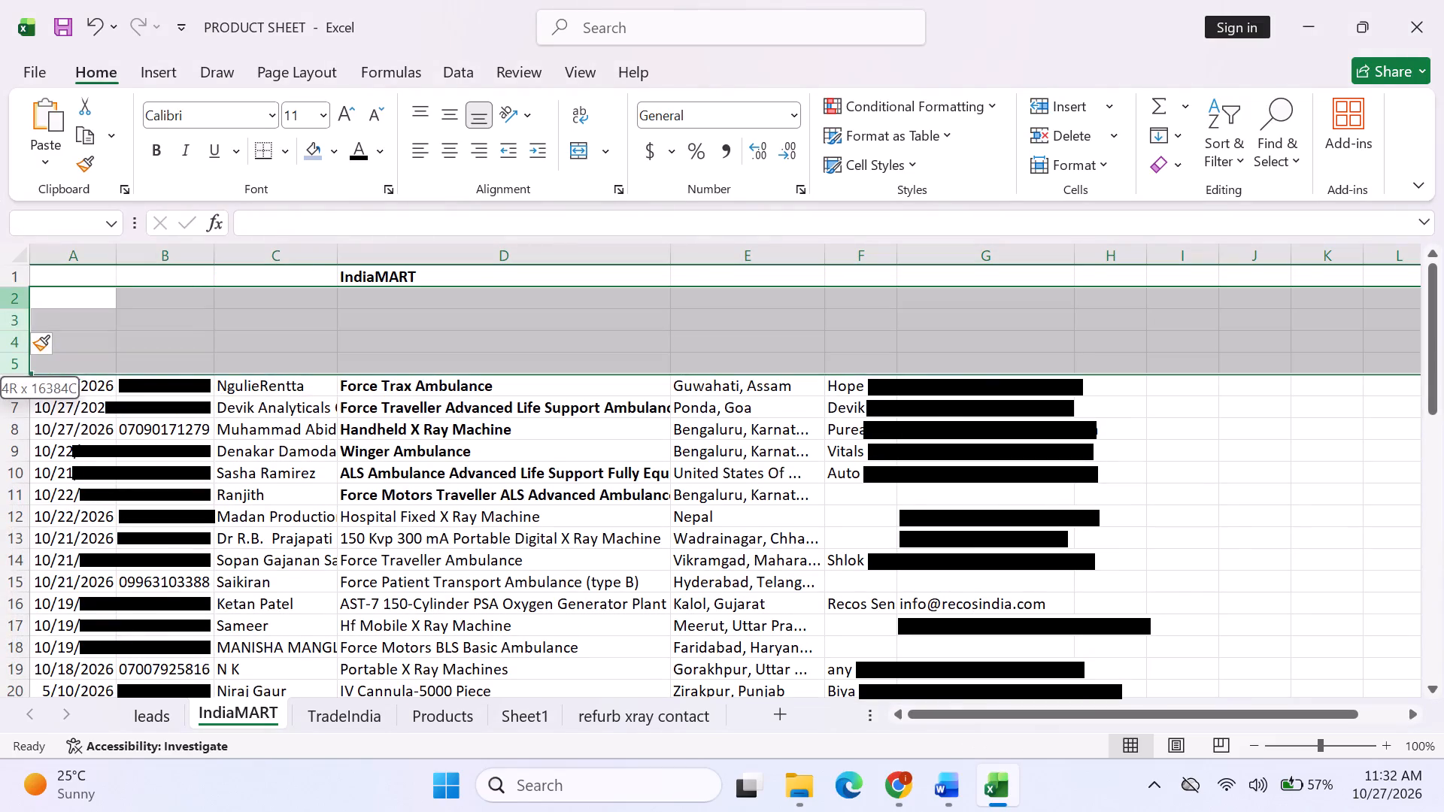
pyautogui.moveTo(10, 374); pyautogui.dragTo(11, 365)
pyautogui.rightClick(11, 365)
pyautogui.click(68, 536)
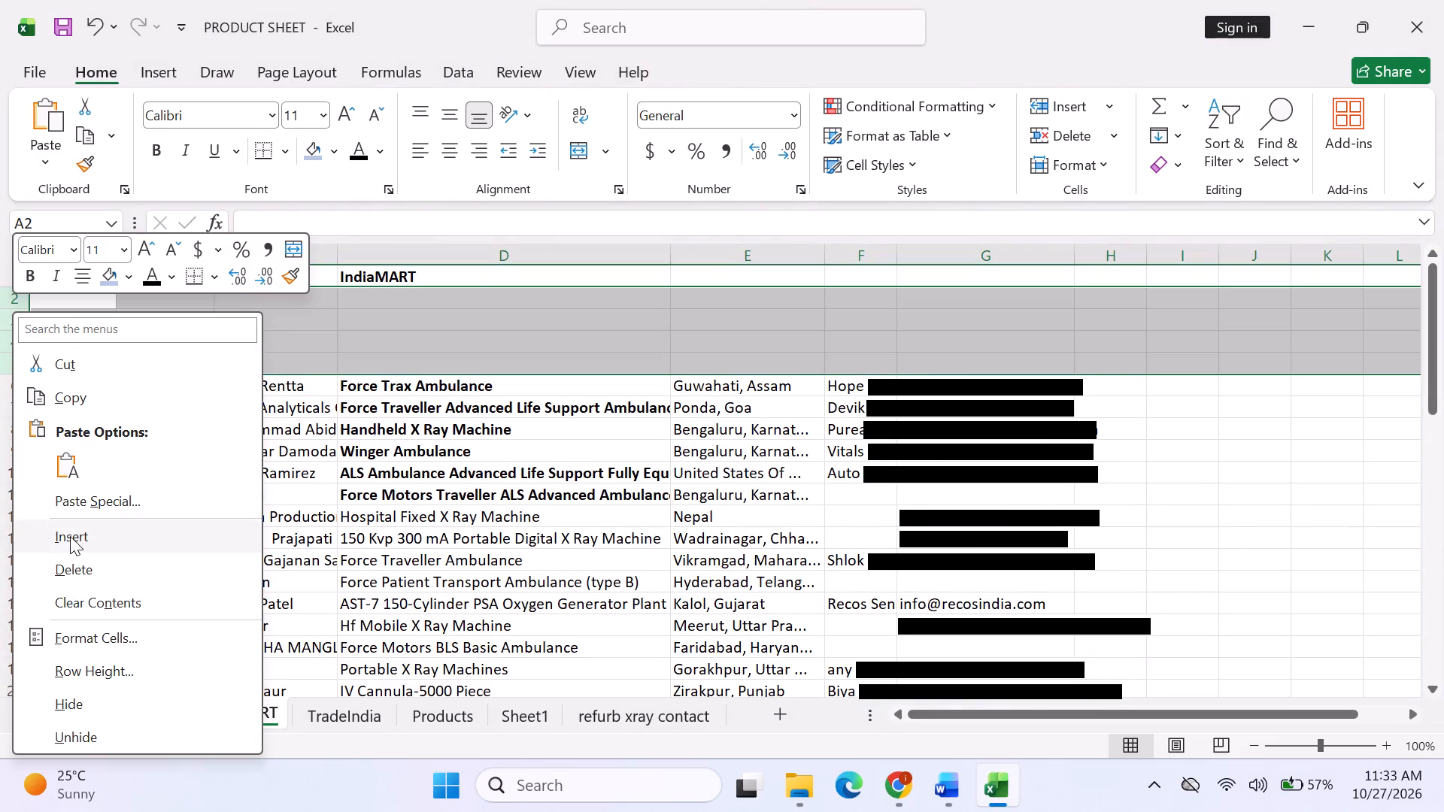
pyautogui.click(244, 504)
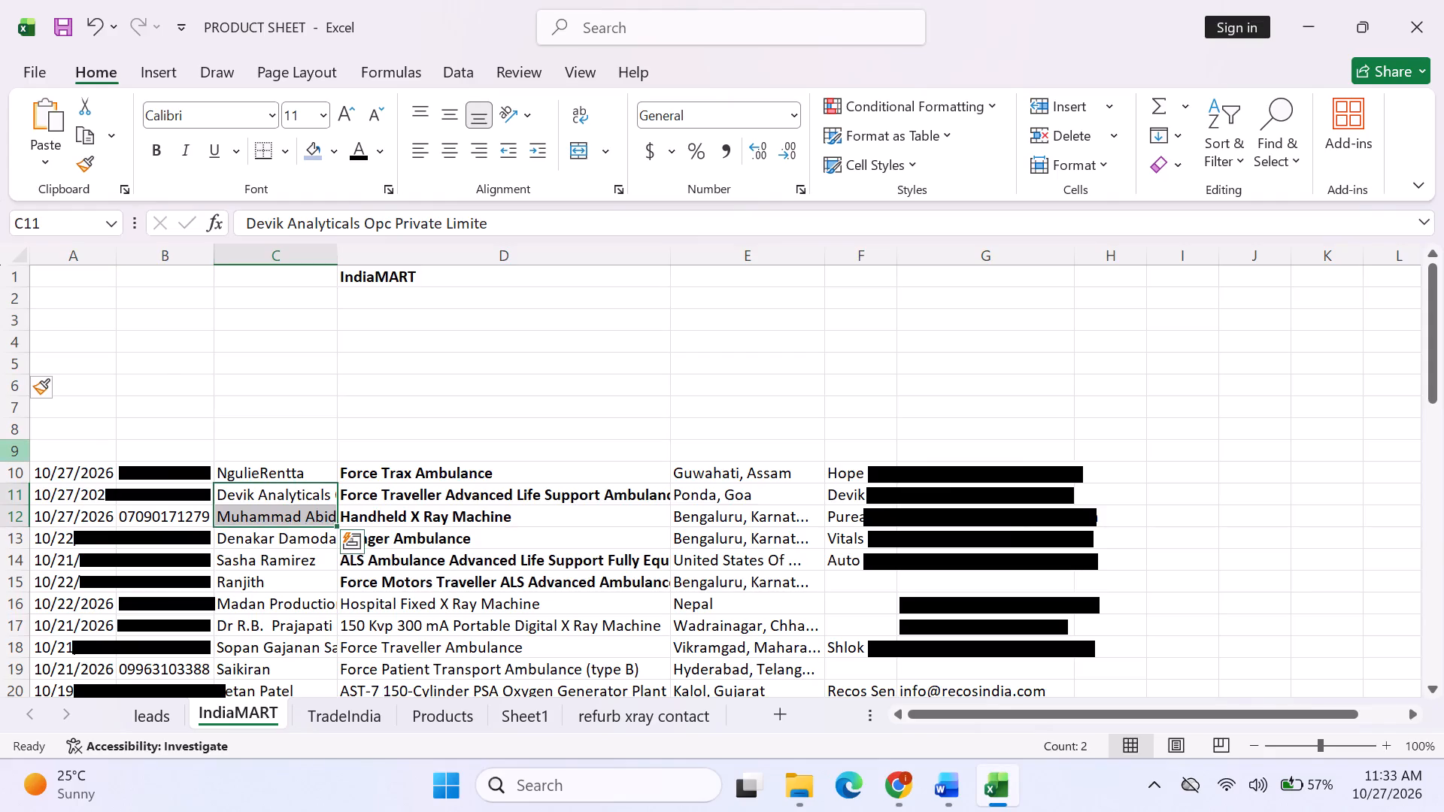
# Paste the copied Ciyamhospital GE Anaesthesia Machine lead details into row 9, accepting the size mismatch.
pyautogui.click(16, 447)
pyautogui.hotkey('ctrl', 'v')
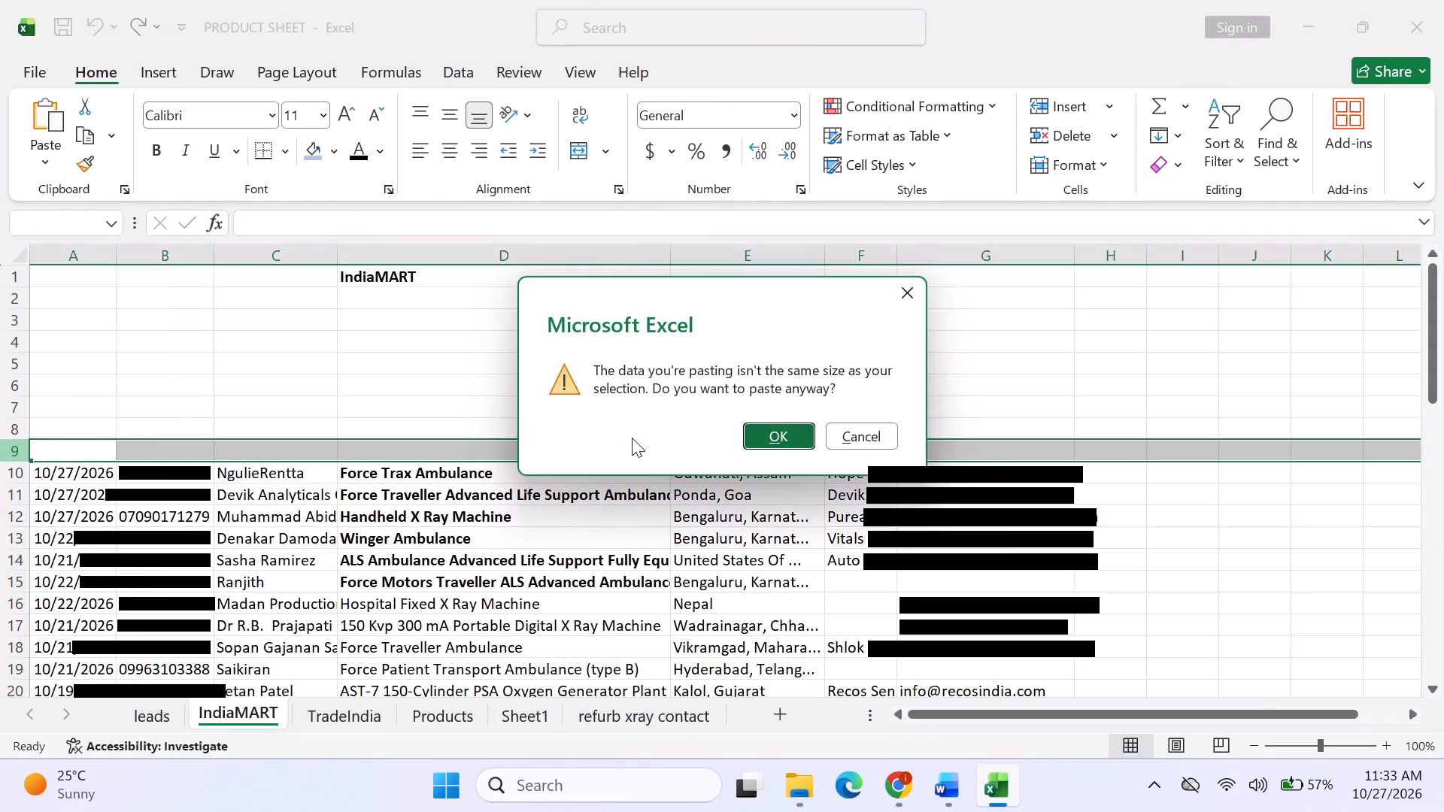
pyautogui.click(761, 438)
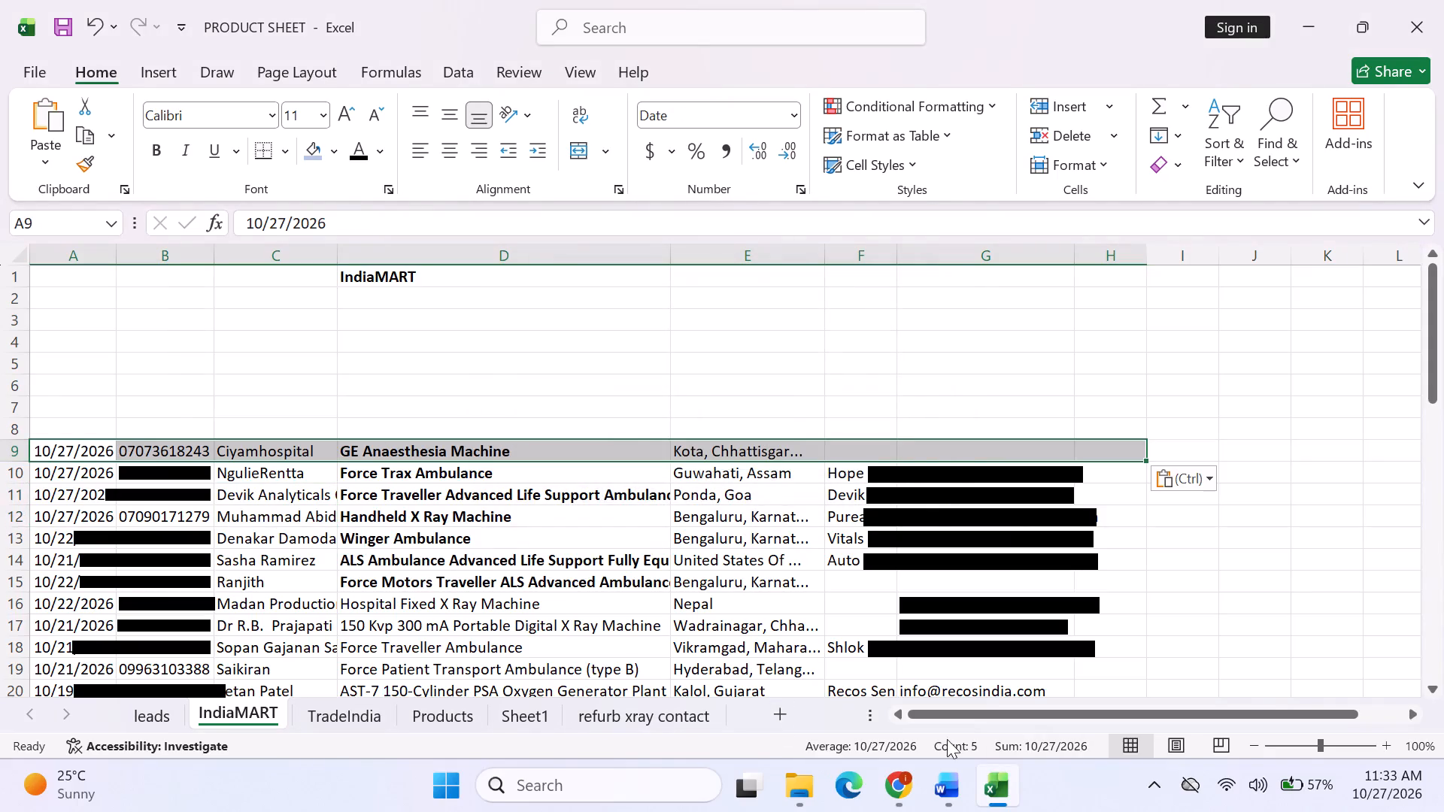
# Check the recent Lead Manager entries in Chrome, from Ciyamhospital down to Purea Healthcare, against the rows logged in the Excel IndiaMART sheet.
pyautogui.click(909, 783)
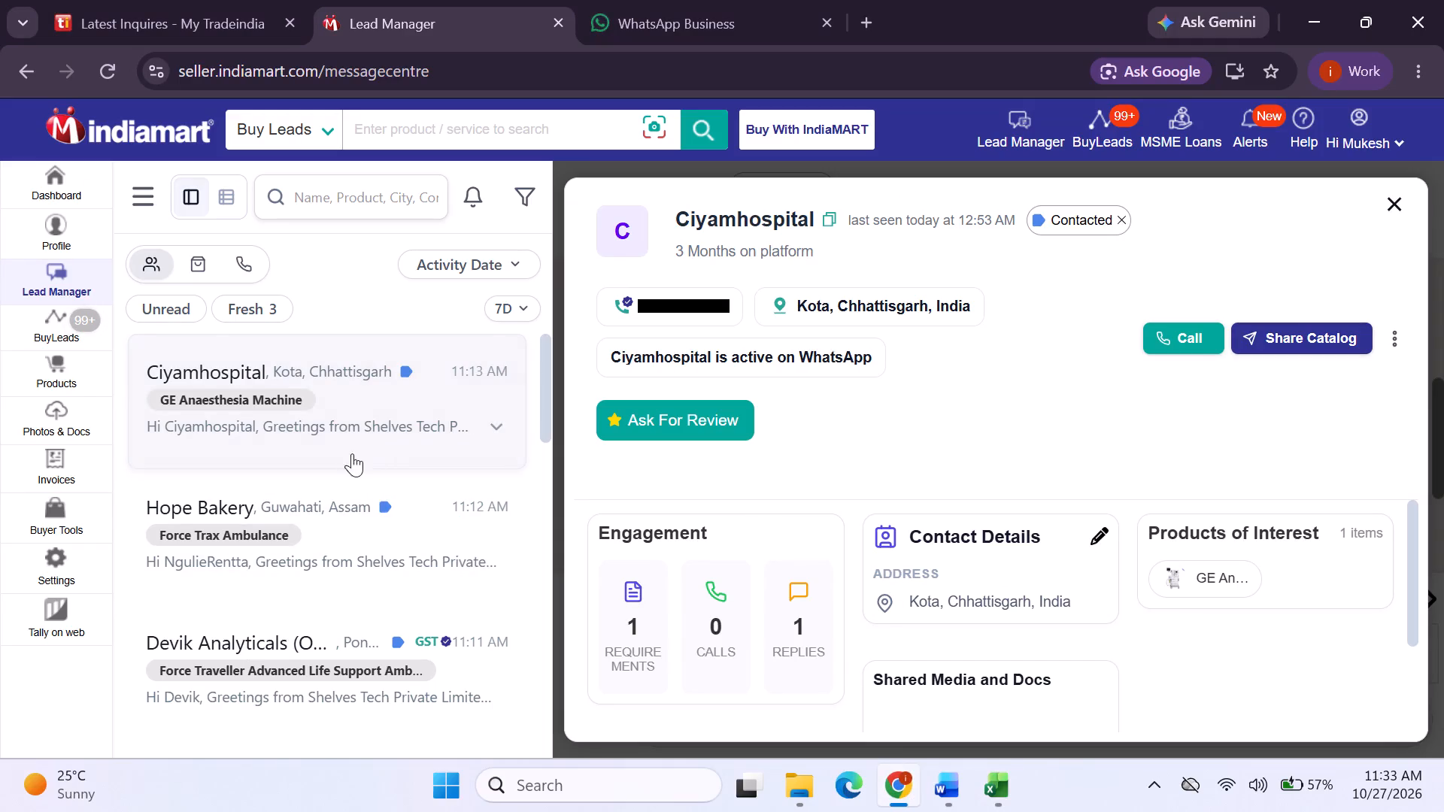
pyautogui.scroll(2, 426, 427)
pyautogui.click(402, 547)
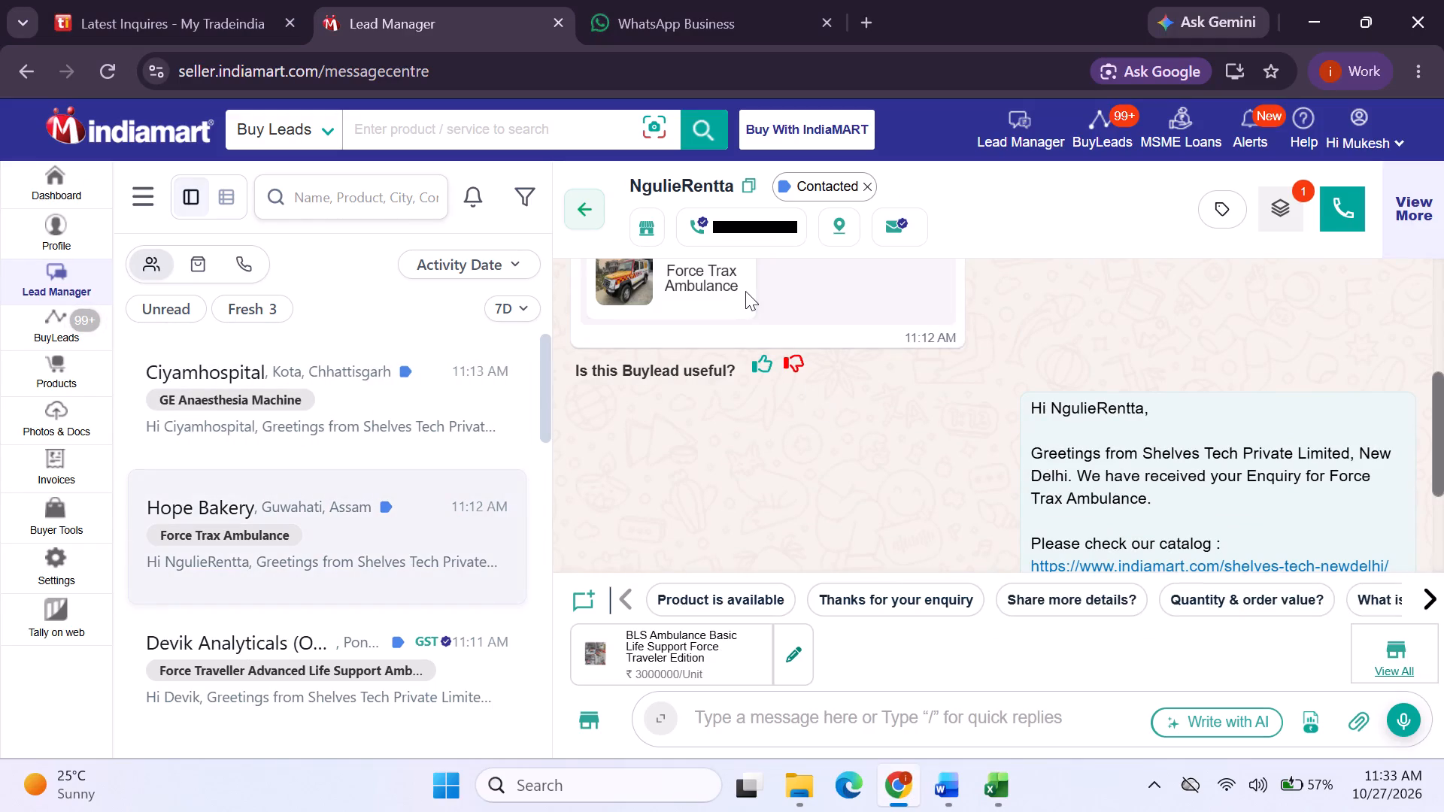
pyautogui.scroll(1, 387, 491)
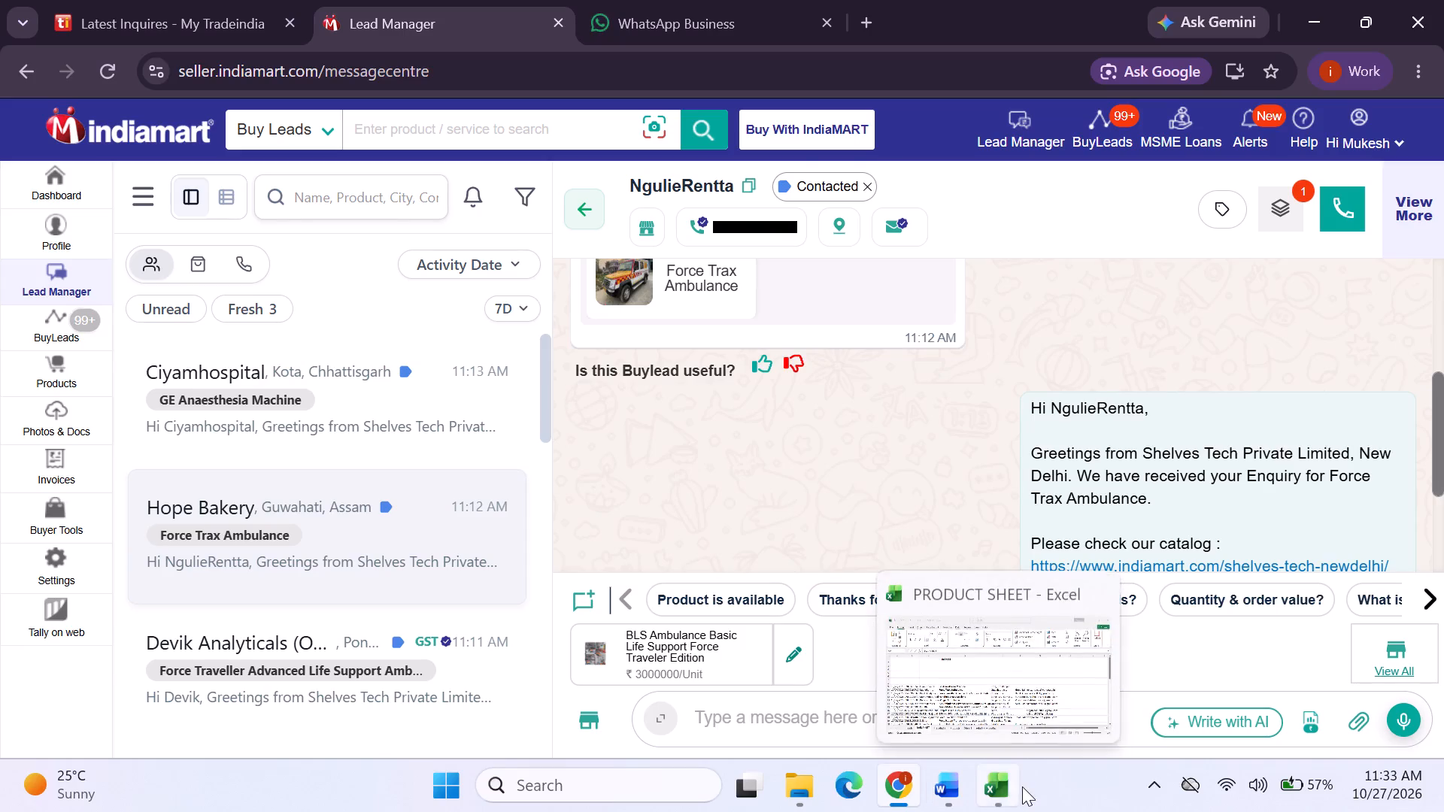
pyautogui.click(992, 696)
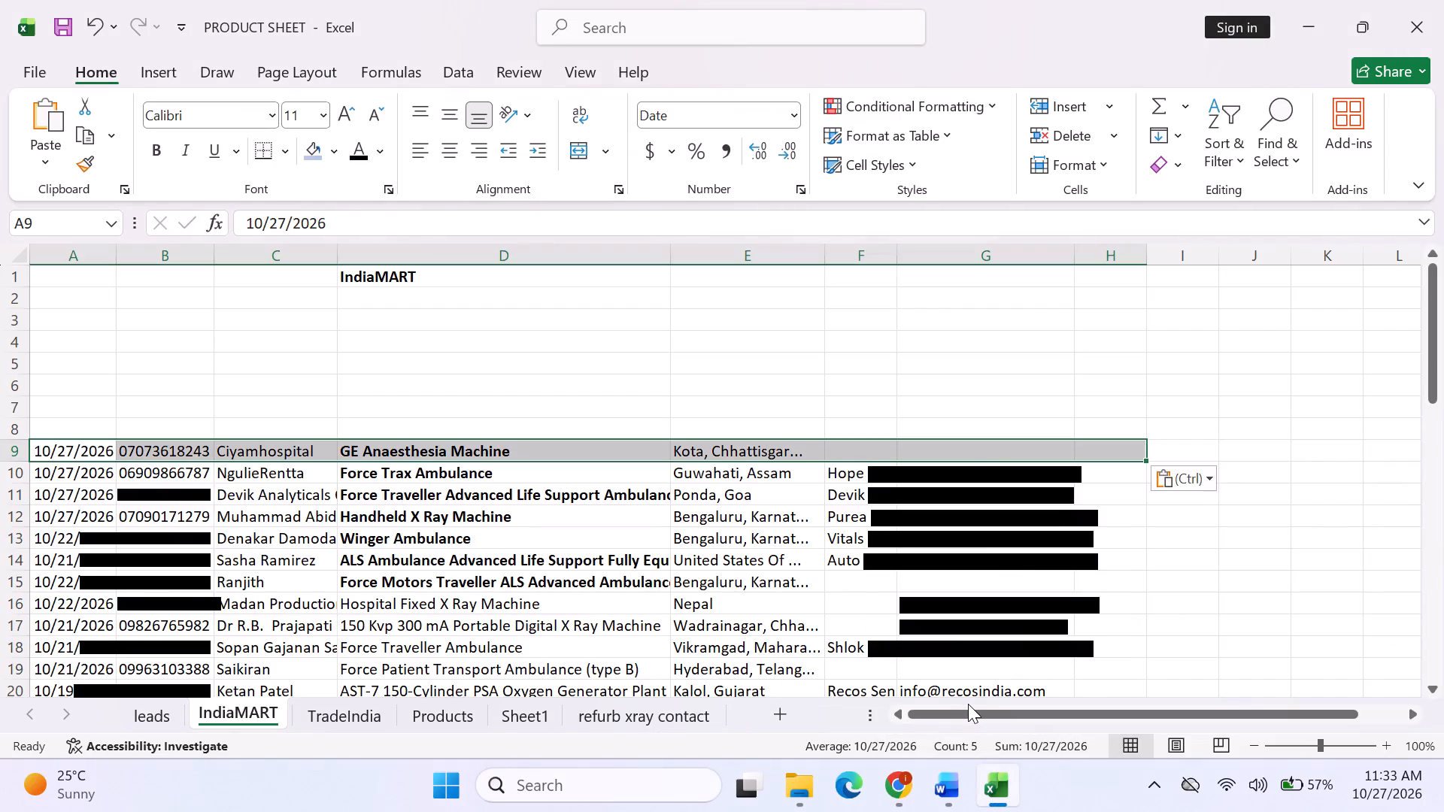
pyautogui.click(897, 792)
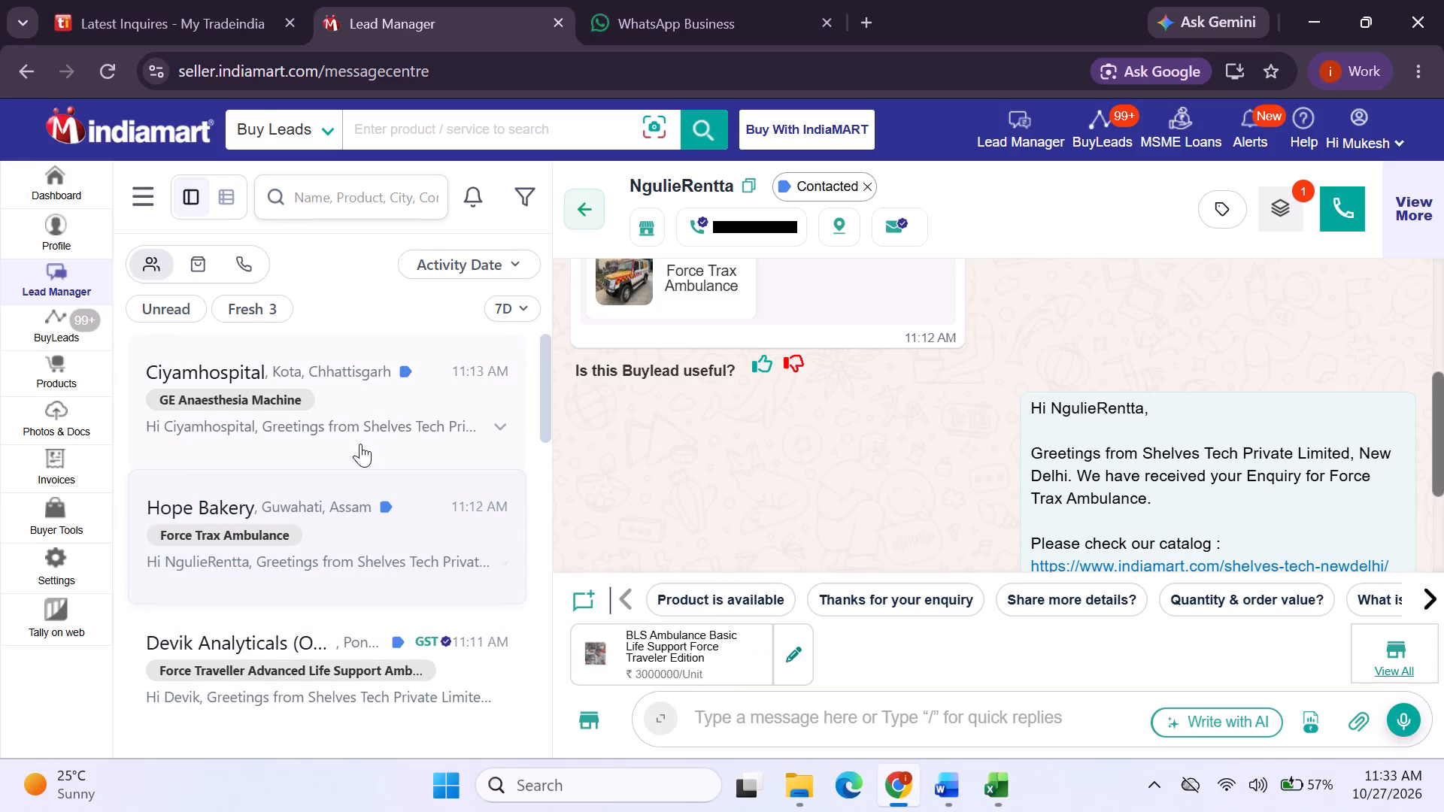
pyautogui.click(378, 418)
pyautogui.click(386, 542)
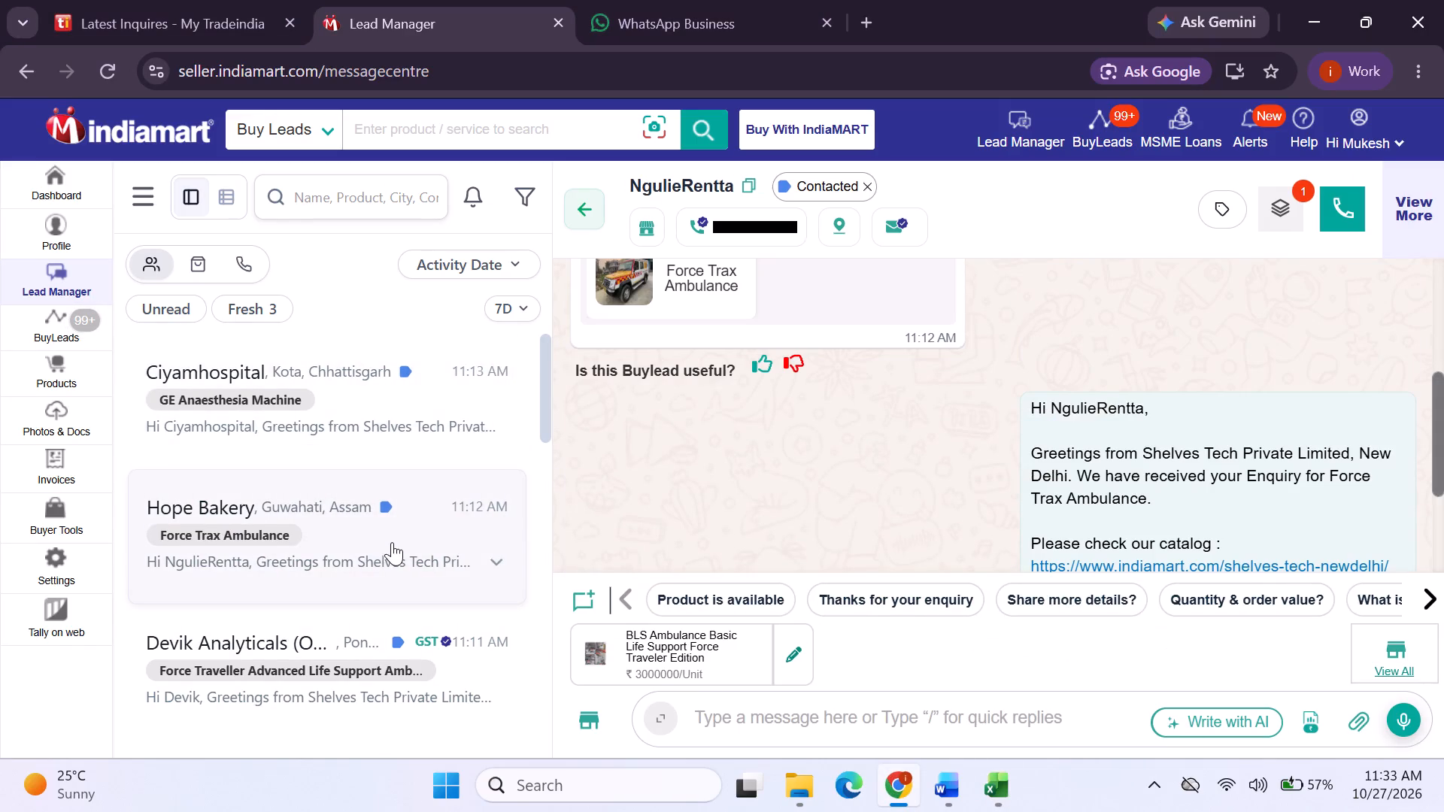
pyautogui.scroll(-1, 402, 550)
pyautogui.click(402, 550)
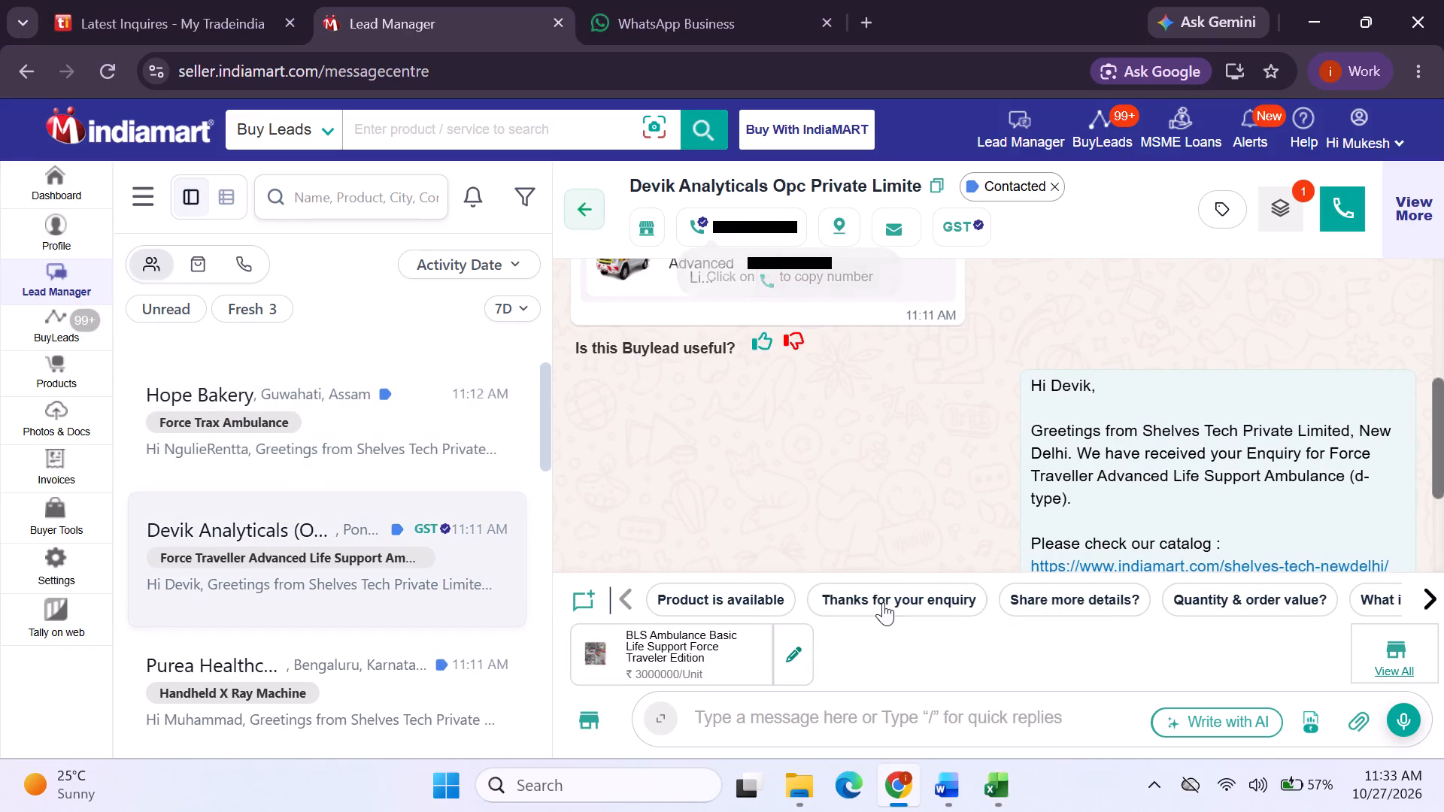
pyautogui.click(1000, 782)
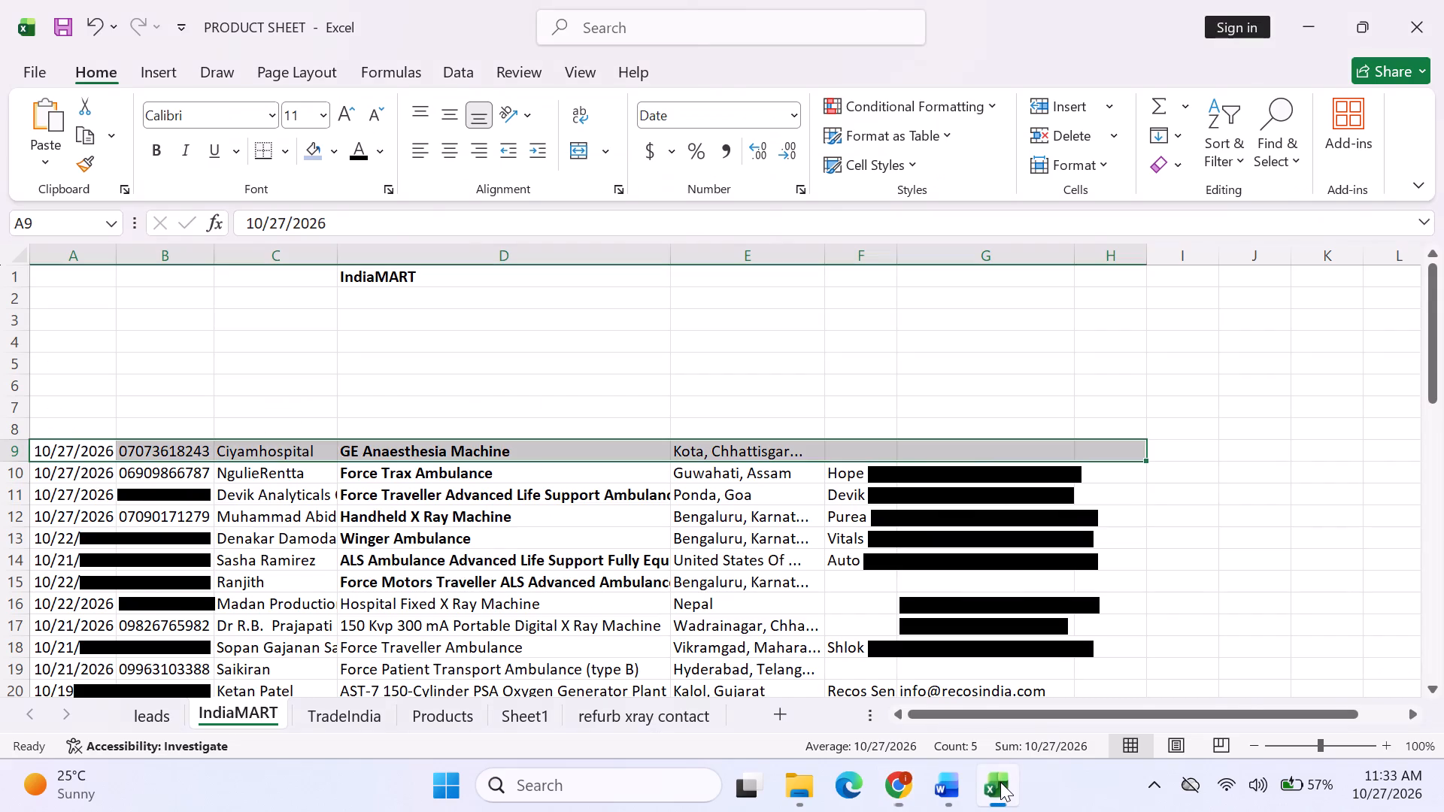
pyautogui.click(905, 783)
pyautogui.scroll(-1, 402, 618)
pyautogui.click(395, 587)
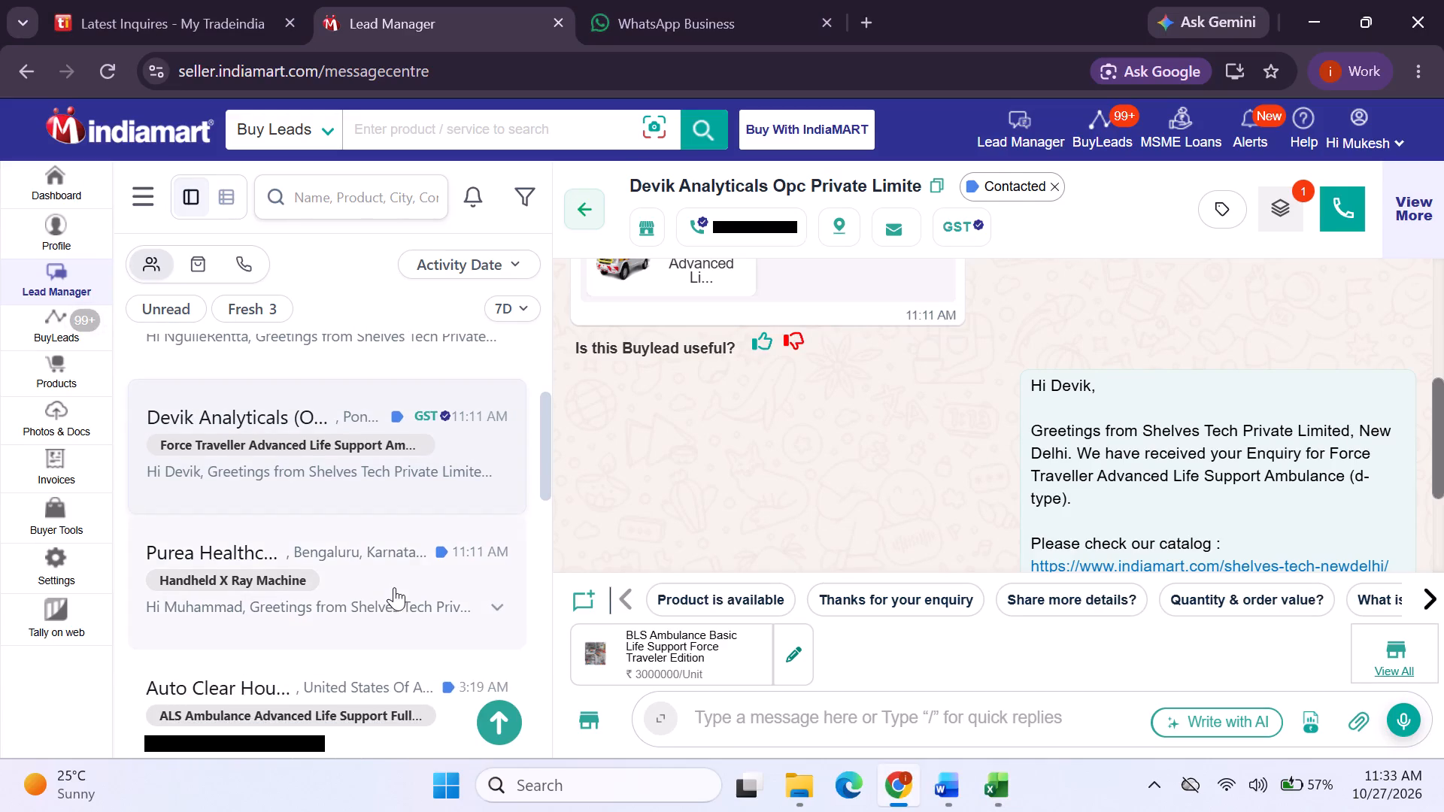
pyautogui.scroll(-1, 427, 485)
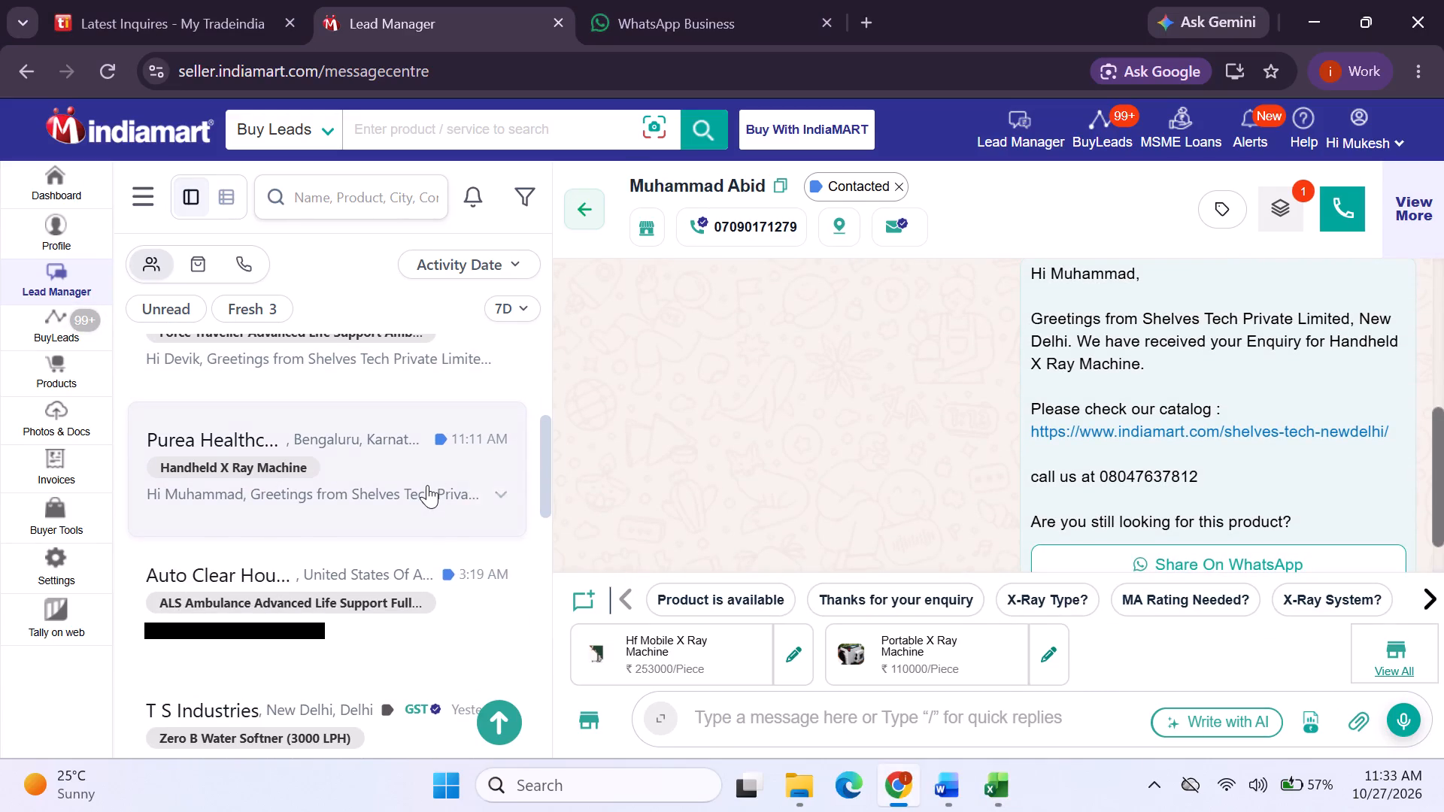
pyautogui.scroll(6, 429, 559)
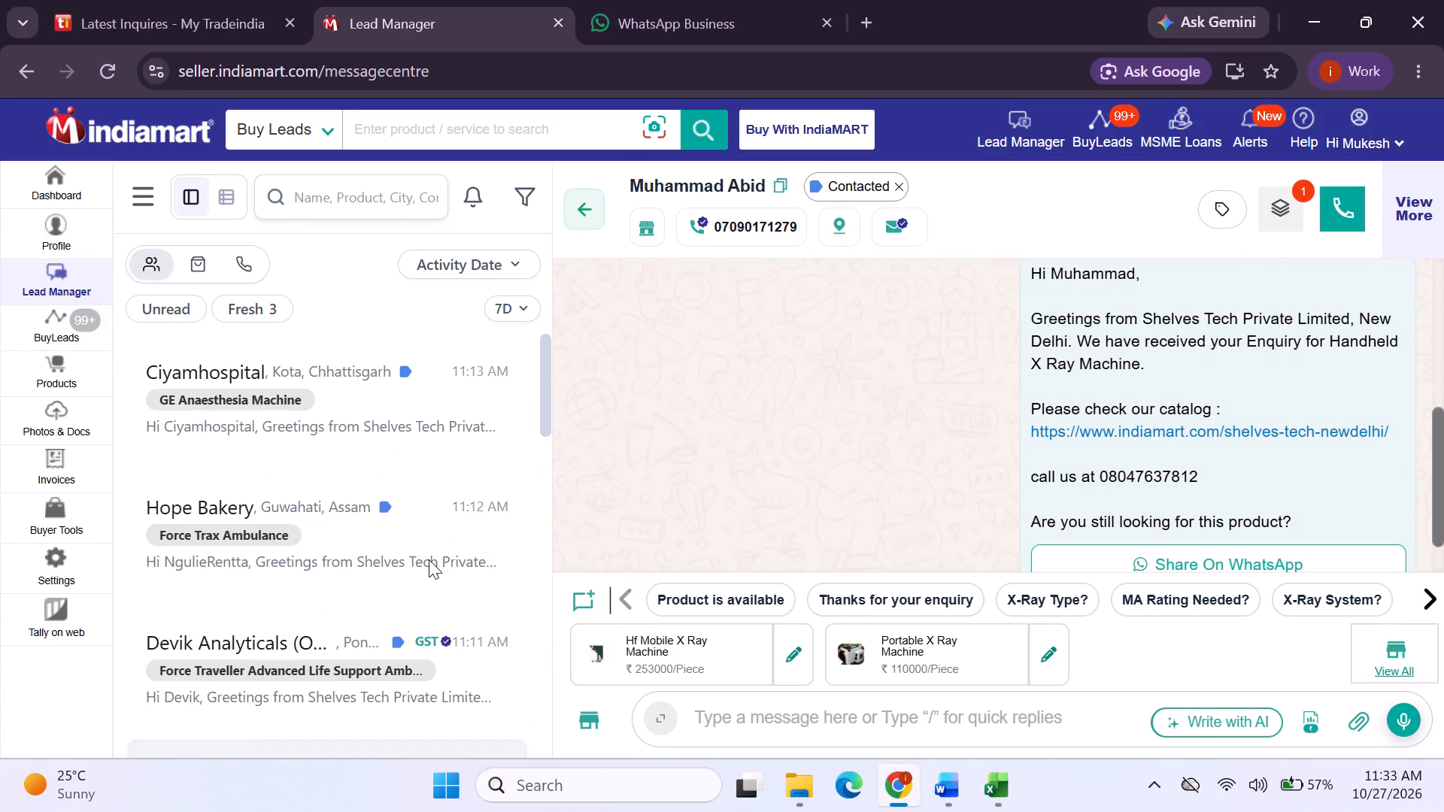
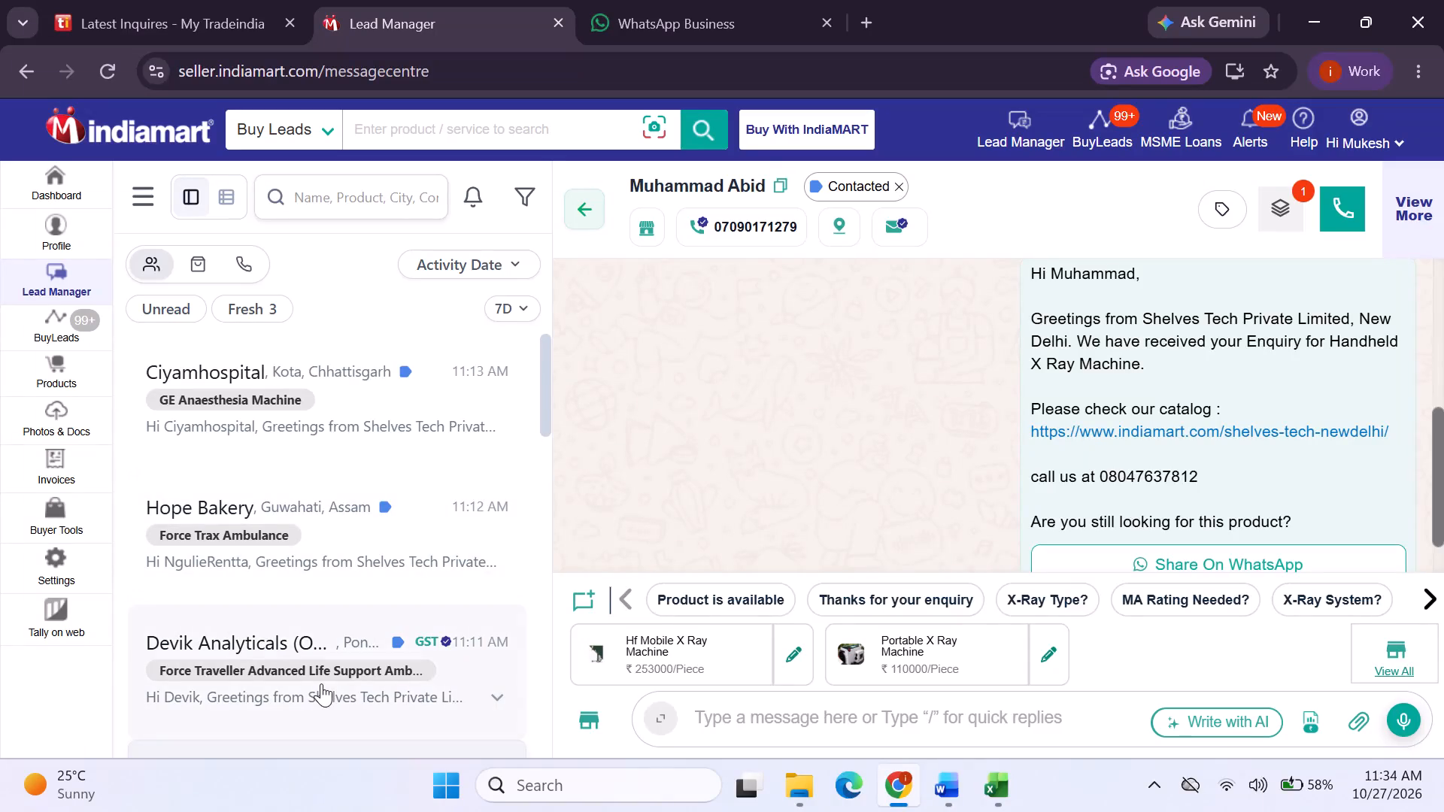
# Copy the Devik Analytics lead's phone number from the Lead Manager and check it against the Excel IndiaMART sheet.
pyautogui.click(321, 683)
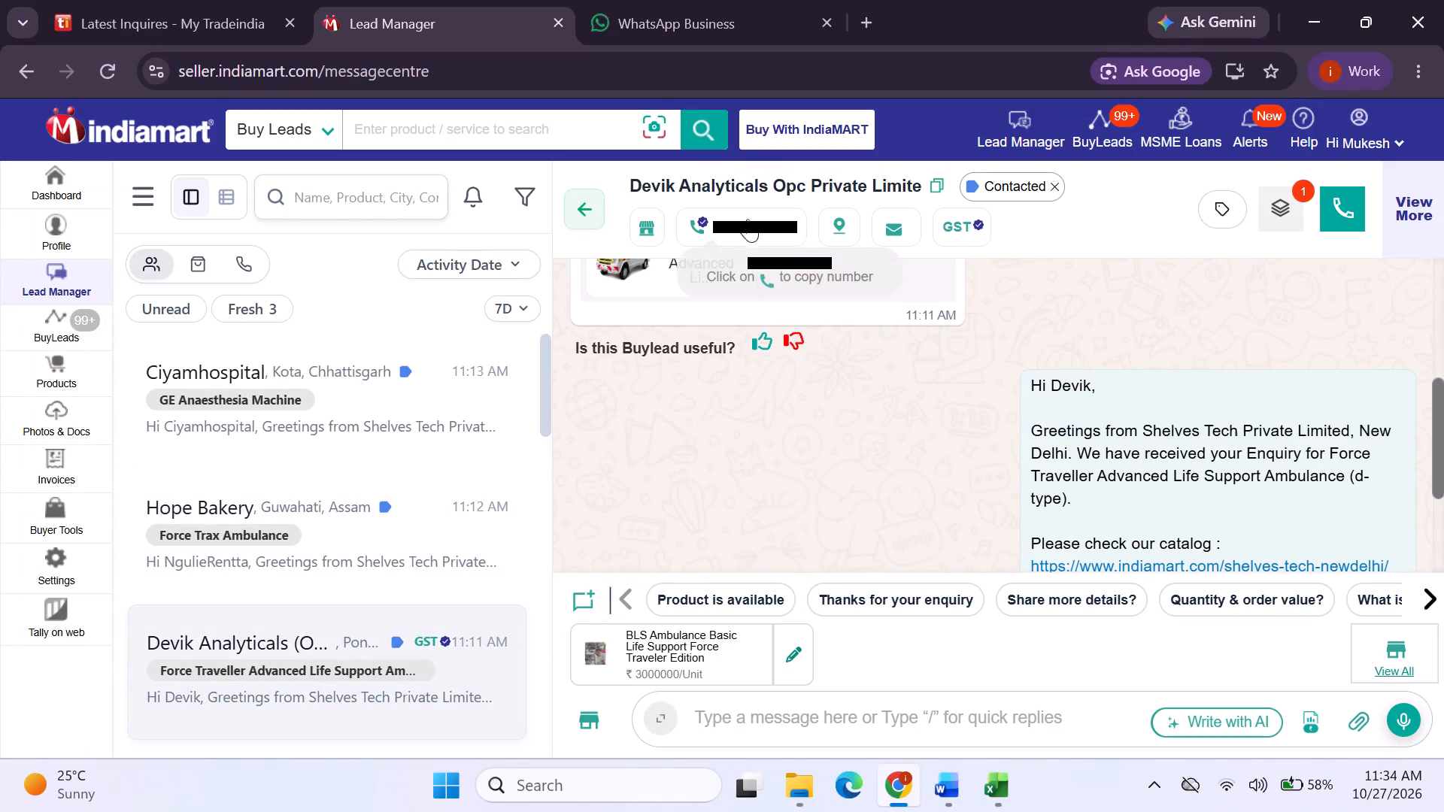
pyautogui.click(784, 262)
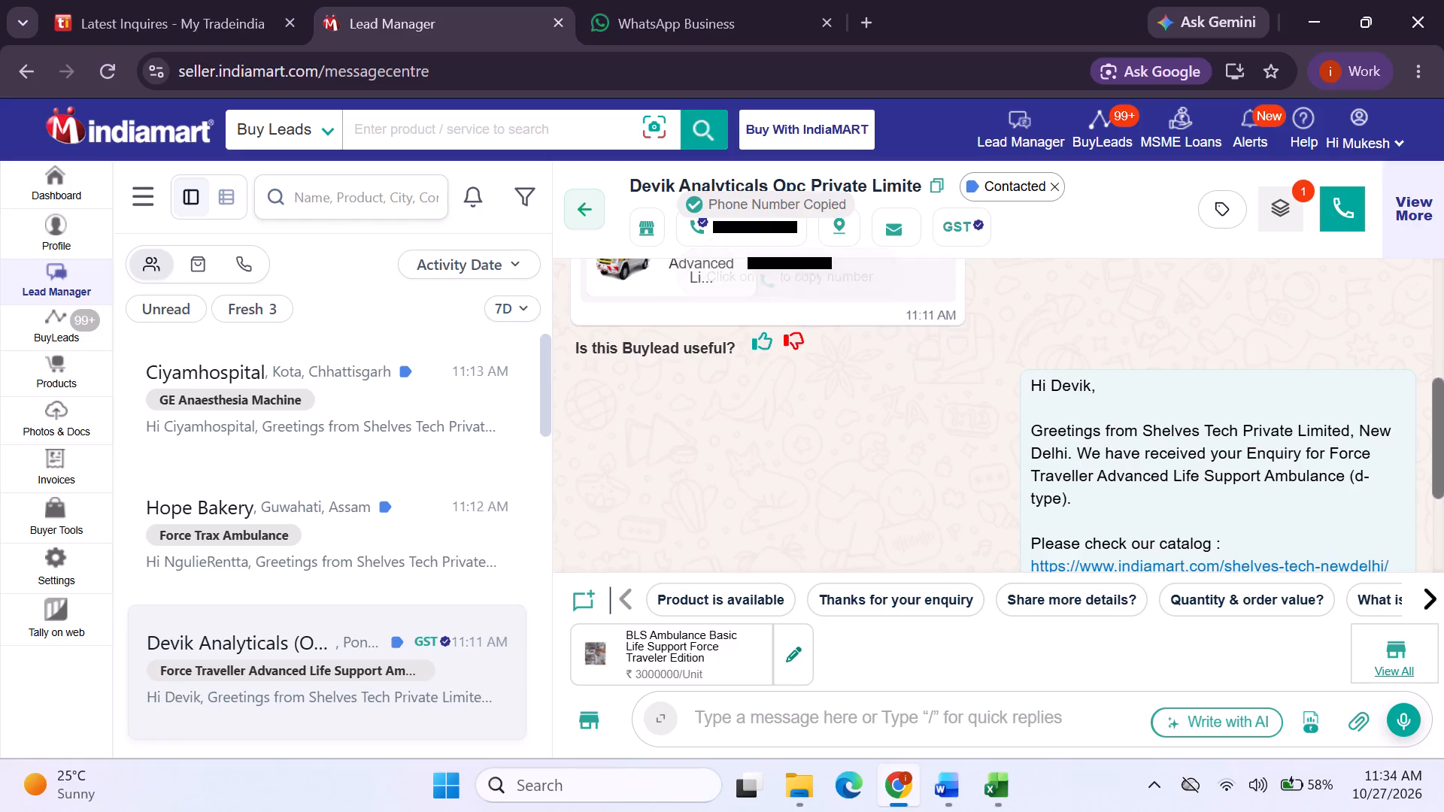
pyautogui.click(997, 776)
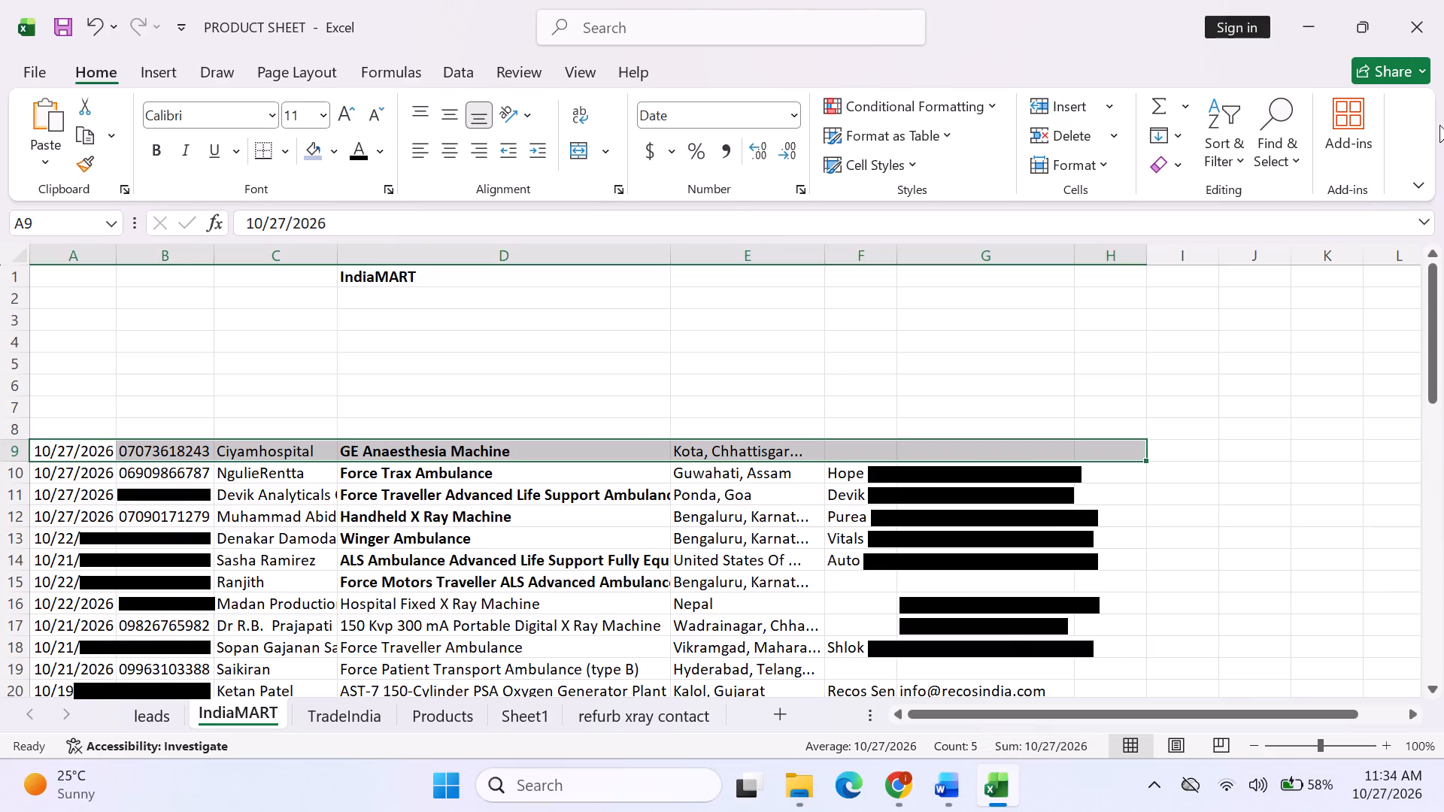
# Back in Chrome, examine the Ciyamhospital, T S Industries and Oxygen Concentrator leads, opening the contact details of the Oxygen Concentrator buyer.
pyautogui.click(904, 785)
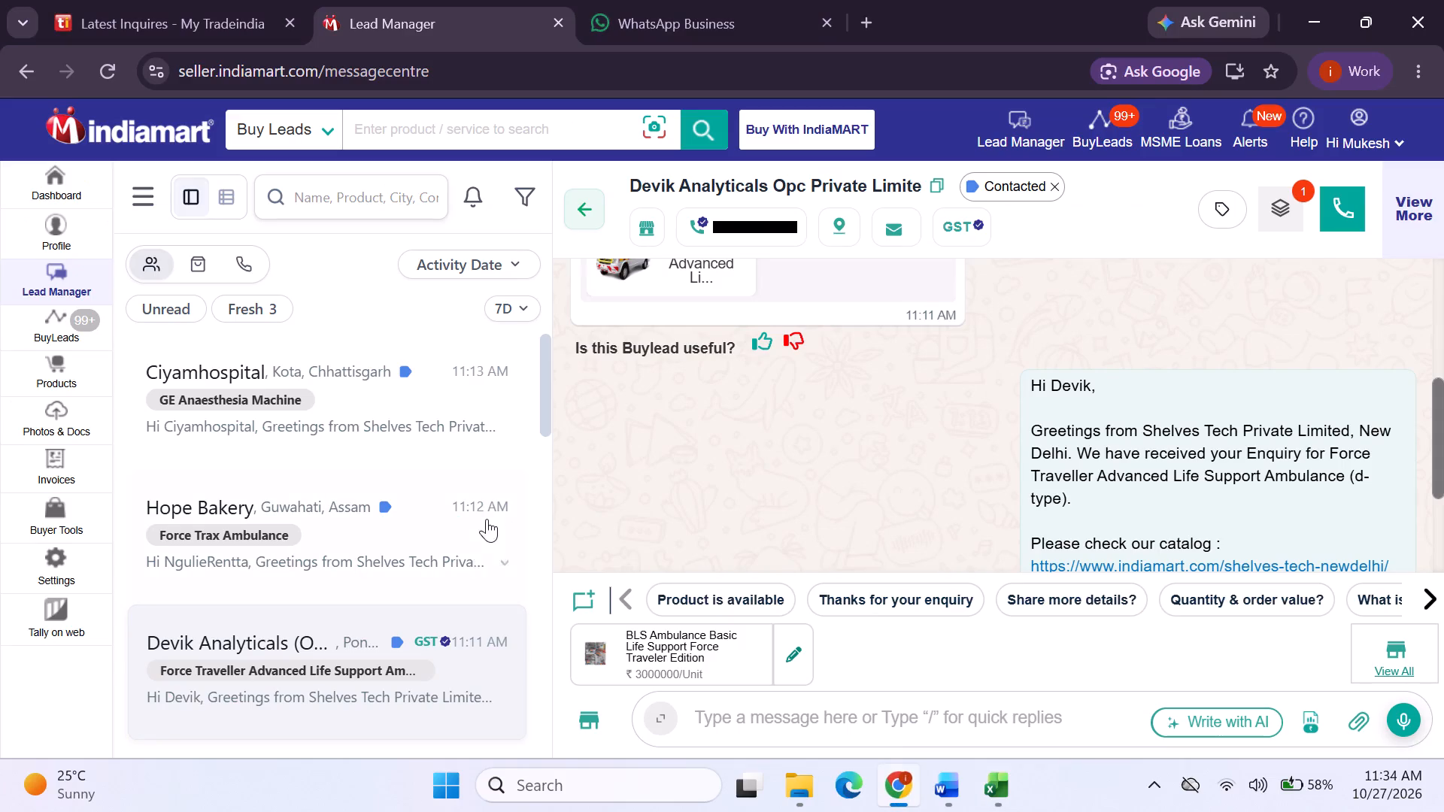
pyautogui.click(402, 380)
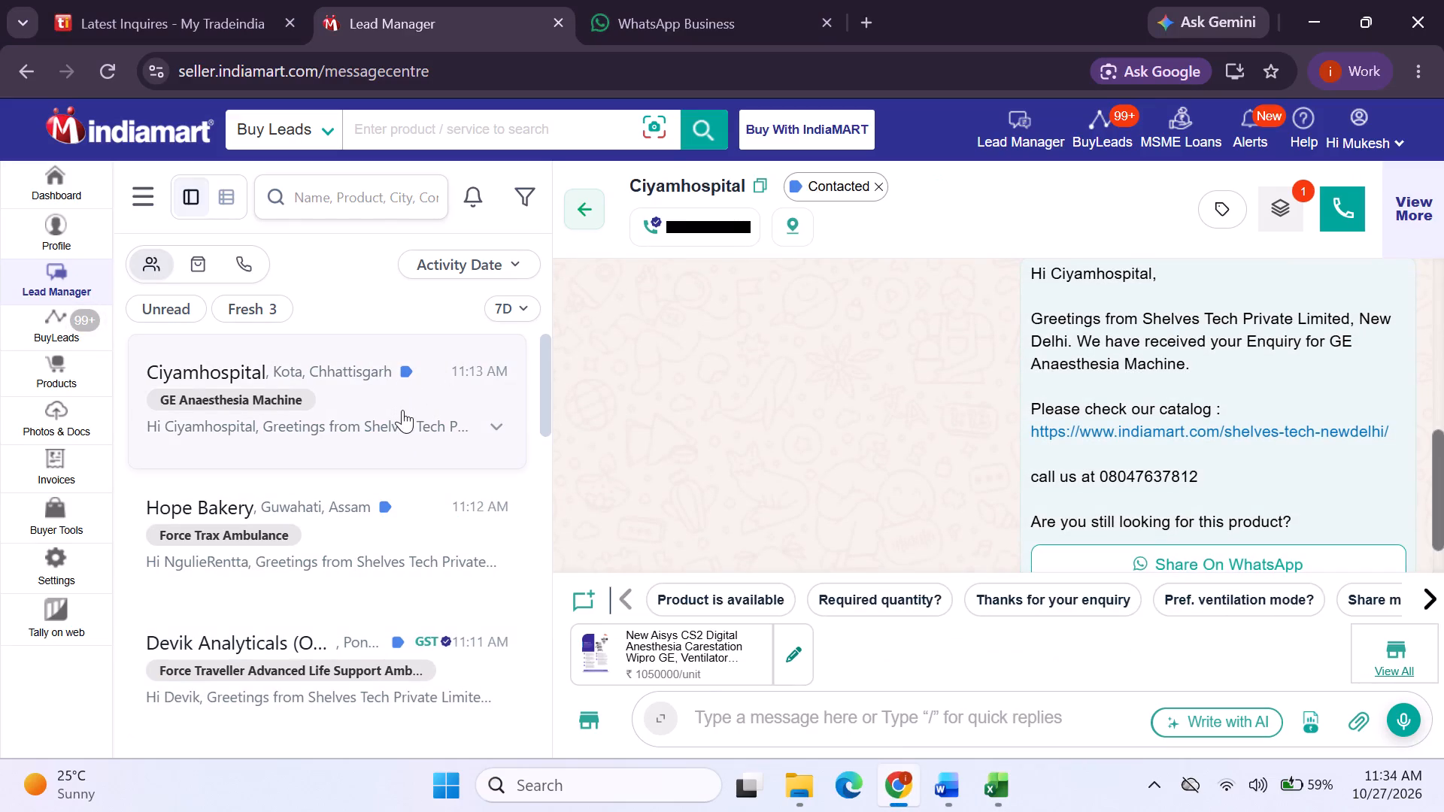
pyautogui.scroll(-2, 408, 450)
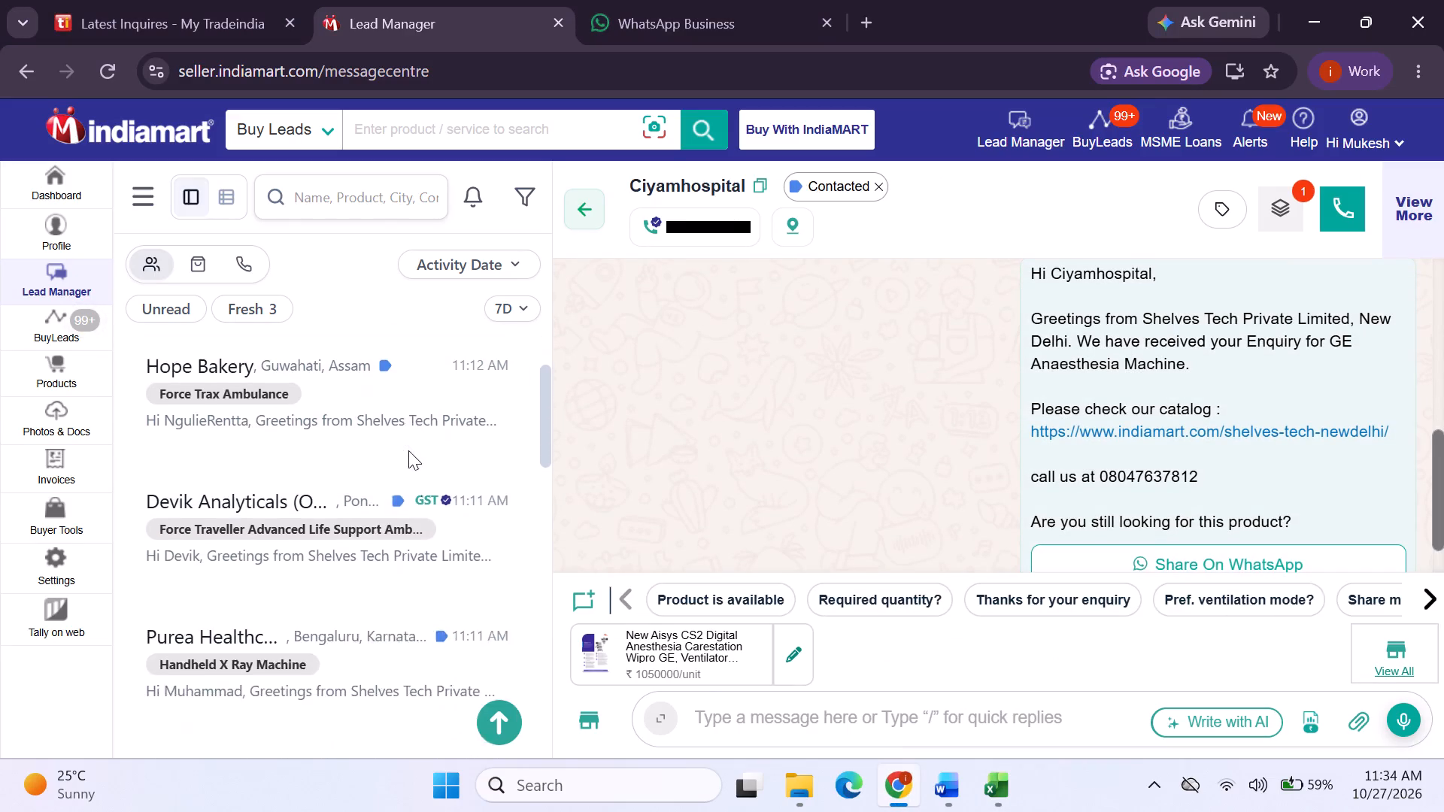
pyautogui.scroll(-3, 408, 450)
pyautogui.click(397, 504)
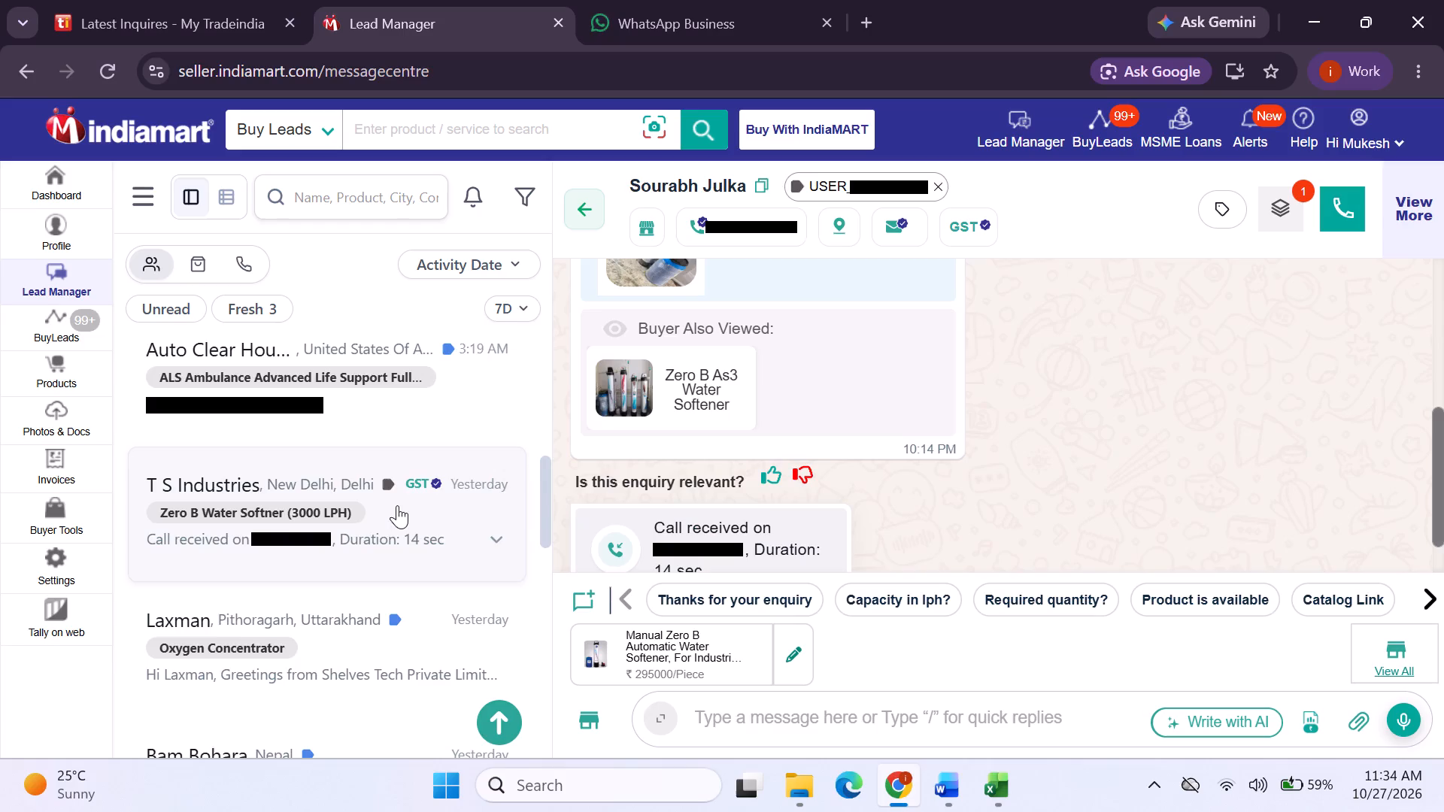
pyautogui.scroll(-1, 385, 501)
pyautogui.click(375, 517)
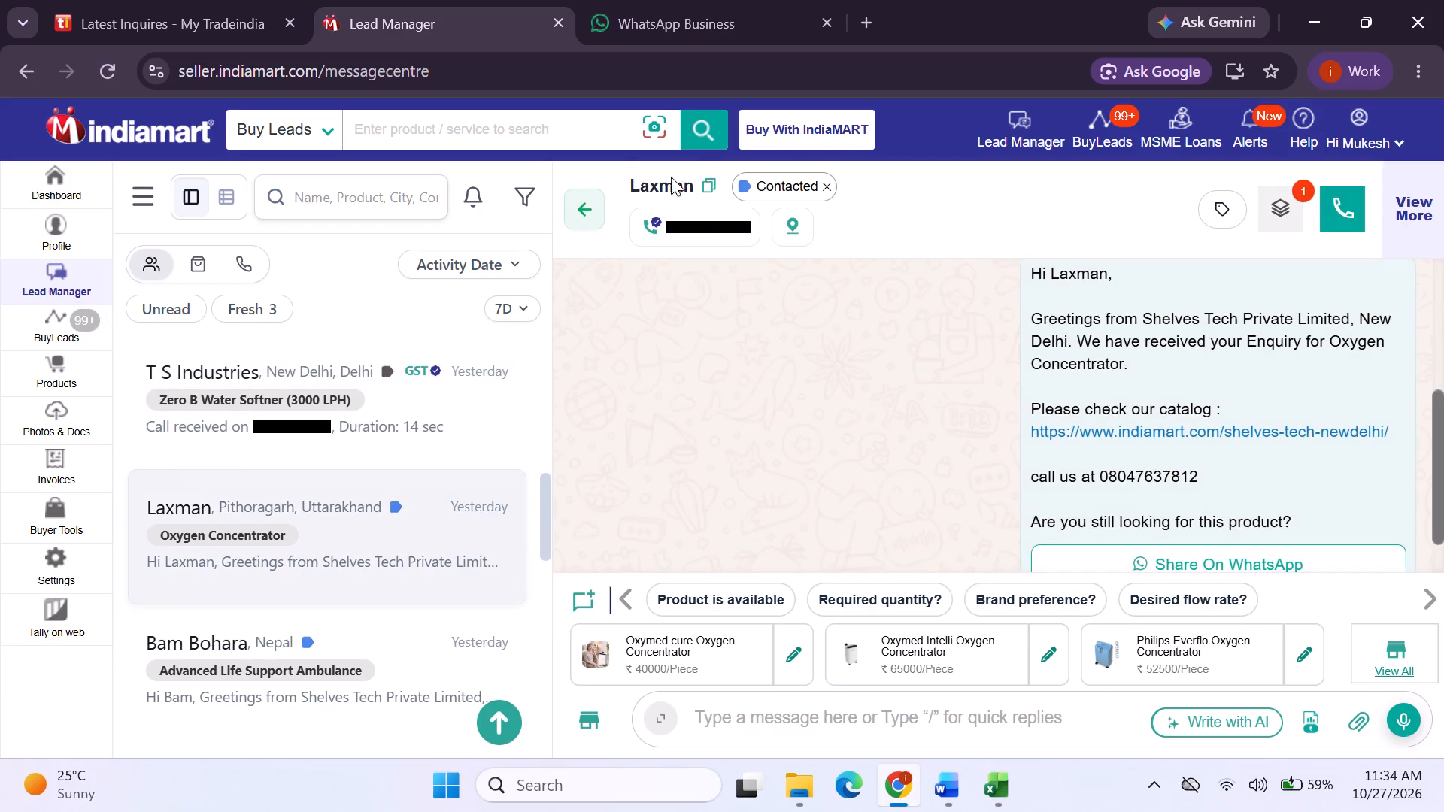
pyautogui.click(712, 193)
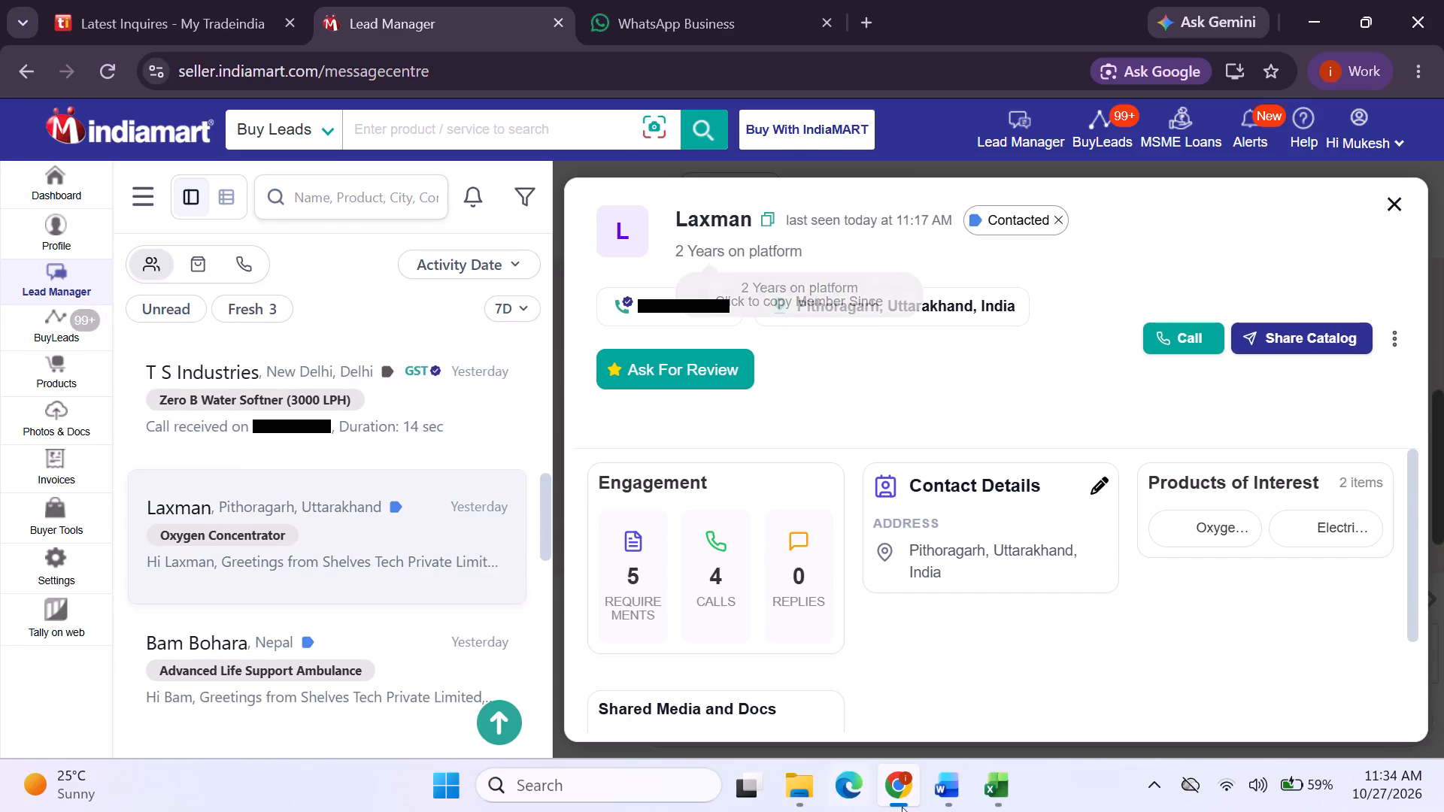
# Insert one blank row above the Handheld X Ray Machine lead, at row 12 of the Excel IndiaMART sheet.
pyautogui.click(1002, 779)
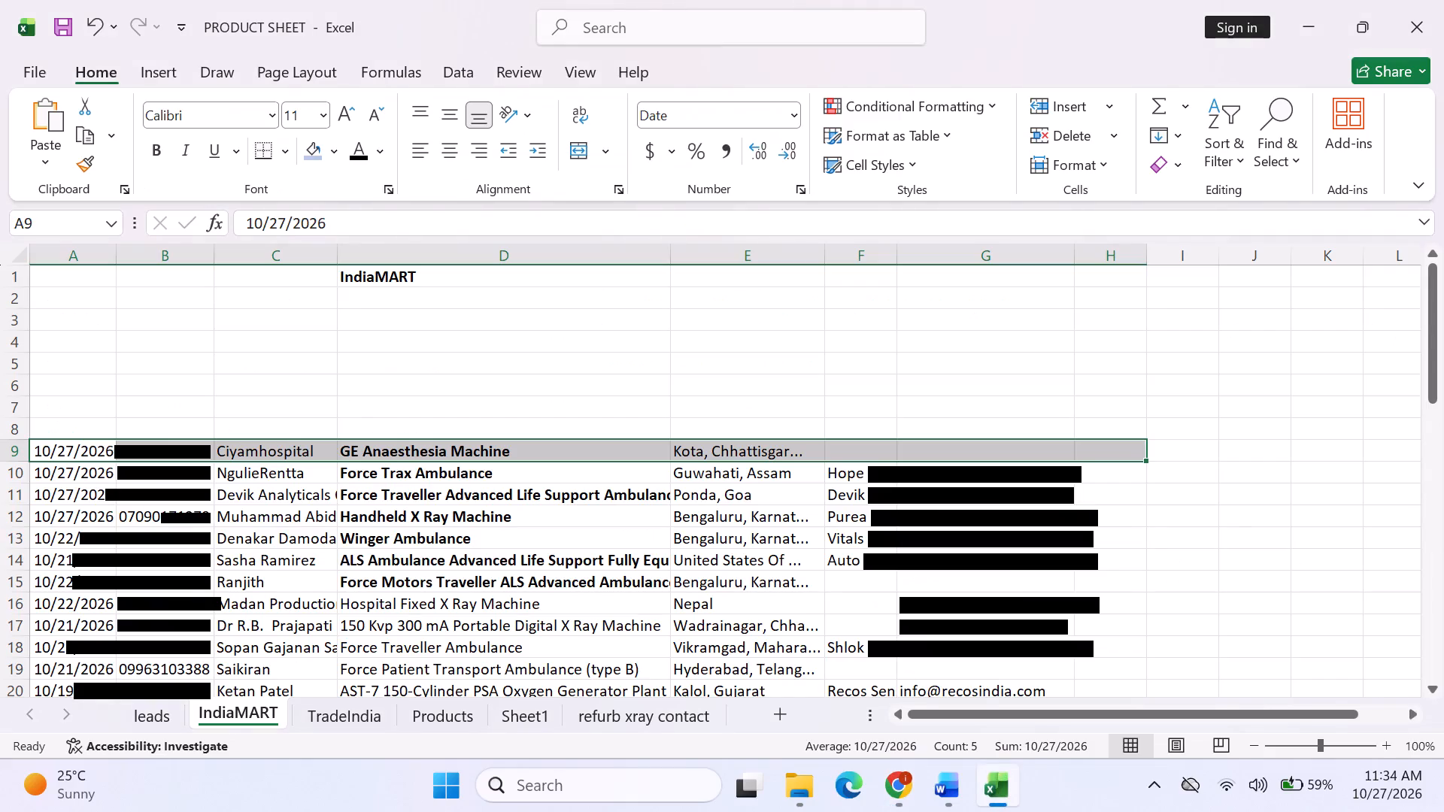
pyautogui.click(9, 516)
pyautogui.rightClick(10, 514)
pyautogui.click(47, 299)
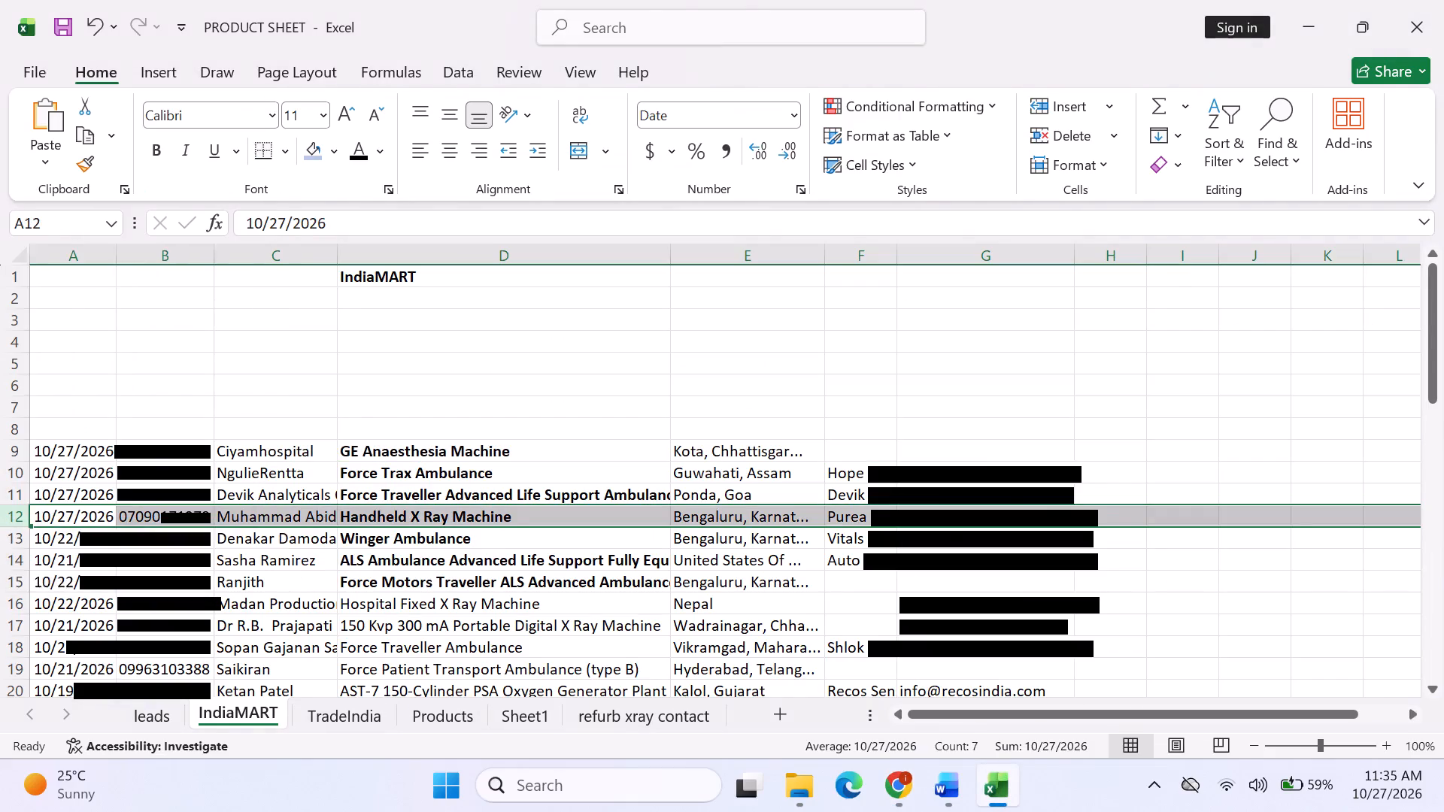
pyautogui.click(14, 521)
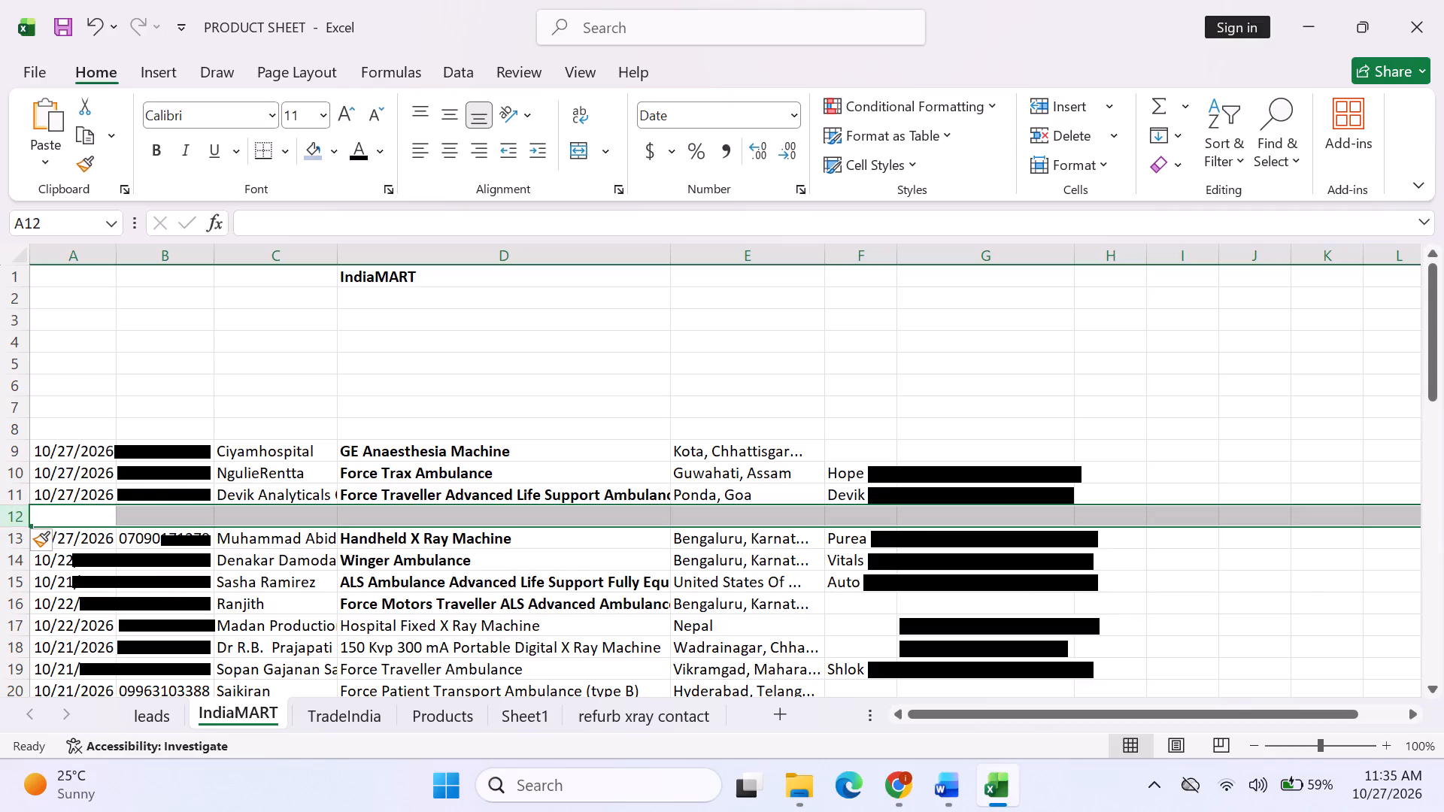
# Insert four blank rows above the Winger Ambulance lead, directly below the Handheld X Ray Machine row.
pyautogui.click(17, 563)
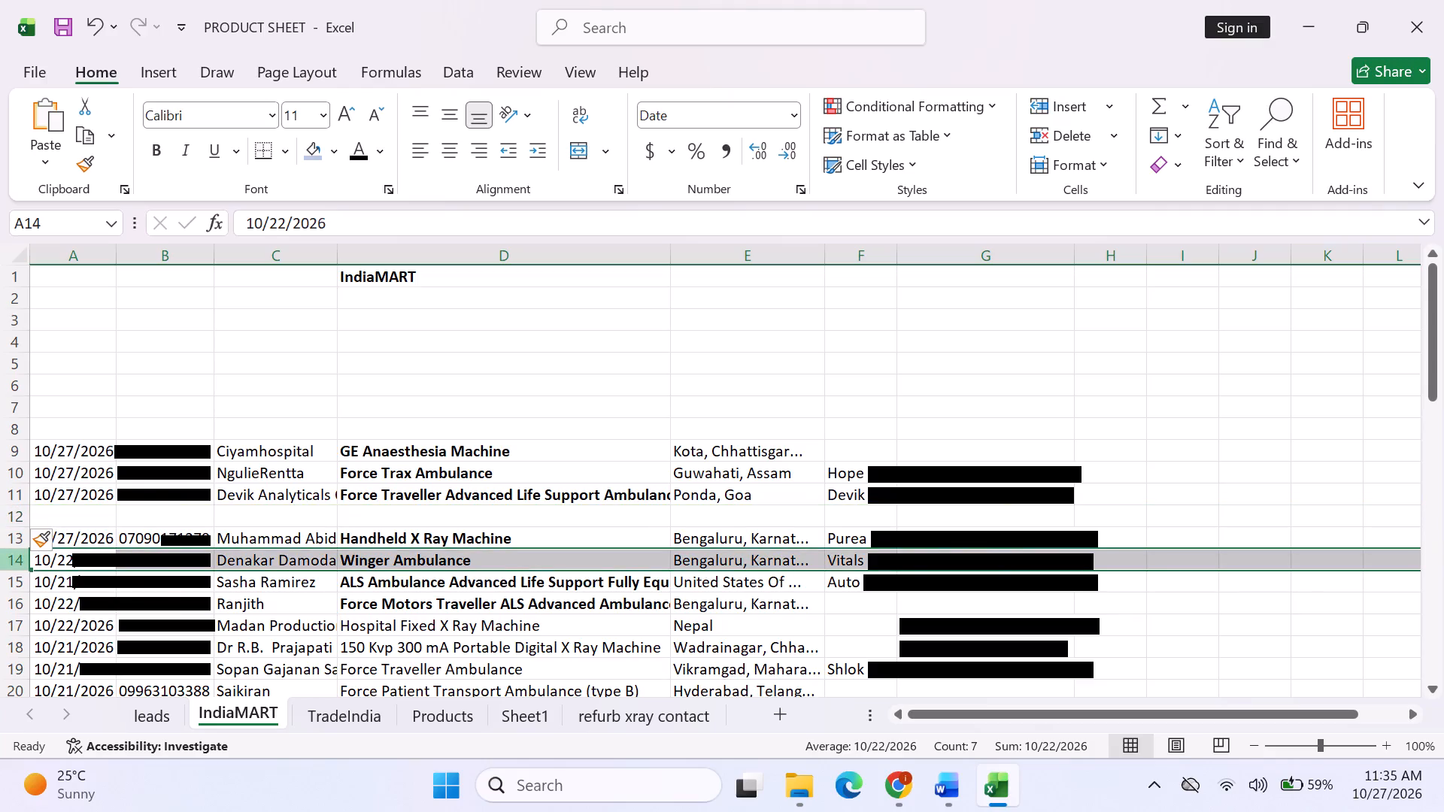
pyautogui.rightClick(17, 563)
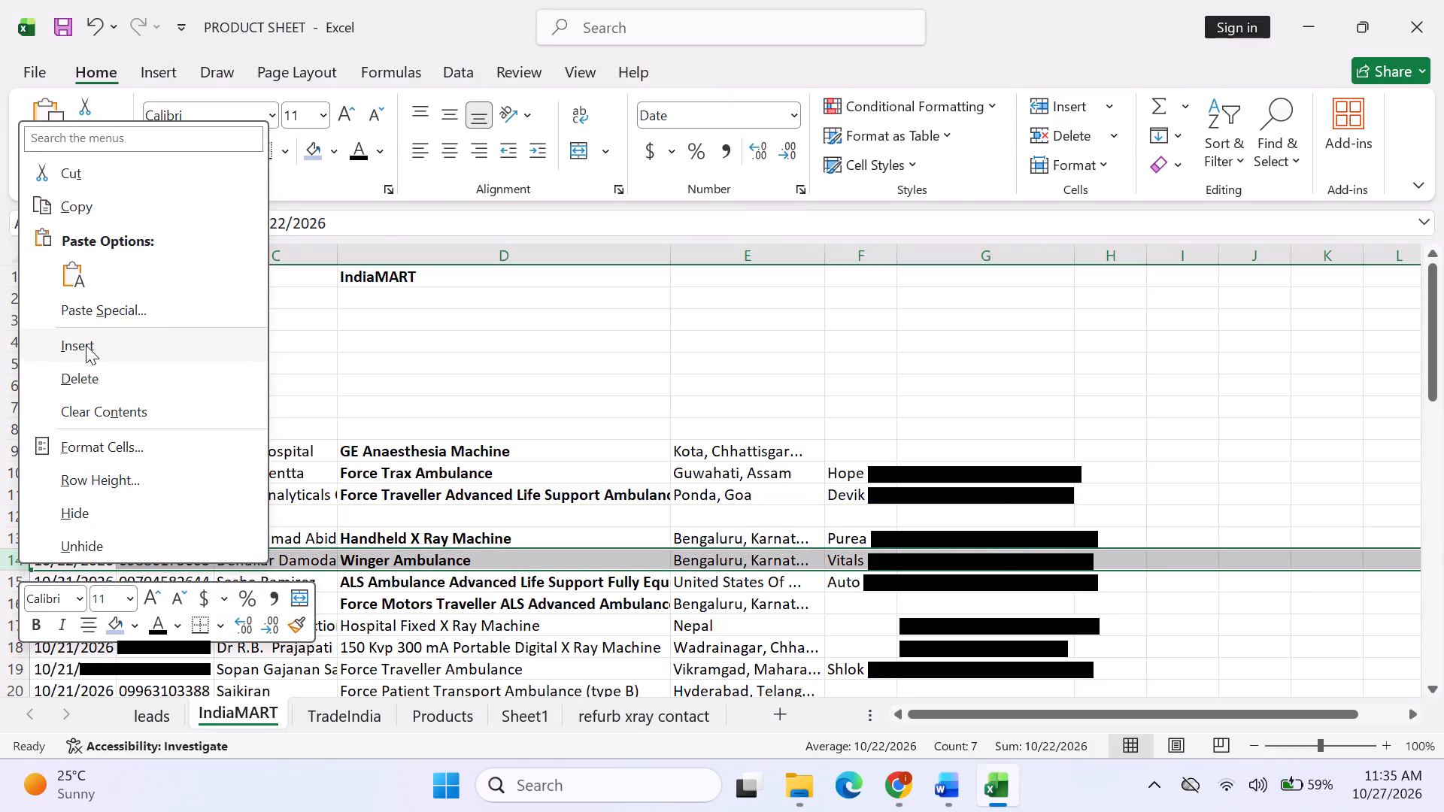
pyautogui.click(83, 346)
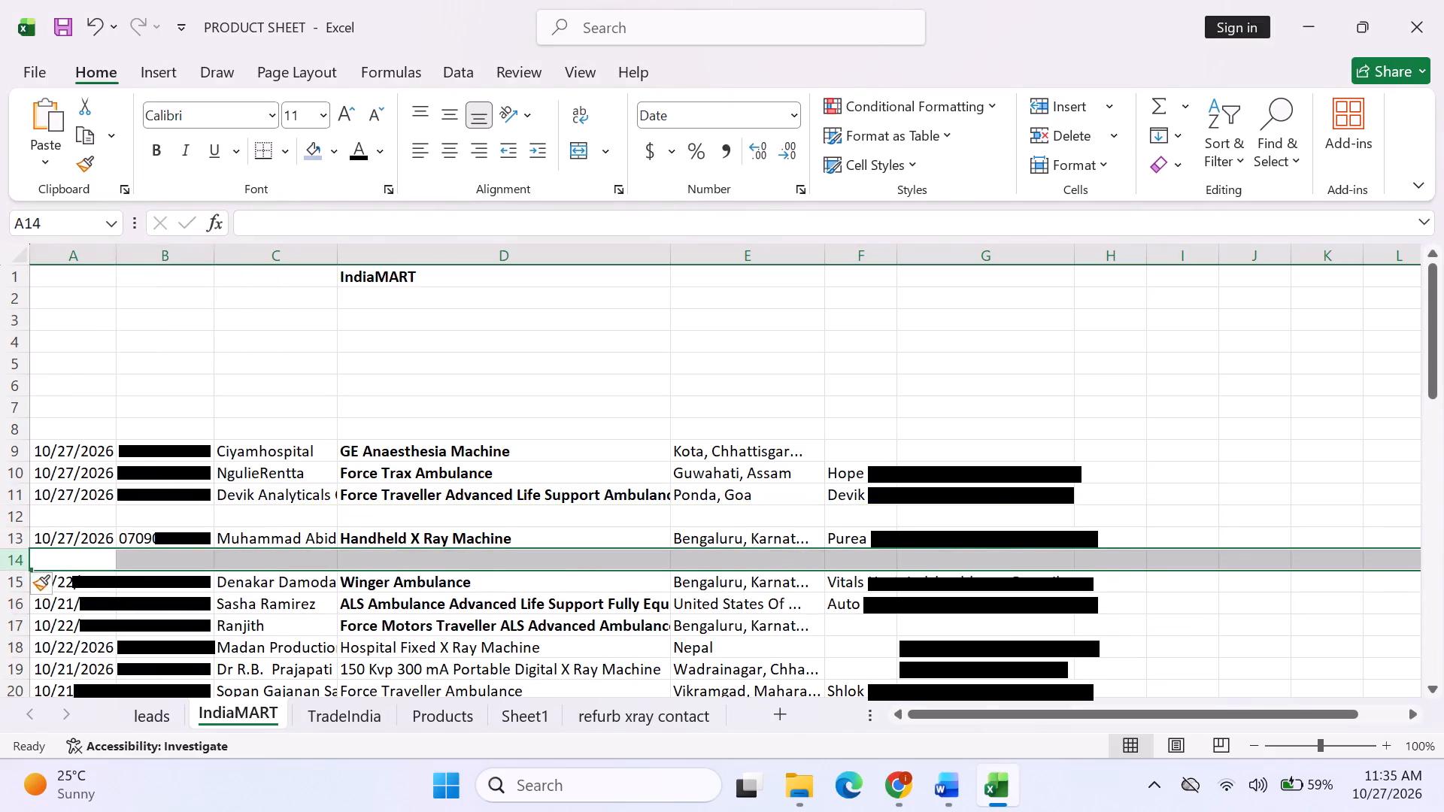
pyautogui.click(17, 557)
pyautogui.rightClick(17, 558)
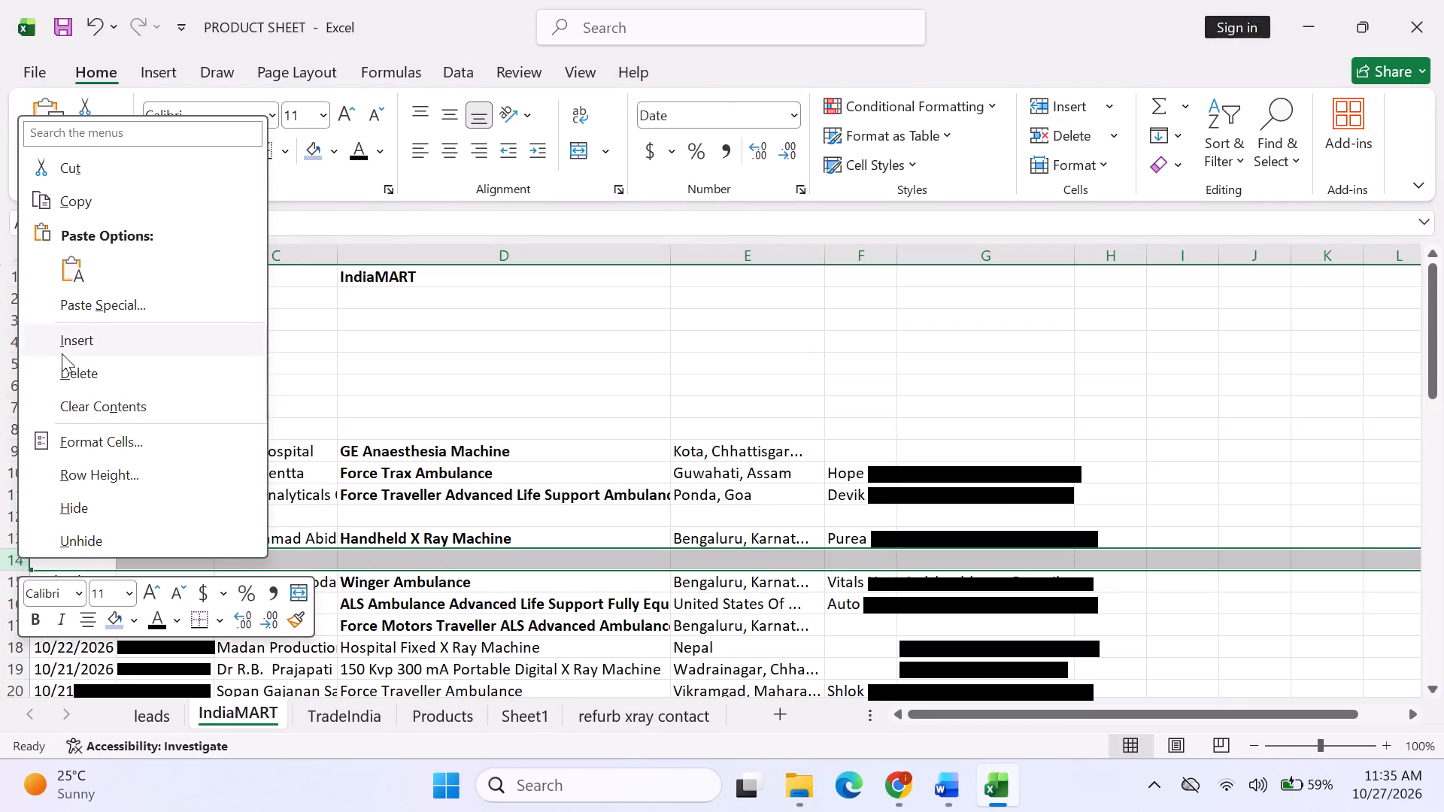
pyautogui.click(62, 354)
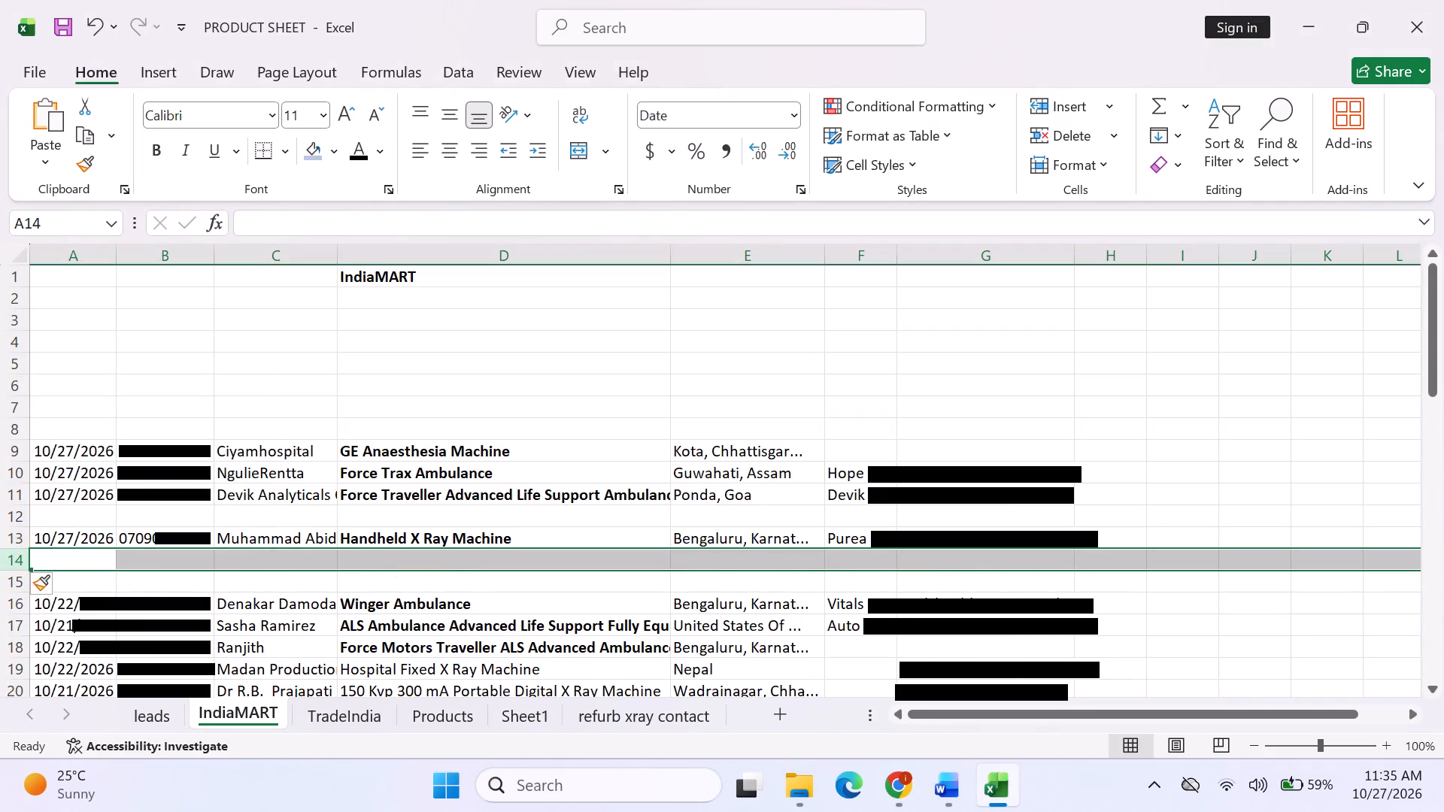
pyautogui.moveTo(16, 558); pyautogui.dragTo(17, 570)
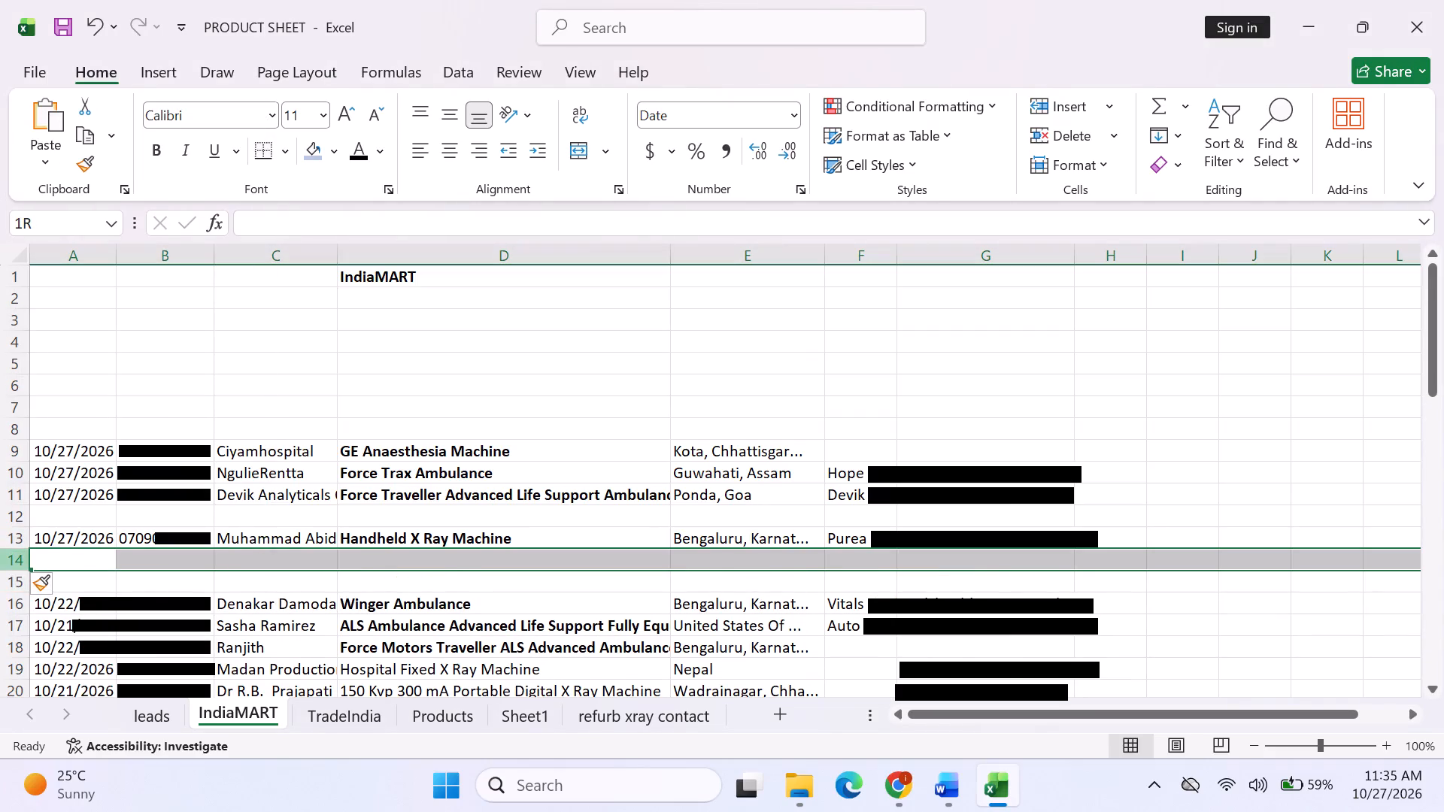
pyautogui.moveTo(17, 570); pyautogui.dragTo(17, 585)
pyautogui.rightClick(17, 585)
pyautogui.click(62, 362)
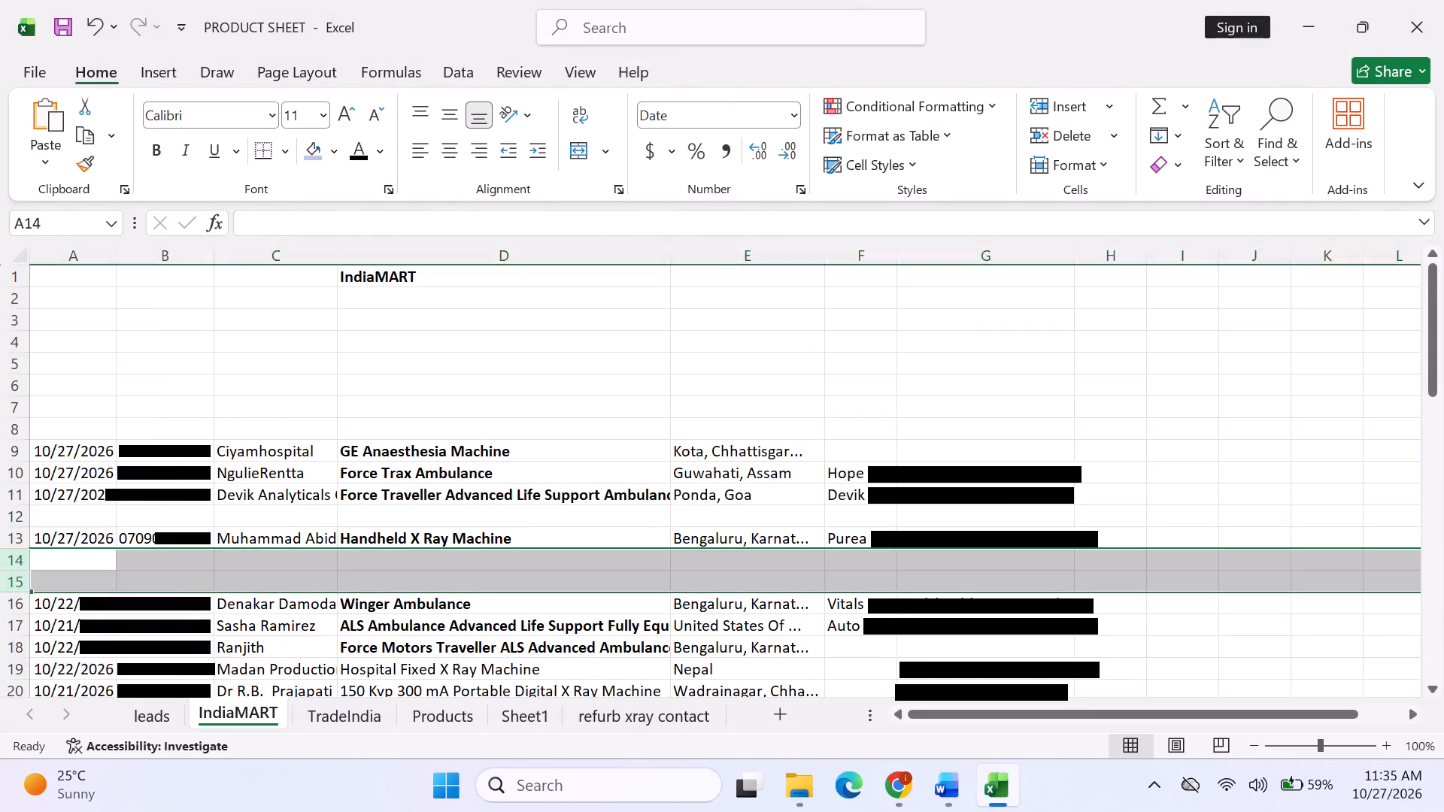
pyautogui.click(119, 588)
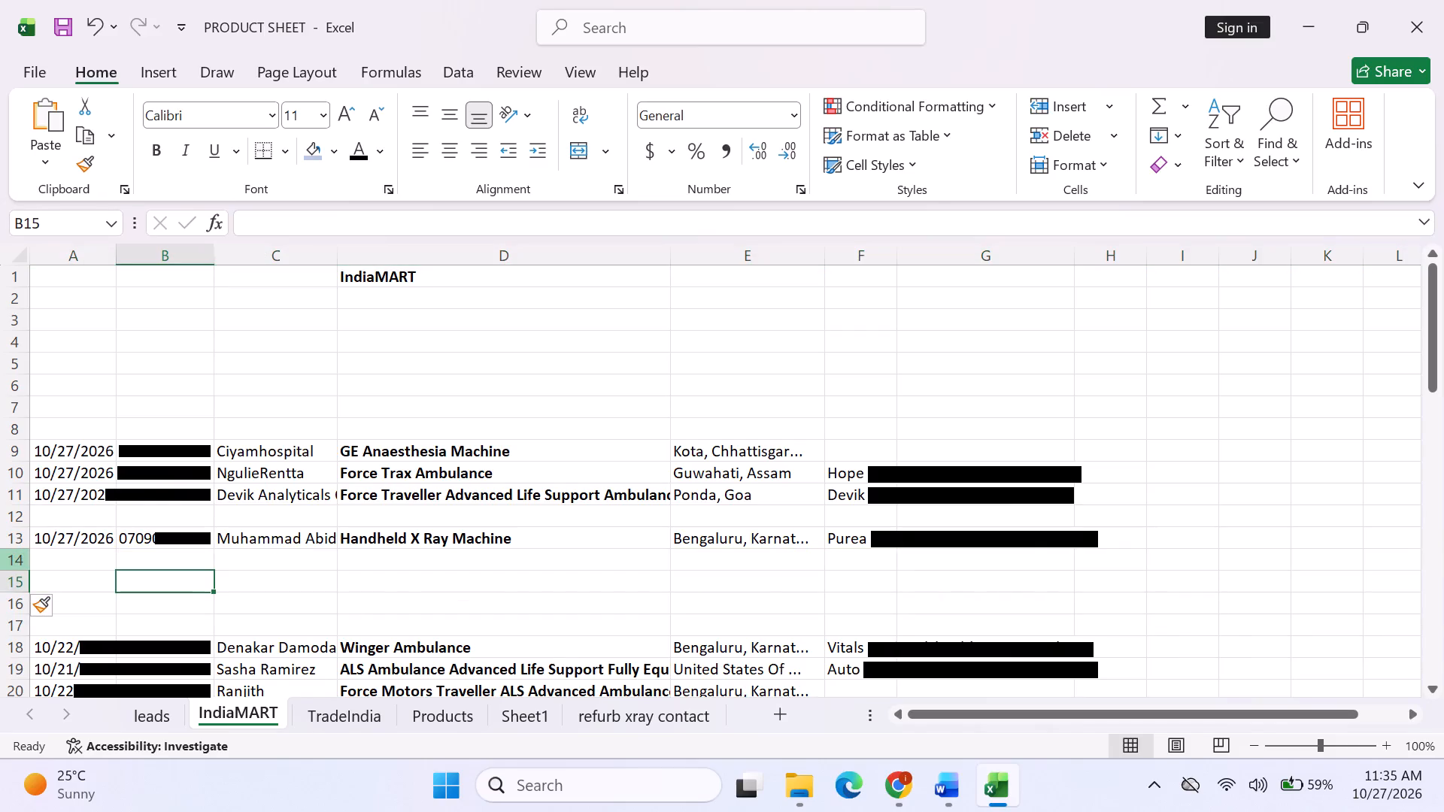
# Make row 13, holding the Handheld X Ray Machine lead, about twice as tall and select the whole row.
pyautogui.moveTo(18, 554); pyautogui.dragTo(19, 591)
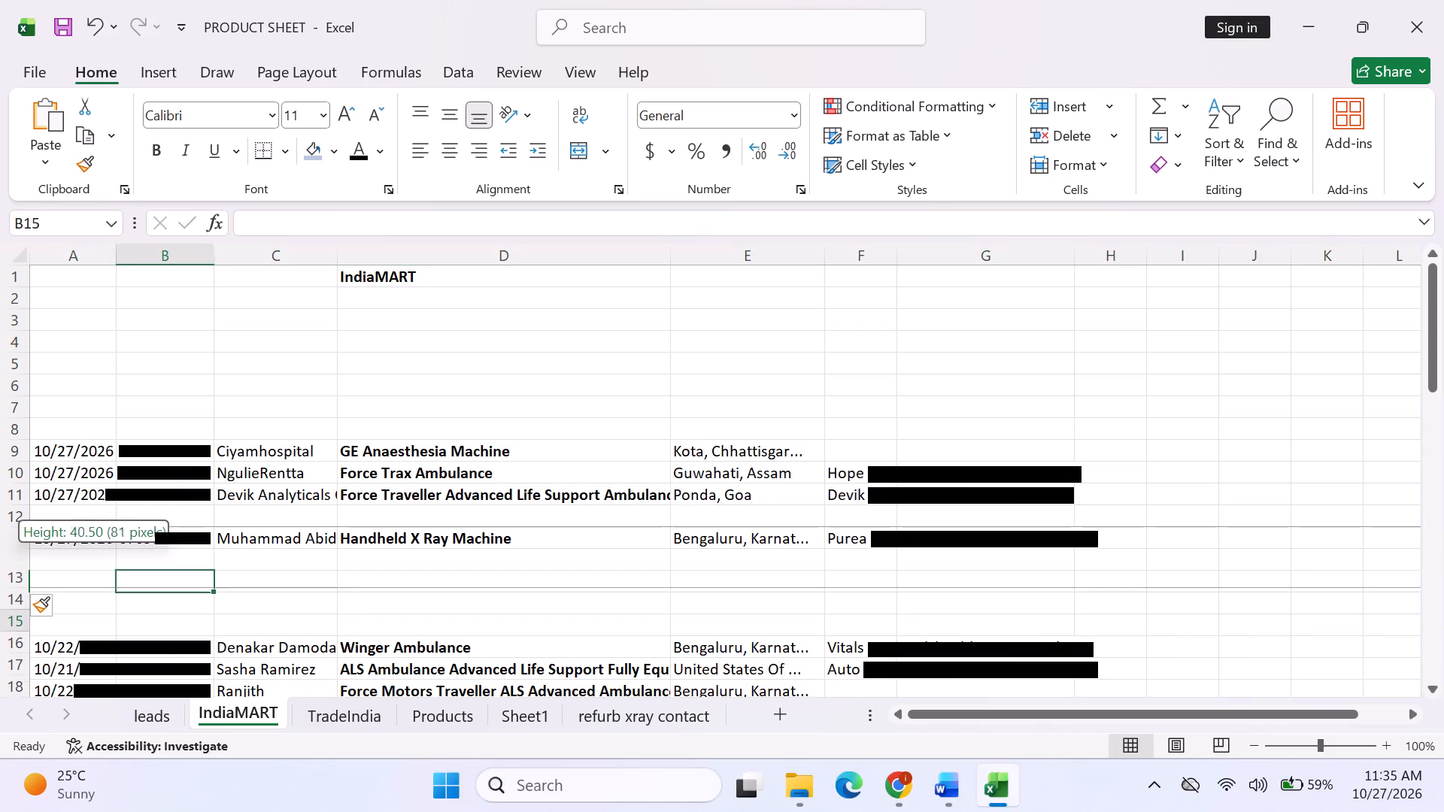
pyautogui.moveTo(19, 591); pyautogui.dragTo(29, 577)
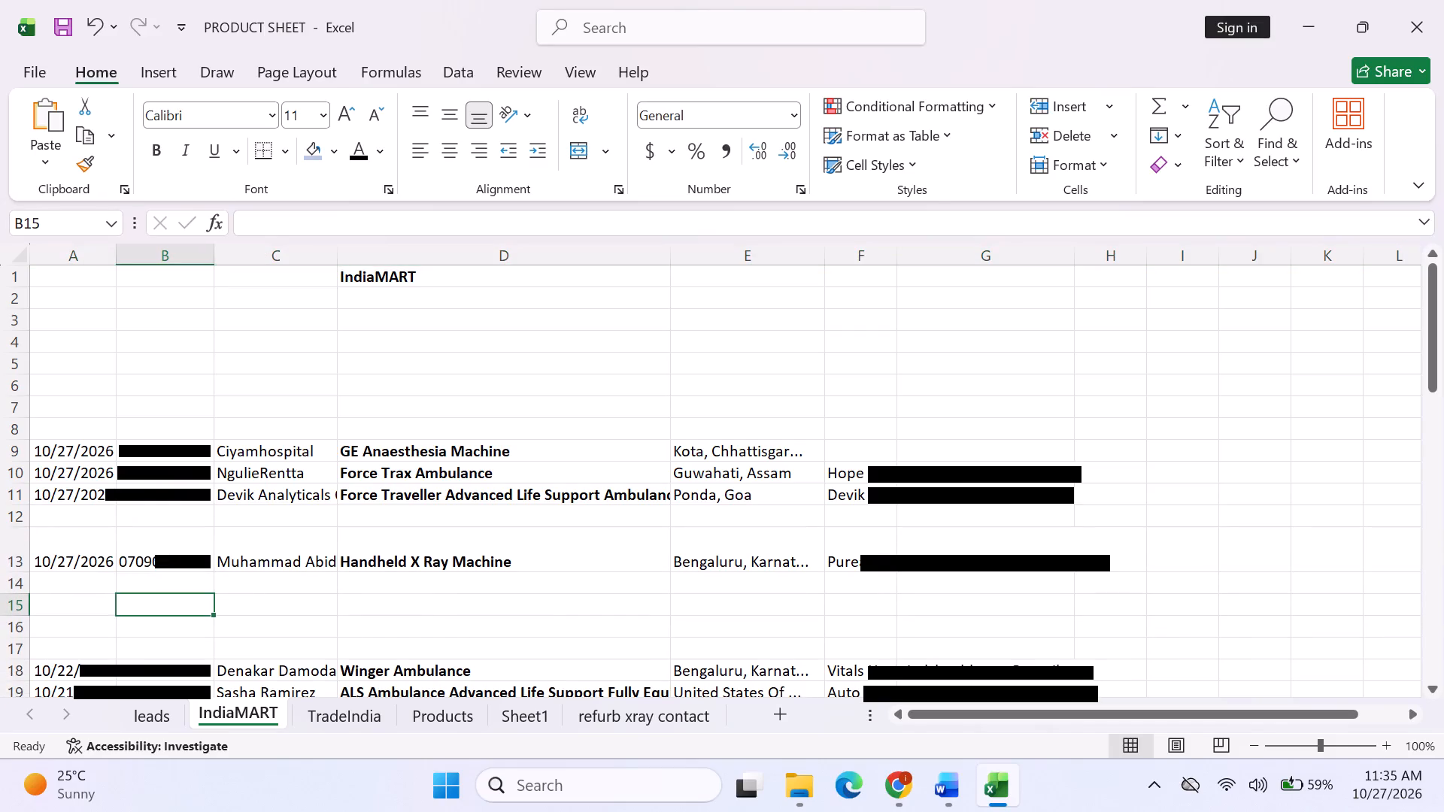
pyautogui.click(14, 550)
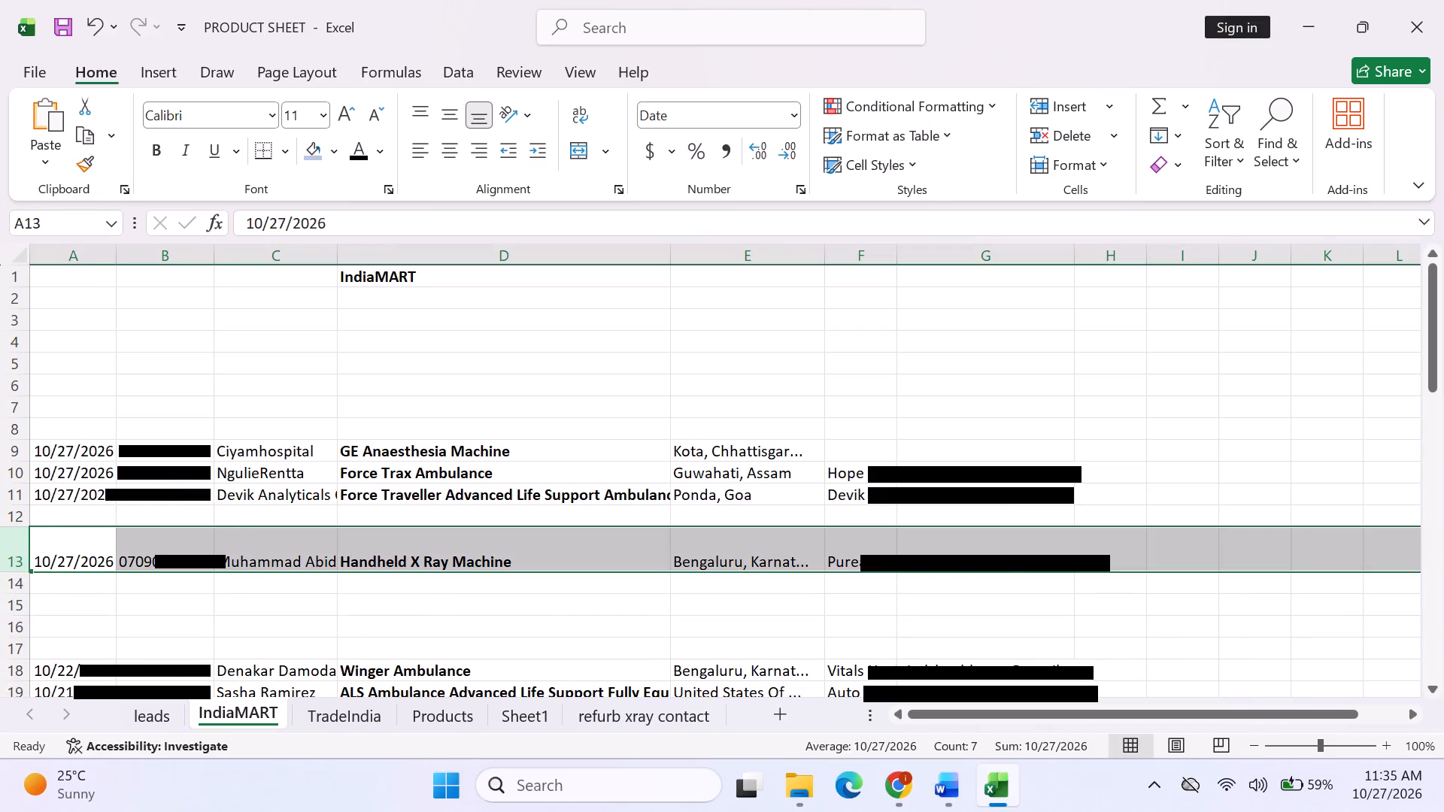
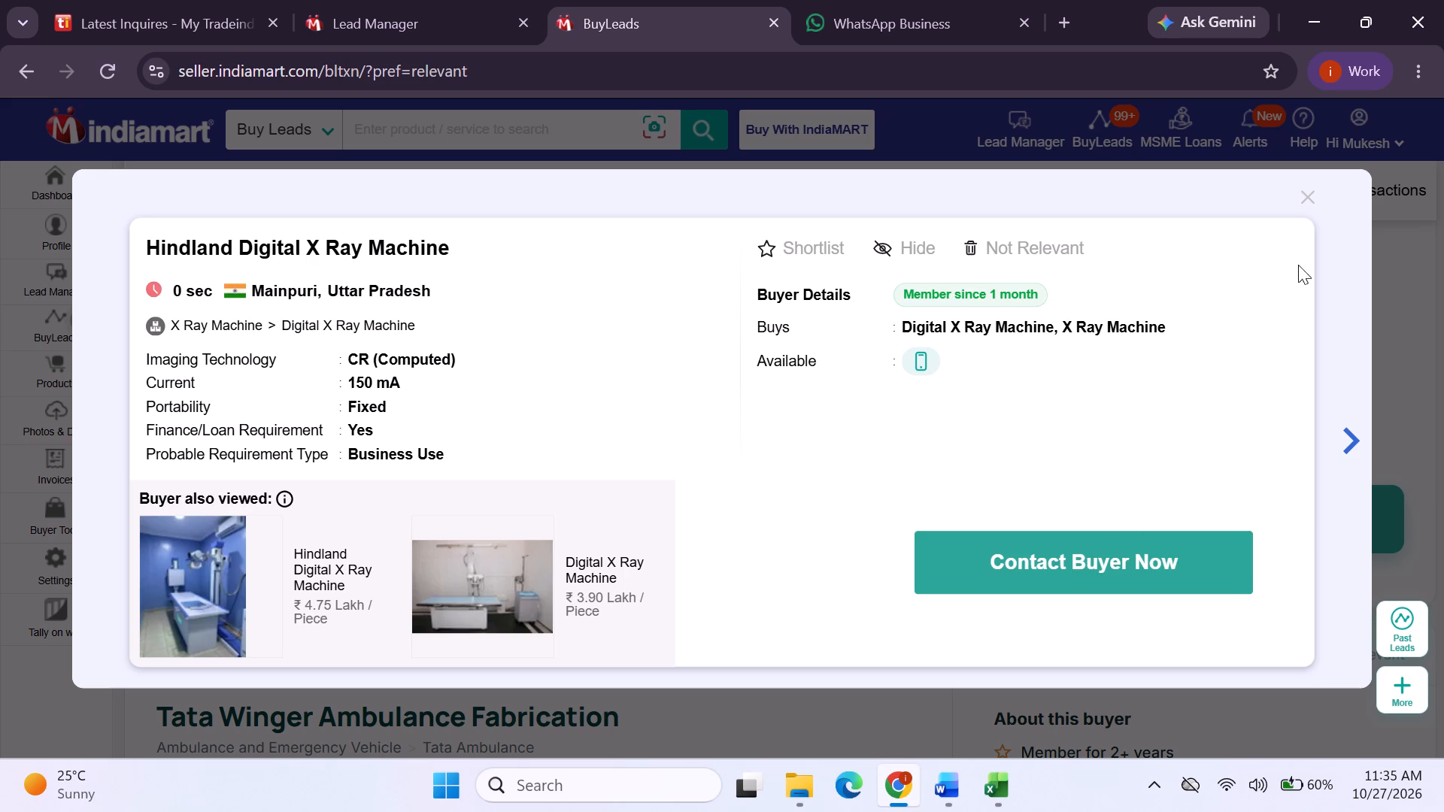
# Close the Hindland Digital X Ray Machine lead and look over the relevant BuyLeads list.
pyautogui.click(1307, 200)
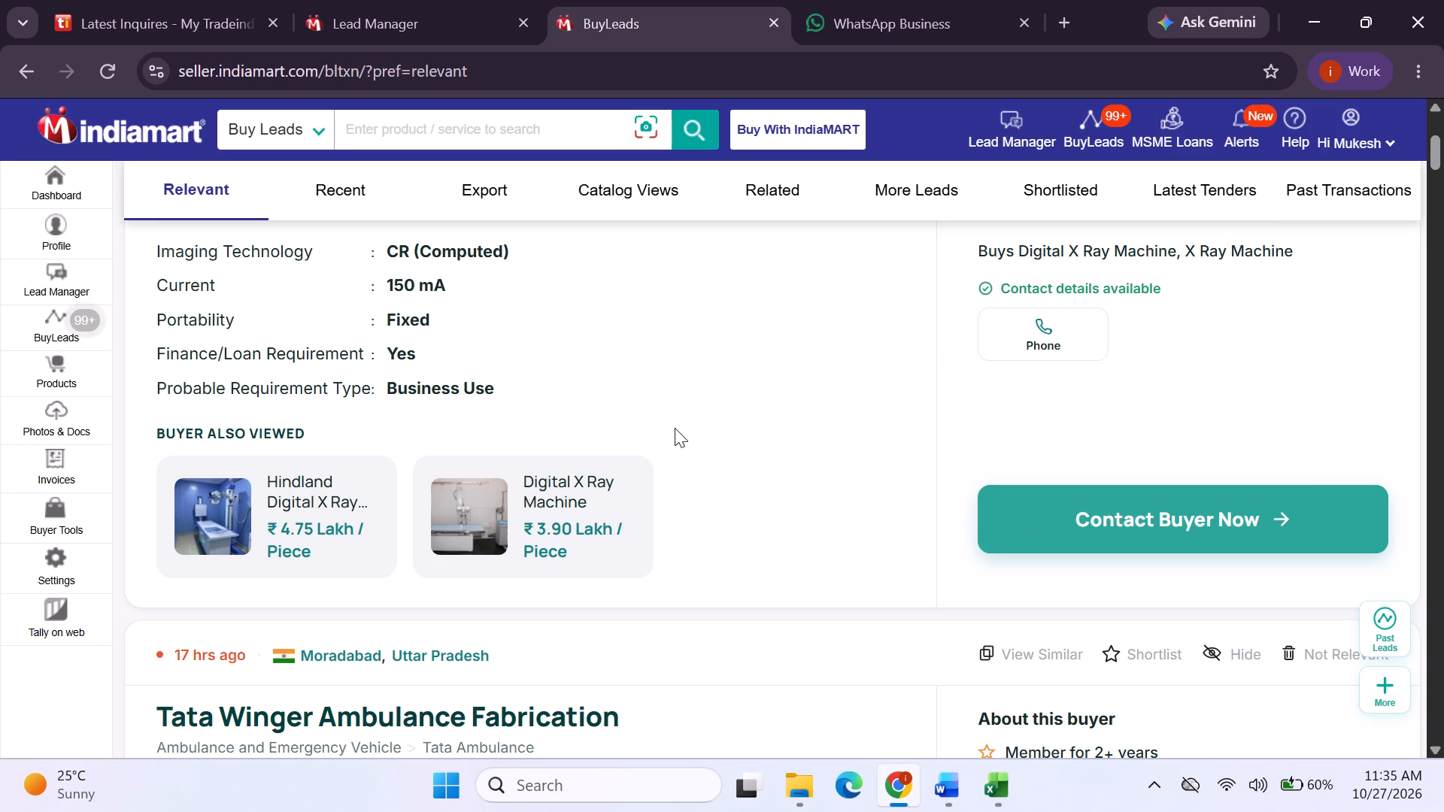
pyautogui.scroll(1, 693, 421)
pyautogui.scroll(-2, 694, 416)
pyautogui.scroll(7, 695, 416)
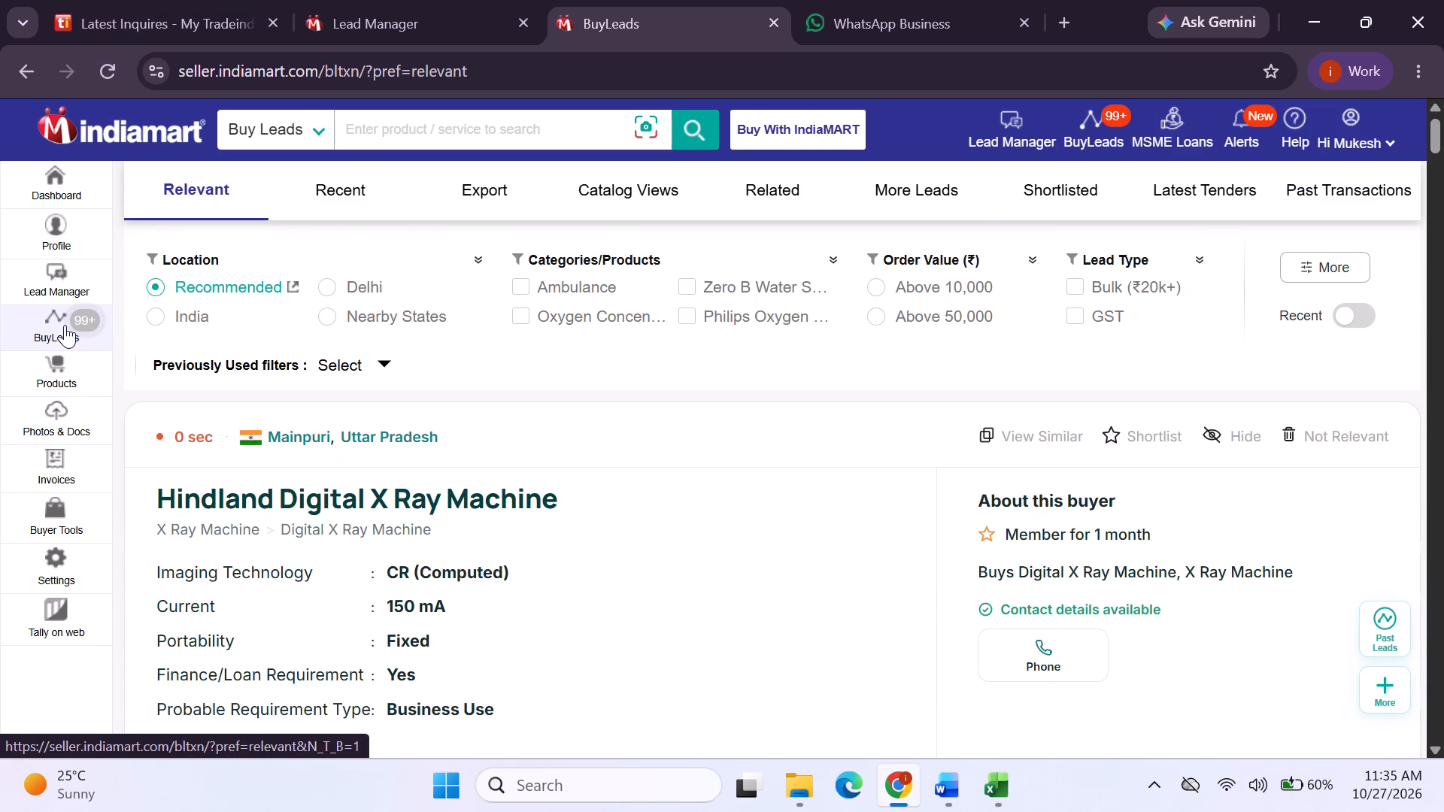
# Copy the contact details of the Oxygen Concentrator buyer from Pithoragarh in Lead Manager.
pyautogui.click(363, 14)
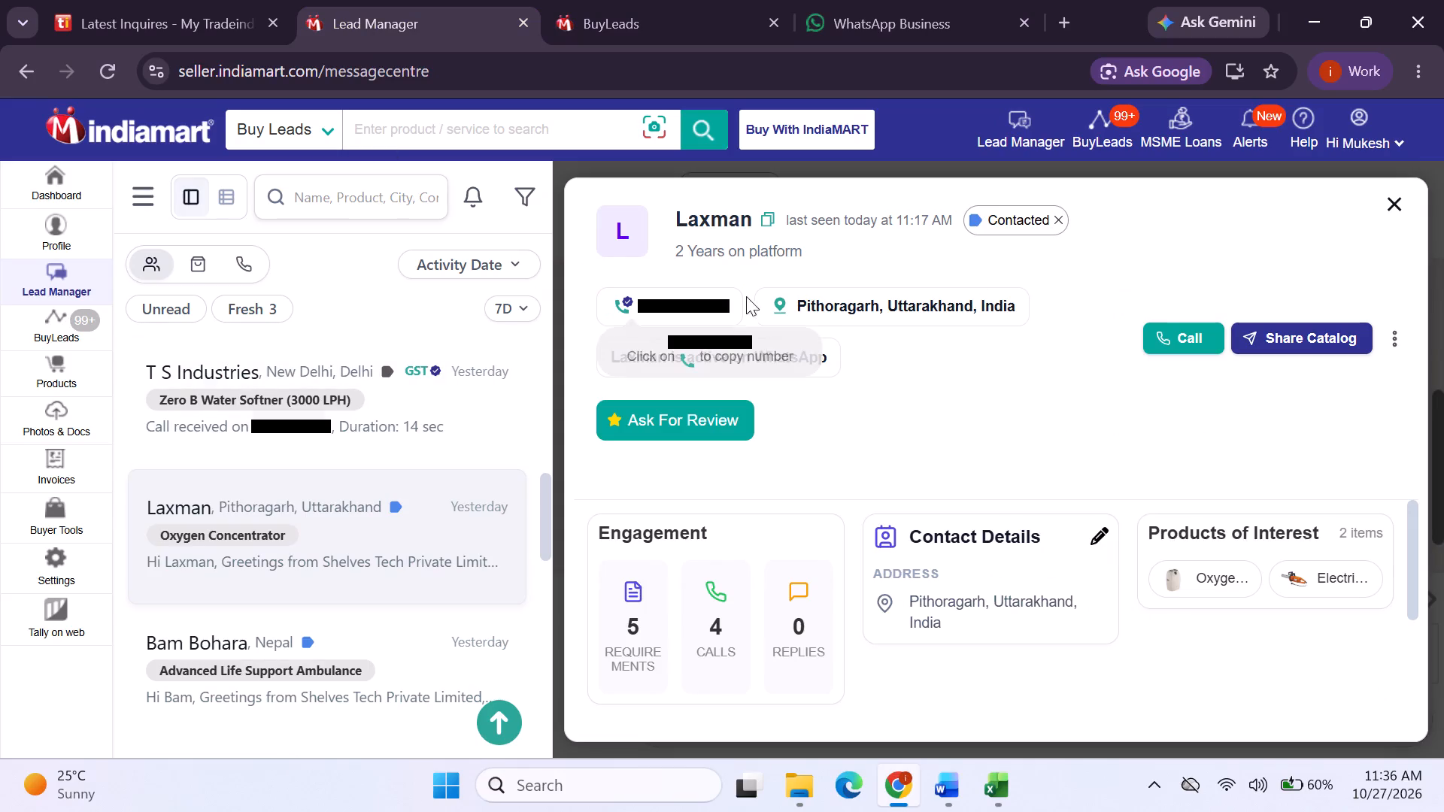
pyautogui.click(768, 225)
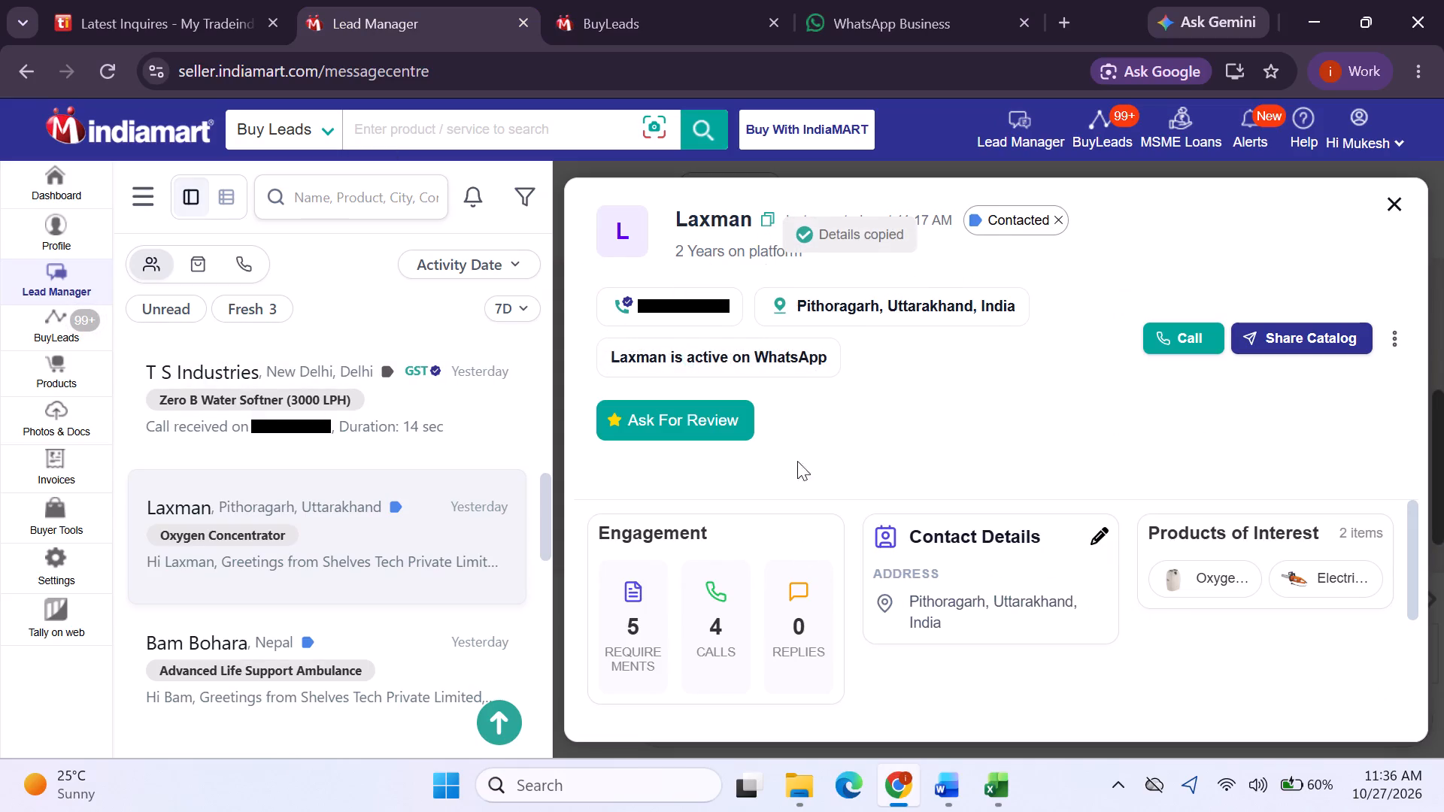
# In the Excel IndiaMART sheet, insert four blank rows at rows 14 to 17, directly below the Handheld X Ray Machine lead.
pyautogui.click(1008, 770)
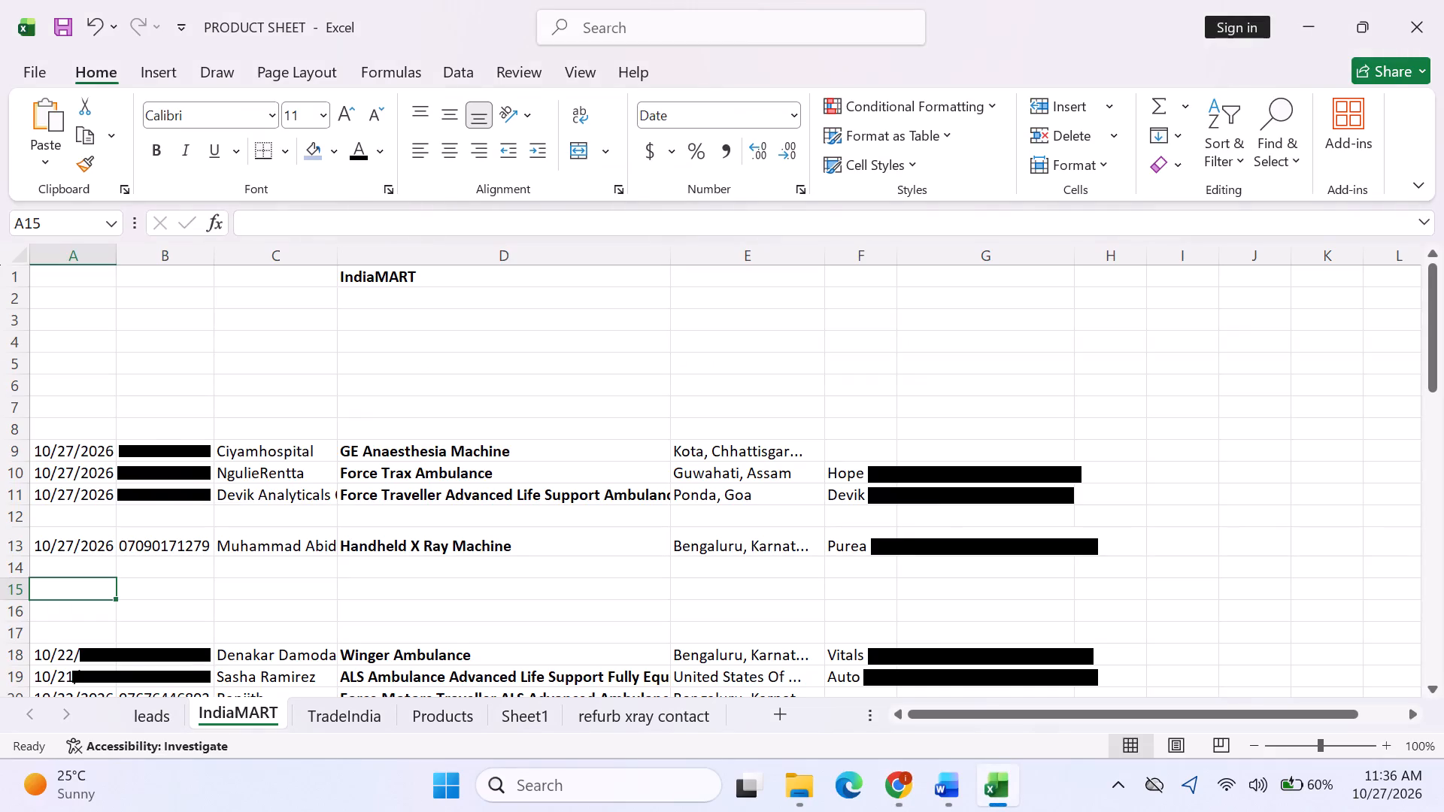
pyautogui.click(17, 560)
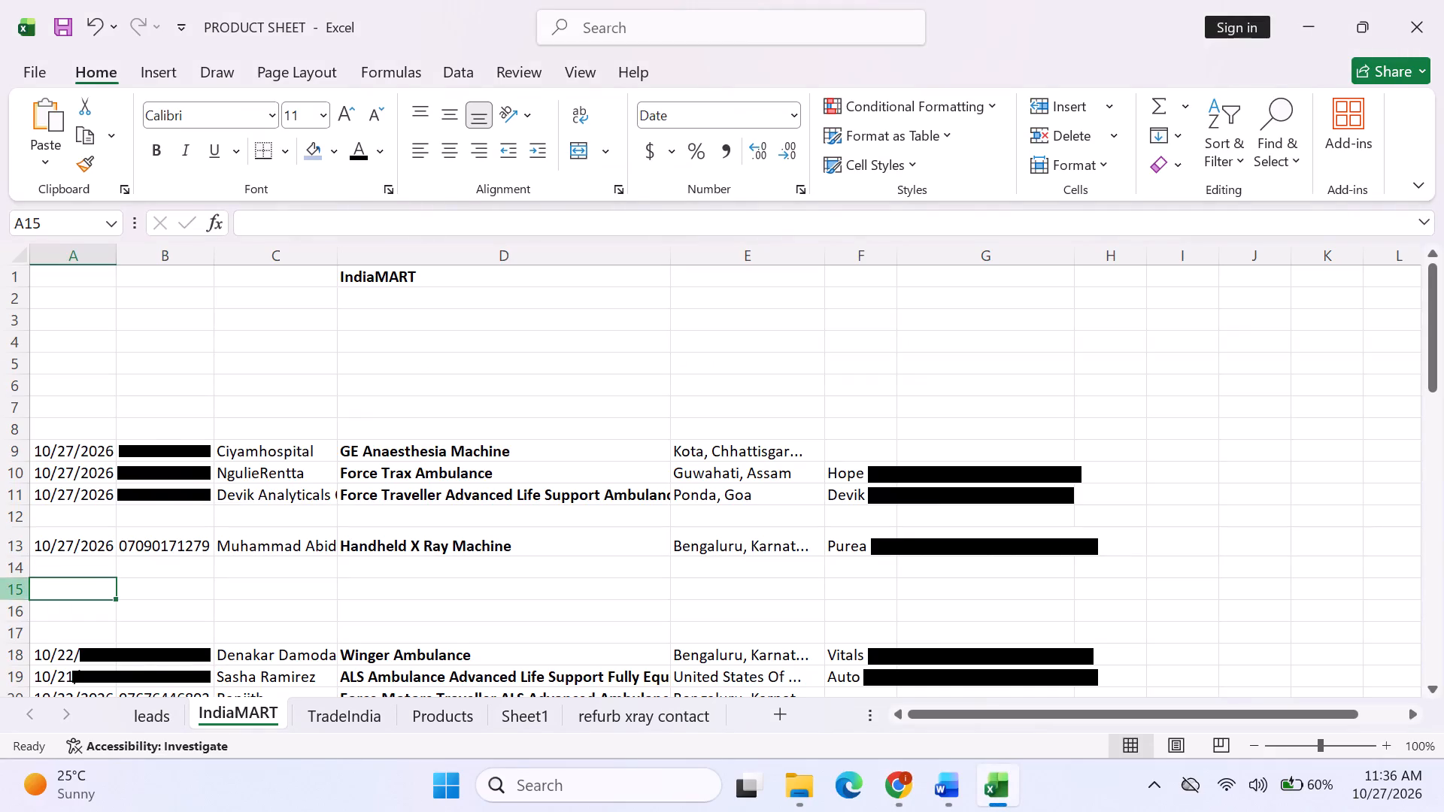
pyautogui.click(93, 607)
pyautogui.moveTo(14, 565); pyautogui.dragTo(14, 618)
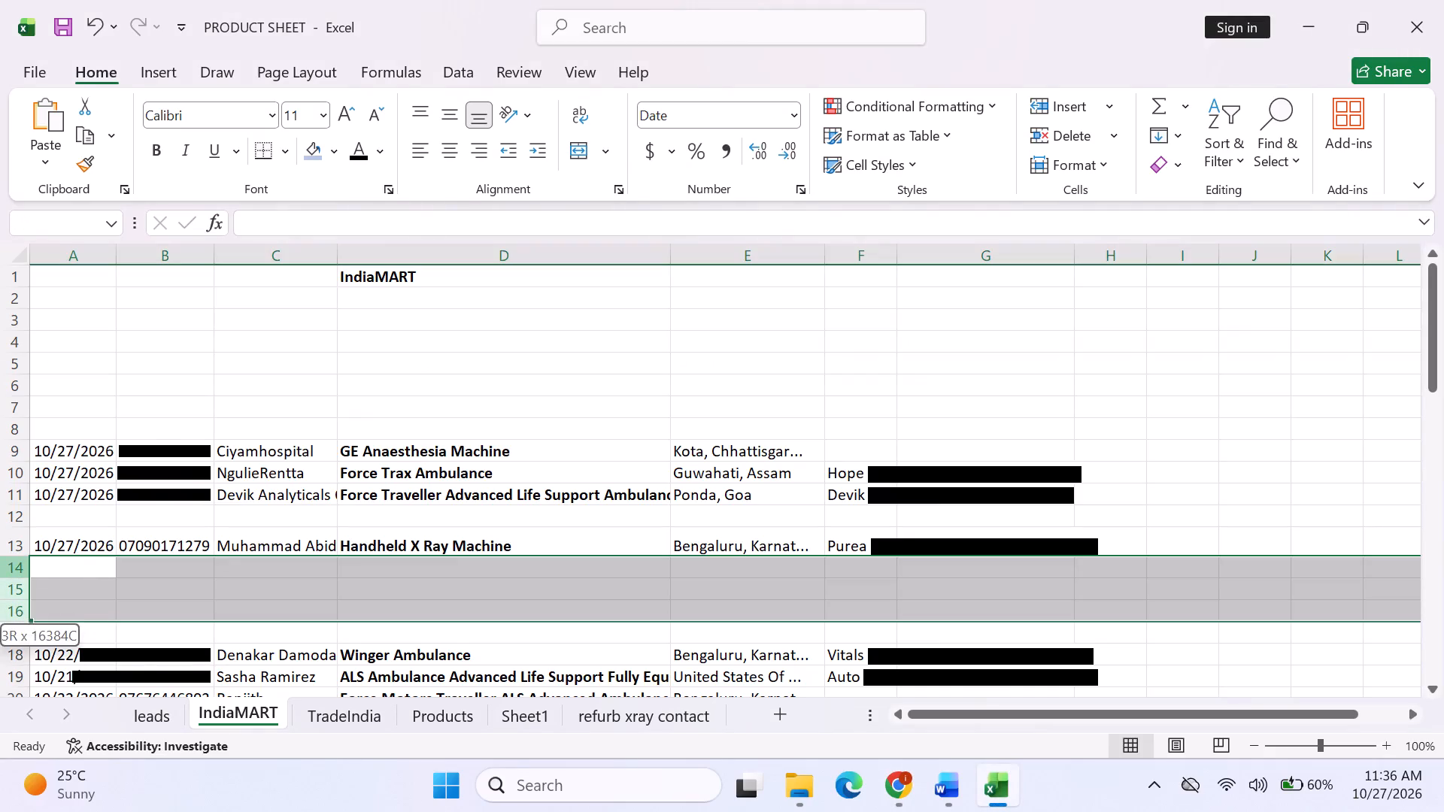
pyautogui.moveTo(14, 618); pyautogui.dragTo(14, 633)
pyautogui.rightClick(14, 632)
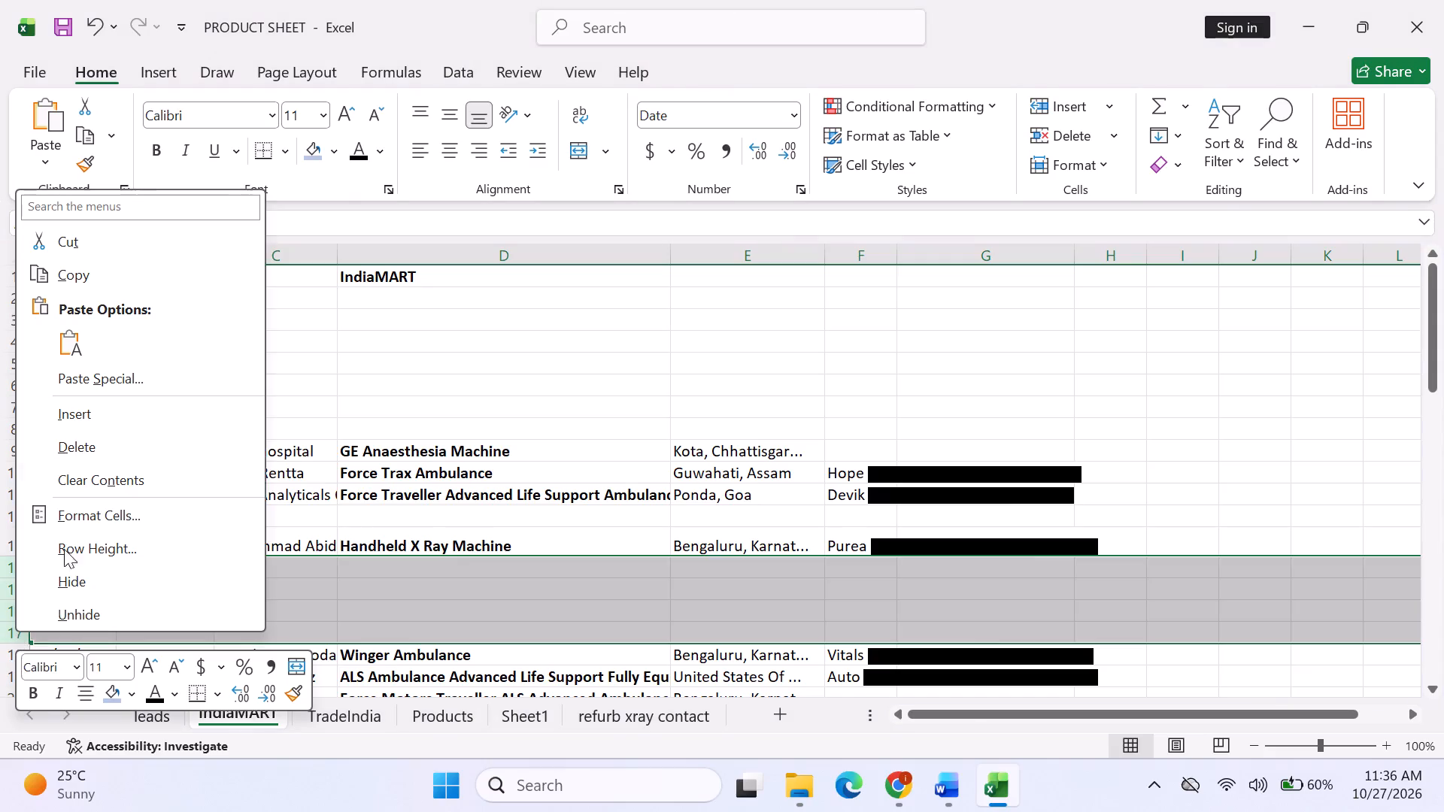
pyautogui.click(80, 416)
# Insert eight more blank rows at rows 14 to 21, between the Handheld X Ray Machine and Winger Ambulance leads.
pyautogui.scroll(-3, 119, 483)
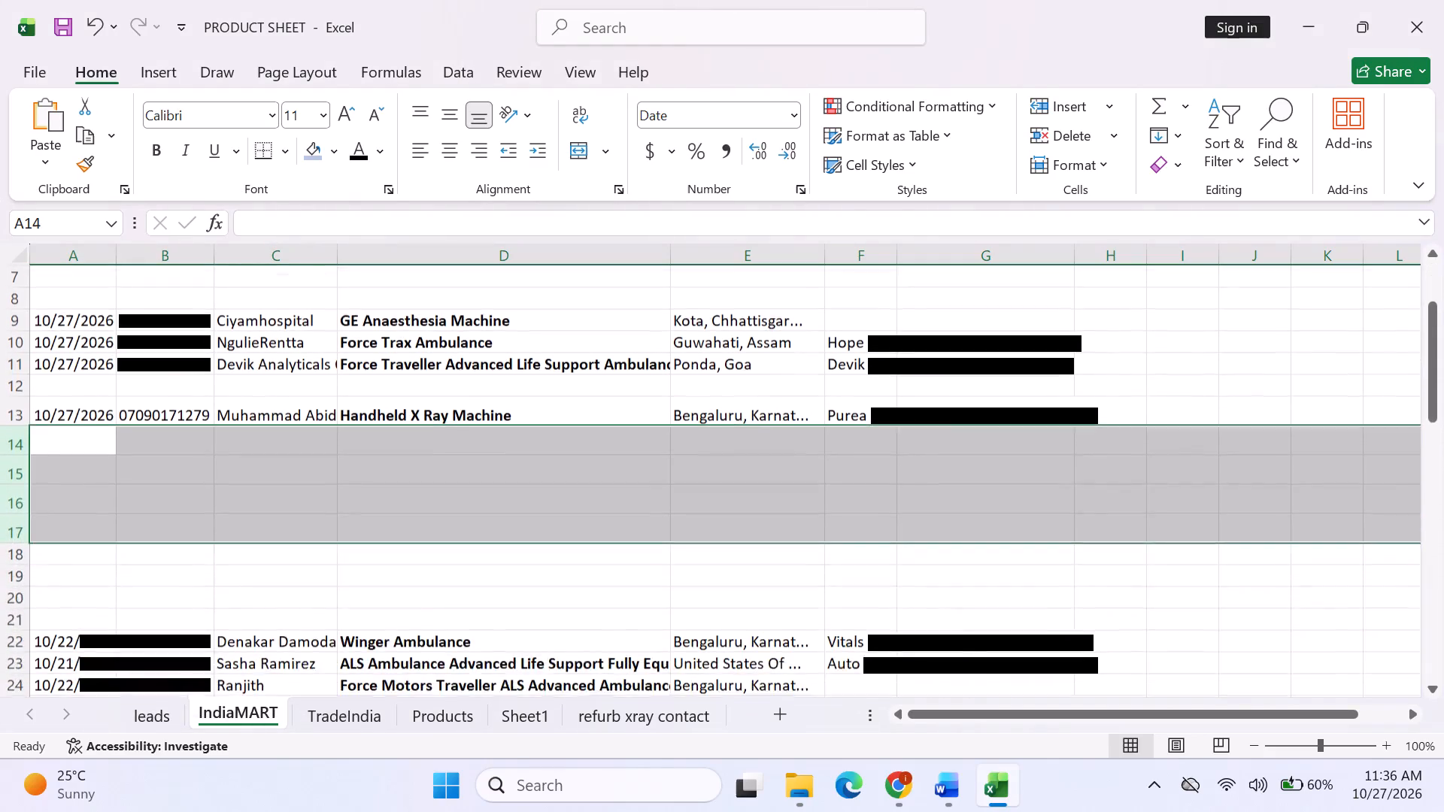
pyautogui.click(102, 492)
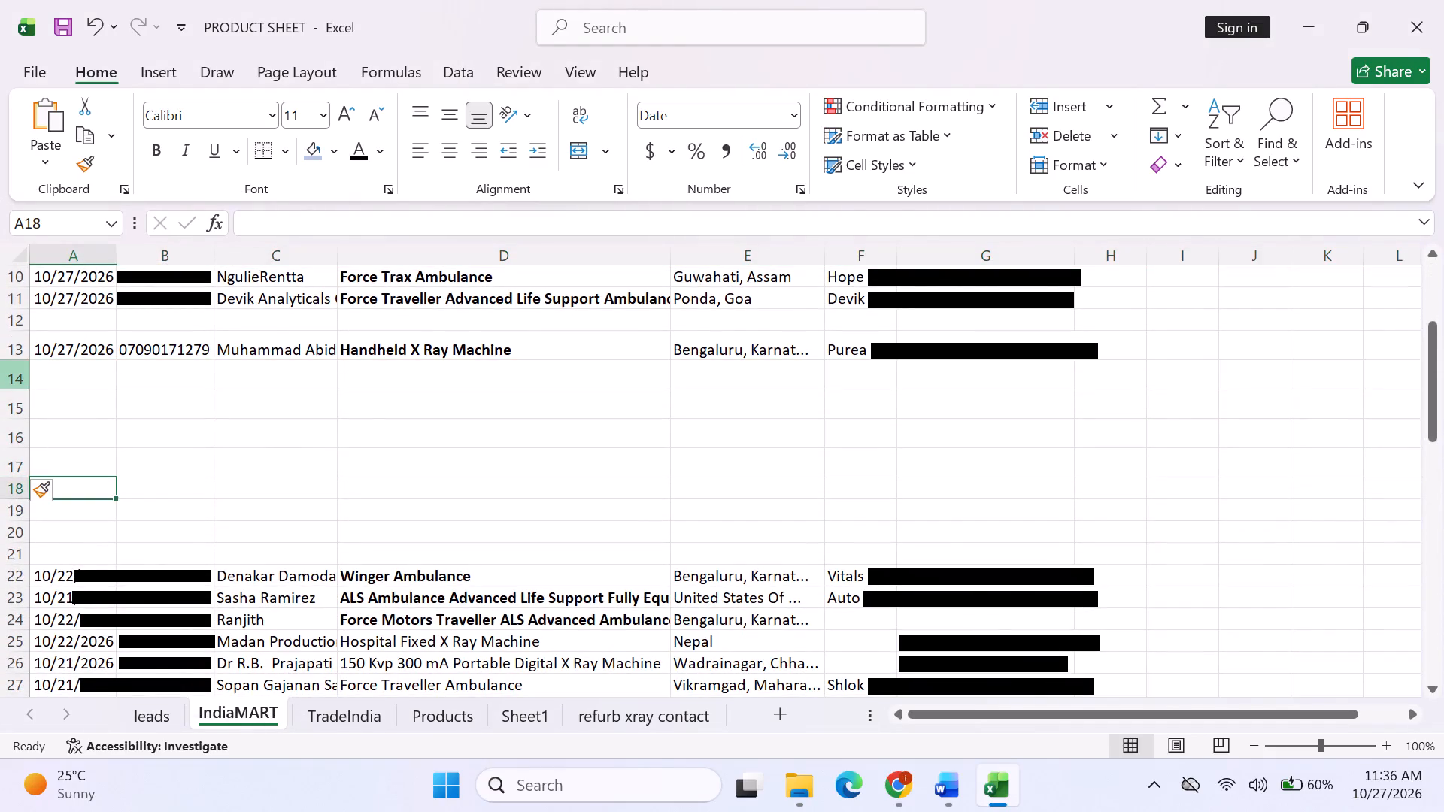
pyautogui.moveTo(19, 375); pyautogui.dragTo(0, 553)
pyautogui.rightClick(0, 553)
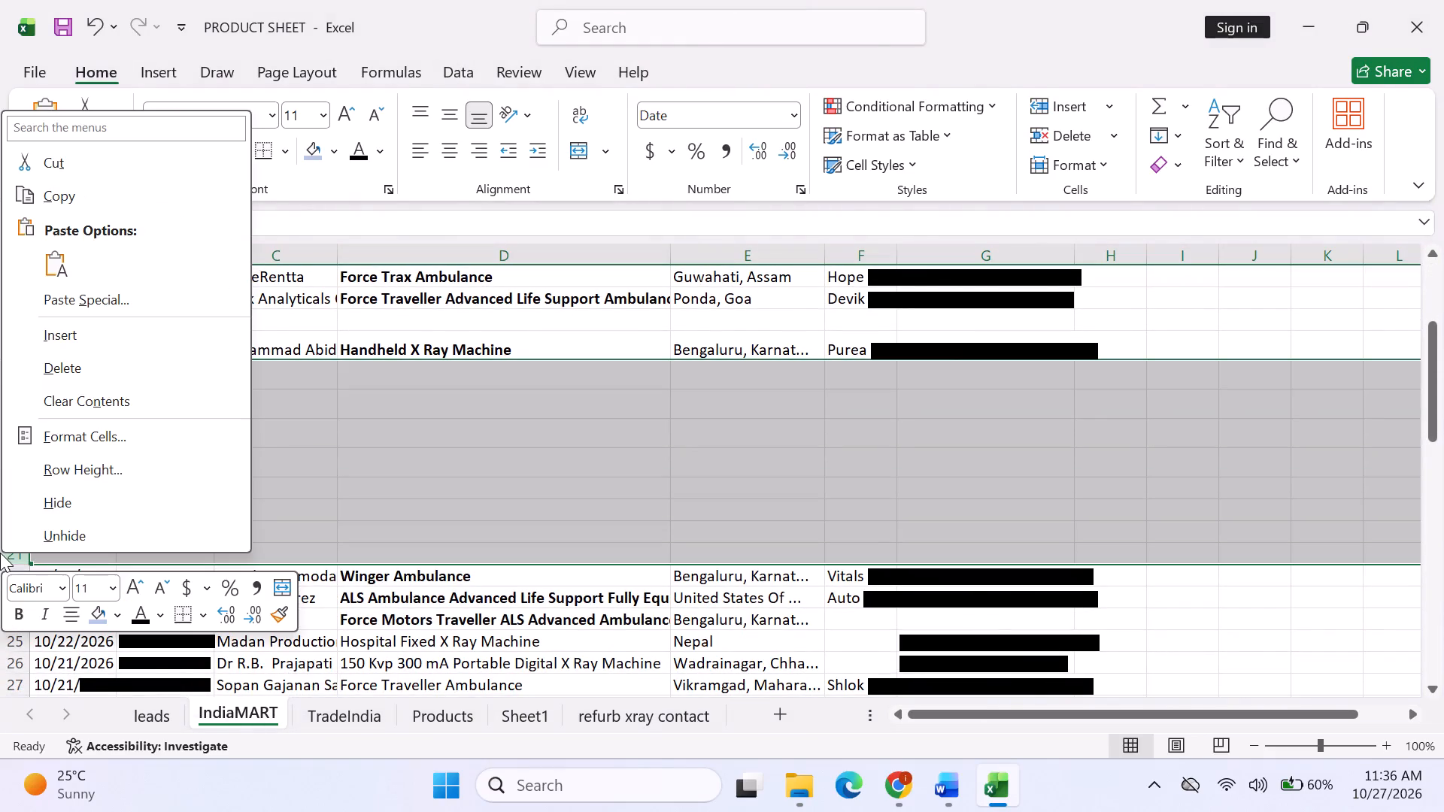
pyautogui.click(52, 335)
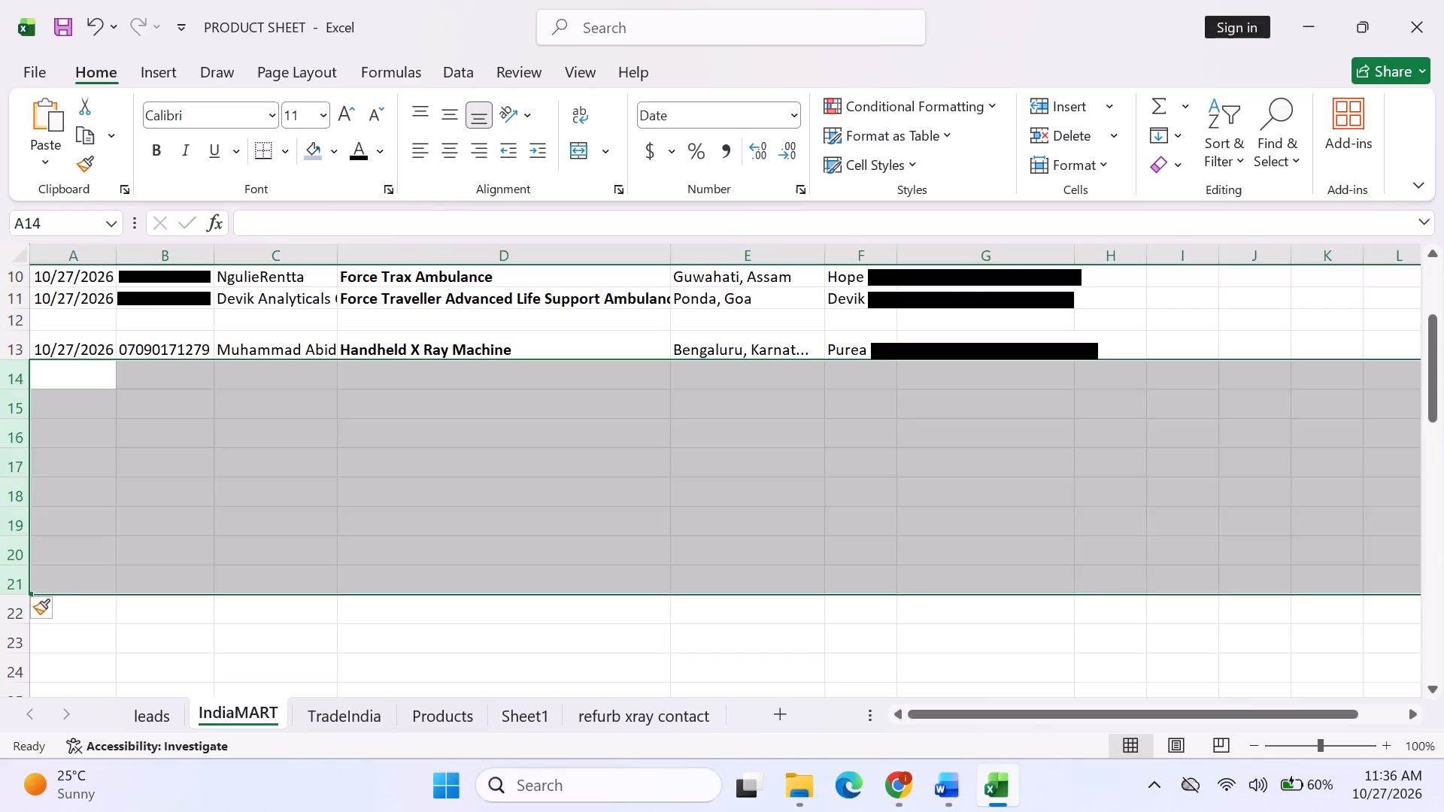
# Paste the copied Oxygen Concentrator buyer details into row 14, accepting the paste despite the different selection size.
pyautogui.click(190, 456)
pyautogui.scroll(-1, 248, 466)
pyautogui.scroll(1, 247, 466)
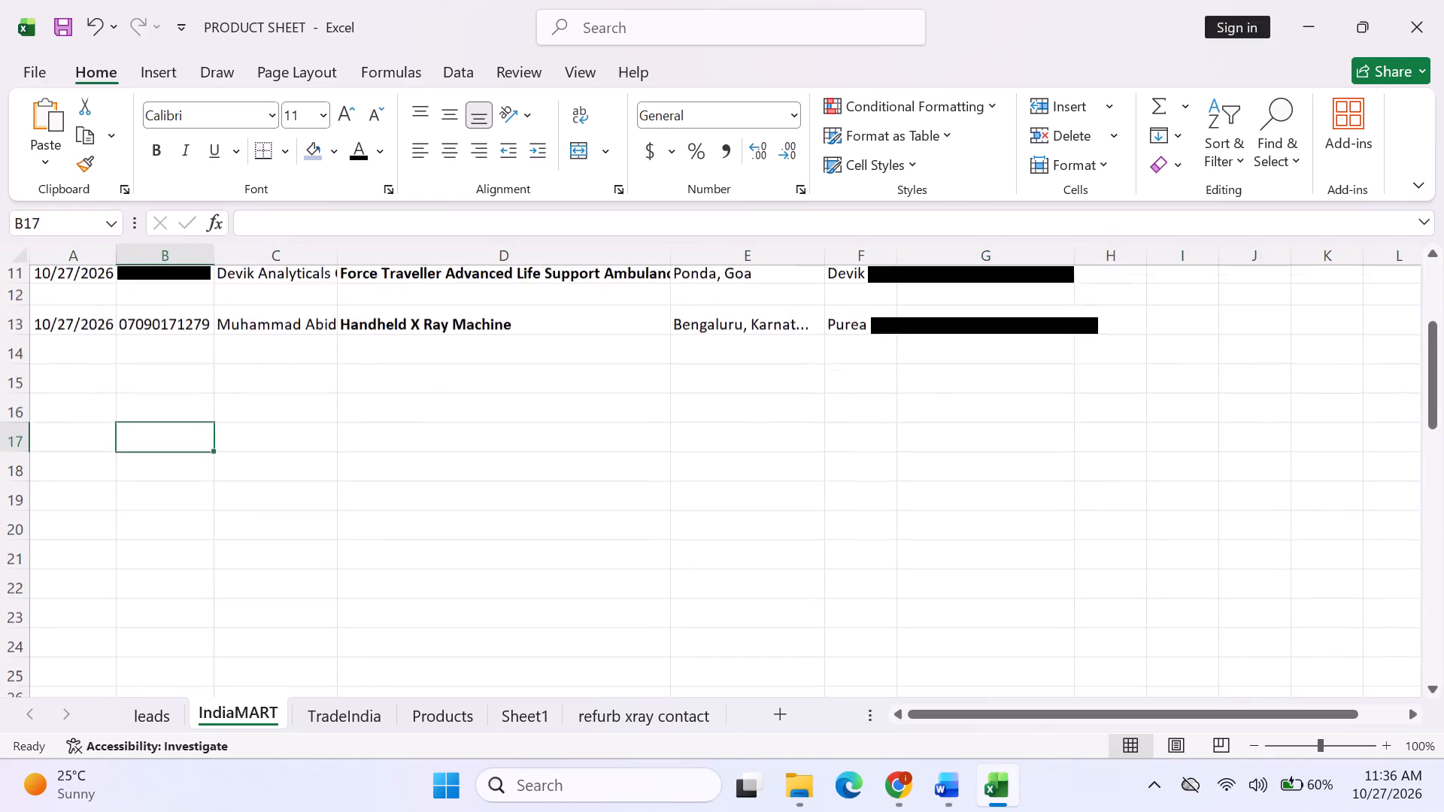
pyautogui.scroll(1, 247, 466)
pyautogui.click(16, 440)
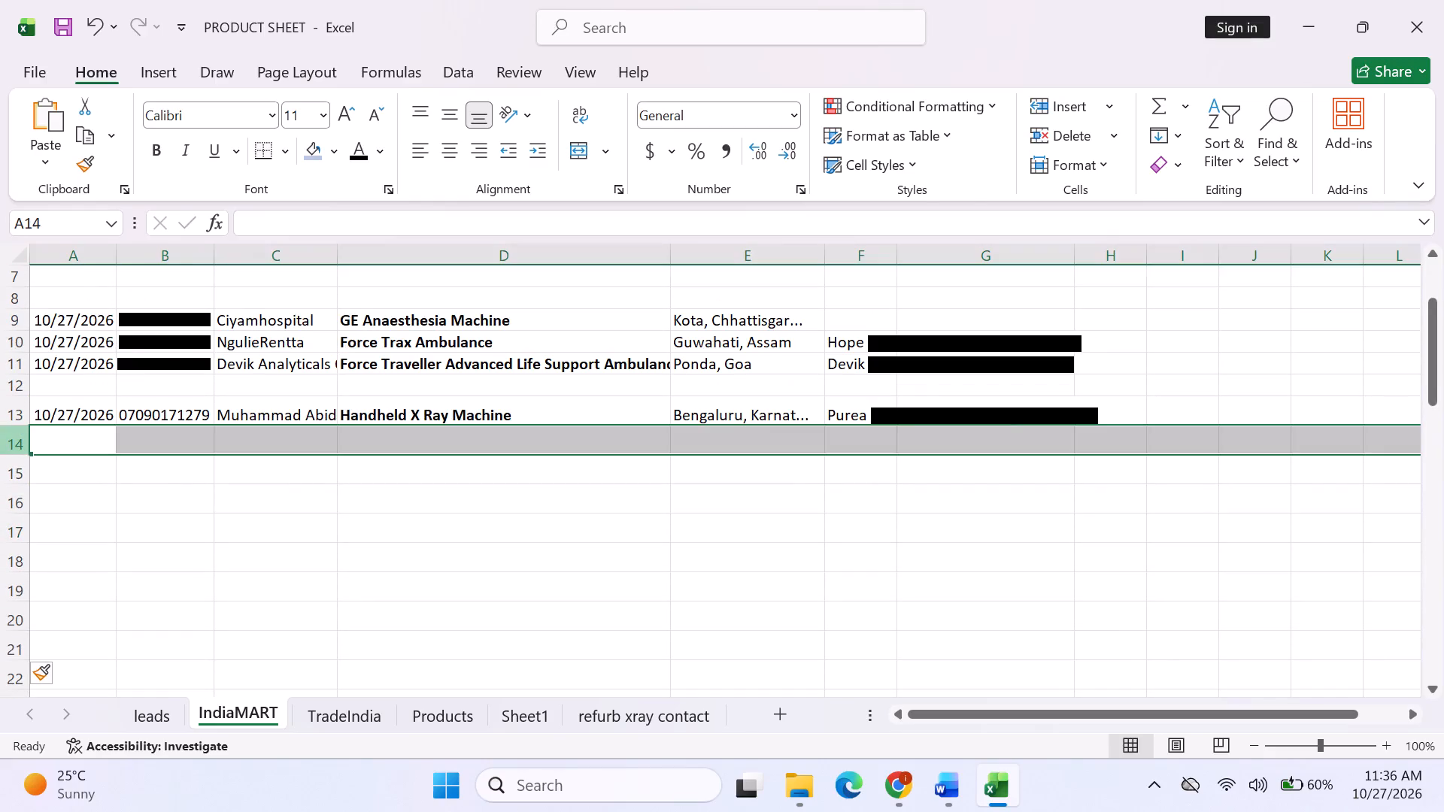
pyautogui.hotkey('ctrl', 'v')
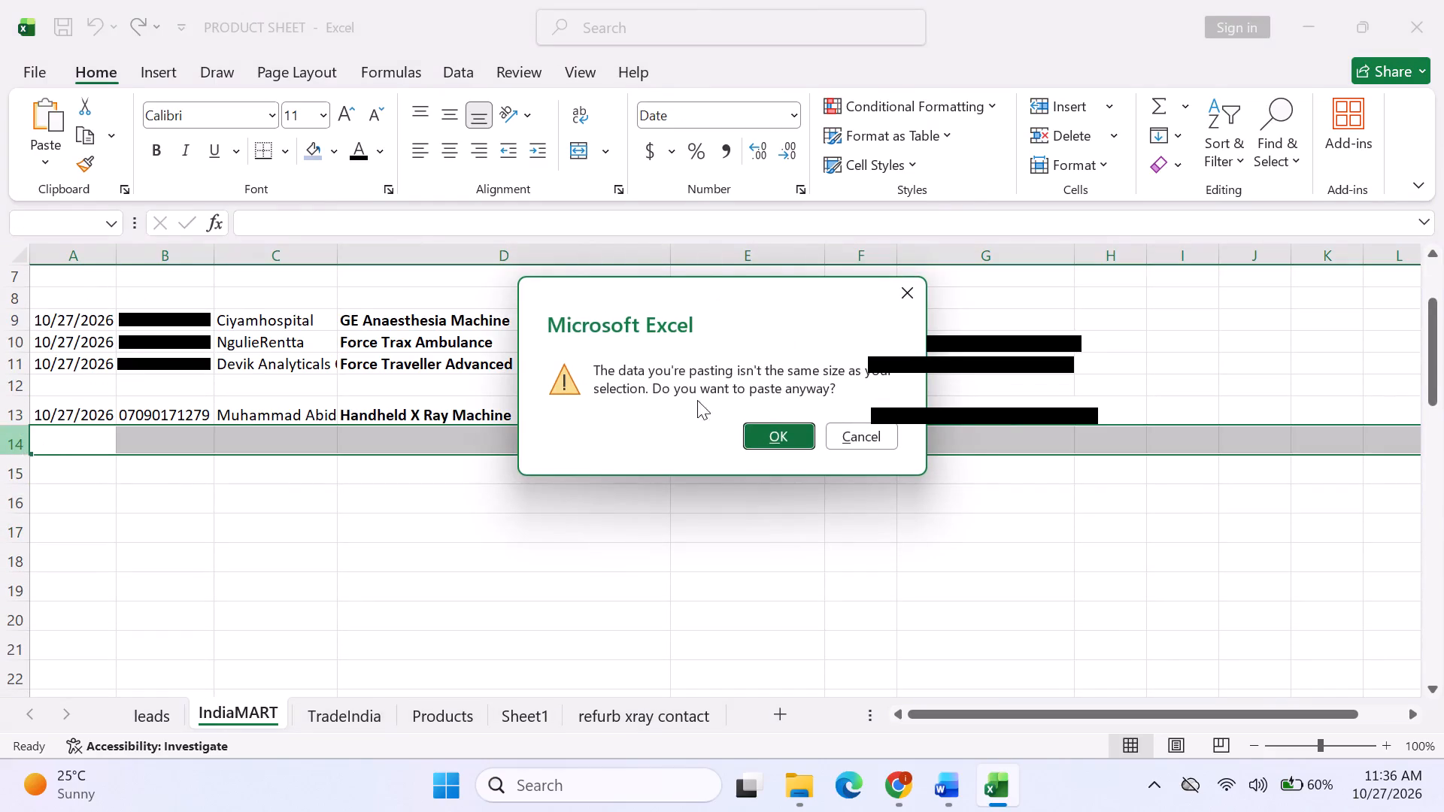
pyautogui.click(762, 446)
pyautogui.click(591, 539)
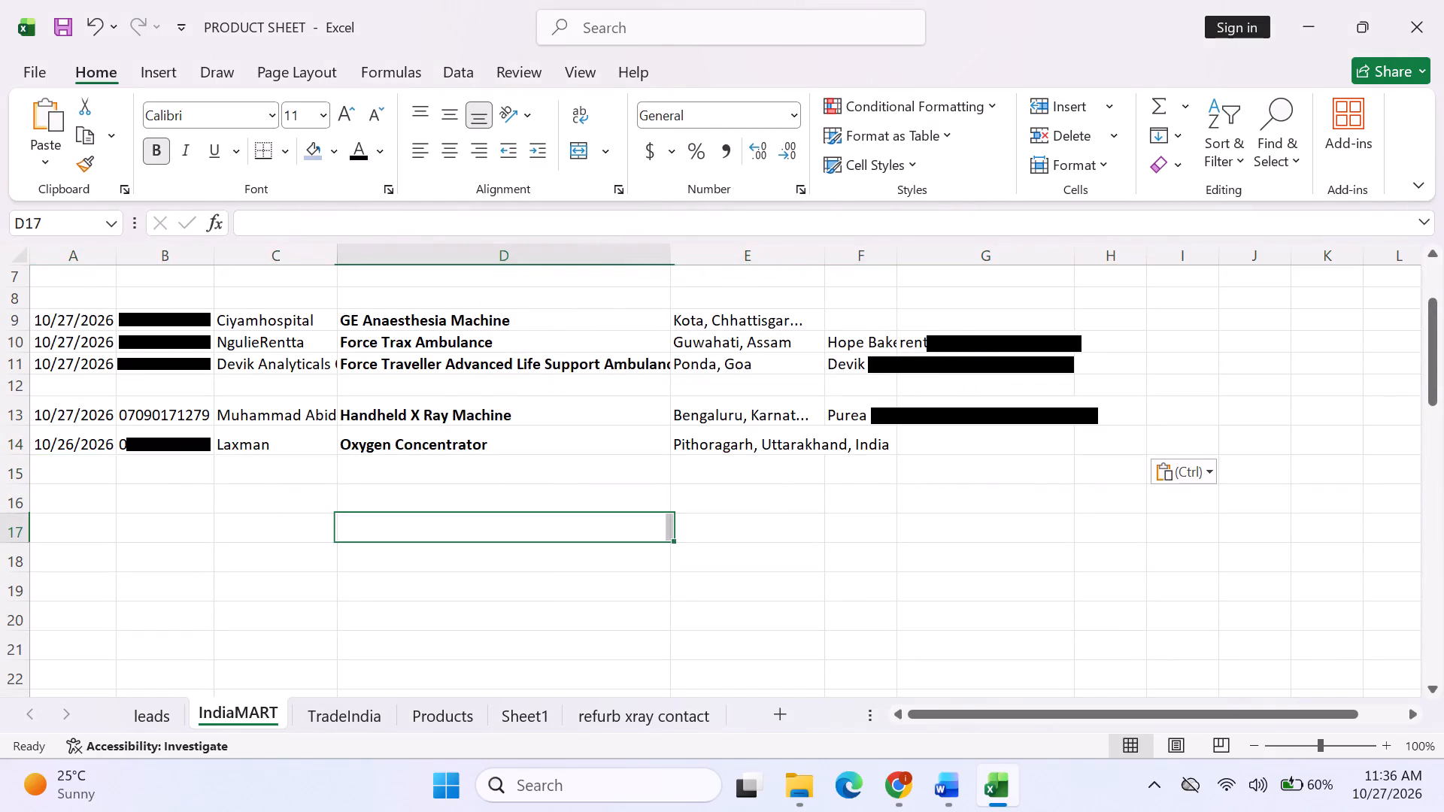
# Switch to Chrome and copy the contact details of the Advanced Life Support Ambulance buyer from Nepal.
pyautogui.click(904, 783)
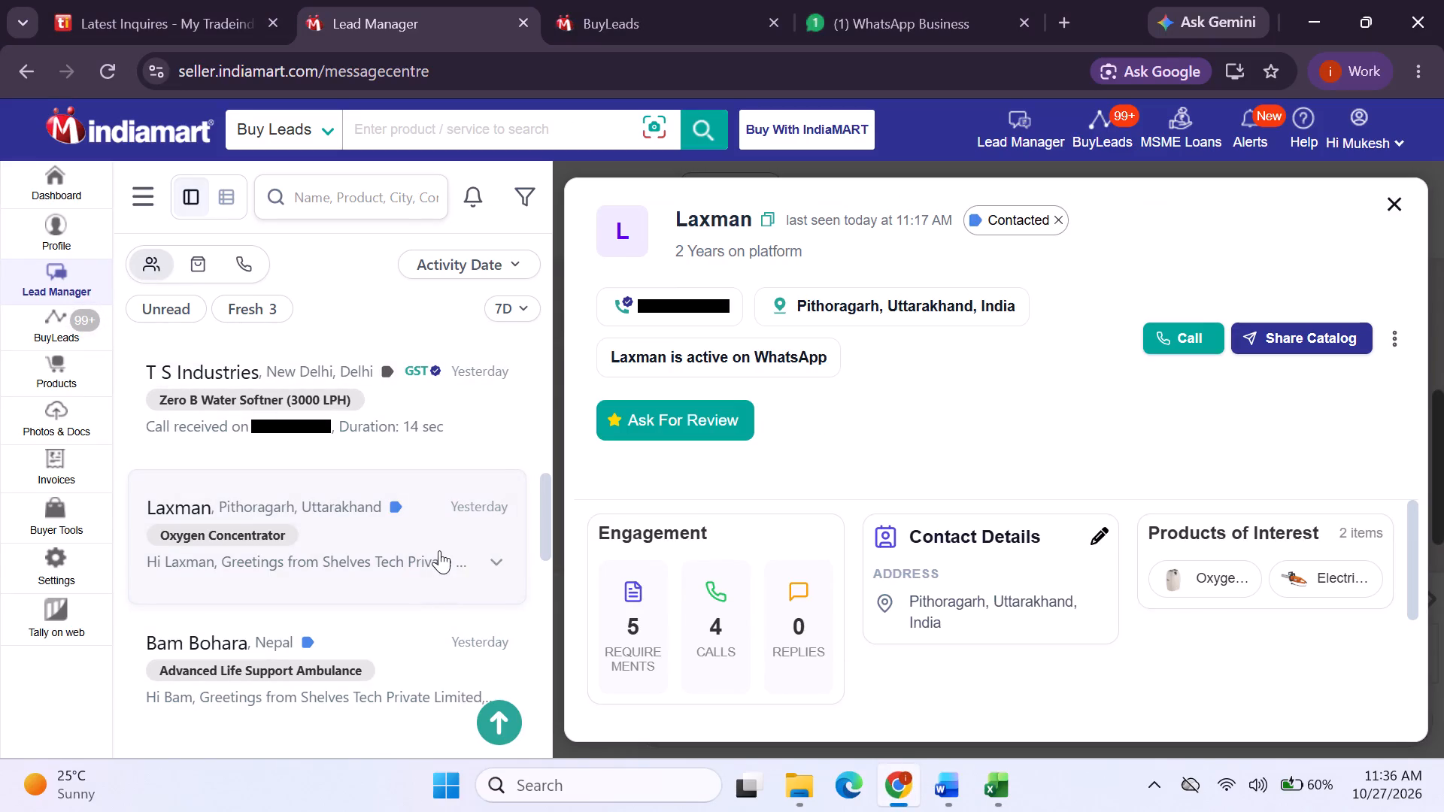
pyautogui.click(415, 672)
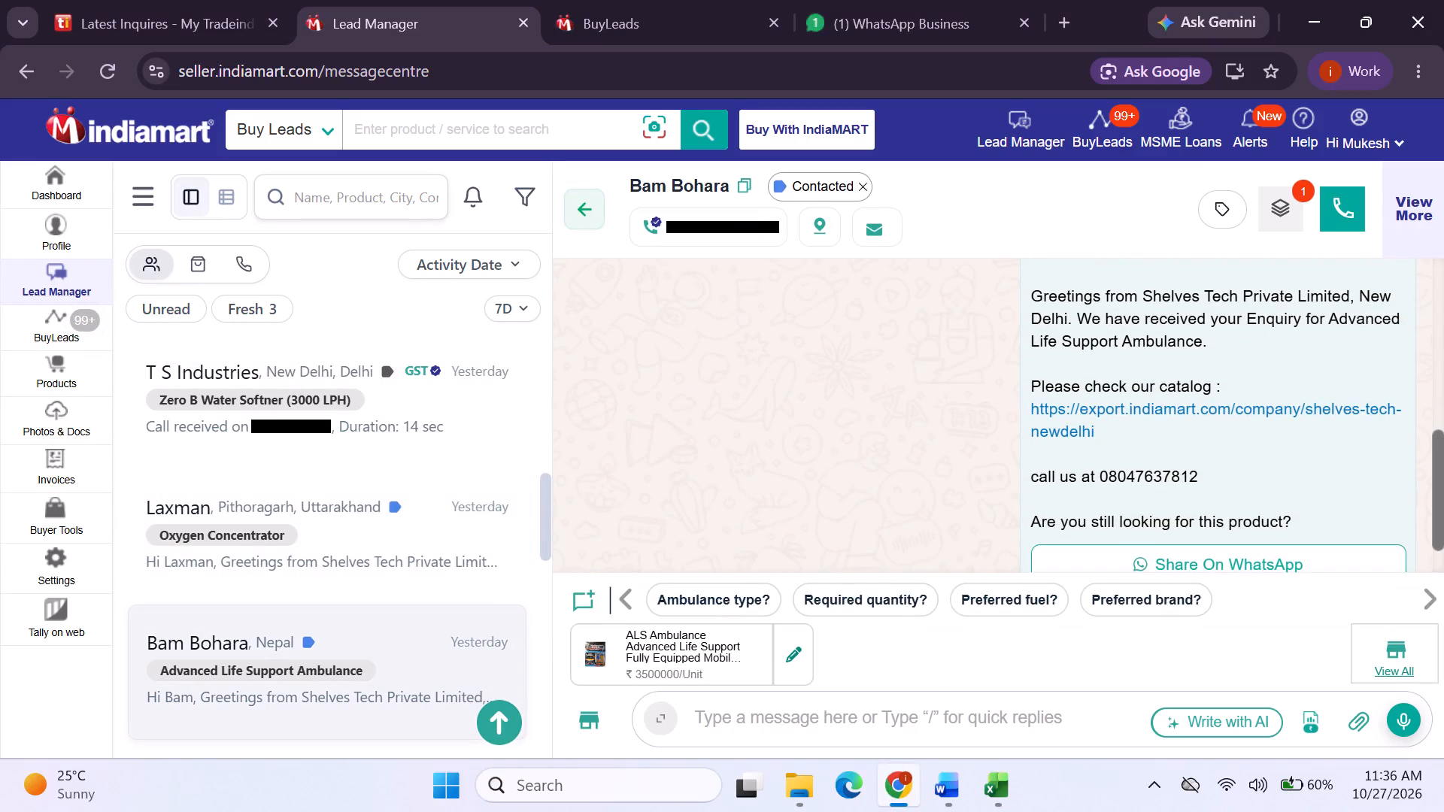
pyautogui.click(746, 191)
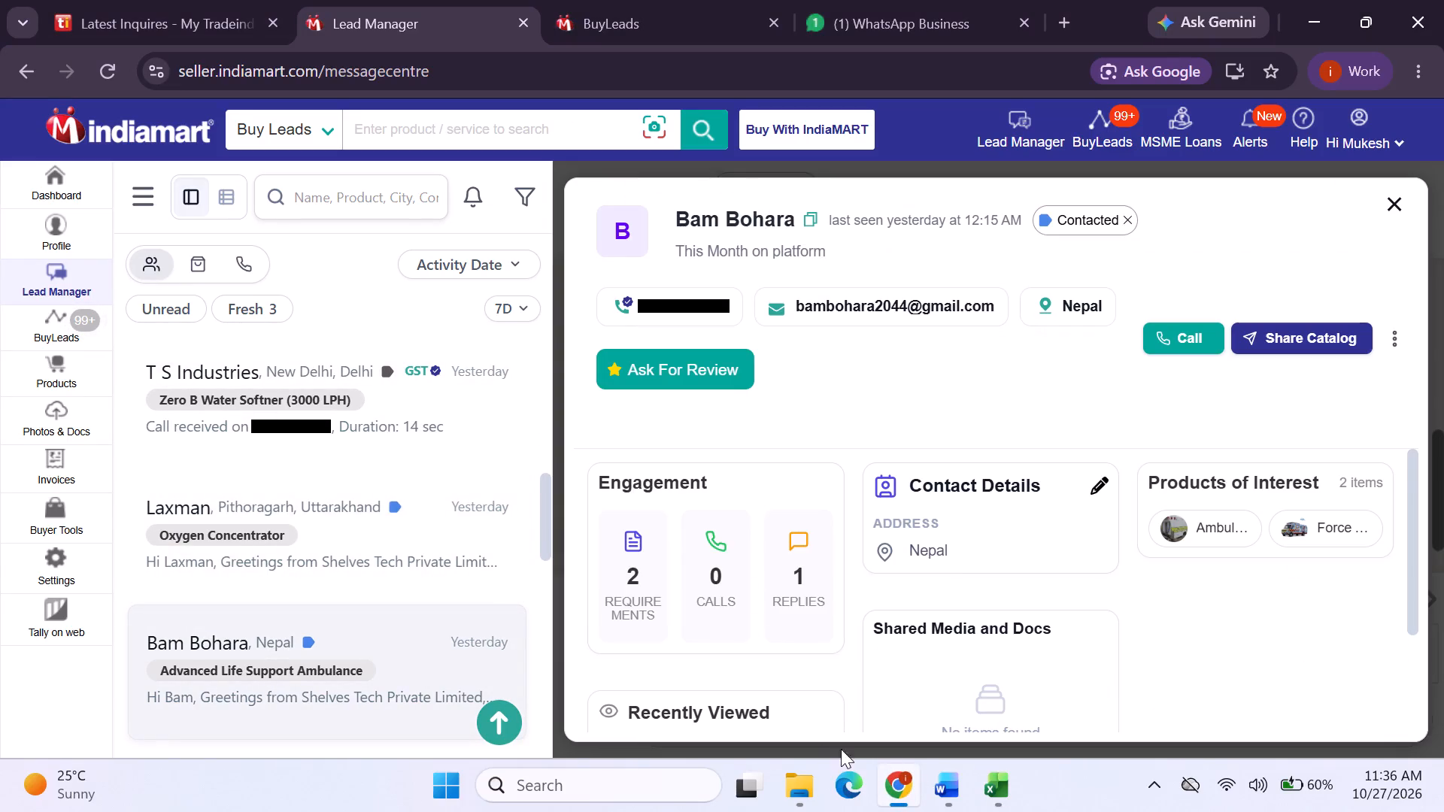
# Back in Excel, look through the TradeIndia, Sheet1 and refurb xray contact sheets, and examine the rows of the IndiaMART sheet.
pyautogui.click(911, 776)
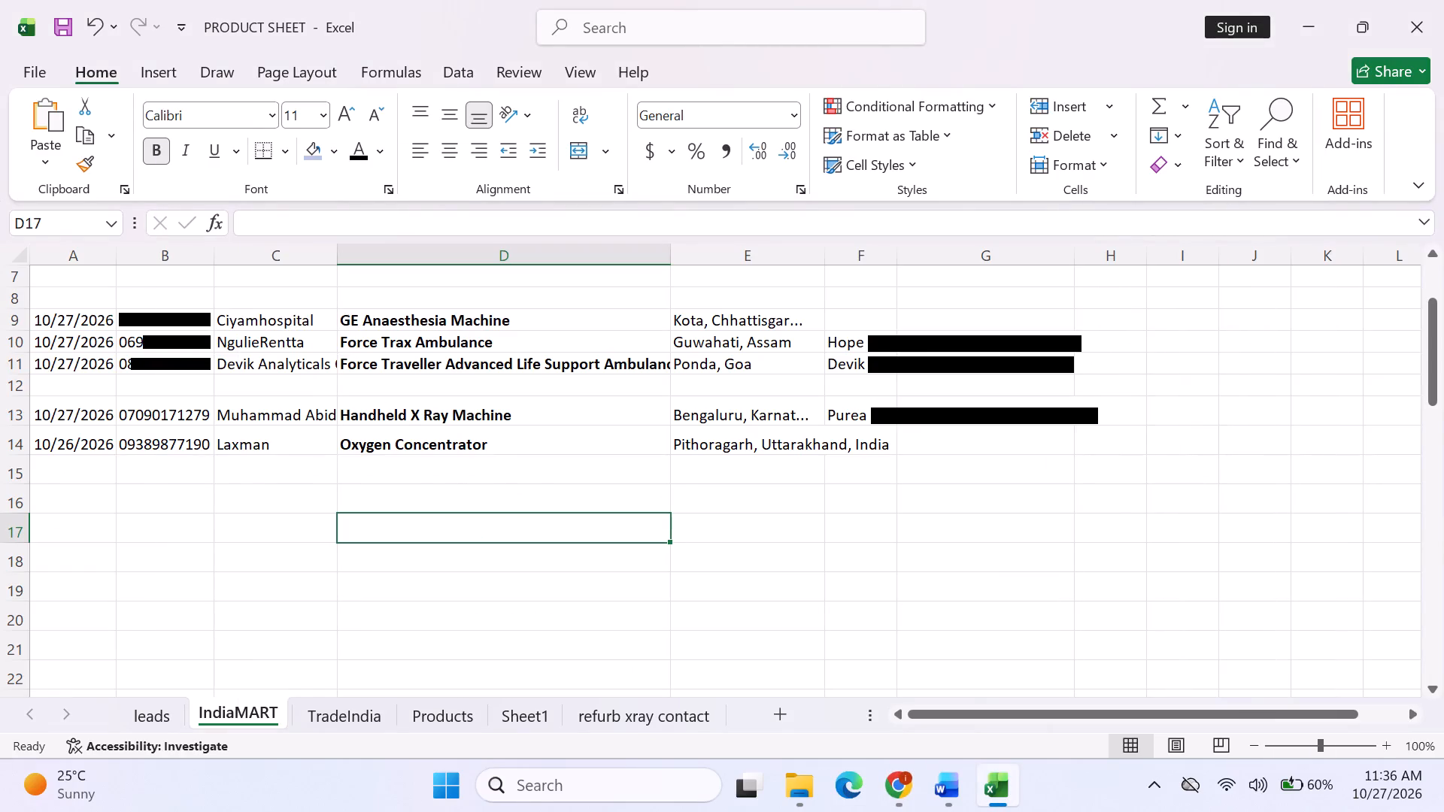
pyautogui.click(293, 720)
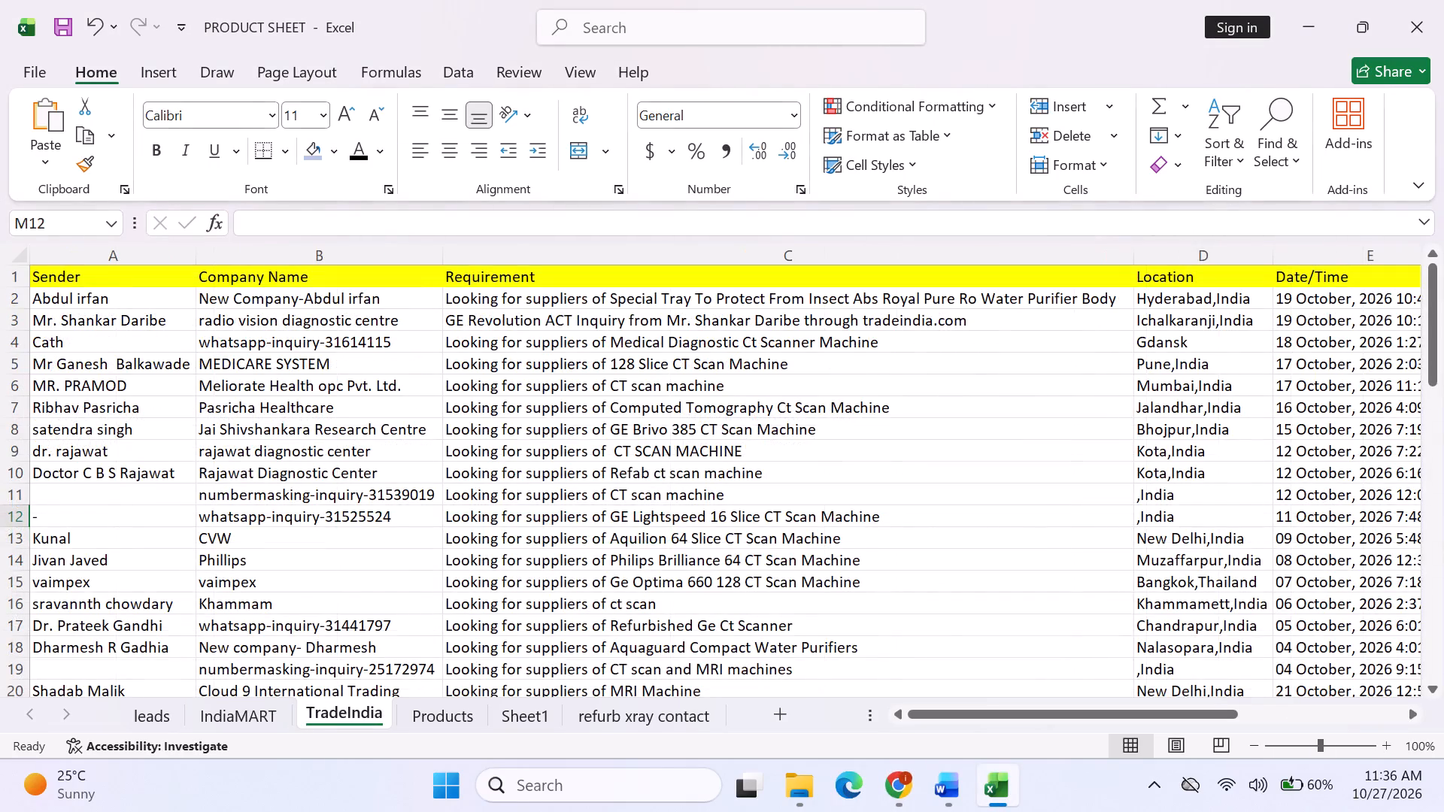
pyautogui.scroll(-4, 331, 589)
pyautogui.scroll(3, 331, 589)
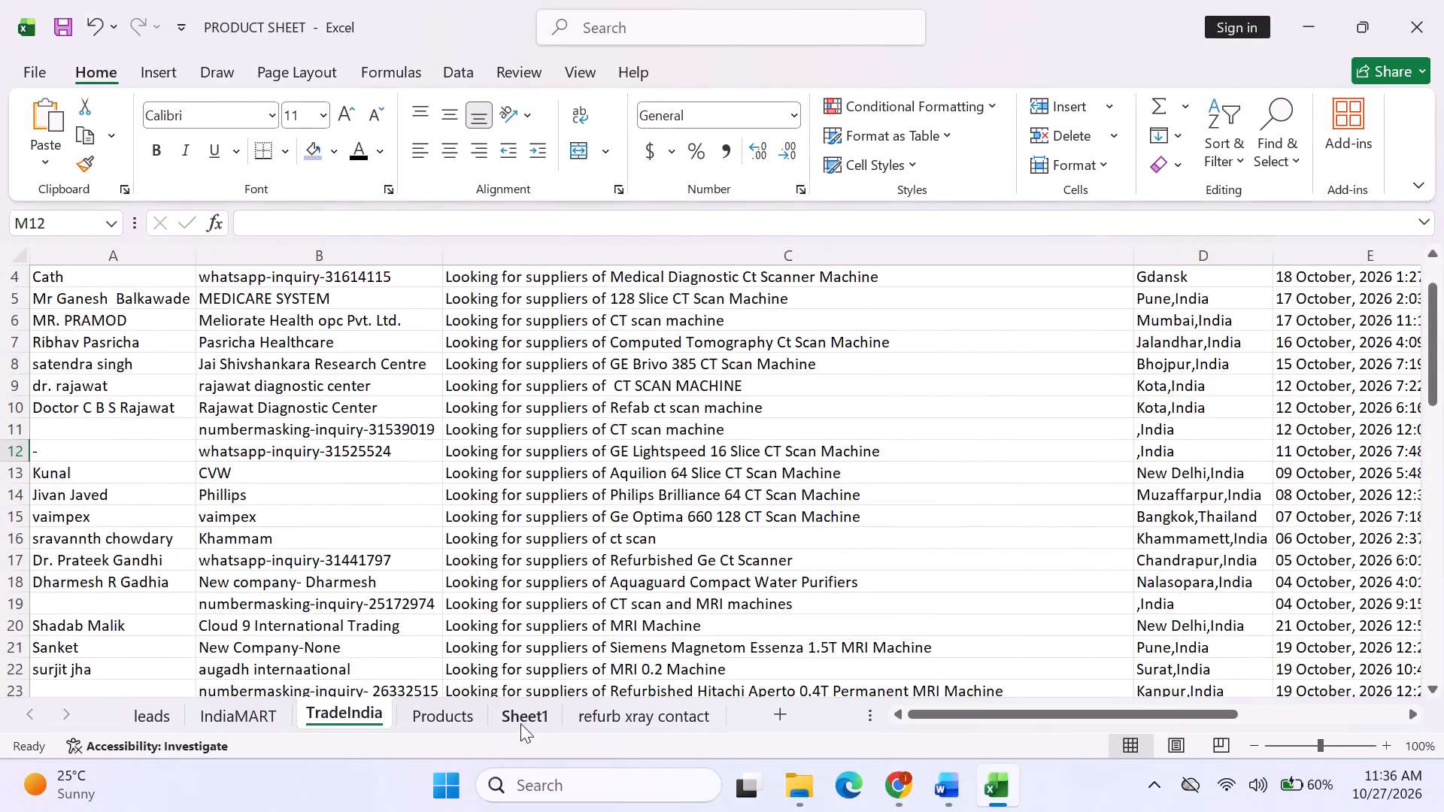
pyautogui.click(522, 724)
pyautogui.scroll(7, 469, 526)
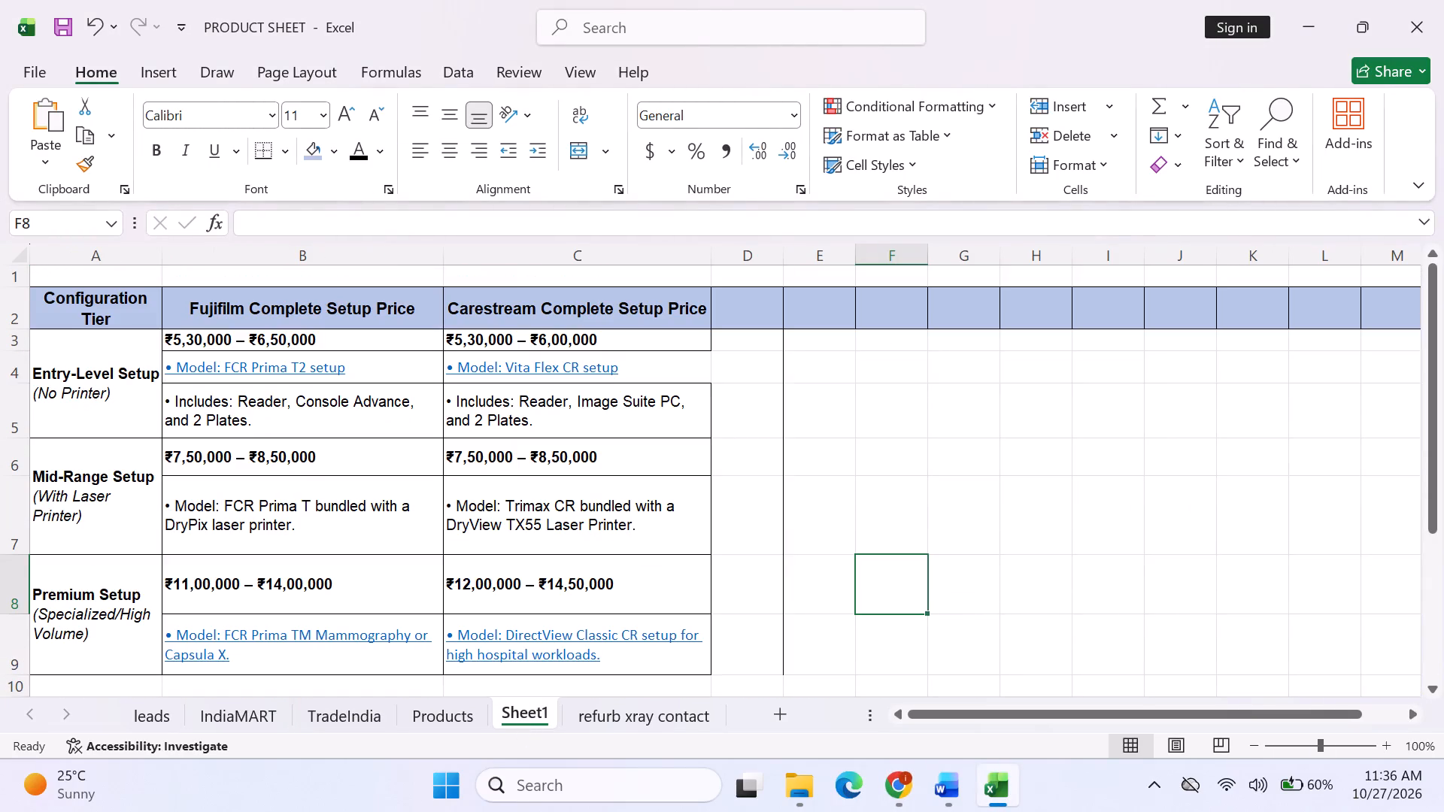
pyautogui.click(589, 718)
pyautogui.click(345, 712)
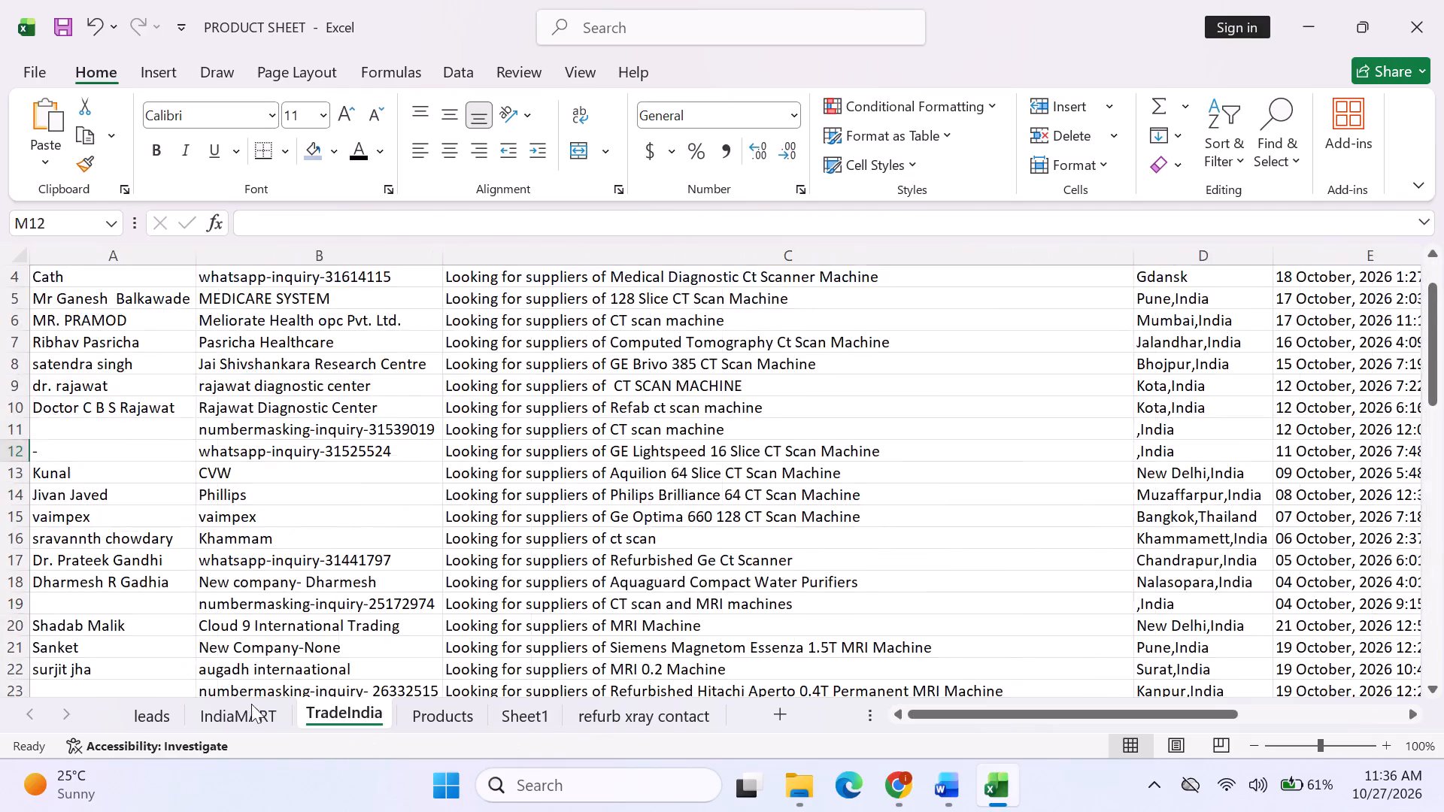
pyautogui.click(238, 707)
pyautogui.scroll(2, 216, 531)
pyautogui.scroll(-1, 216, 531)
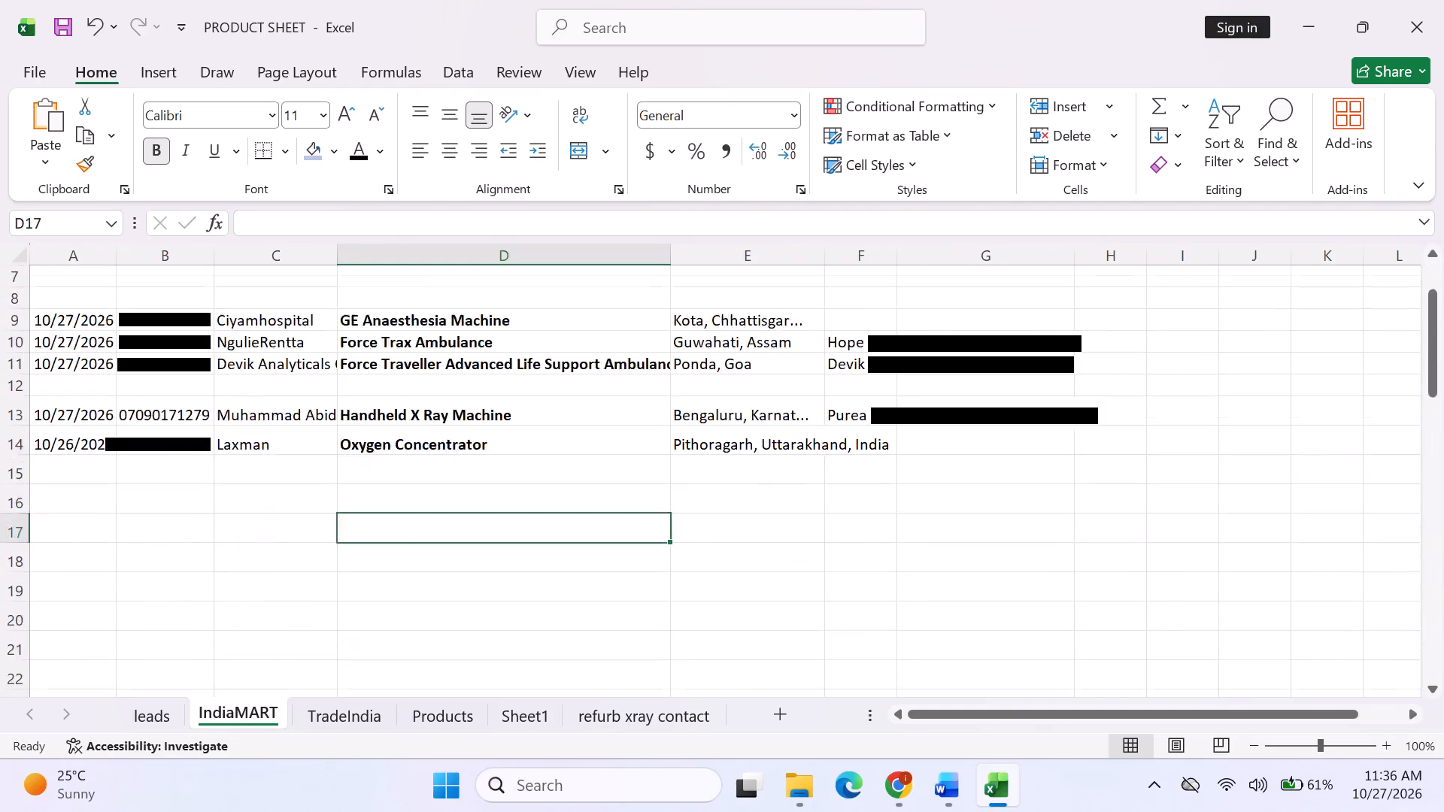
pyautogui.scroll(-7, 216, 530)
pyautogui.scroll(2, 216, 530)
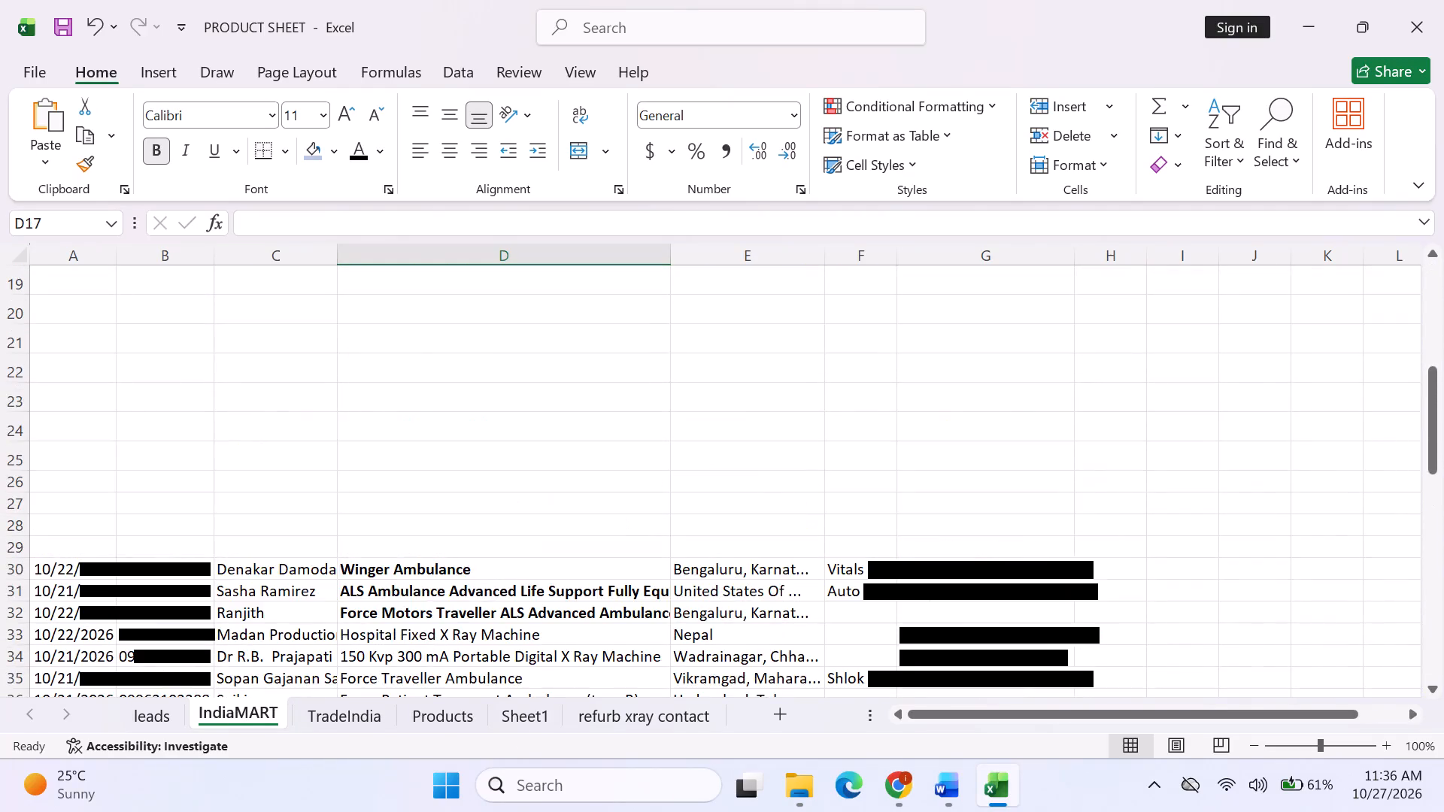
pyautogui.scroll(4, 216, 530)
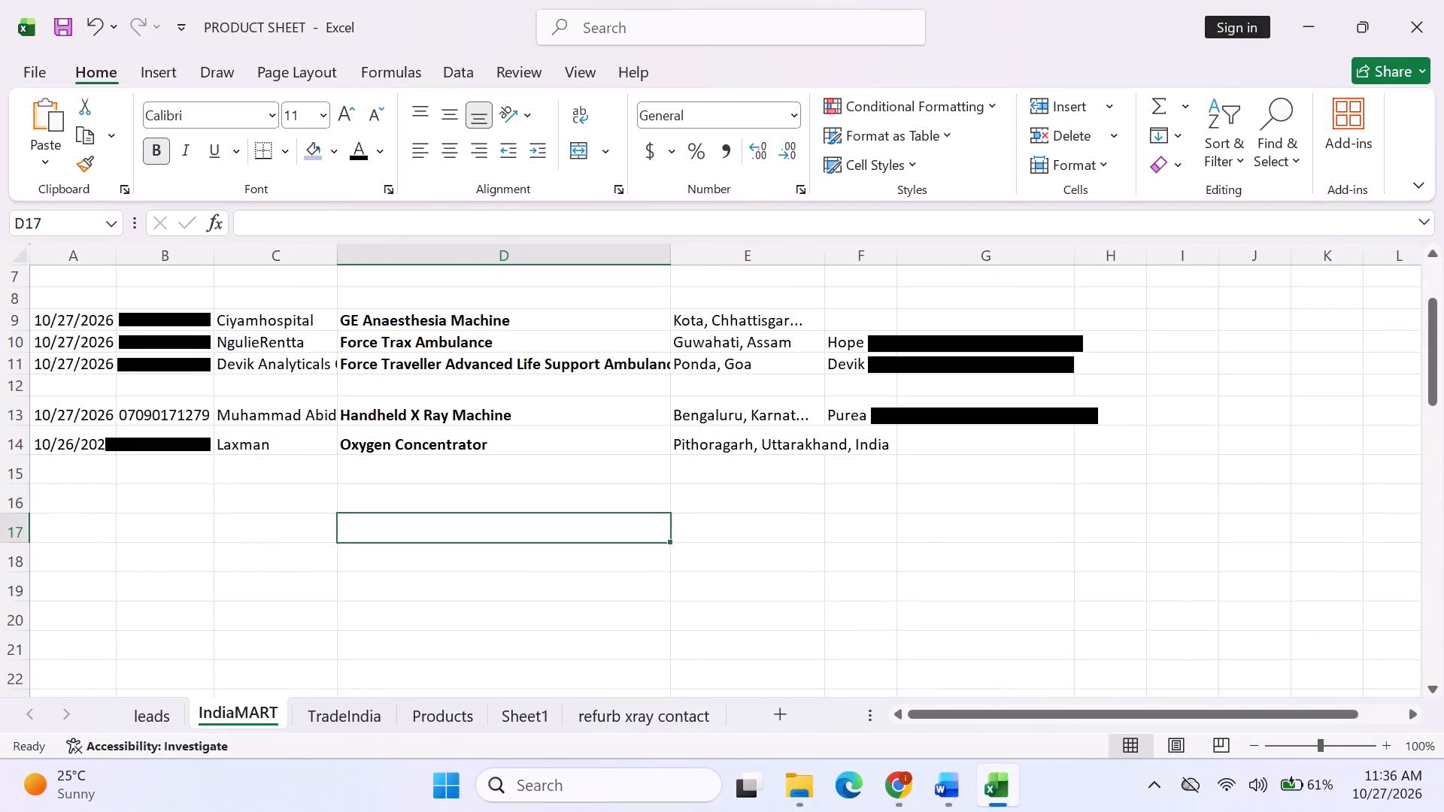
# Paste the copied Advanced Life Support Ambulance buyer details into row 15 of the IndiaMART sheet, accepting the size mismatch.
pyautogui.click(50, 462)
pyautogui.click(17, 466)
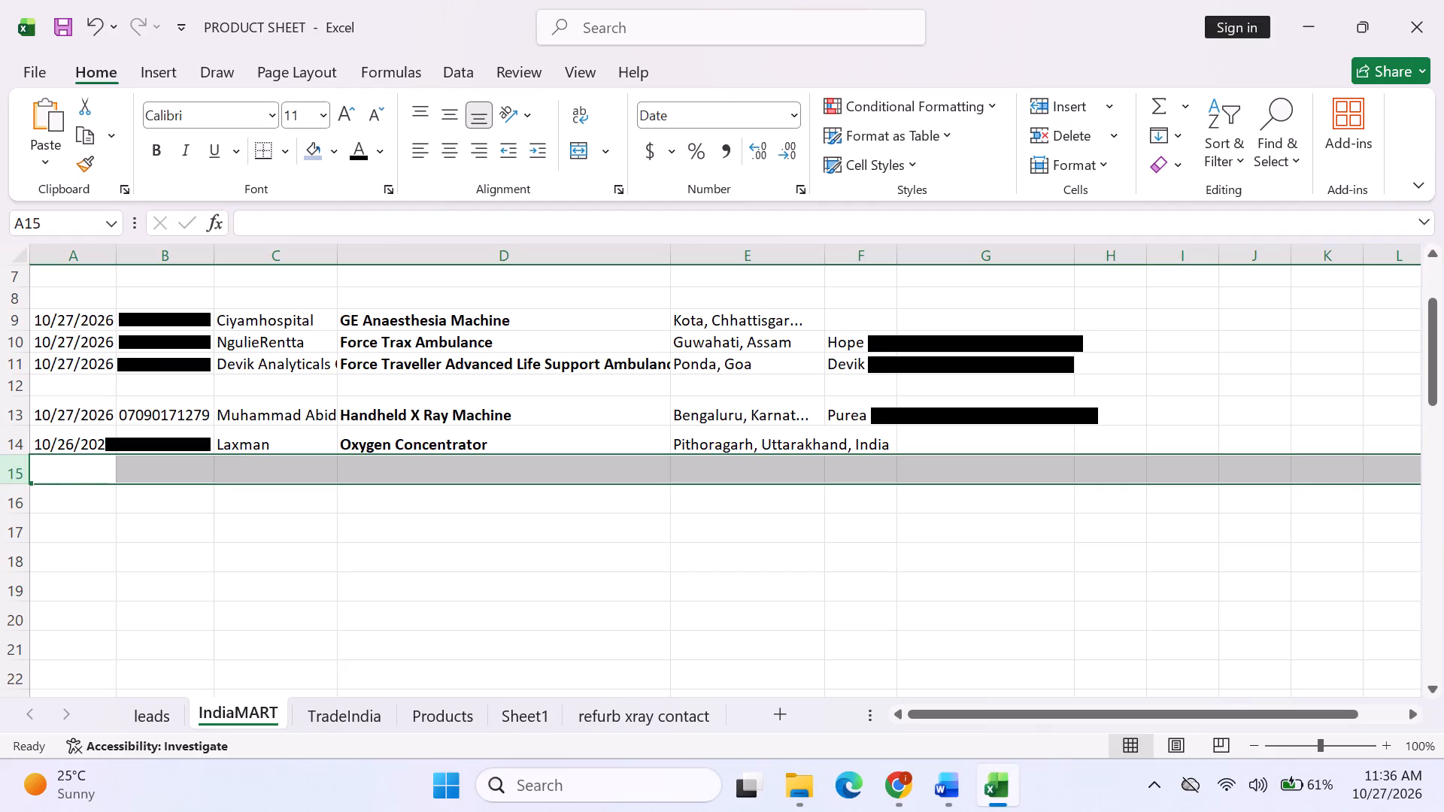
pyautogui.hotkey('ctrl', 'v')
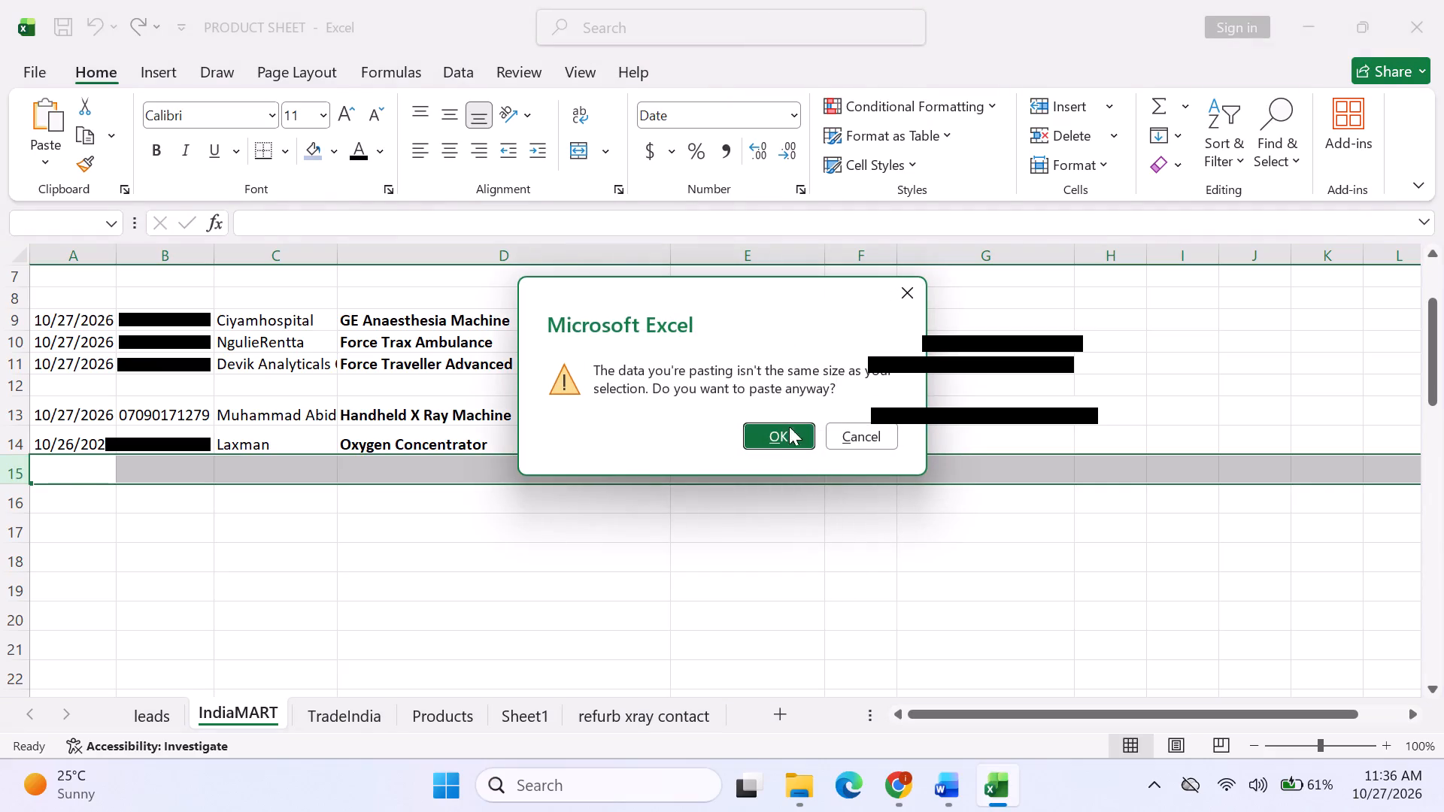
pyautogui.click(790, 435)
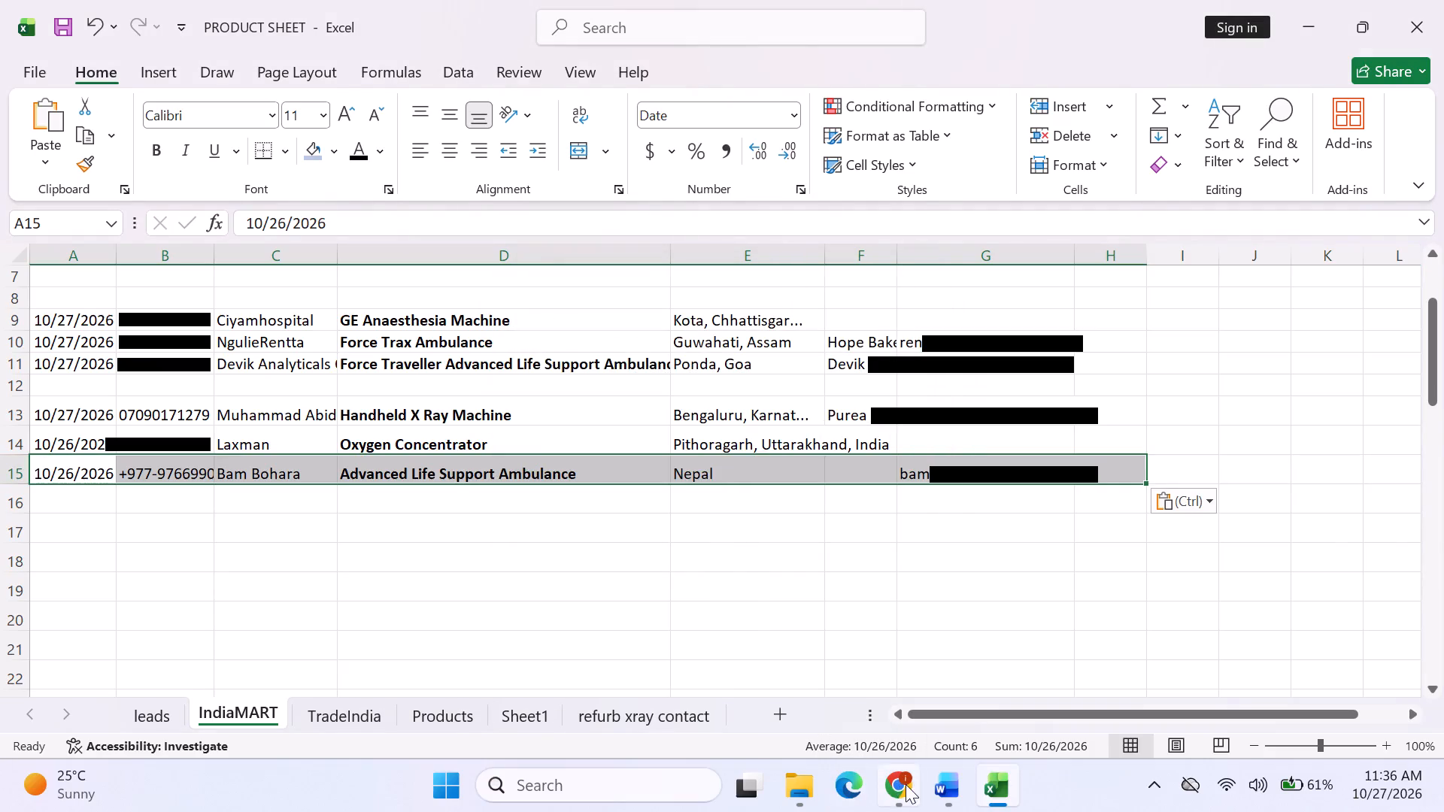
# In Chrome, check the Tata Winger Ambulance lead and copy the lead details of MM Diagnostic's Remix Ka6 Portable X Ray Machine enquiry.
pyautogui.click(907, 784)
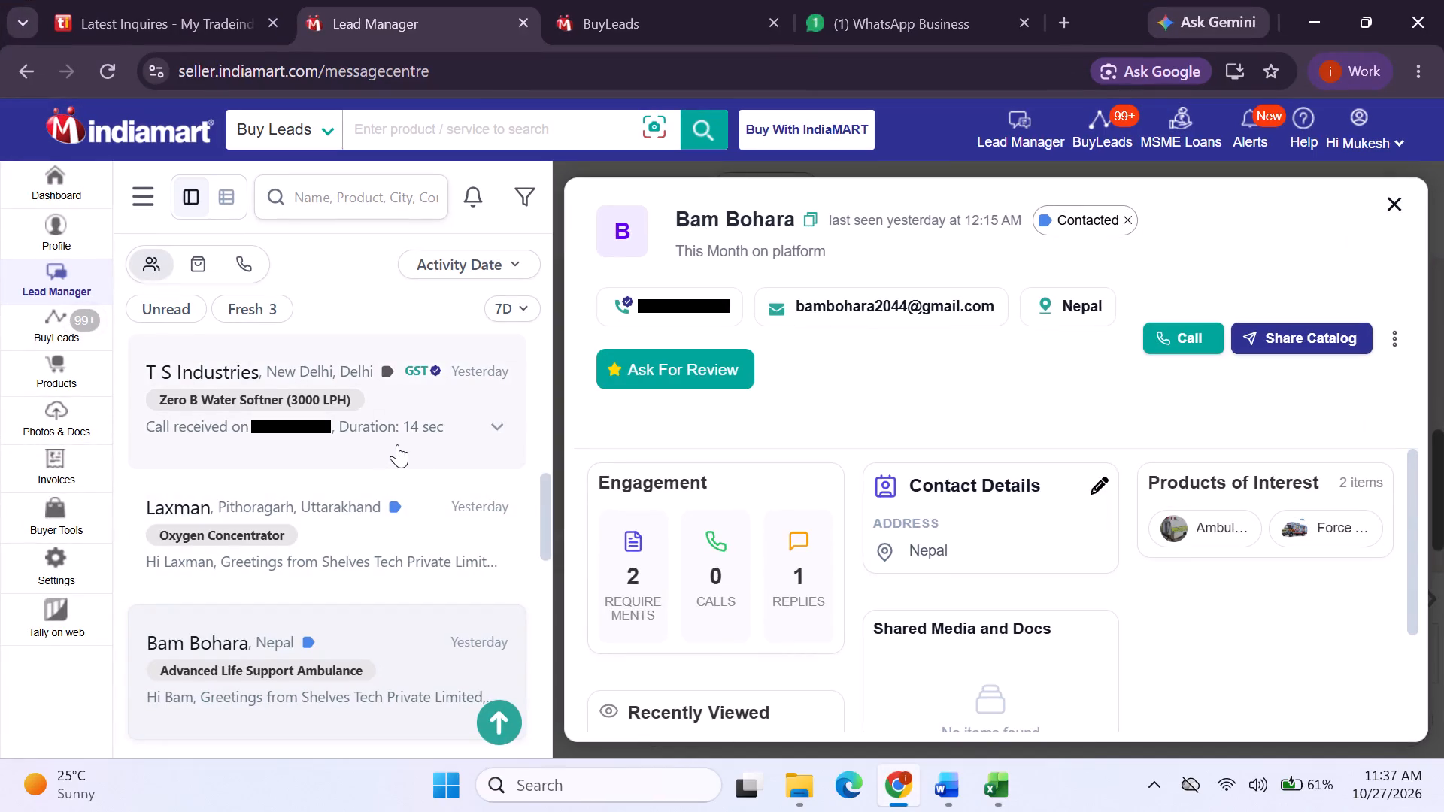
pyautogui.click(1393, 204)
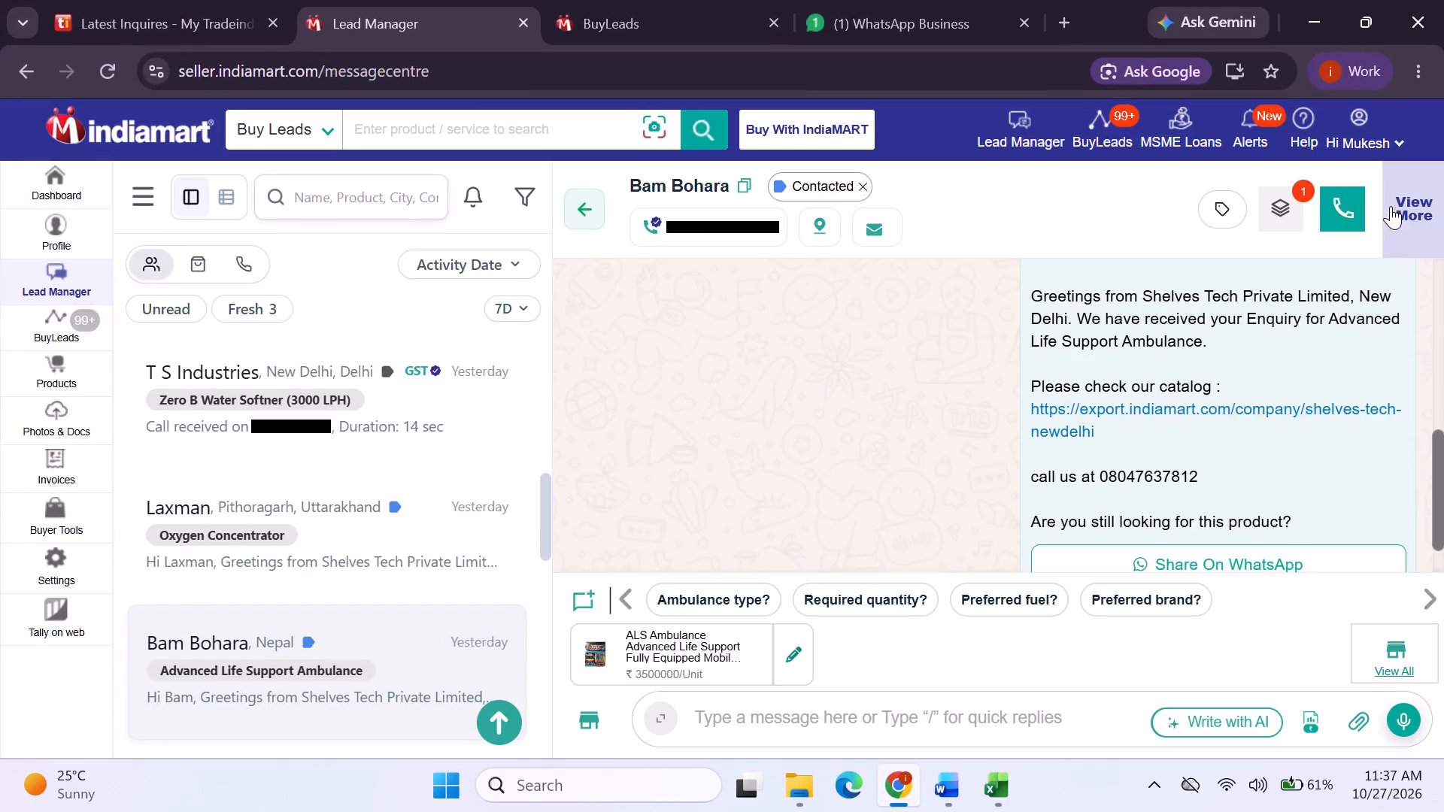
pyautogui.scroll(-2, 326, 565)
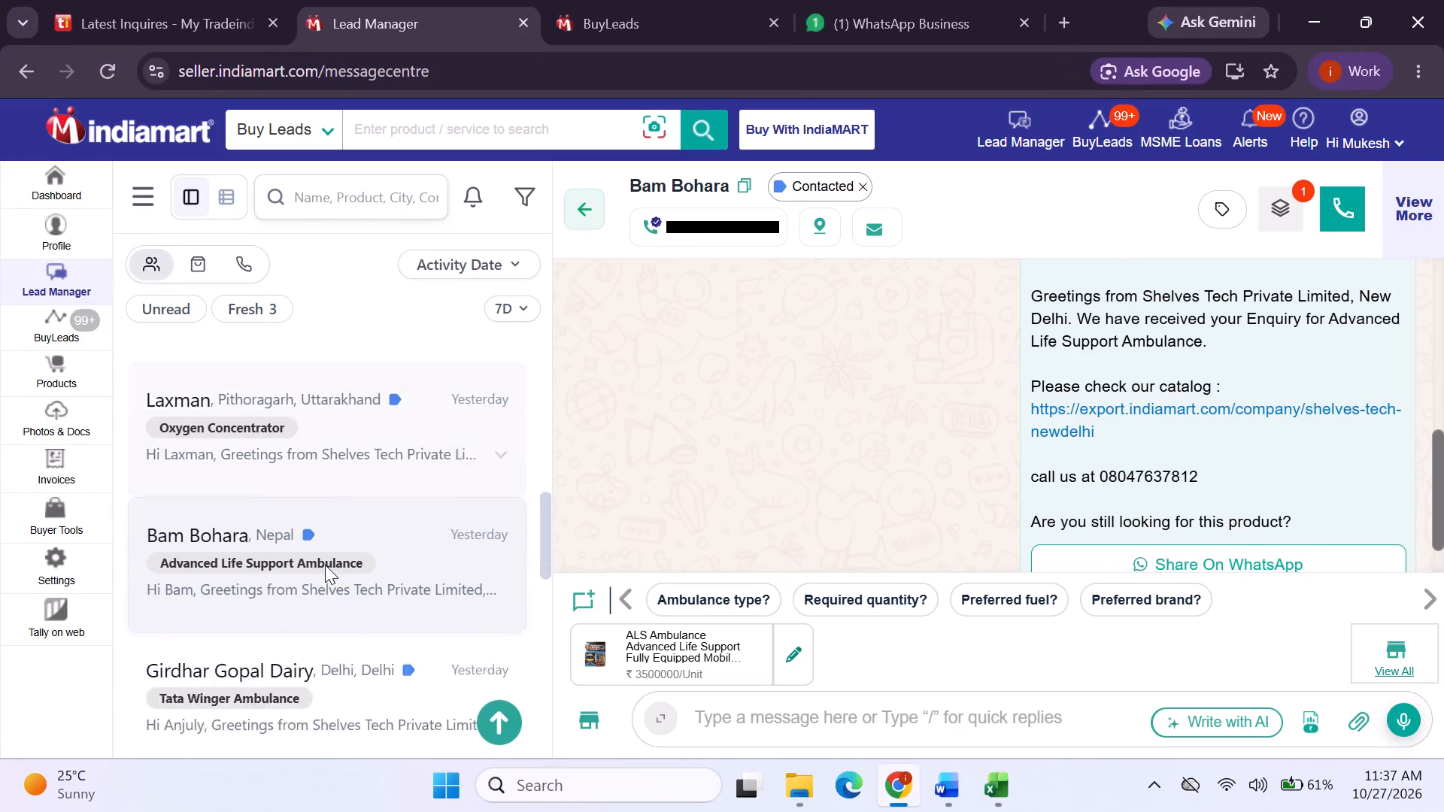
pyautogui.click(328, 556)
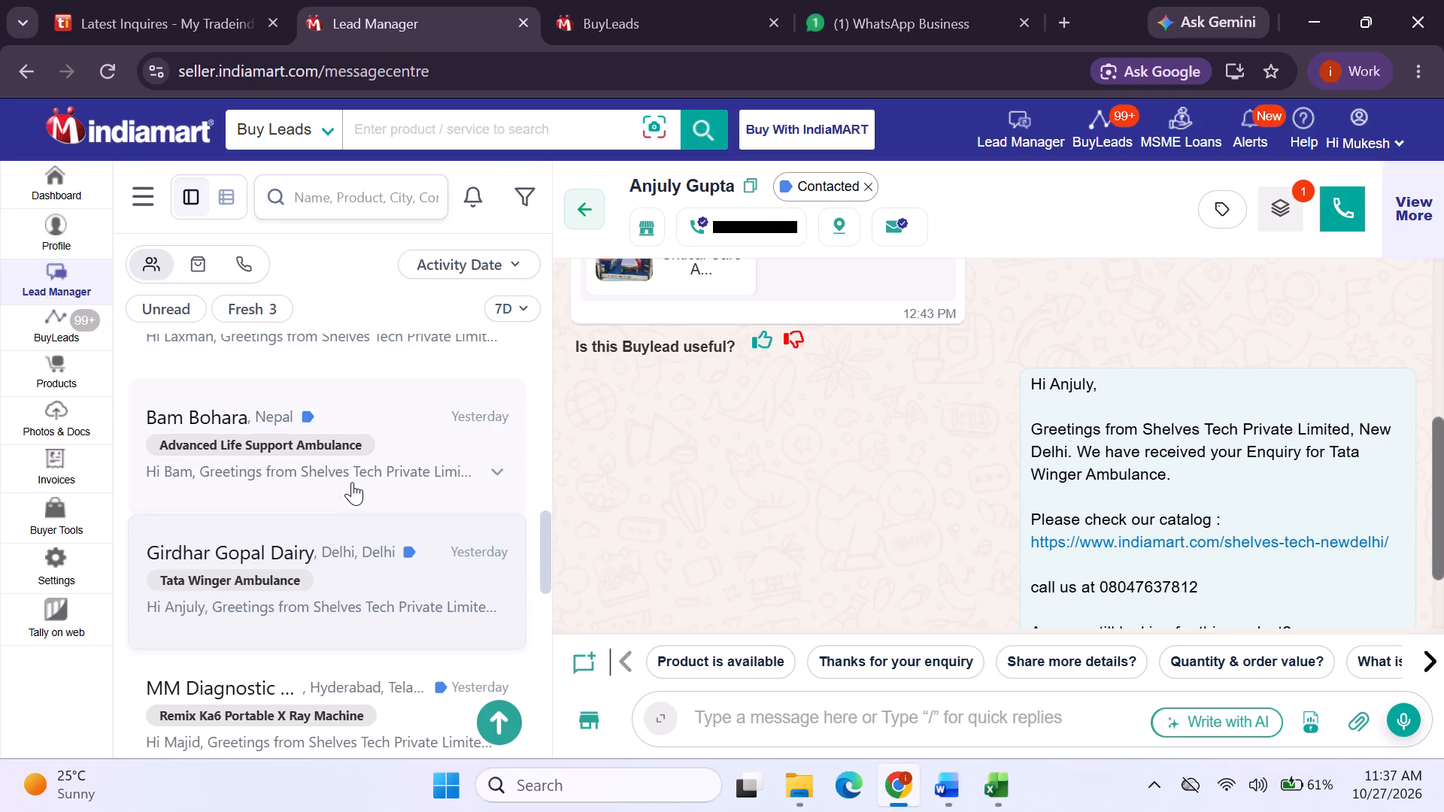
pyautogui.scroll(-2, 355, 479)
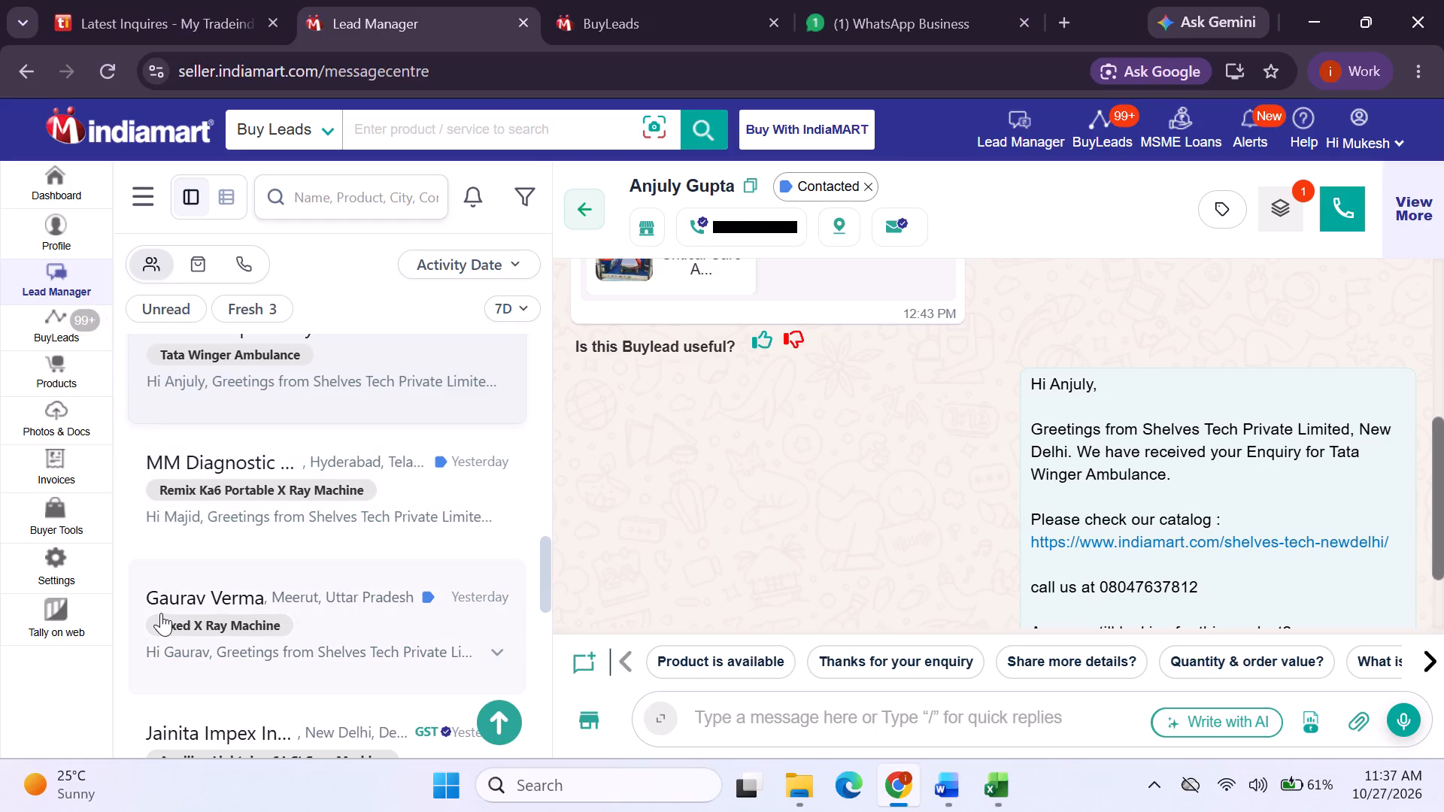
pyautogui.click(337, 477)
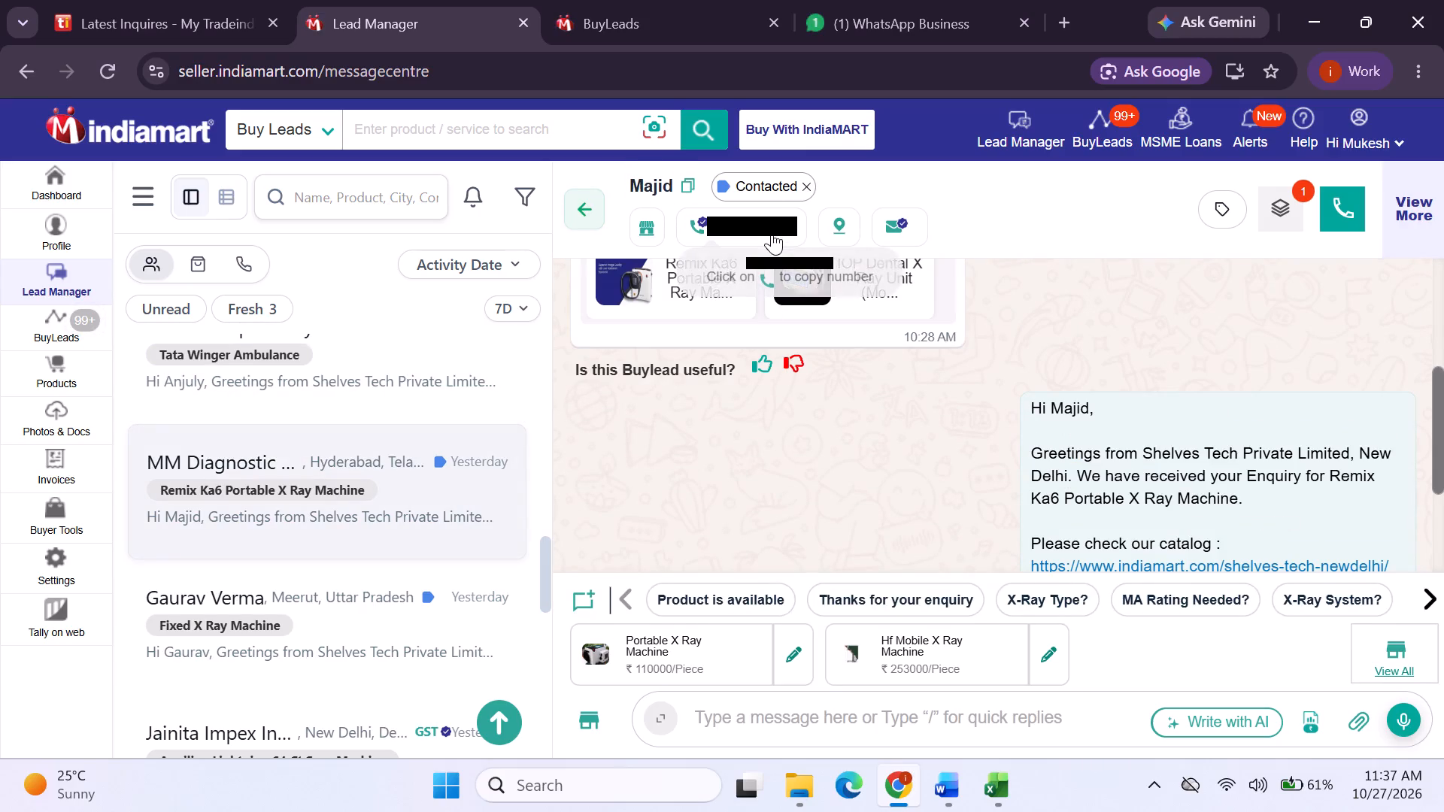
pyautogui.click(681, 186)
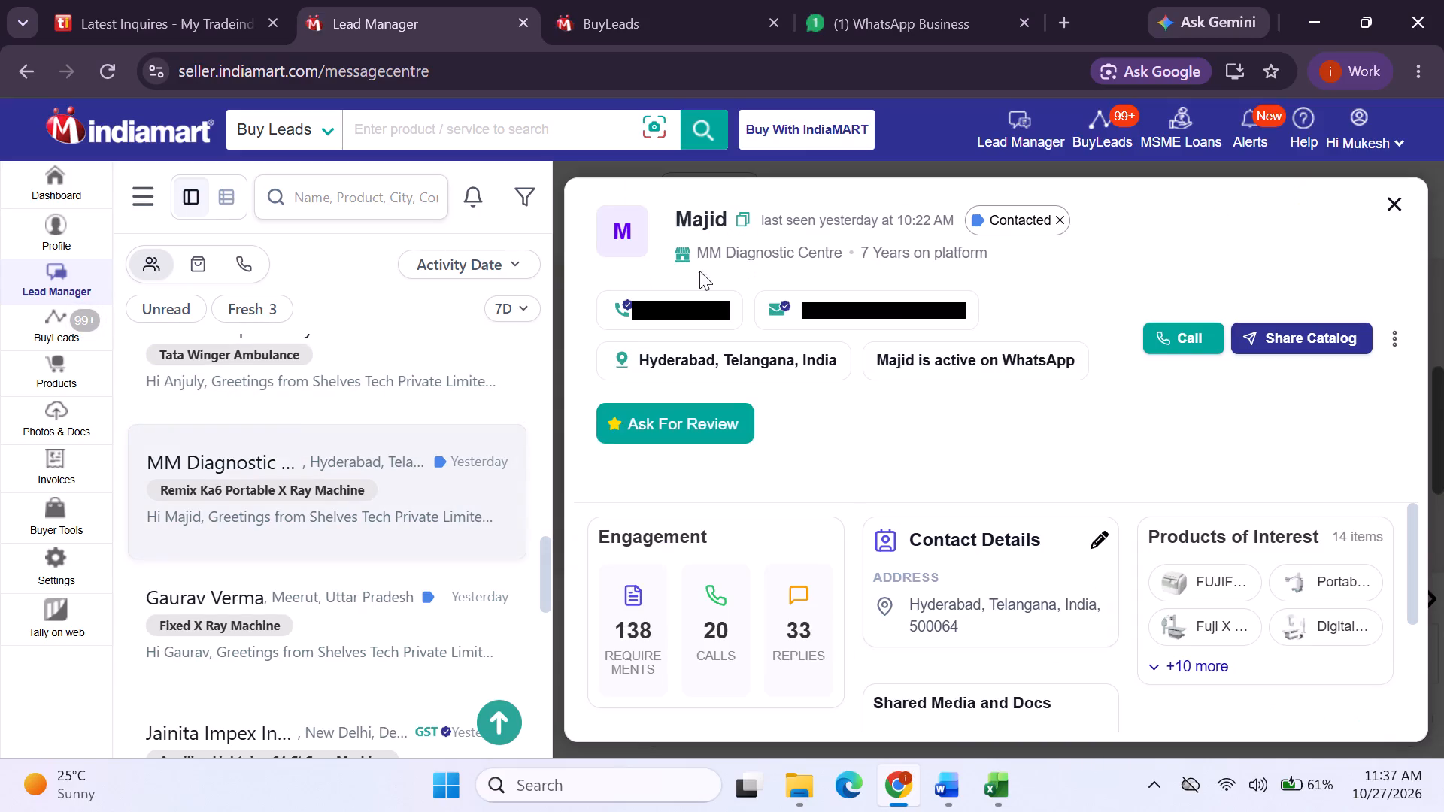
# Switch to Excel and paste the Remix Ka6 Portable X Ray Machine buyer details into row 16, accepting the size mismatch.
pyautogui.click(1005, 777)
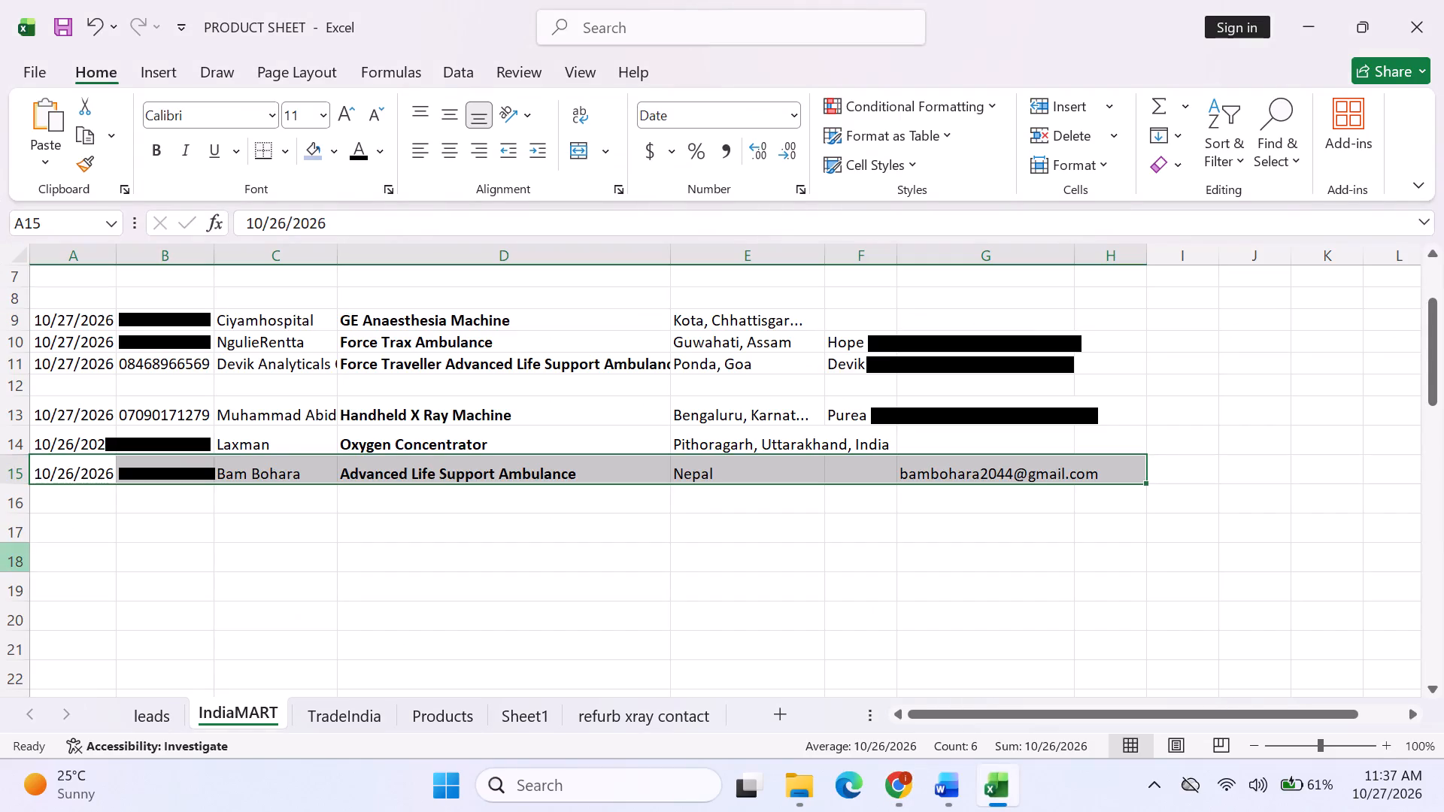
pyautogui.click(26, 497)
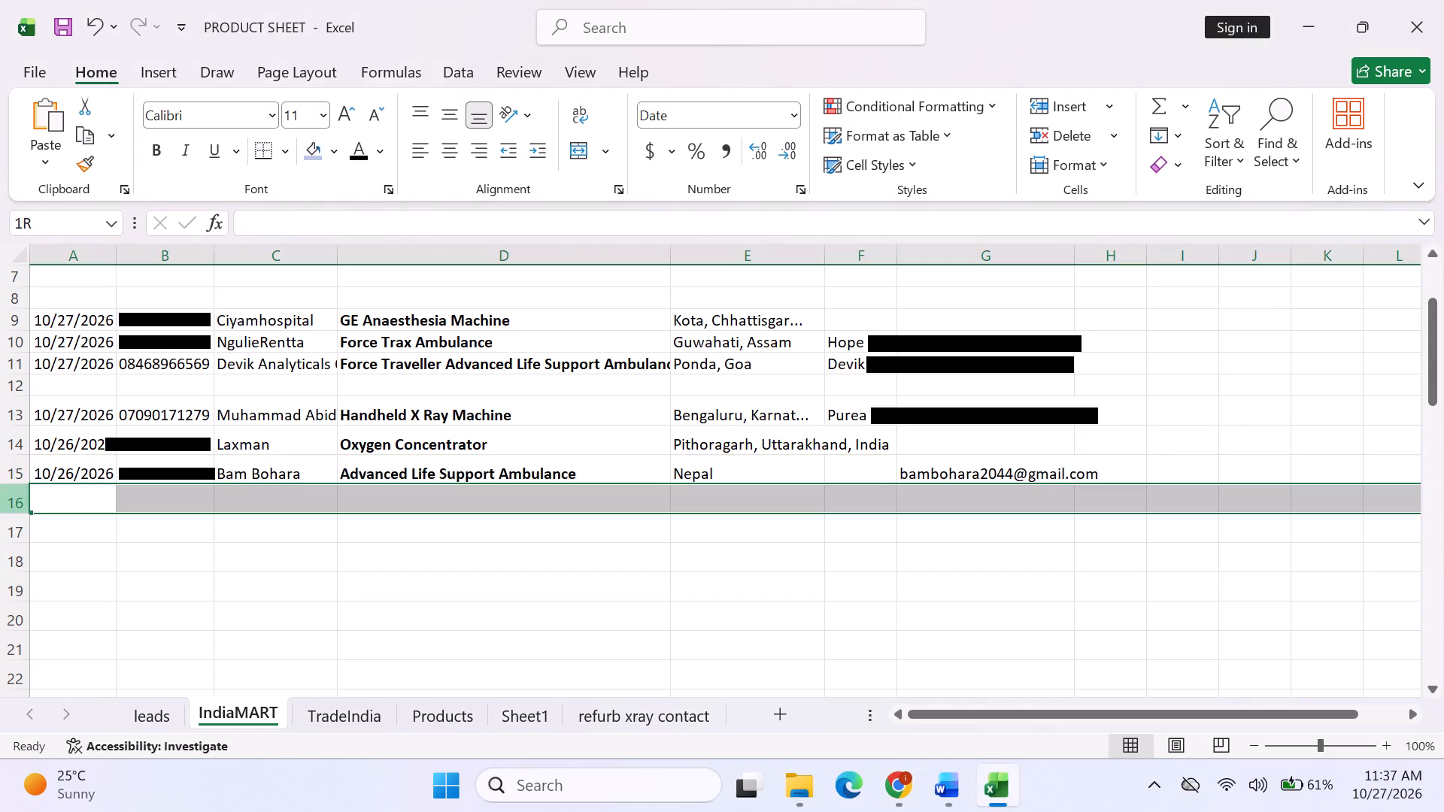
pyautogui.hotkey('ctrl', 'v')
pyautogui.click(790, 431)
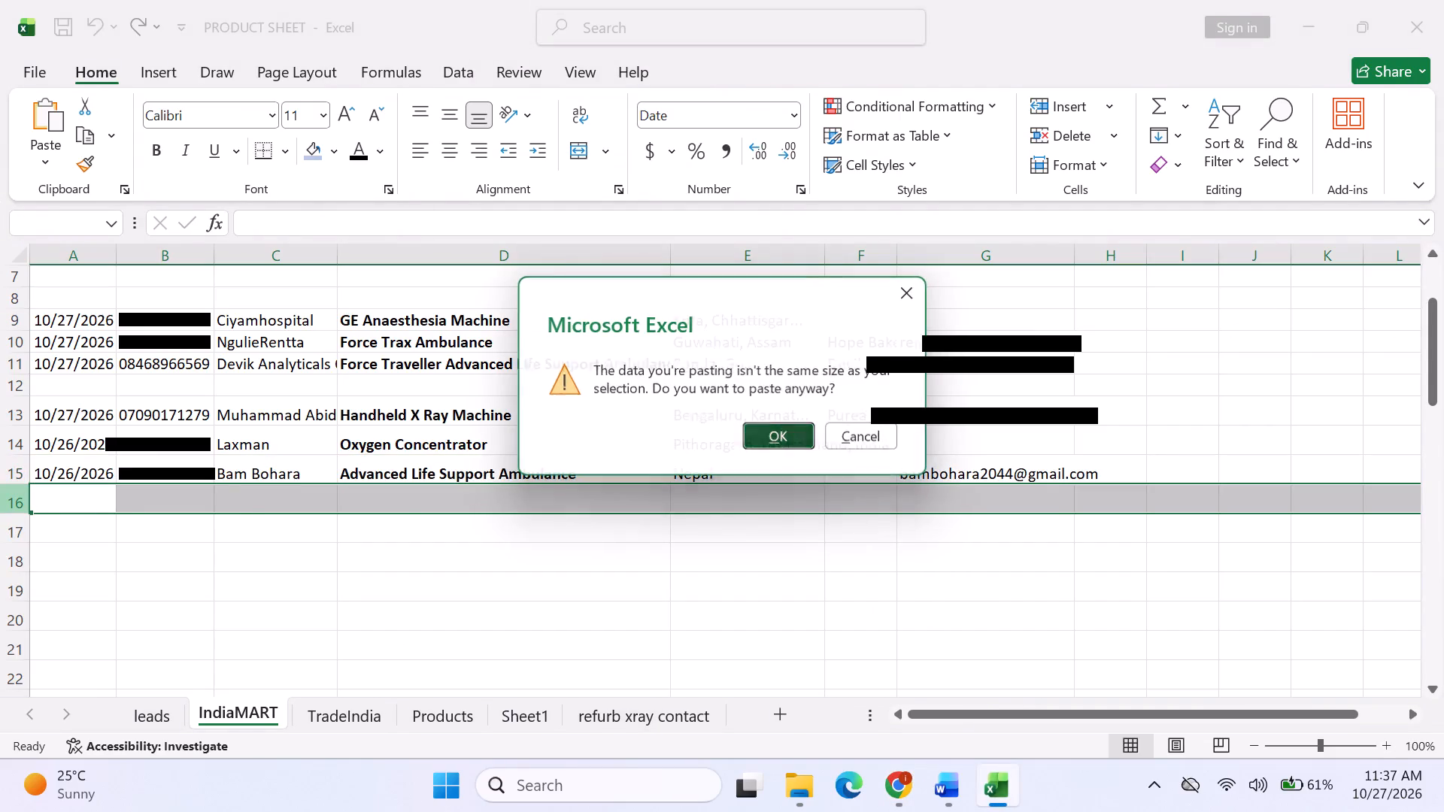
pyautogui.click(593, 634)
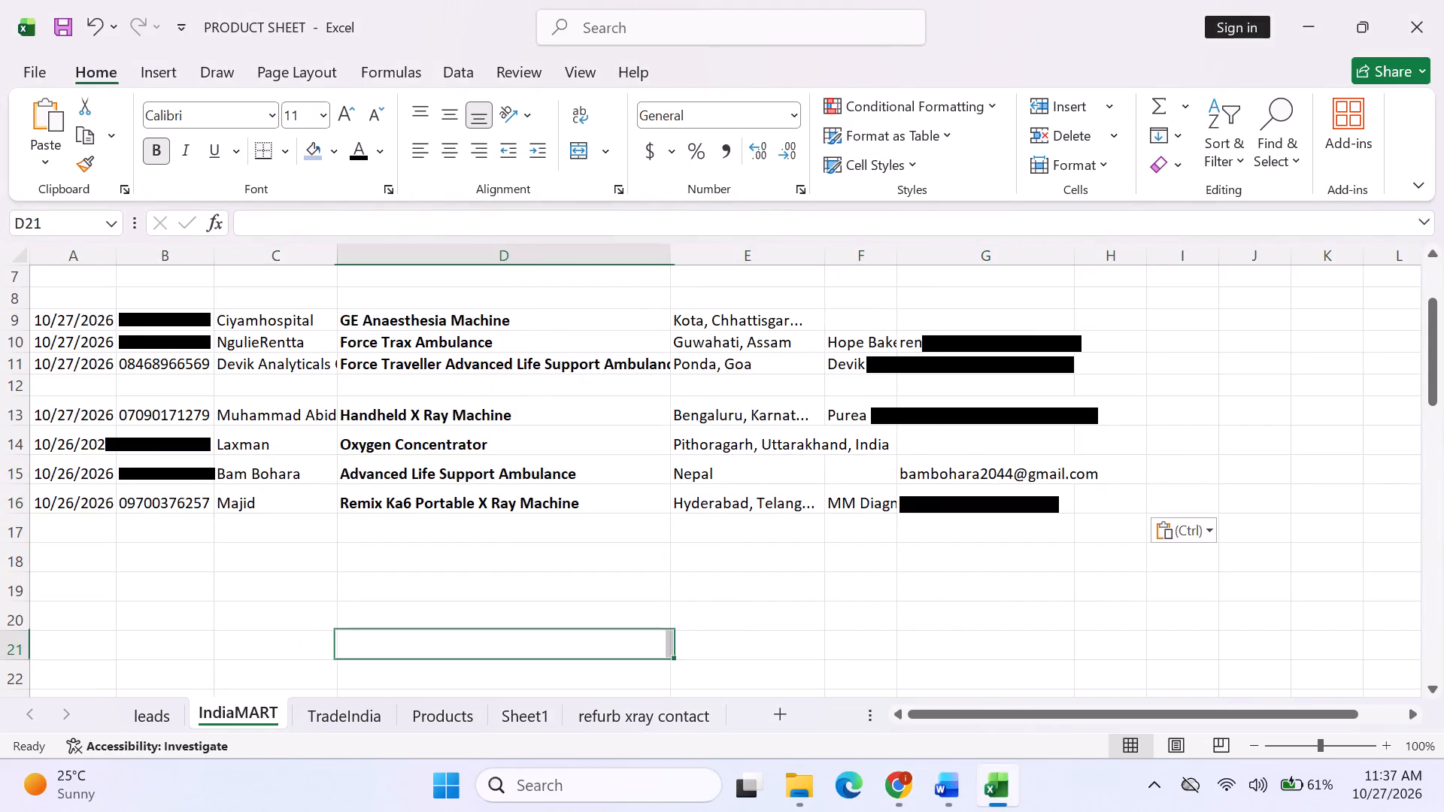
# Switch to Chrome and copy the lead details of the Fixed X Ray Machine buyer from Meerut, Uttar Pradesh.
pyautogui.click(893, 779)
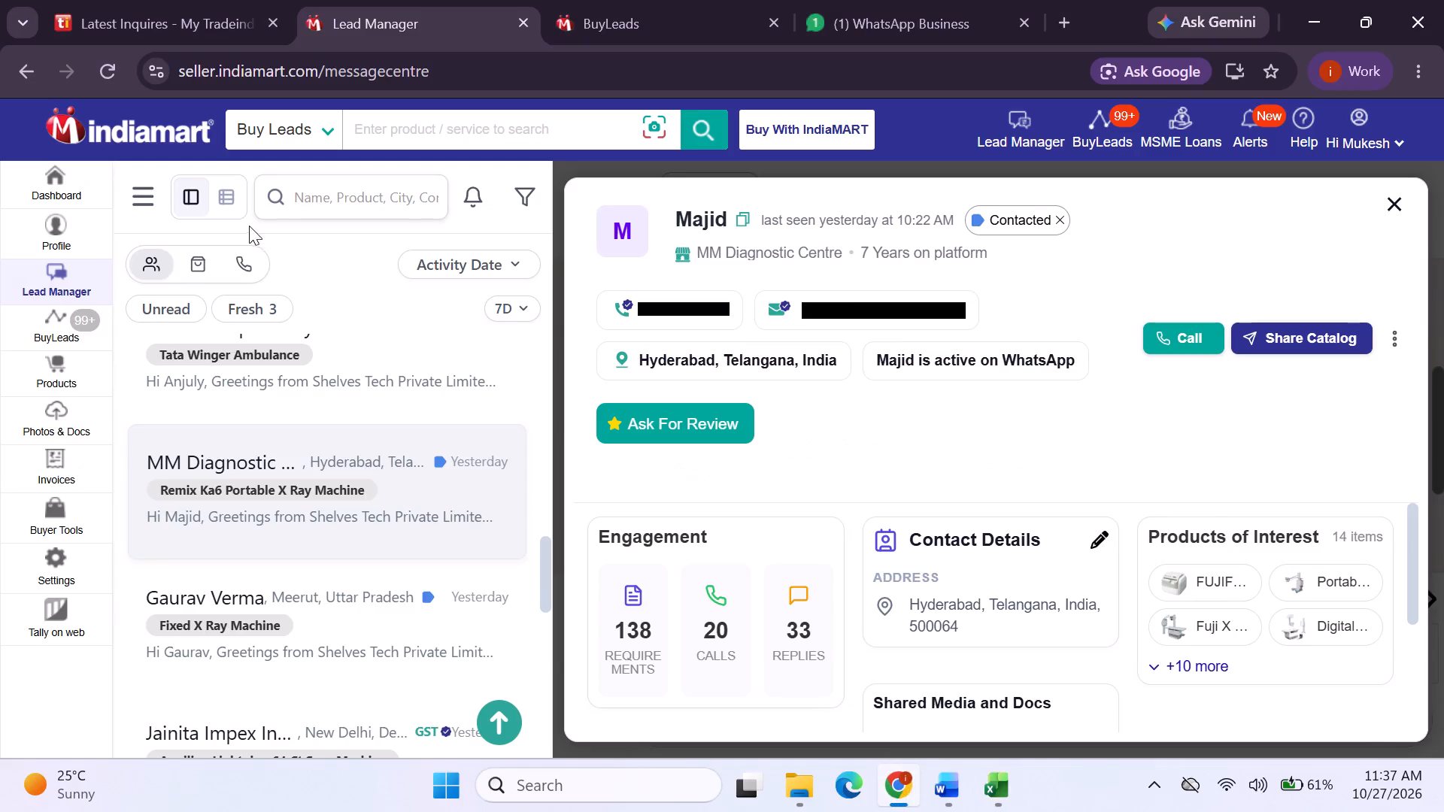
pyautogui.click(356, 618)
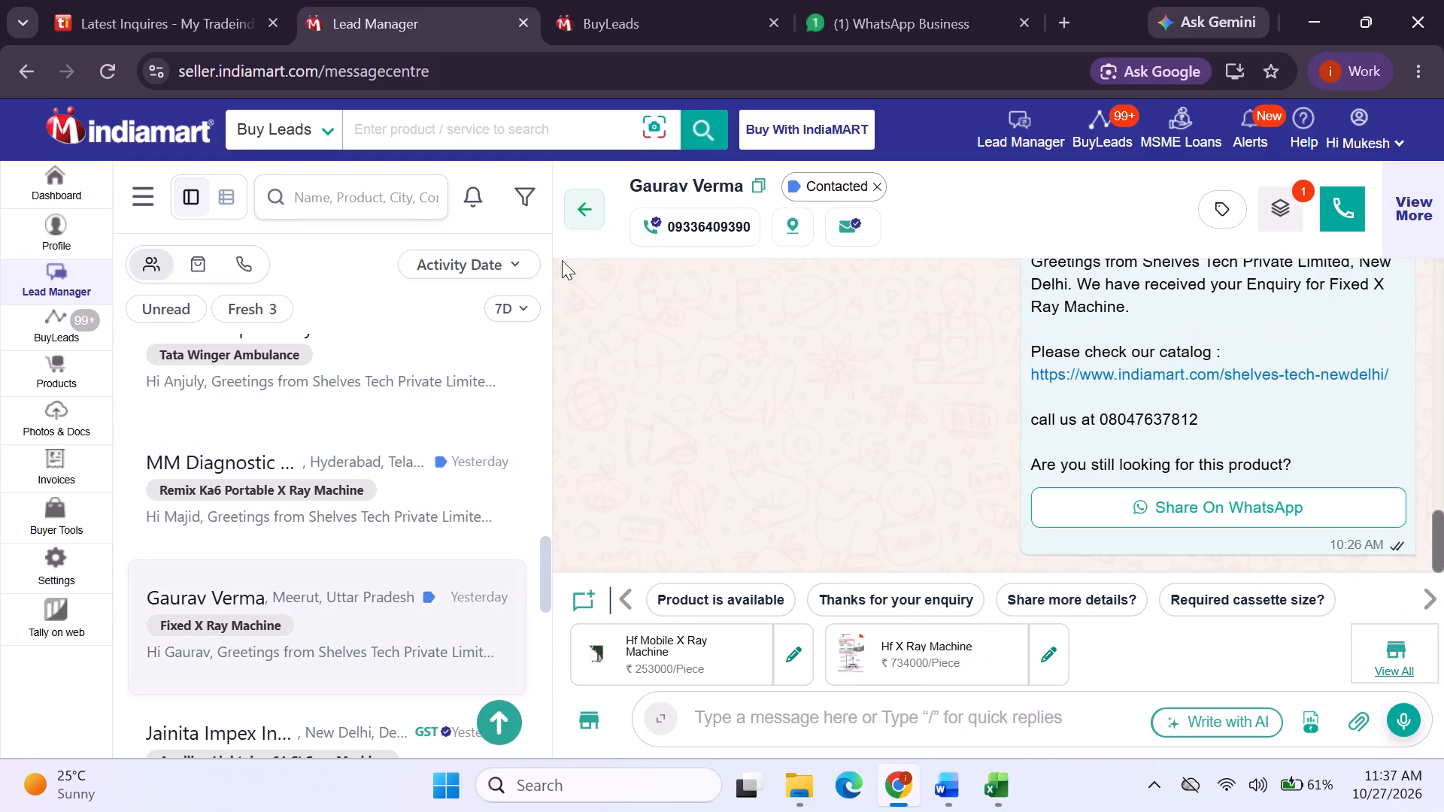
pyautogui.click(763, 182)
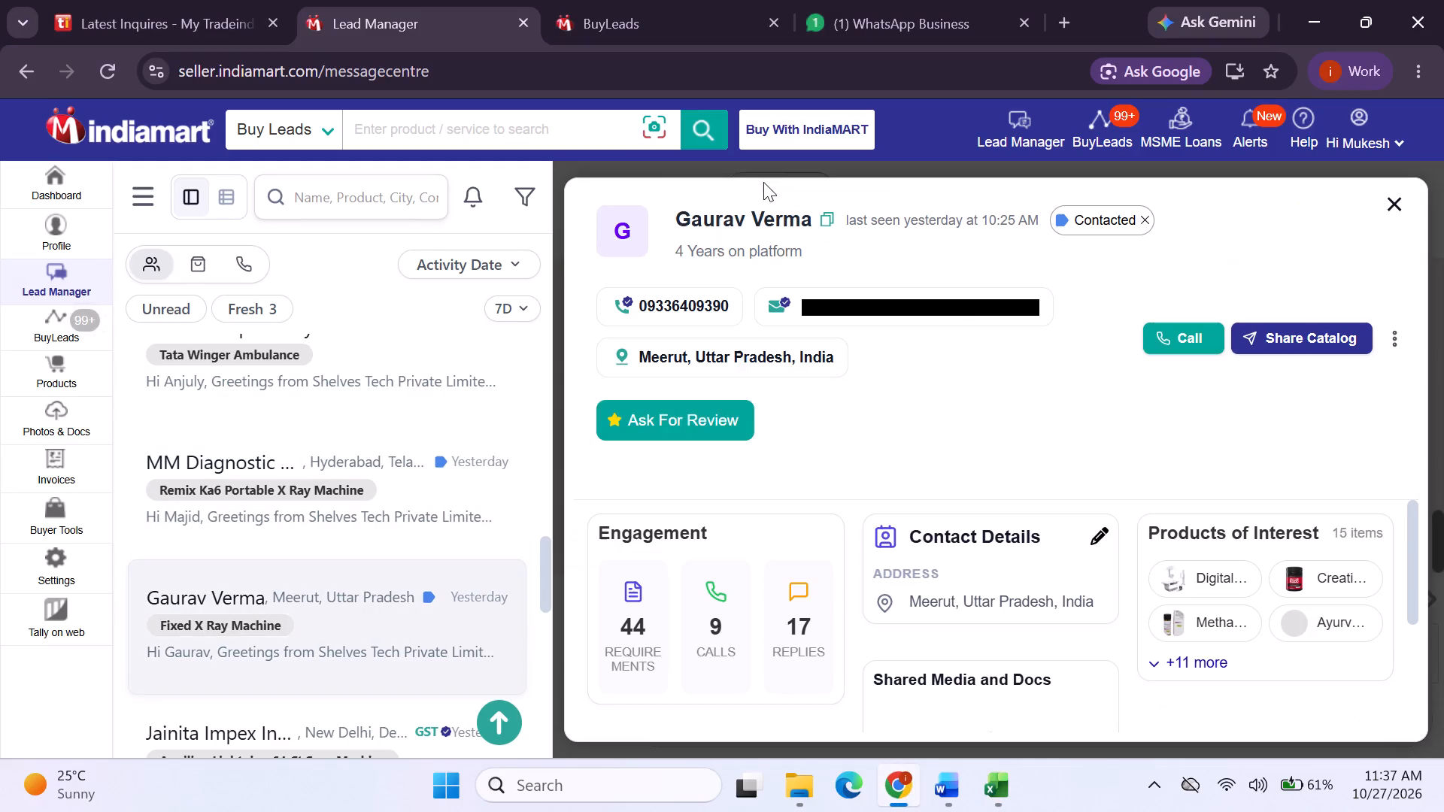
# Switch to Excel and paste the Fixed X Ray Machine buyer details into row 17, accepting the size mismatch.
pyautogui.click(999, 771)
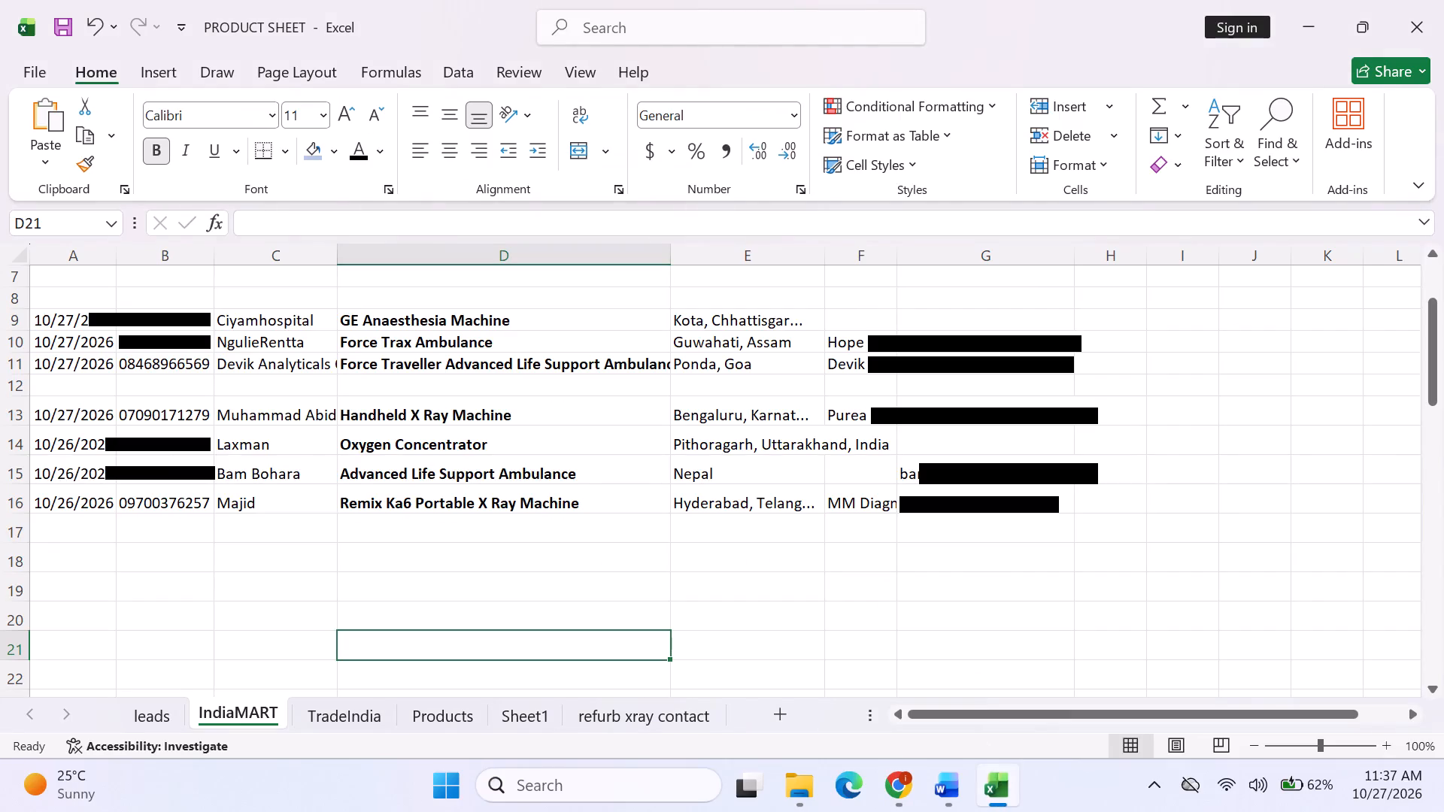
pyautogui.click(20, 530)
pyautogui.hotkey('ctrl', 'v')
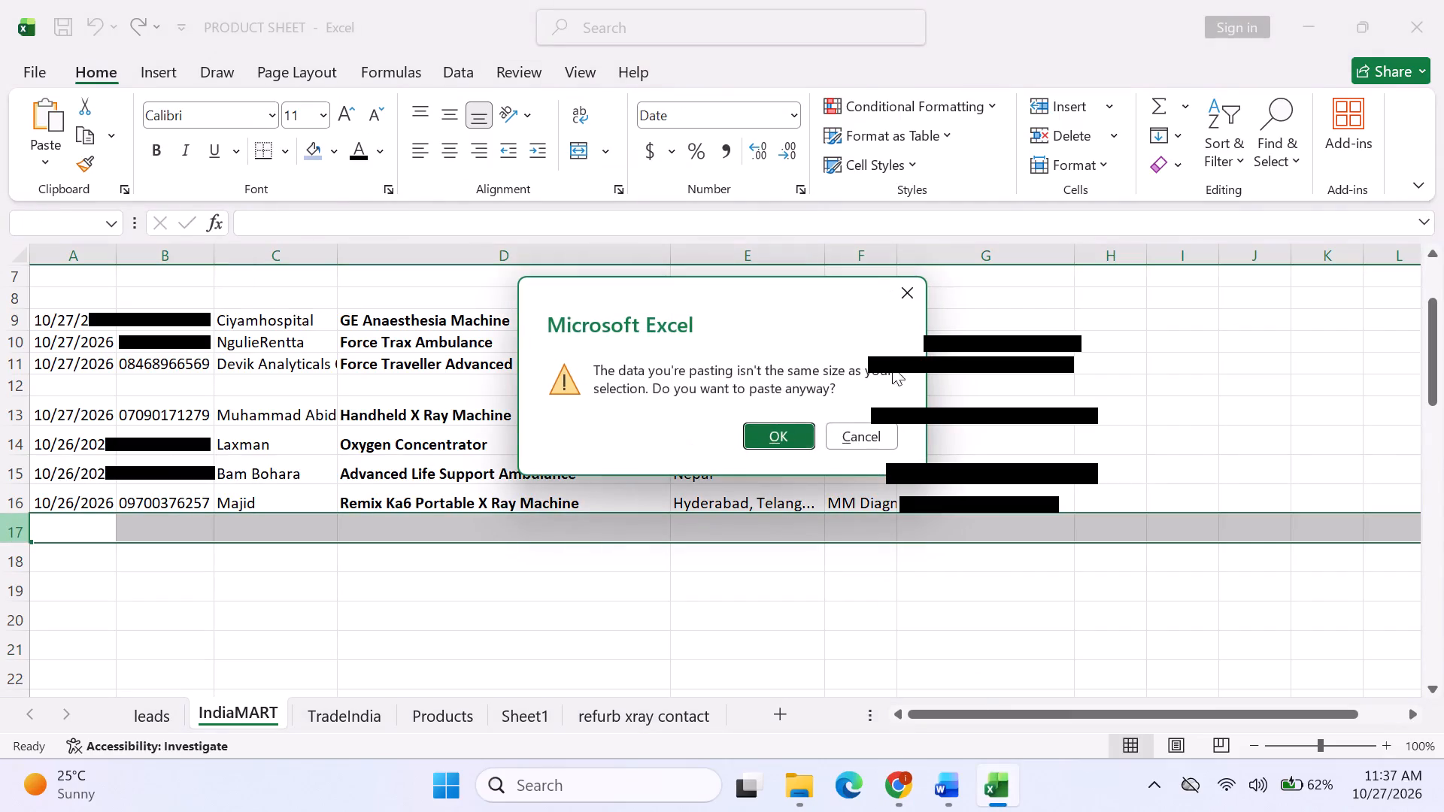
pyautogui.click(791, 435)
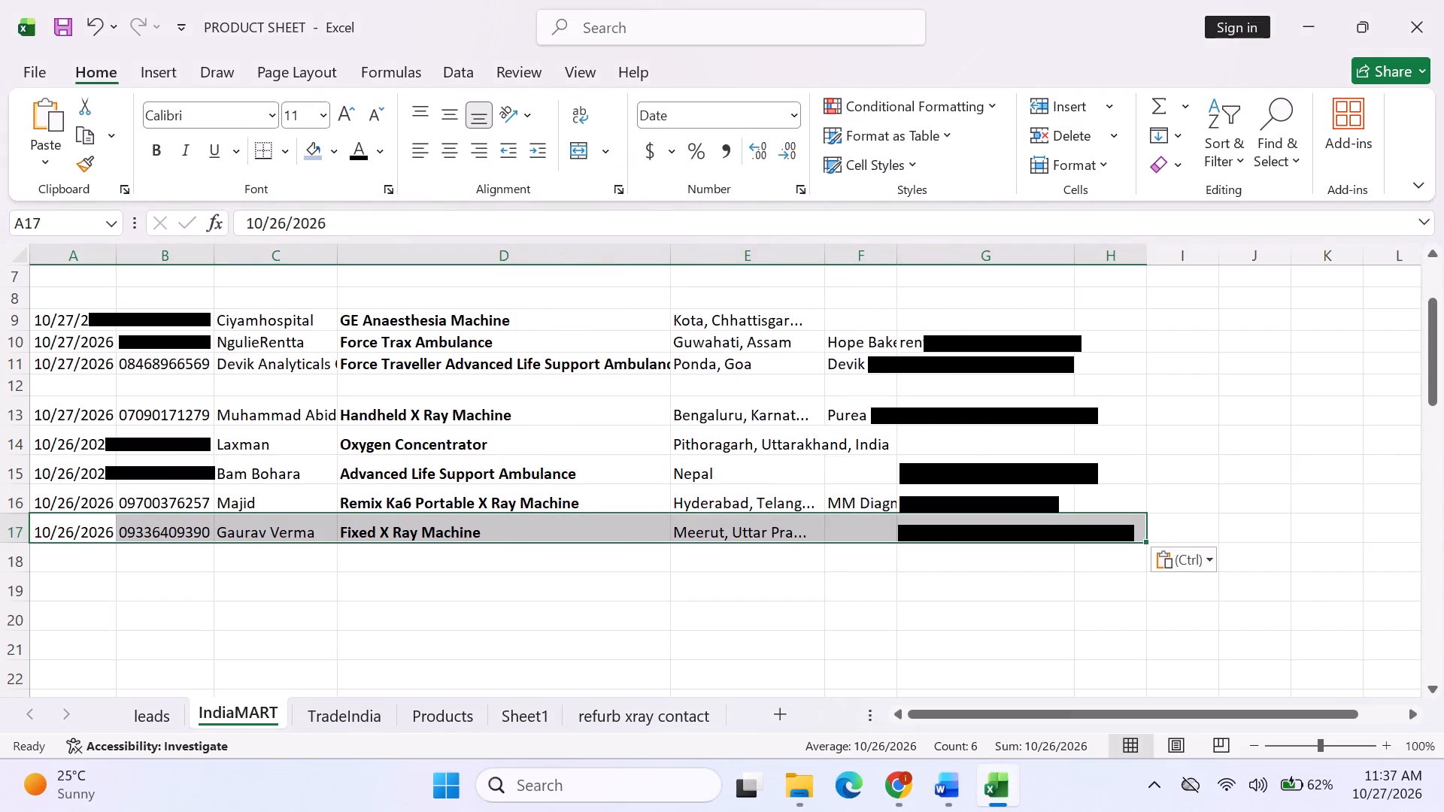
# Switch to Chrome and read the Jainita Impex conversation about the Aquilion Lightning 64 Ct Scan Machine.
pyautogui.click(904, 776)
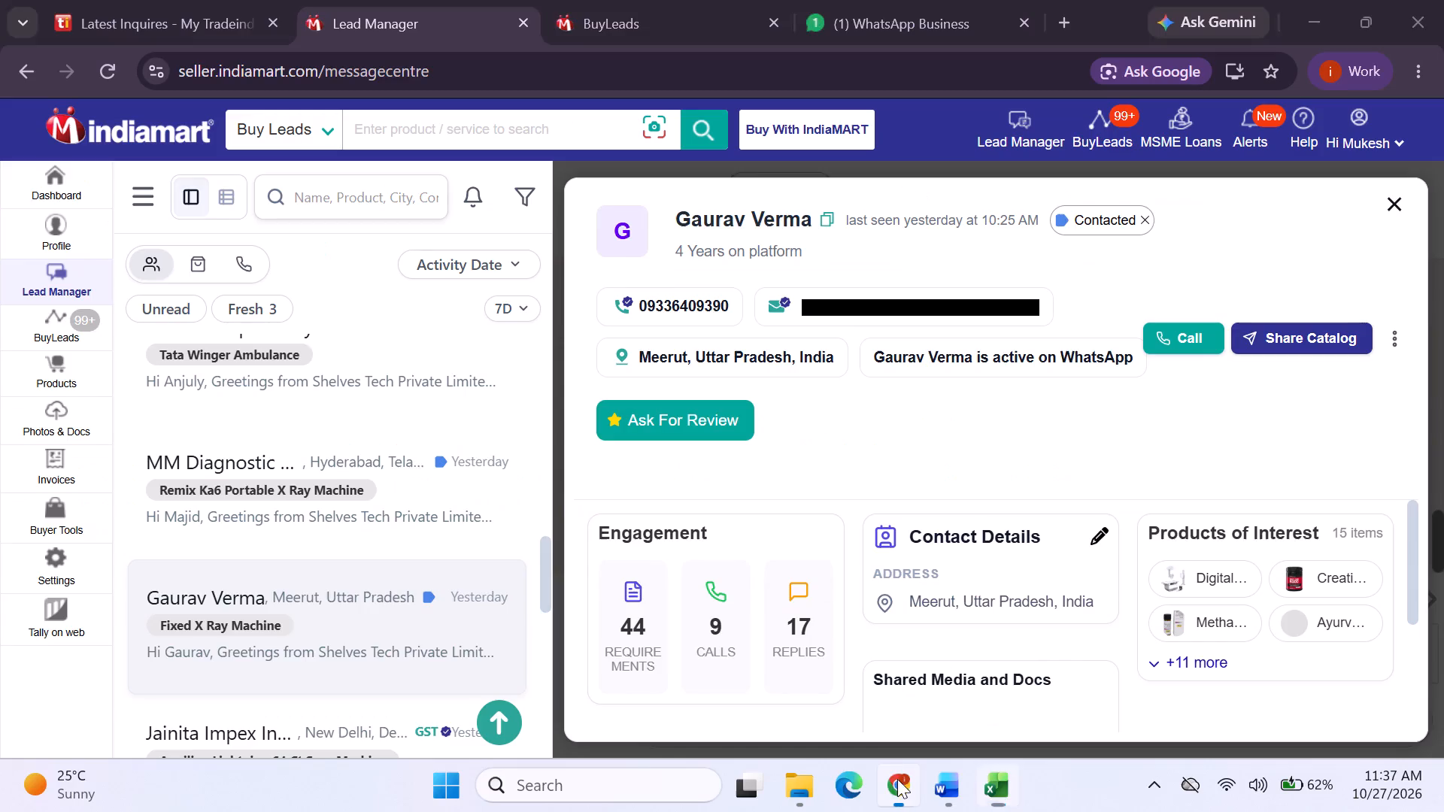
pyautogui.scroll(-2, 464, 555)
pyautogui.click(343, 554)
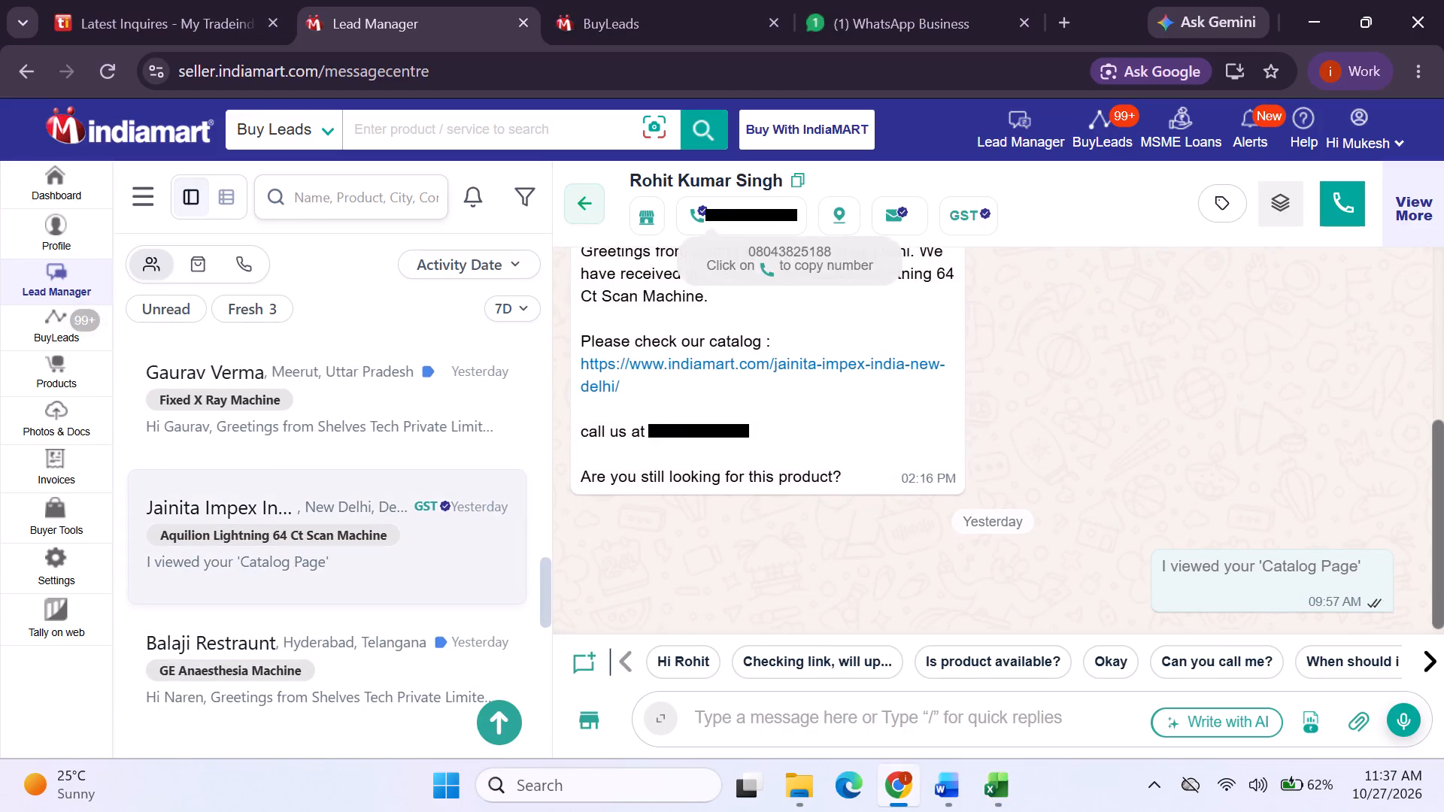
pyautogui.scroll(2, 809, 379)
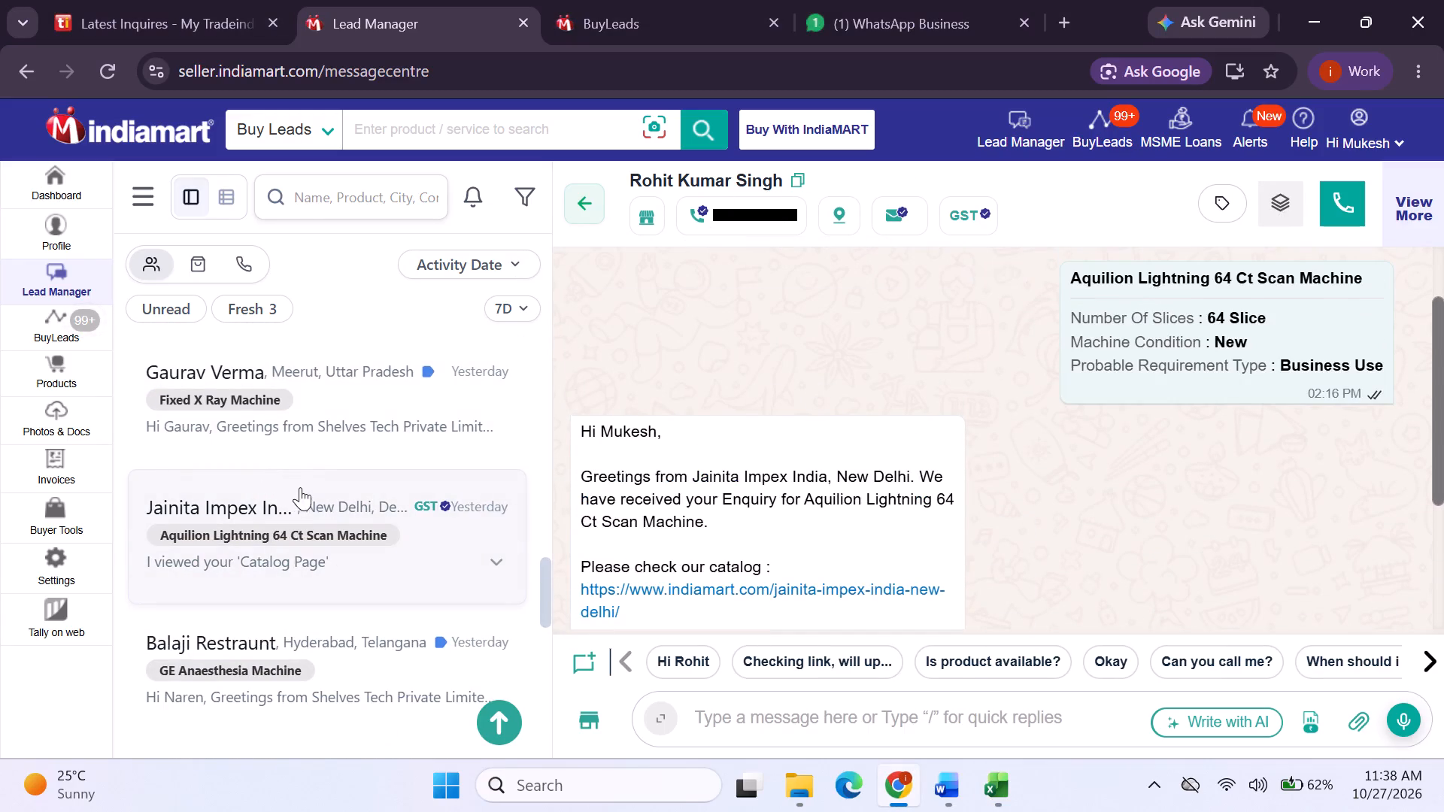
# Reopen the Fixed X Ray Machine lead from Meerut and examine the buyer's requirement details in the conversation.
pyautogui.scroll(1, 304, 480)
pyautogui.click(299, 547)
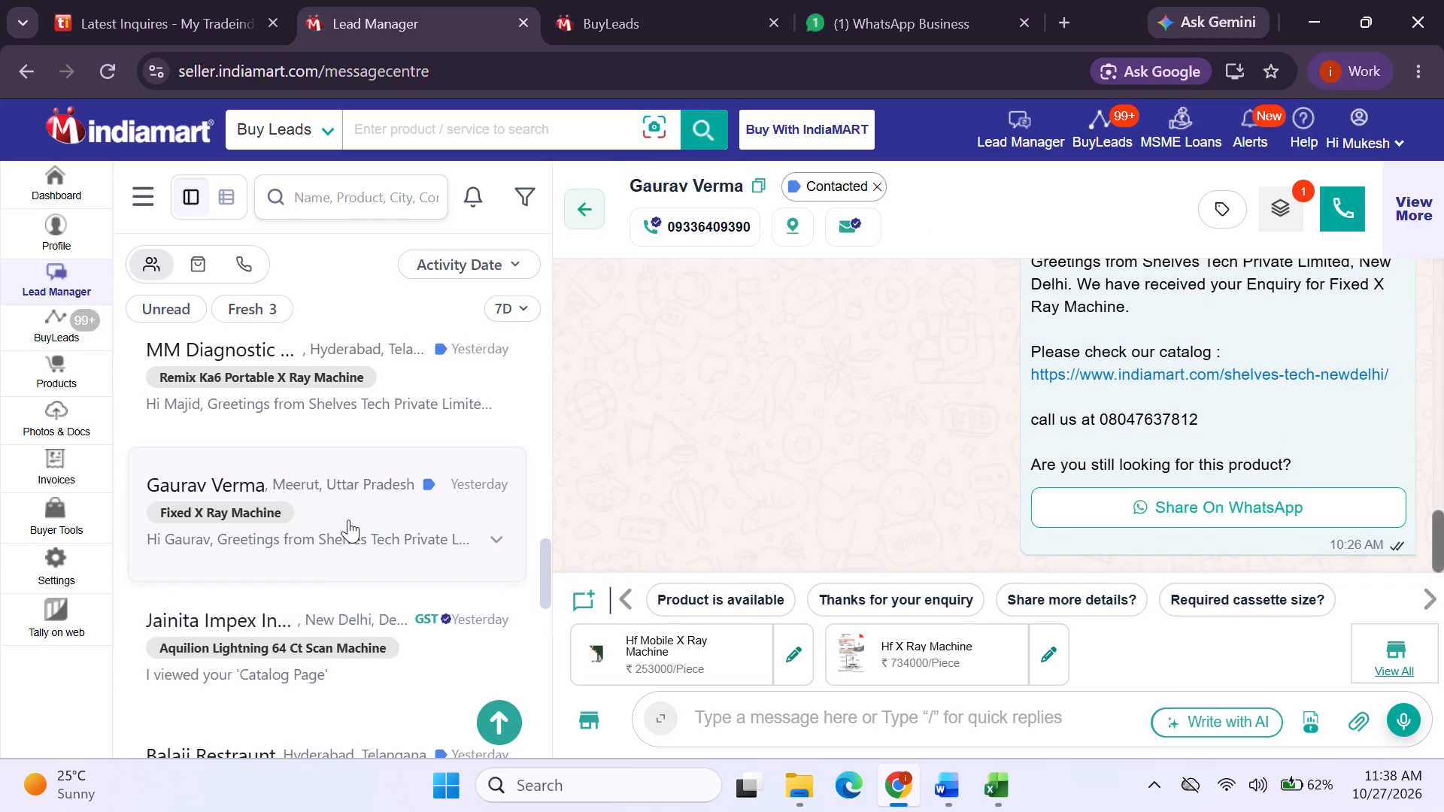
pyautogui.scroll(4, 655, 427)
pyautogui.scroll(1, 760, 421)
pyautogui.scroll(-1, 760, 421)
pyautogui.scroll(1, 760, 421)
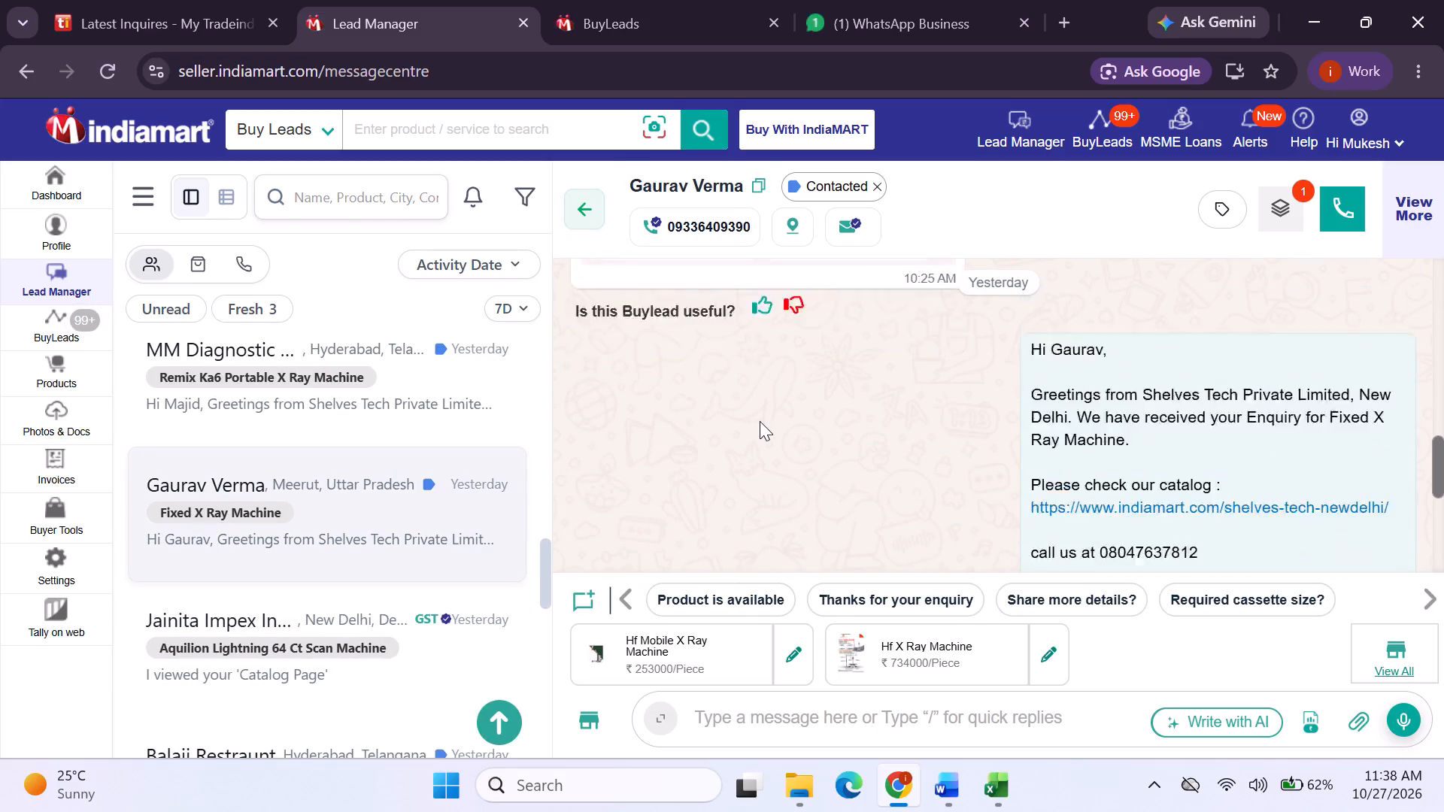
pyautogui.scroll(3, 760, 421)
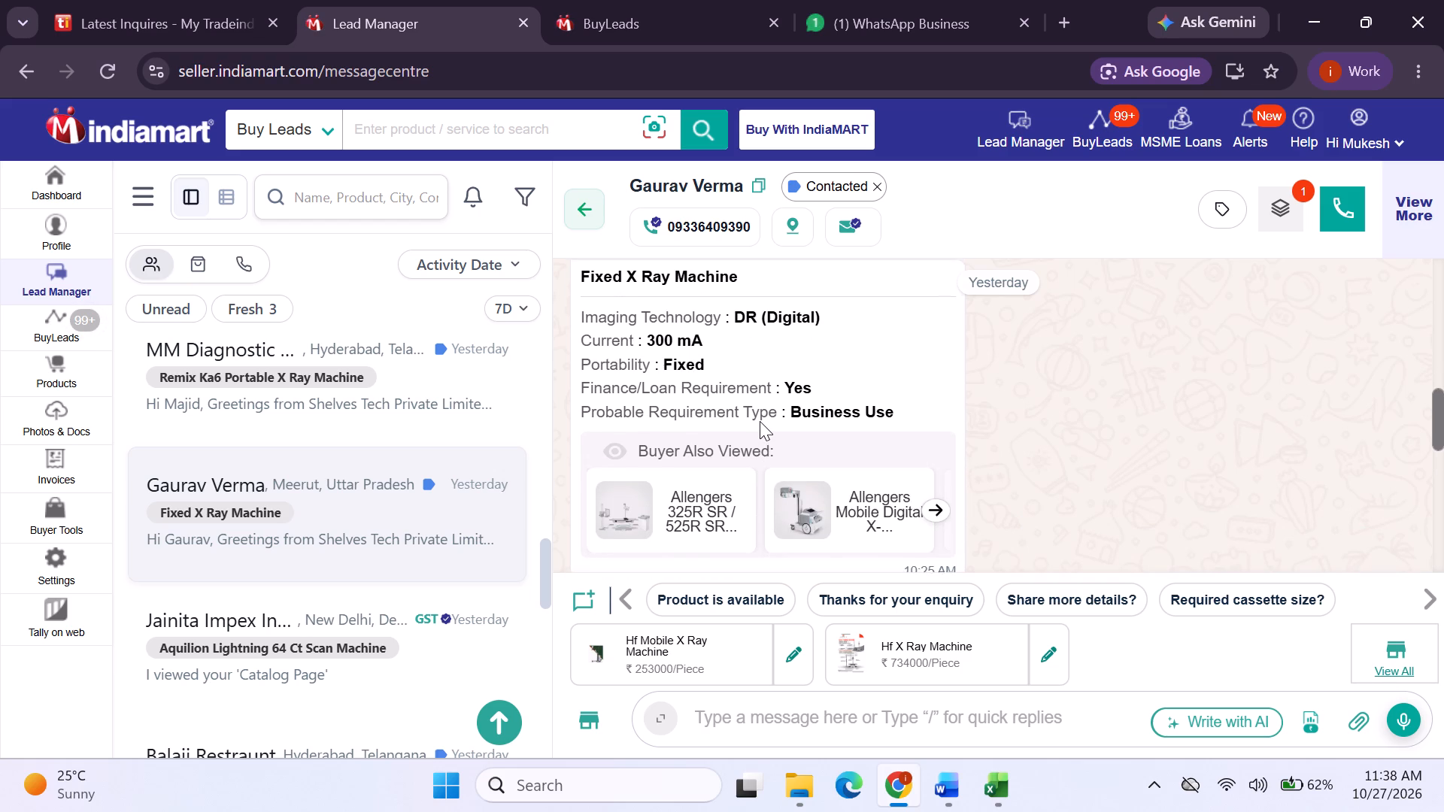
pyautogui.scroll(-1, 760, 421)
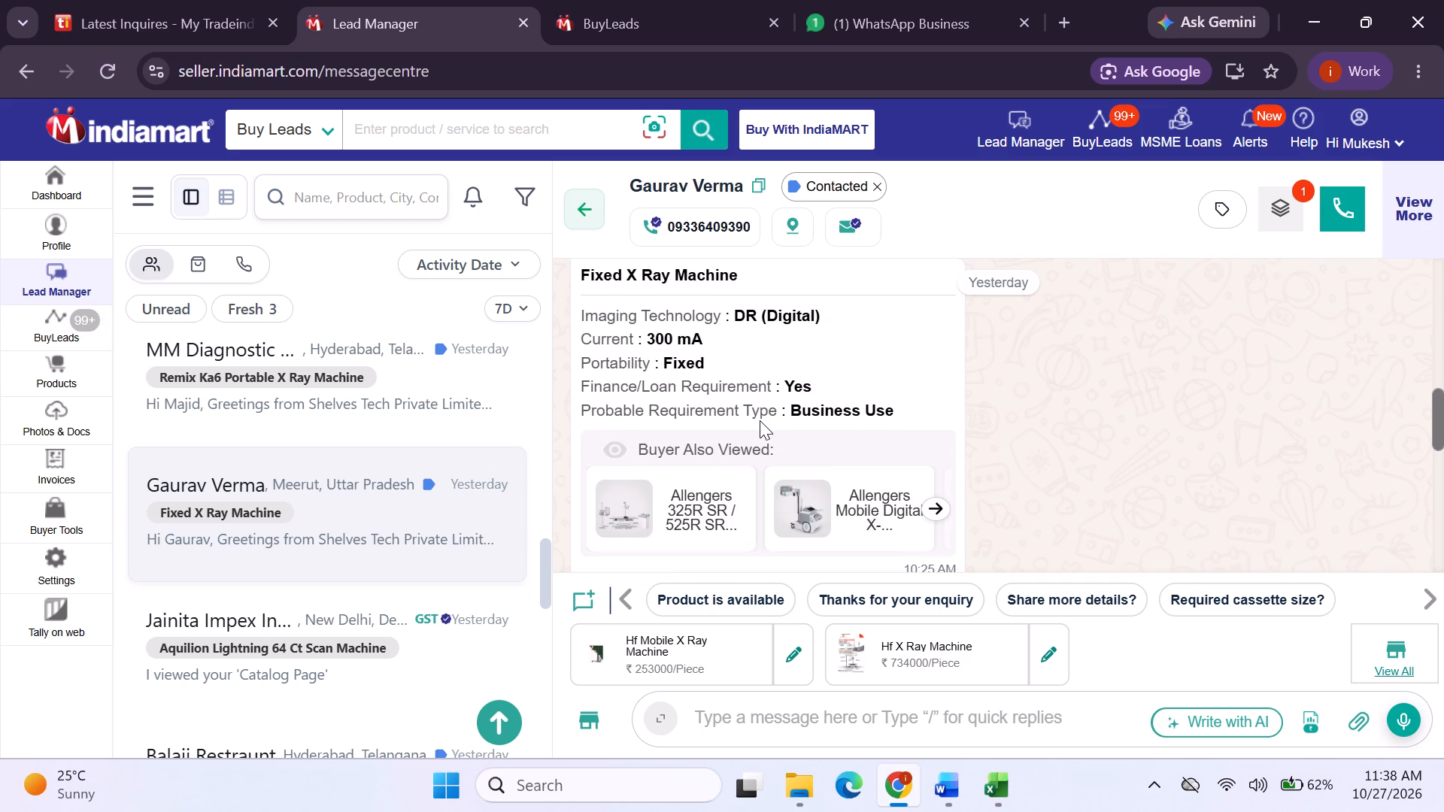
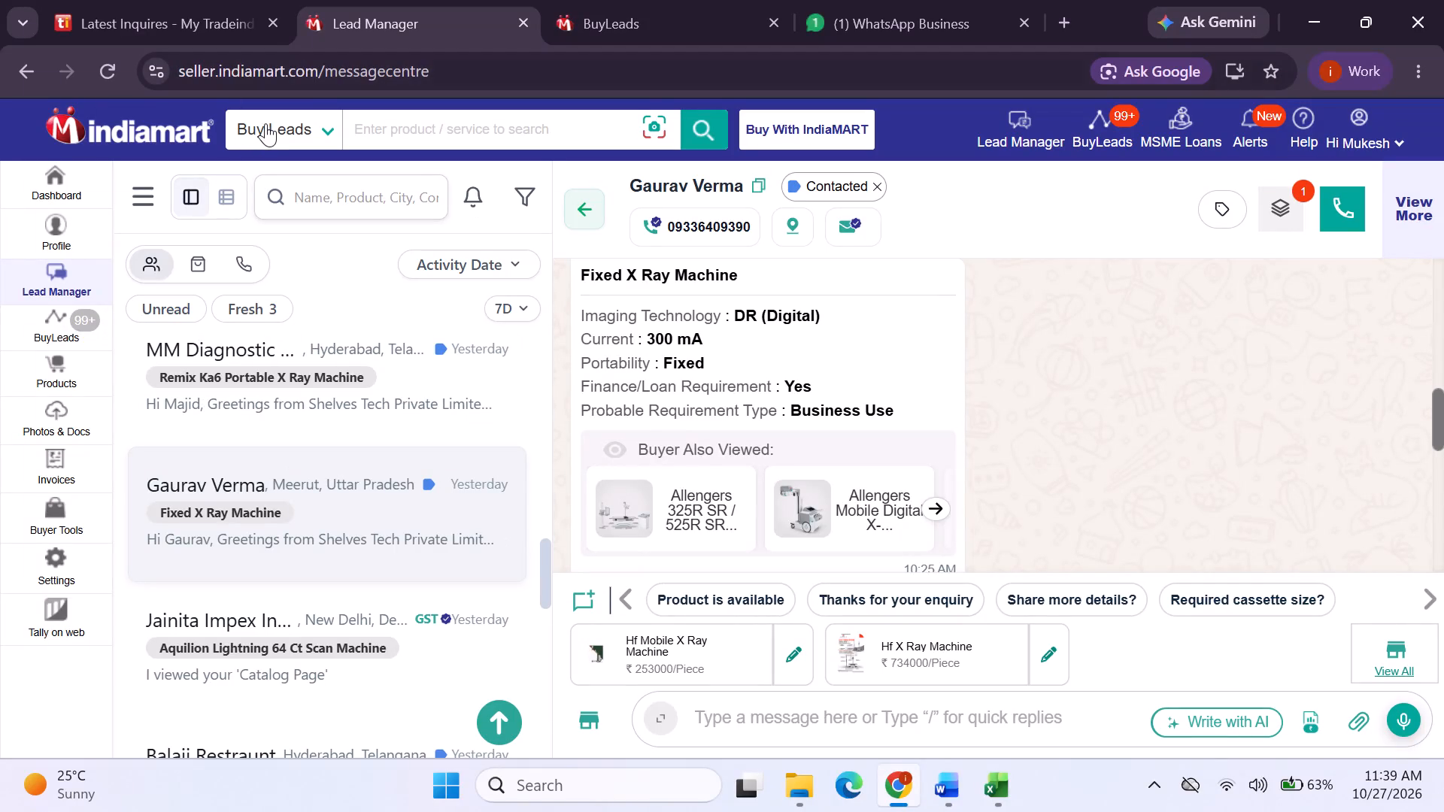
# Switch the IndiaMART search category to Products and start a new product search.
pyautogui.click(268, 123)
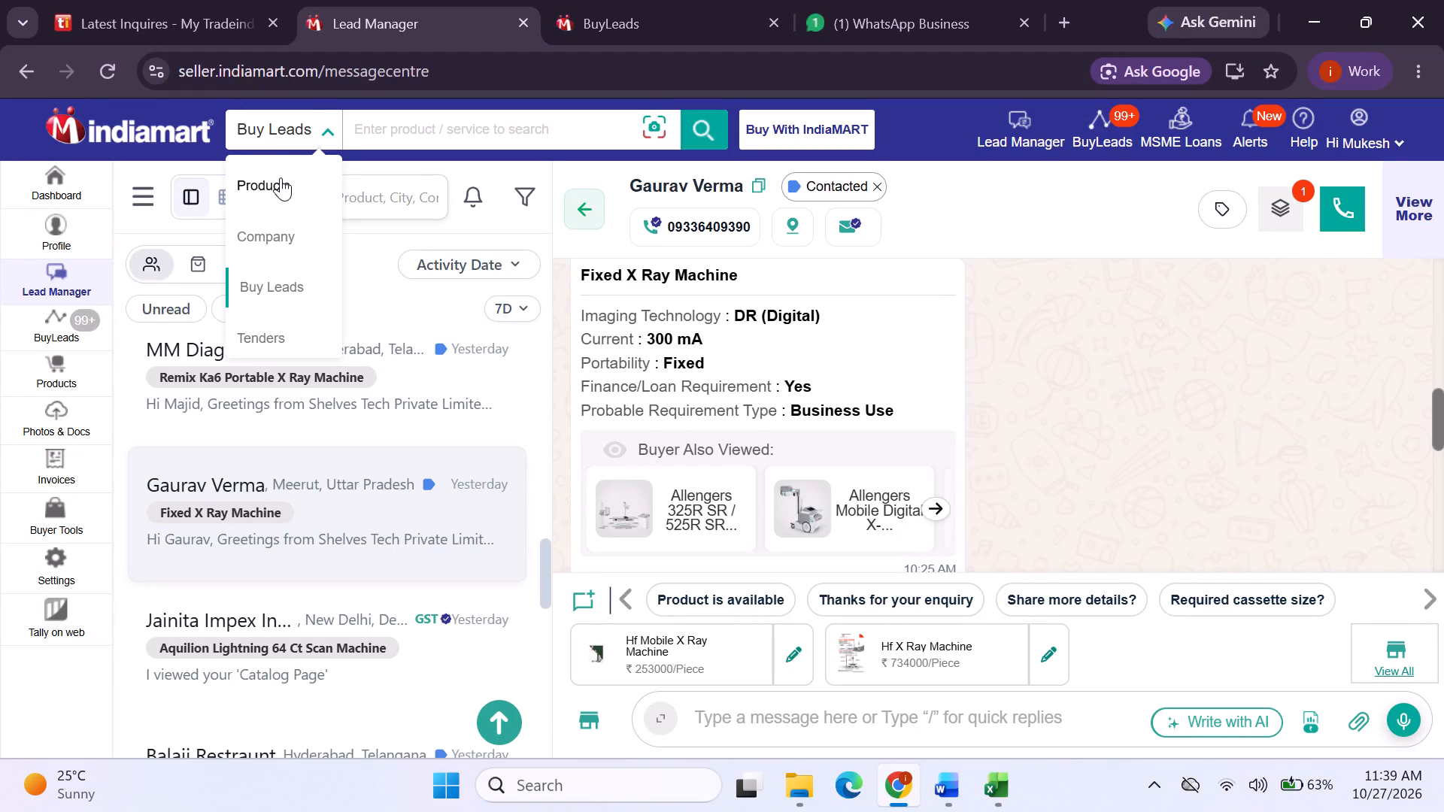
pyautogui.click(281, 177)
pyautogui.click(369, 122)
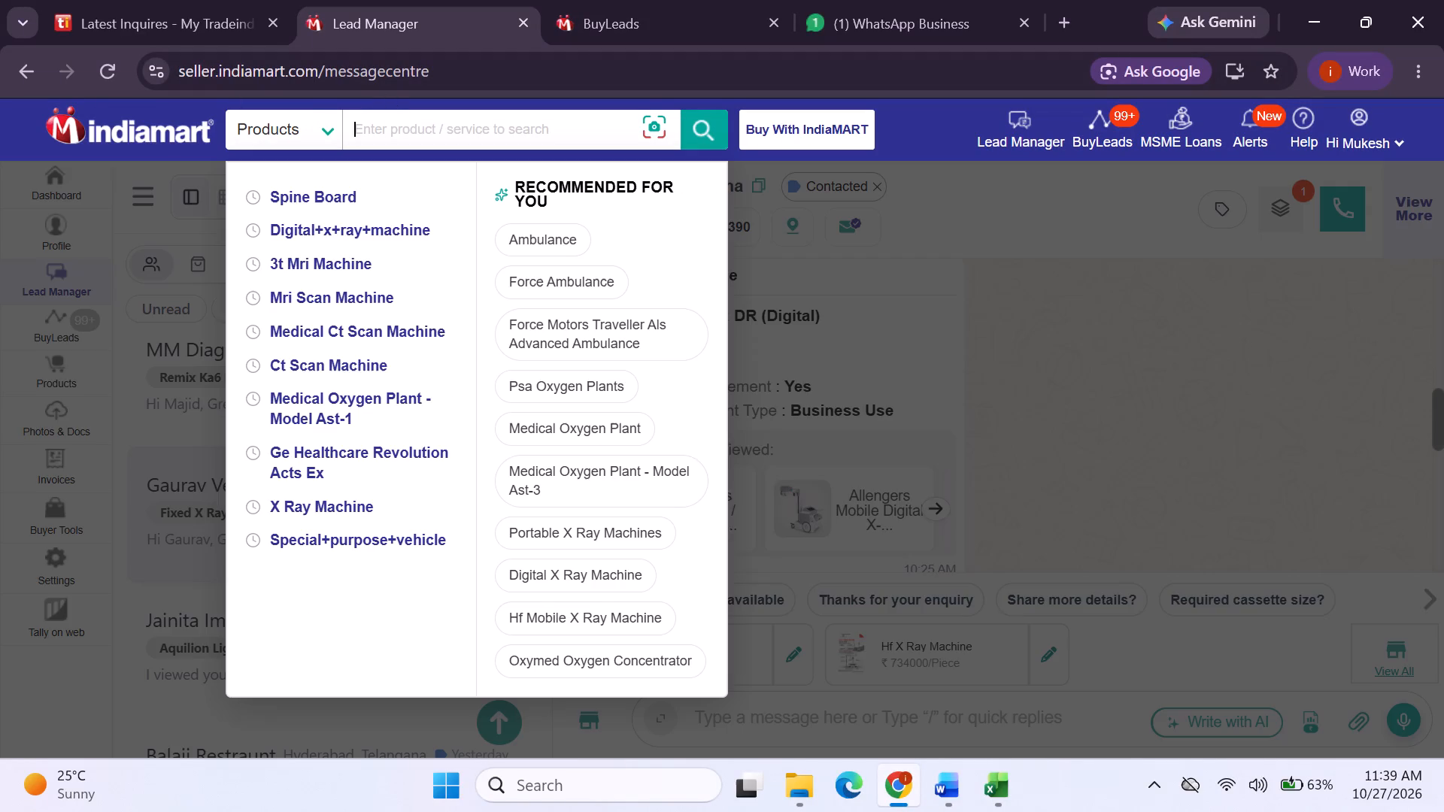
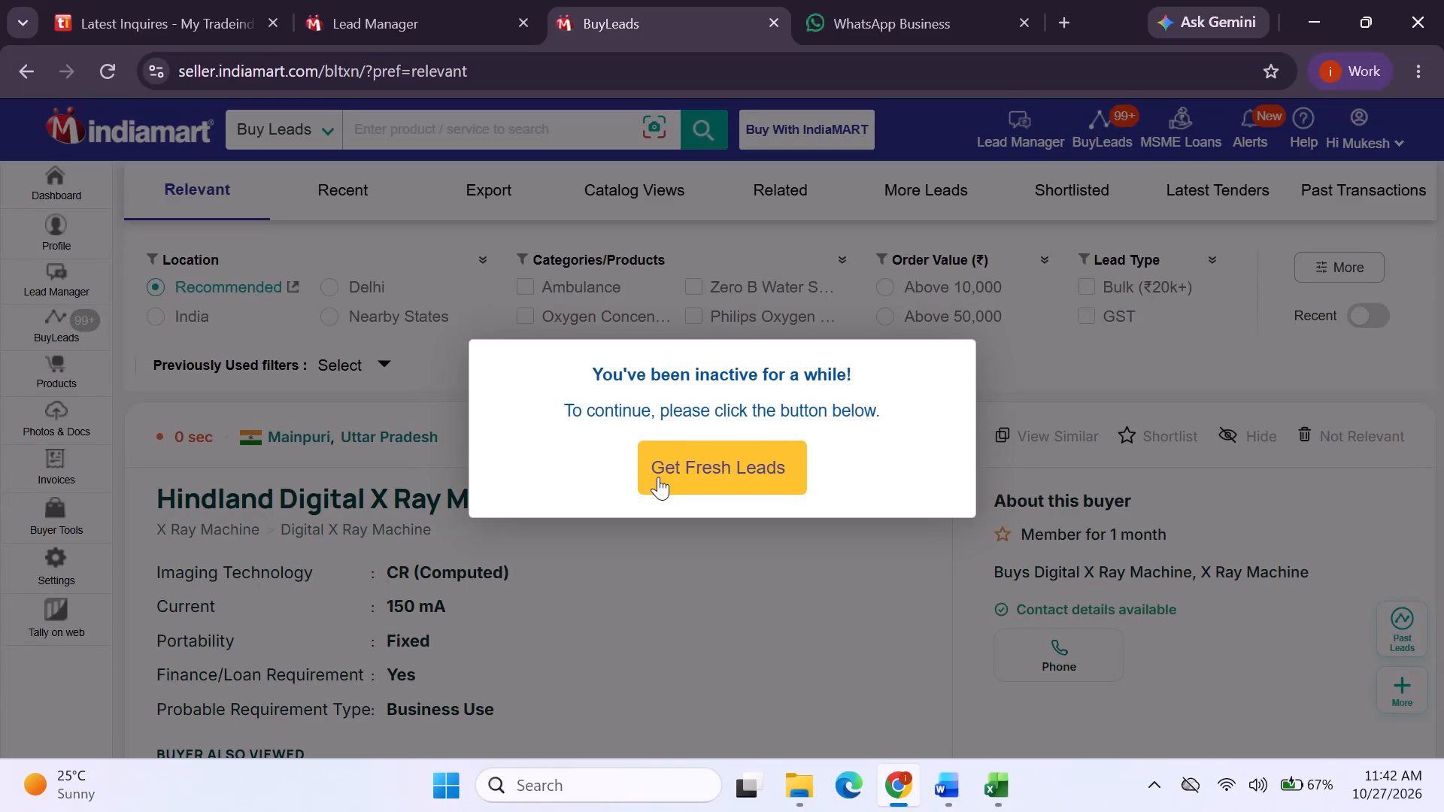
# Load fresh buy leads and examine the Relevant list for medical equipment and ambulance requirements.
pyautogui.click(658, 477)
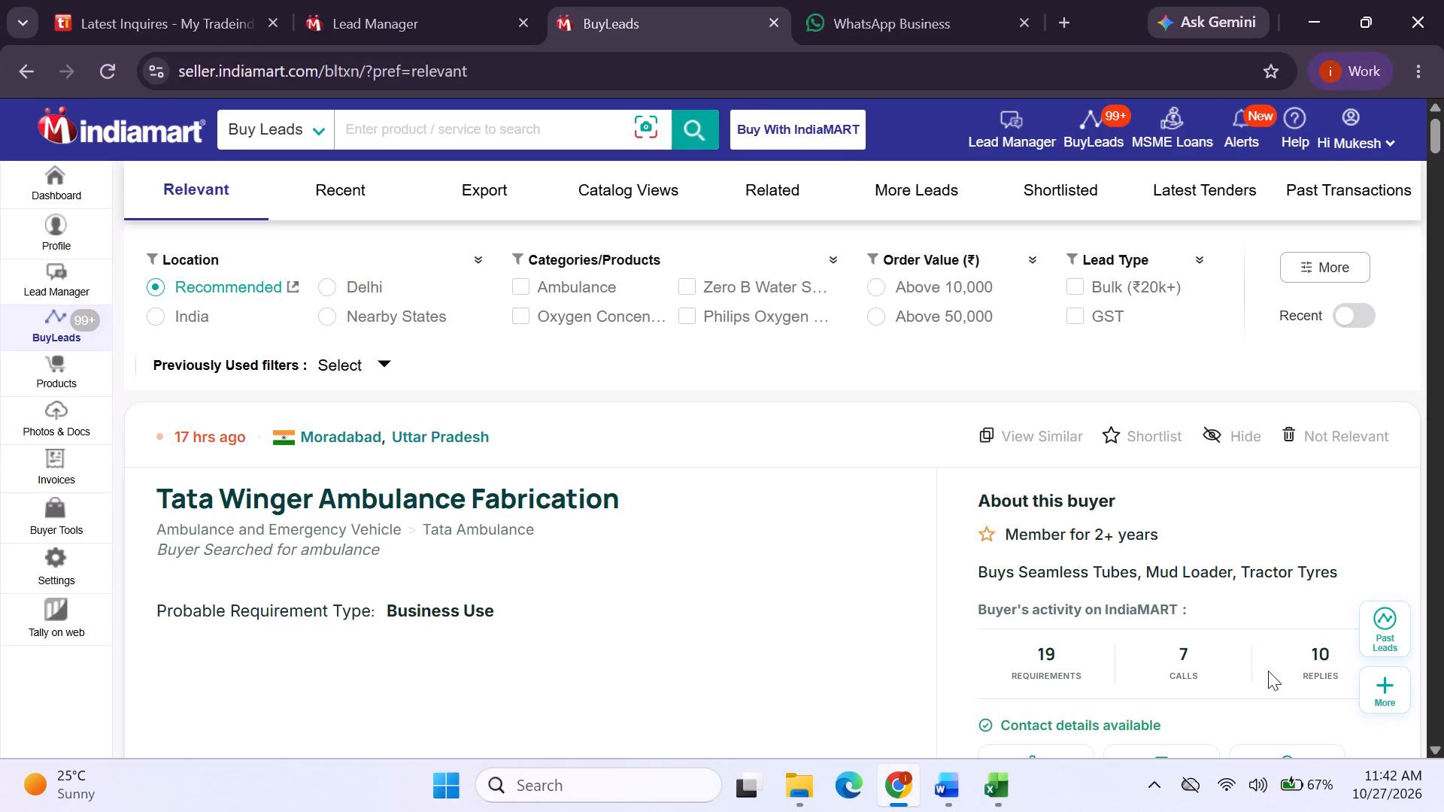
pyautogui.tripleClick(1435, 742)
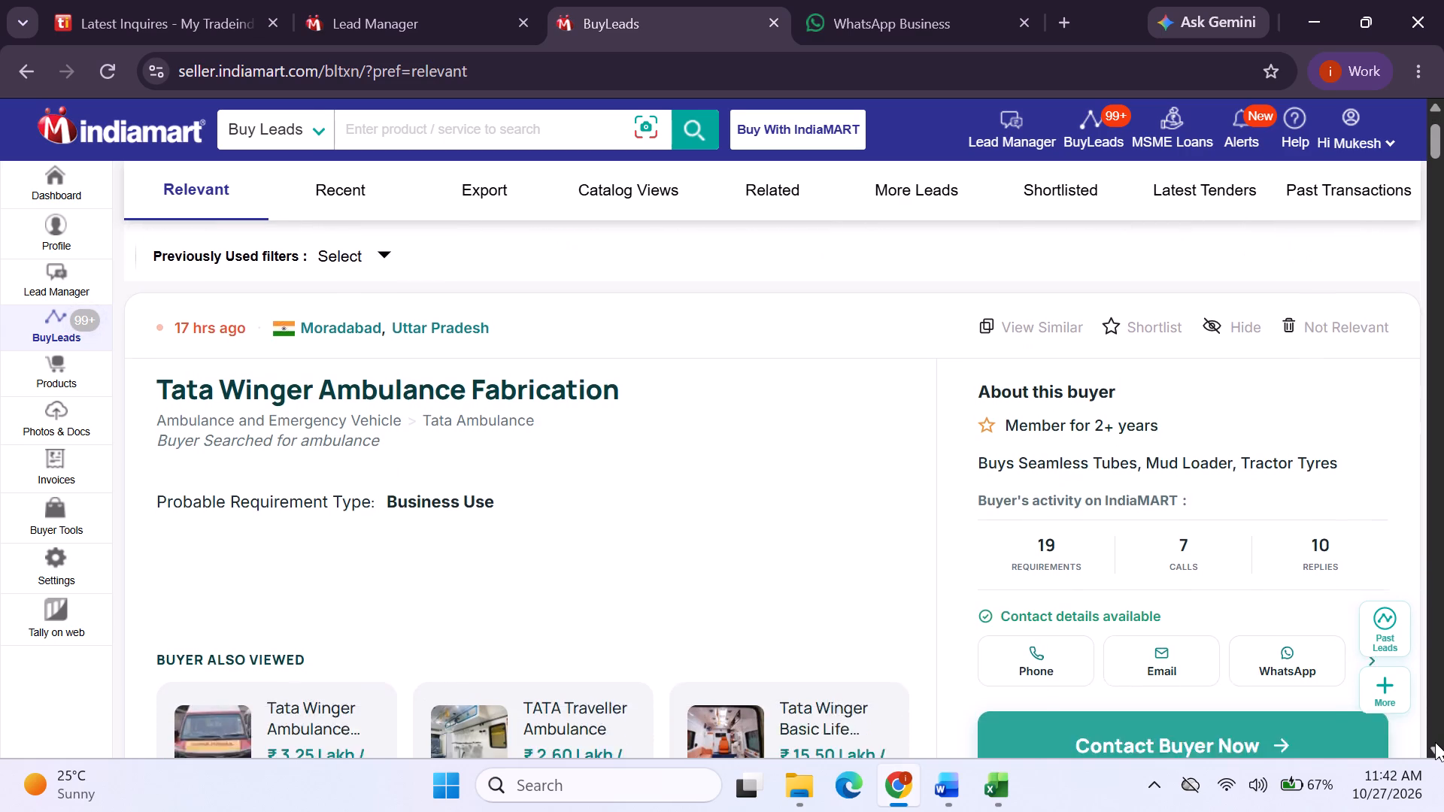
pyautogui.tripleClick(1435, 742)
pyautogui.tripleClick(1435, 742)
pyautogui.tripleClick(1435, 742)
pyautogui.tripleClick(1435, 742)
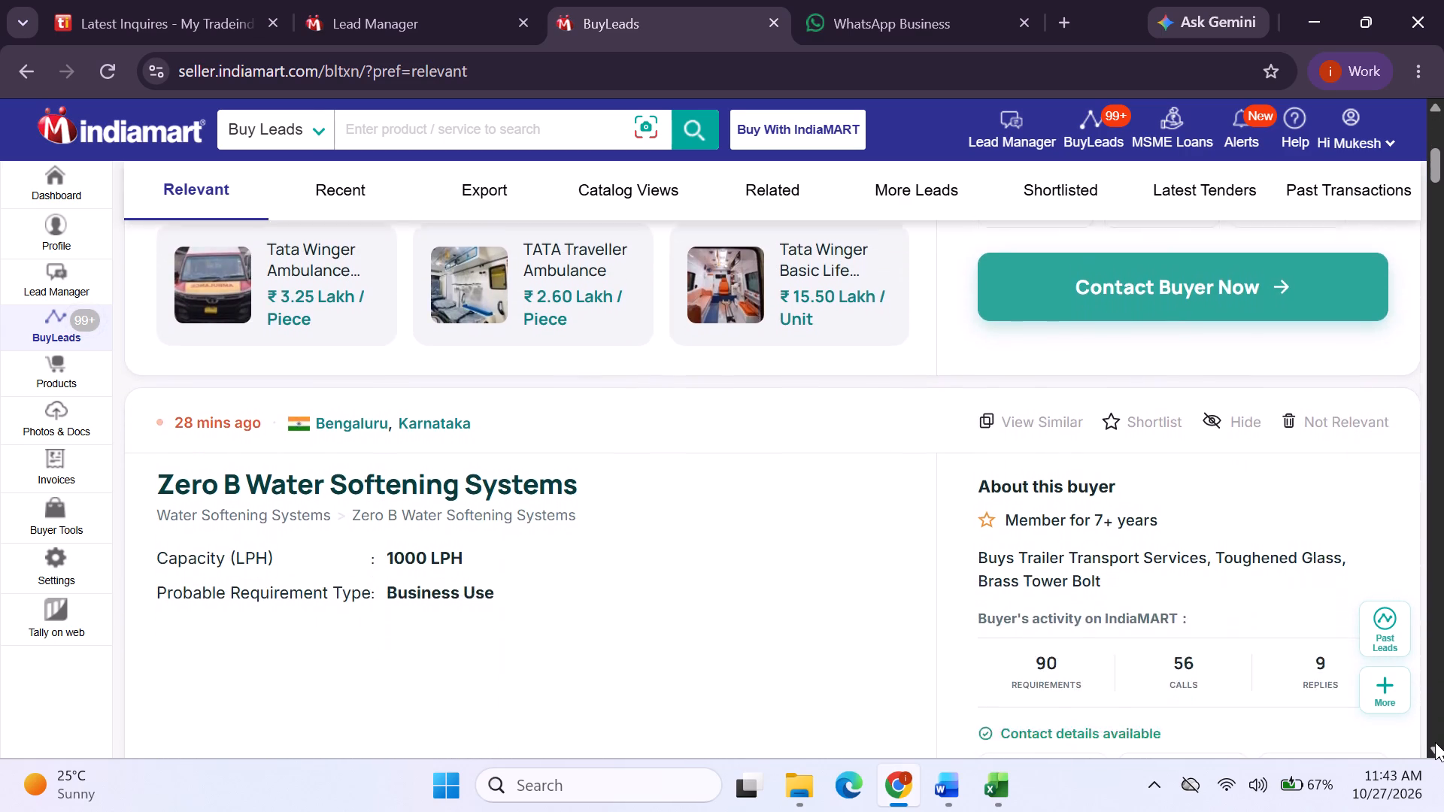
pyautogui.tripleClick(1435, 742)
pyautogui.tripleClick(1435, 742)
pyautogui.tripleClick(1435, 742)
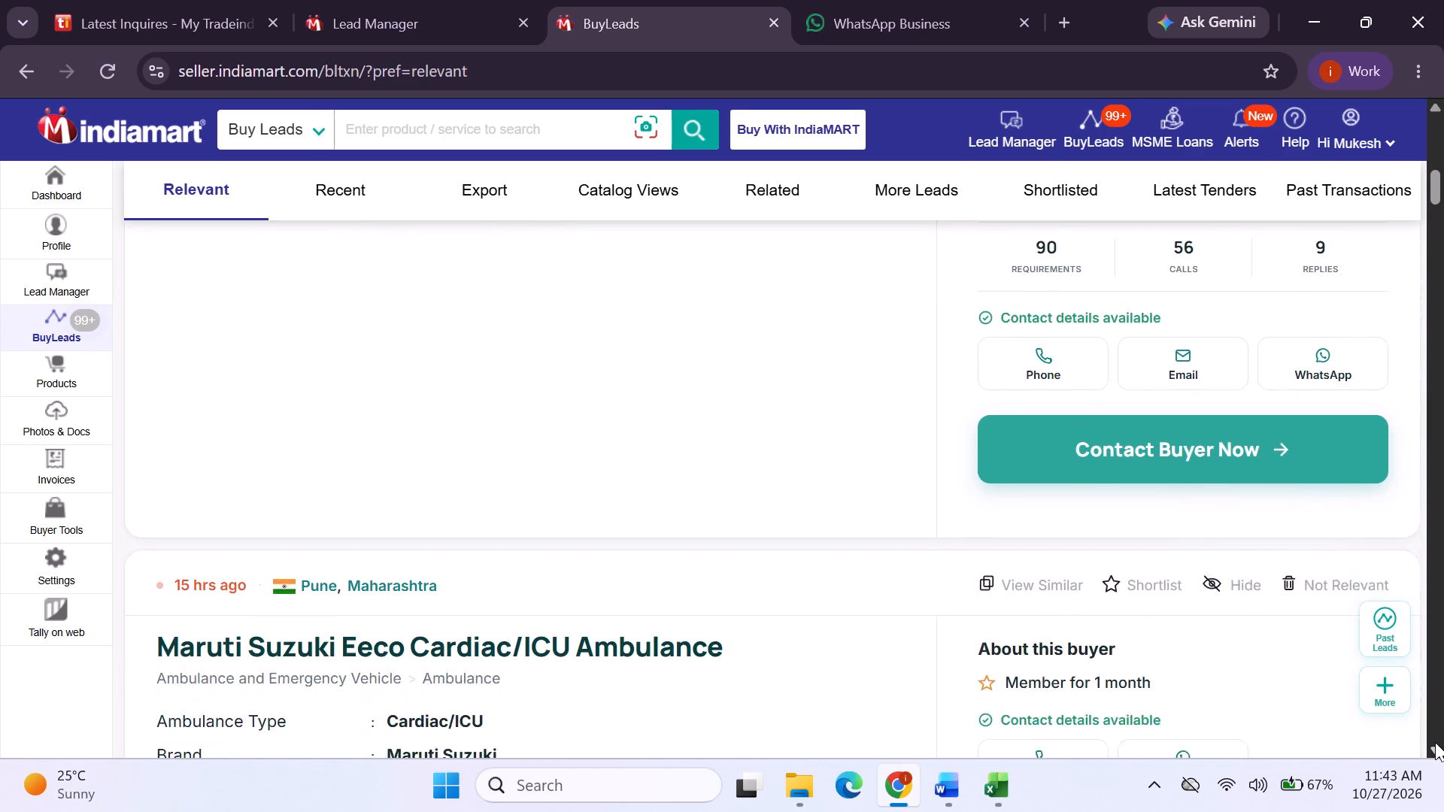
pyautogui.tripleClick(1435, 742)
pyautogui.tripleClick(1435, 742)
pyautogui.tripleClick(1435, 742)
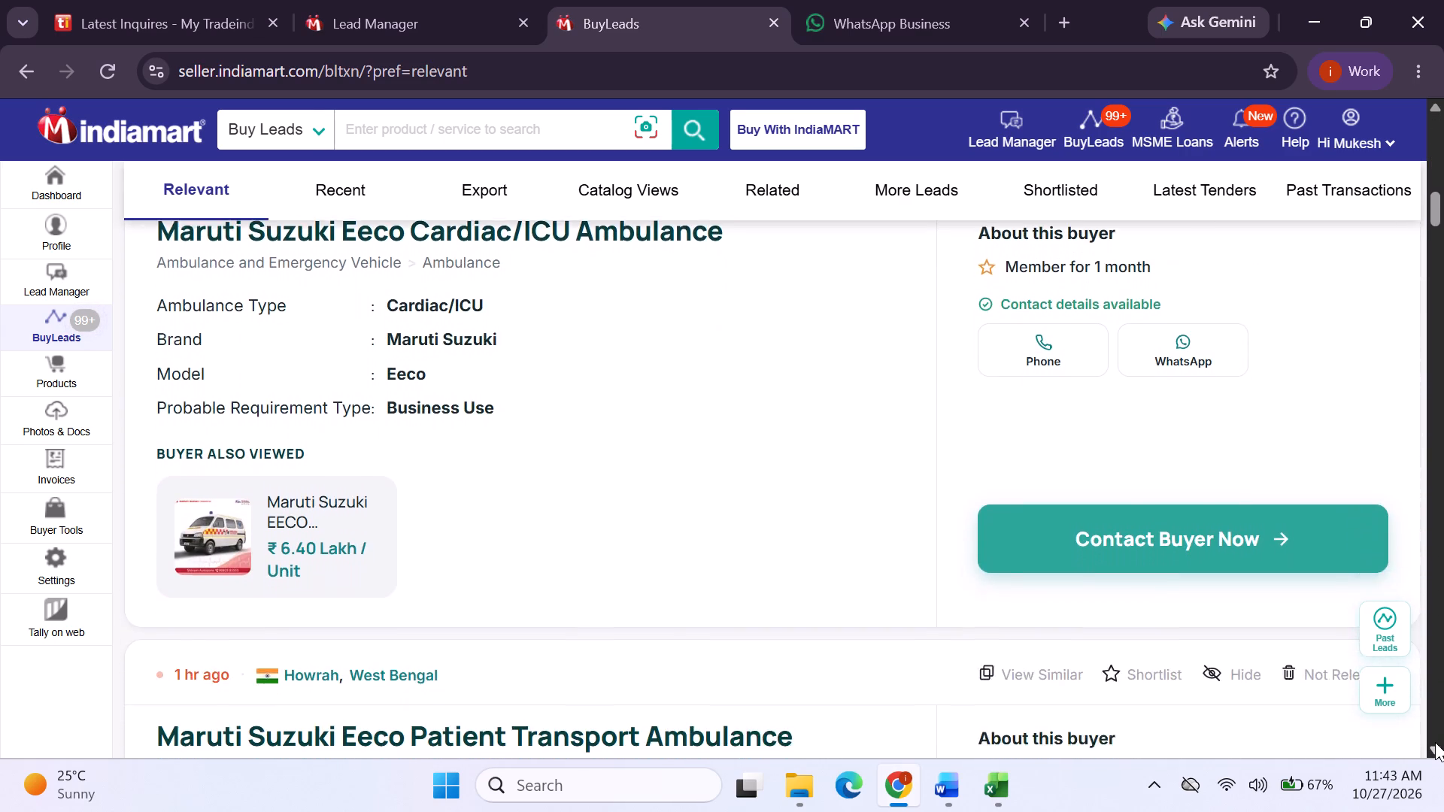
pyautogui.tripleClick(1435, 742)
pyautogui.click(1435, 742)
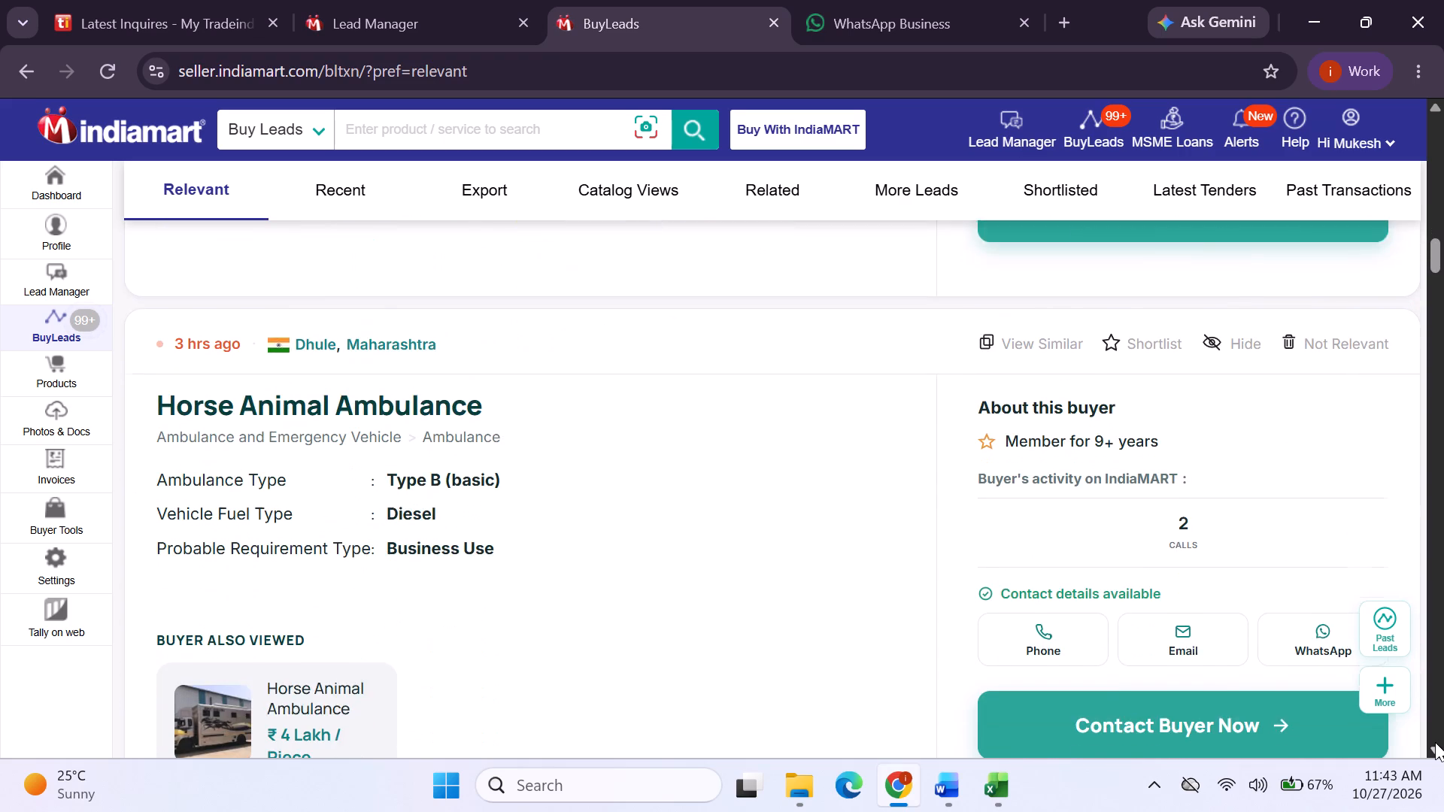
pyautogui.tripleClick(1435, 742)
pyautogui.tripleClick(1435, 742)
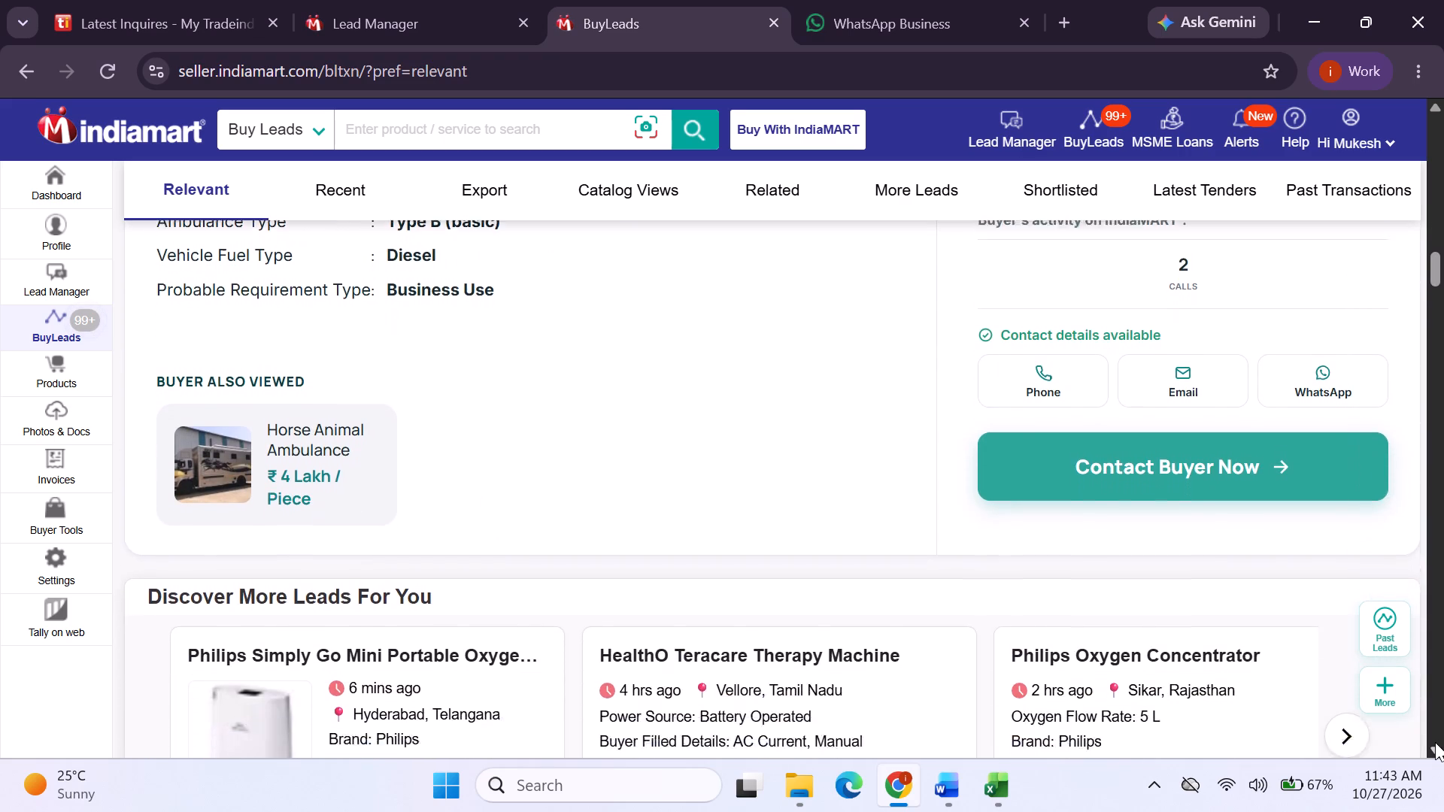
pyautogui.click(1435, 742)
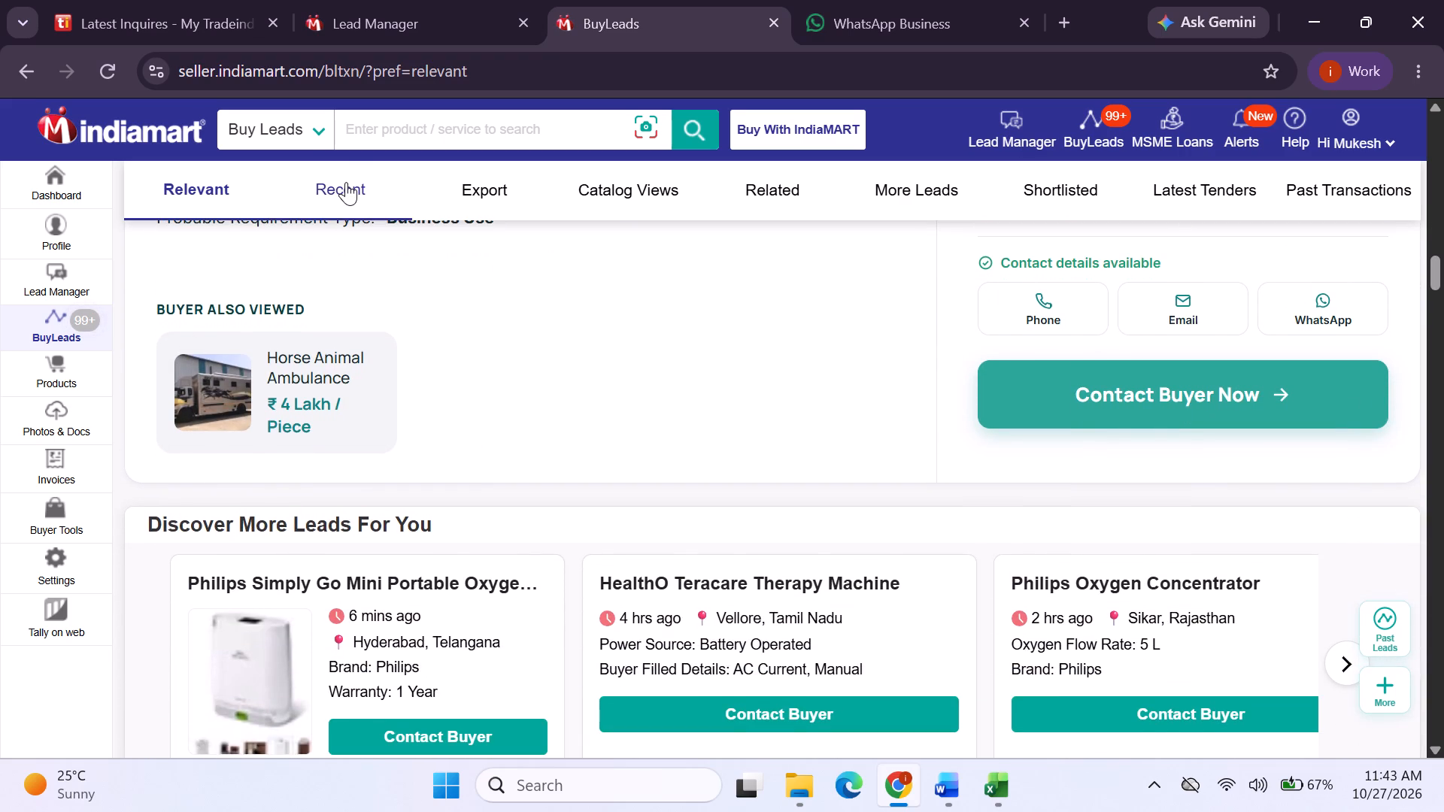
# From the recent buy leads, contact the Philips Simply Go Mini Portable Oxygen Concentrator buyer in Hyderabad with the Catalog Link reply.
pyautogui.click(346, 182)
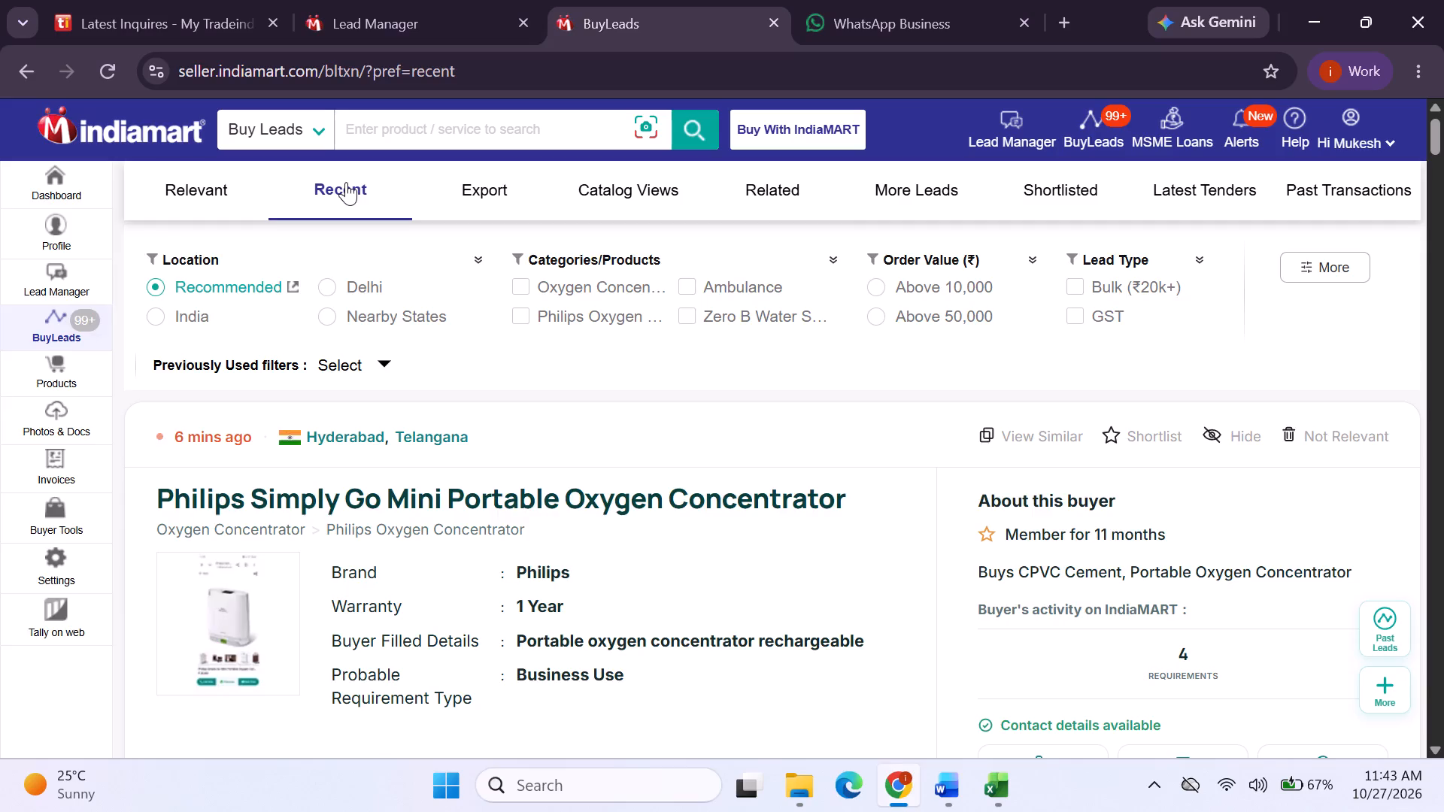
pyautogui.tripleClick(1436, 747)
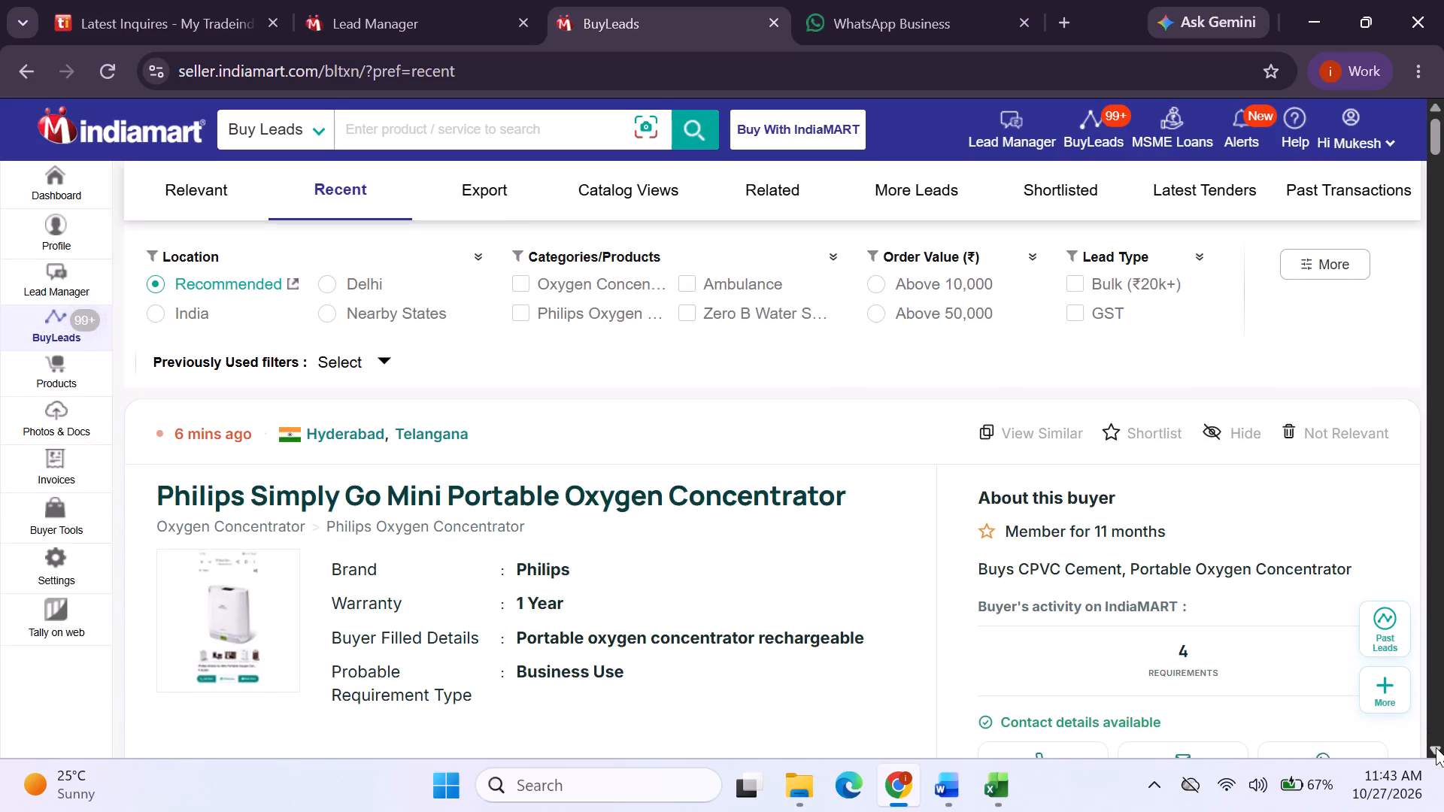
pyautogui.click(1436, 747)
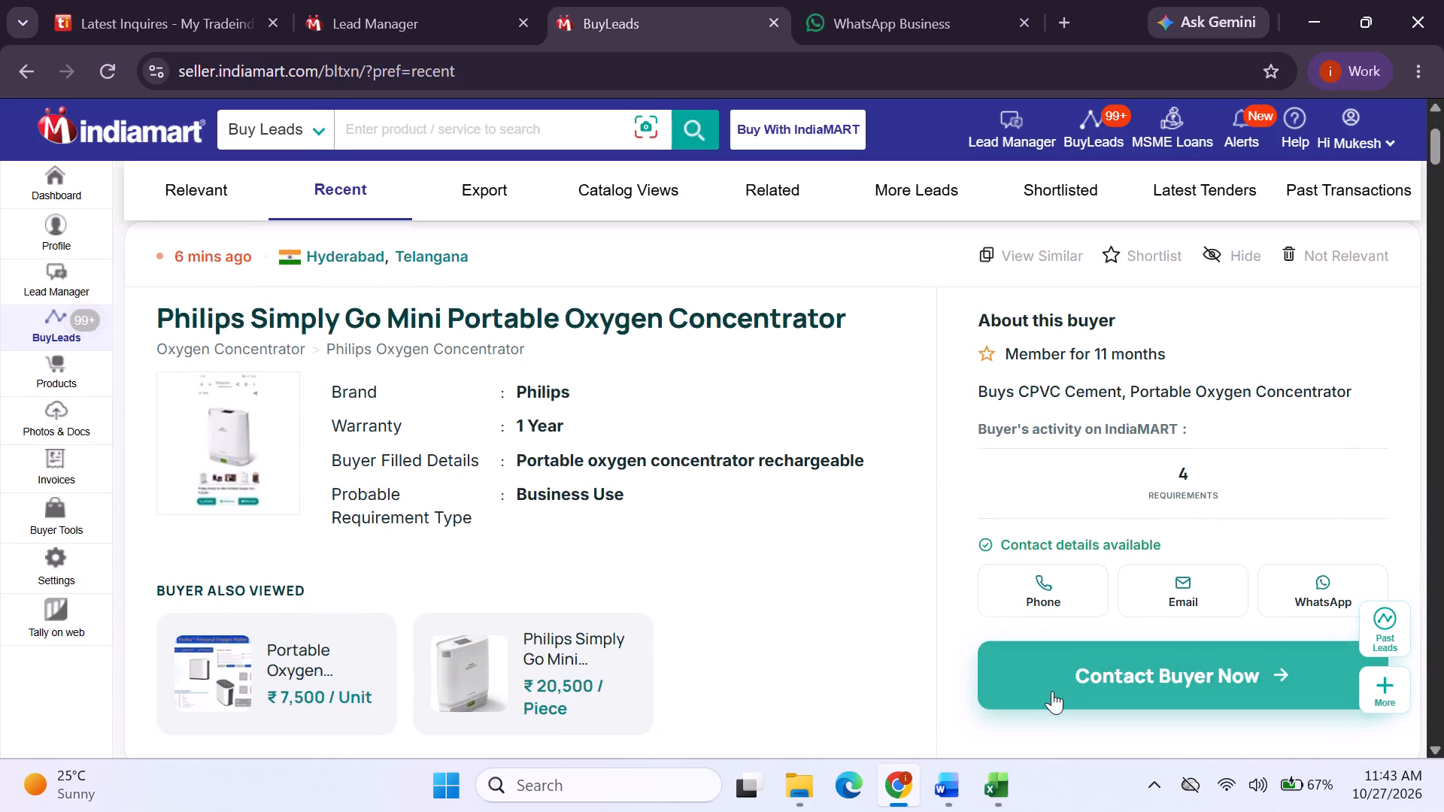
pyautogui.click(1052, 691)
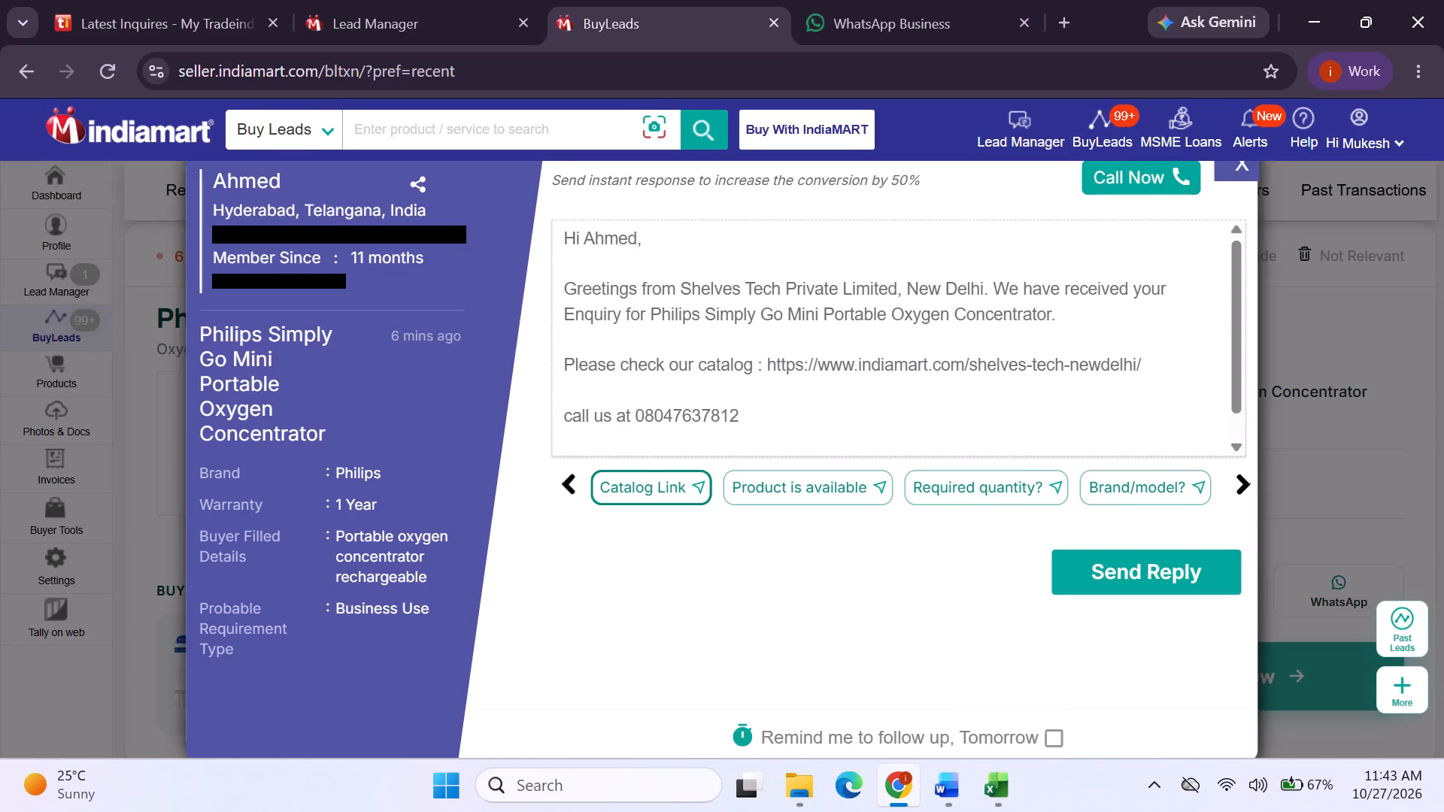
pyautogui.click(639, 486)
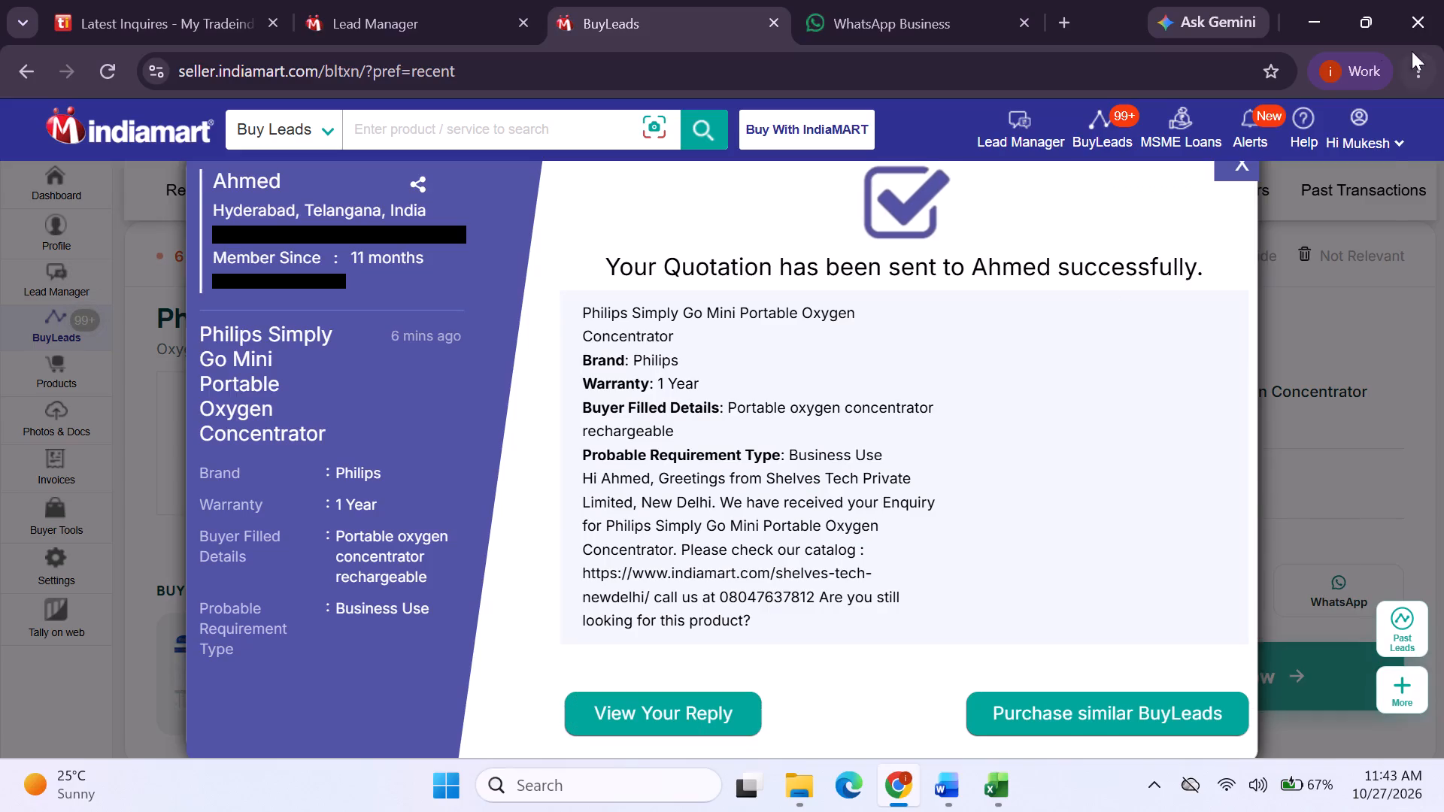
pyautogui.click(1244, 168)
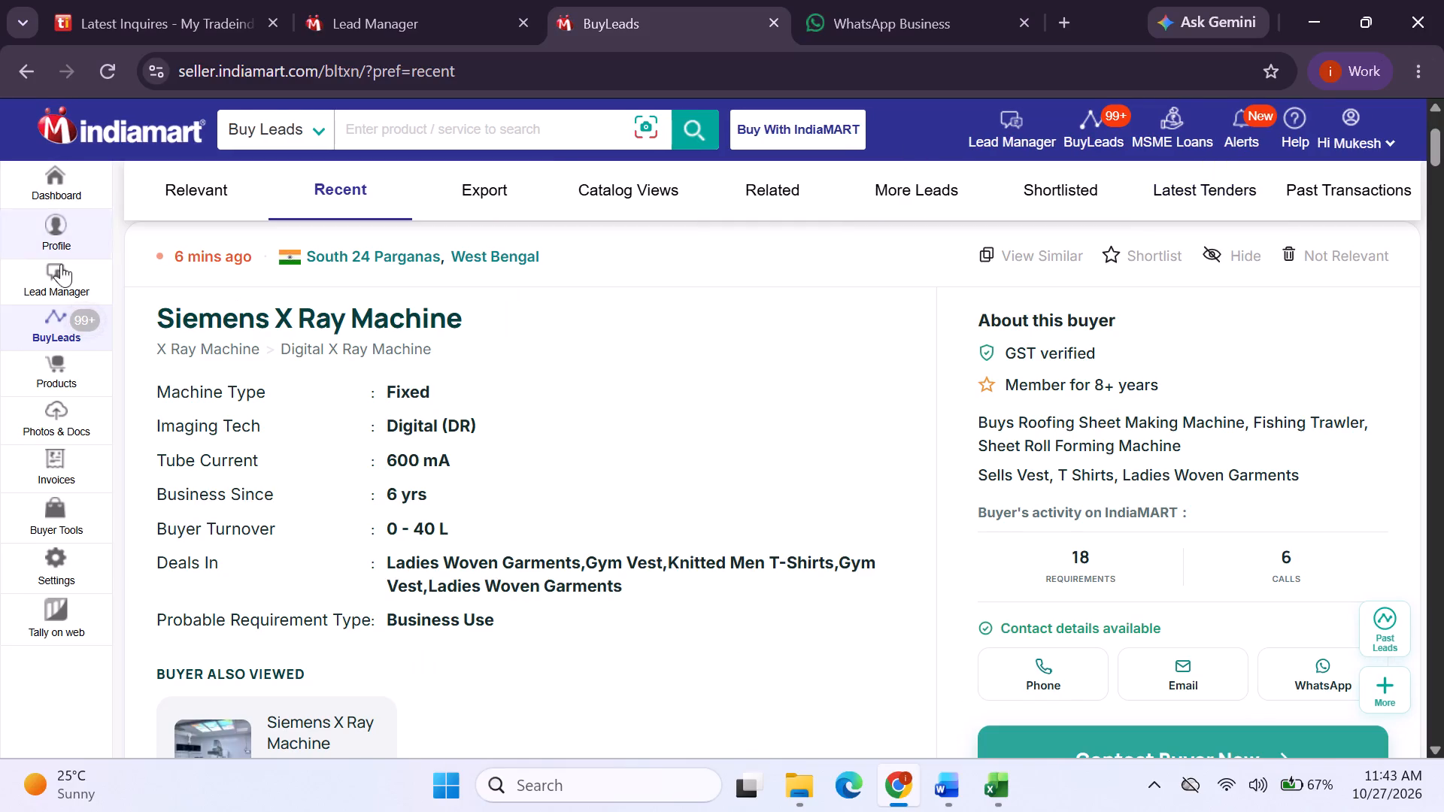
# Copy the Philips Simply Go Mini Portable Oxygen Concentrator lead's details from Lead Manager into row 8 of the Excel IndiaMART sheet.
pyautogui.click(59, 292)
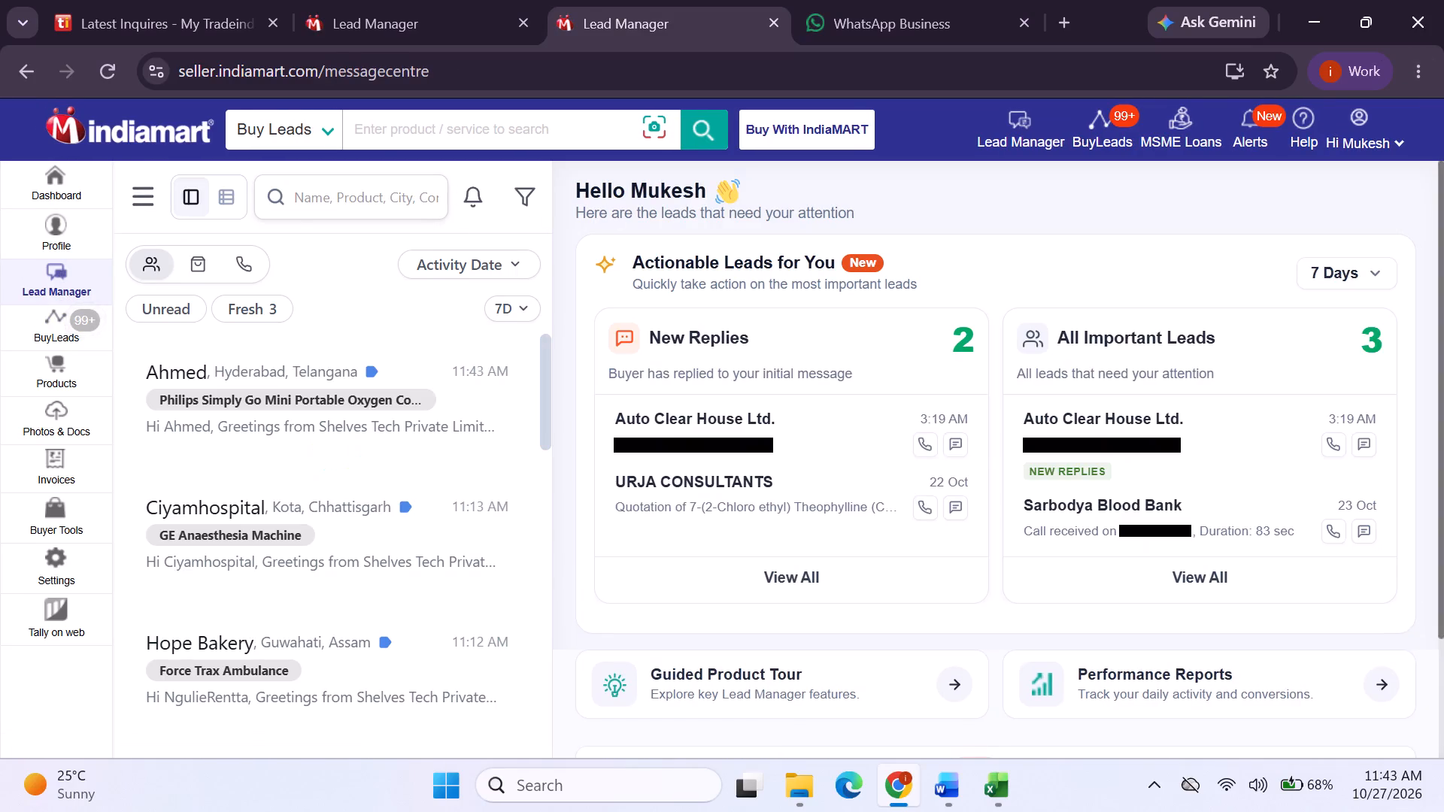
pyautogui.click(367, 393)
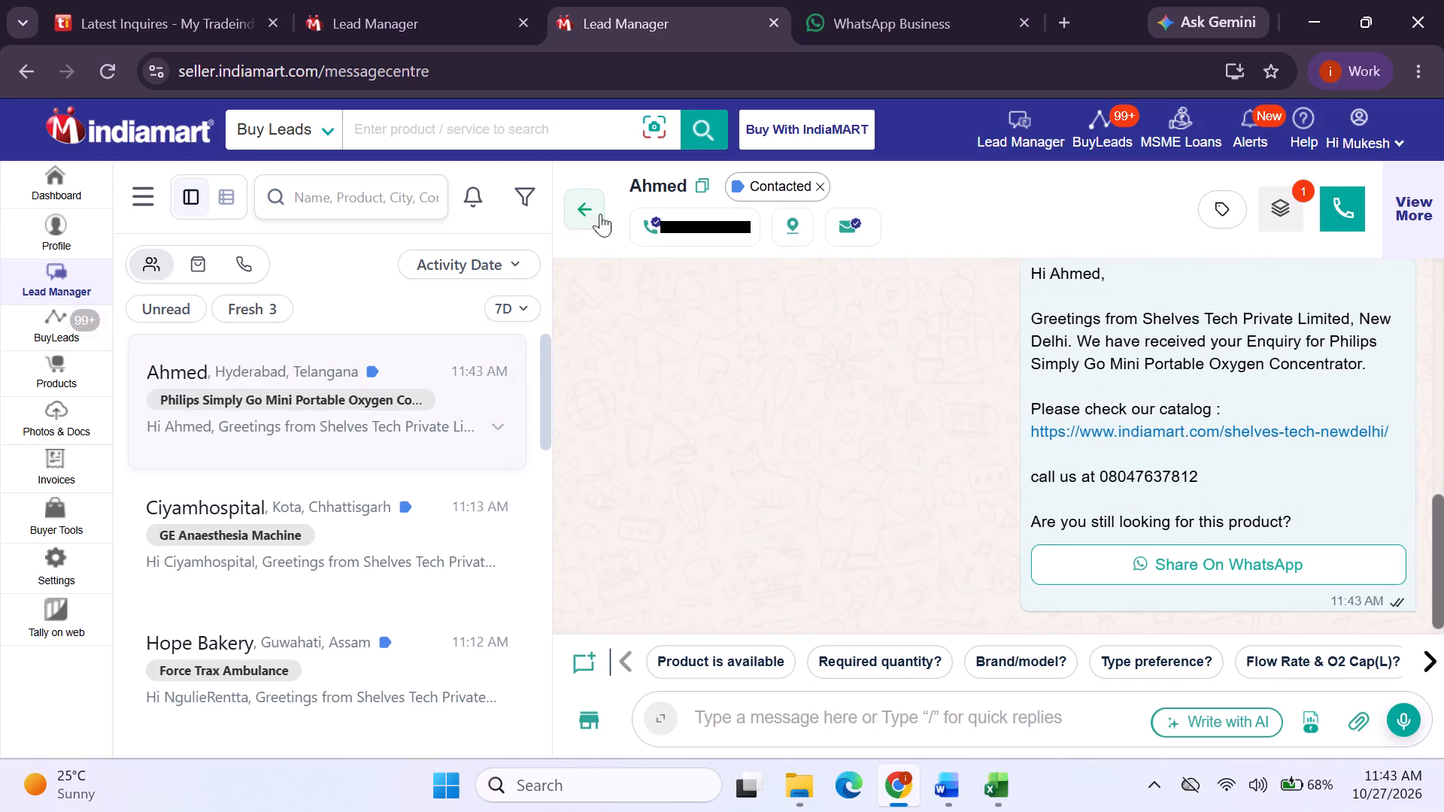
pyautogui.click(700, 187)
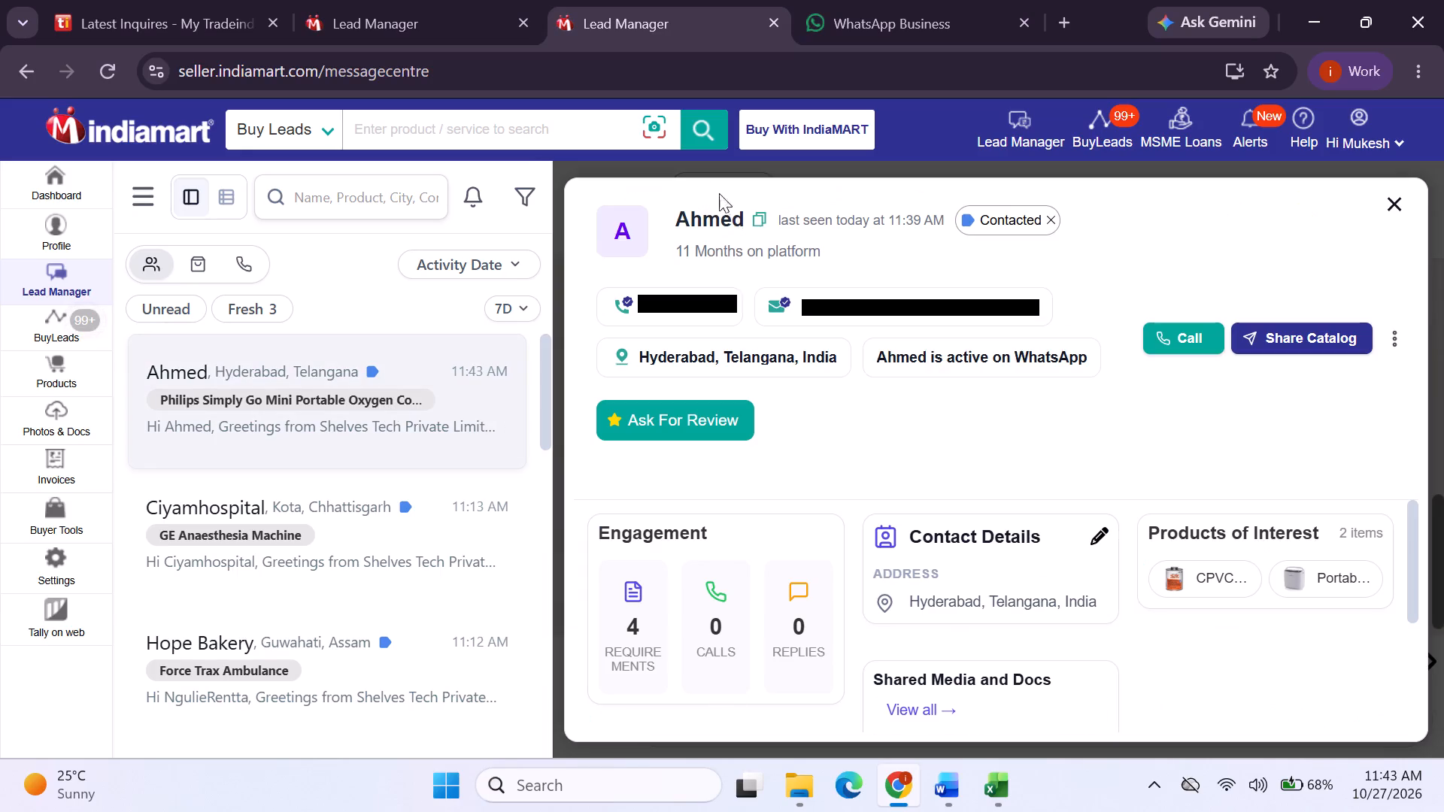
pyautogui.click(1006, 783)
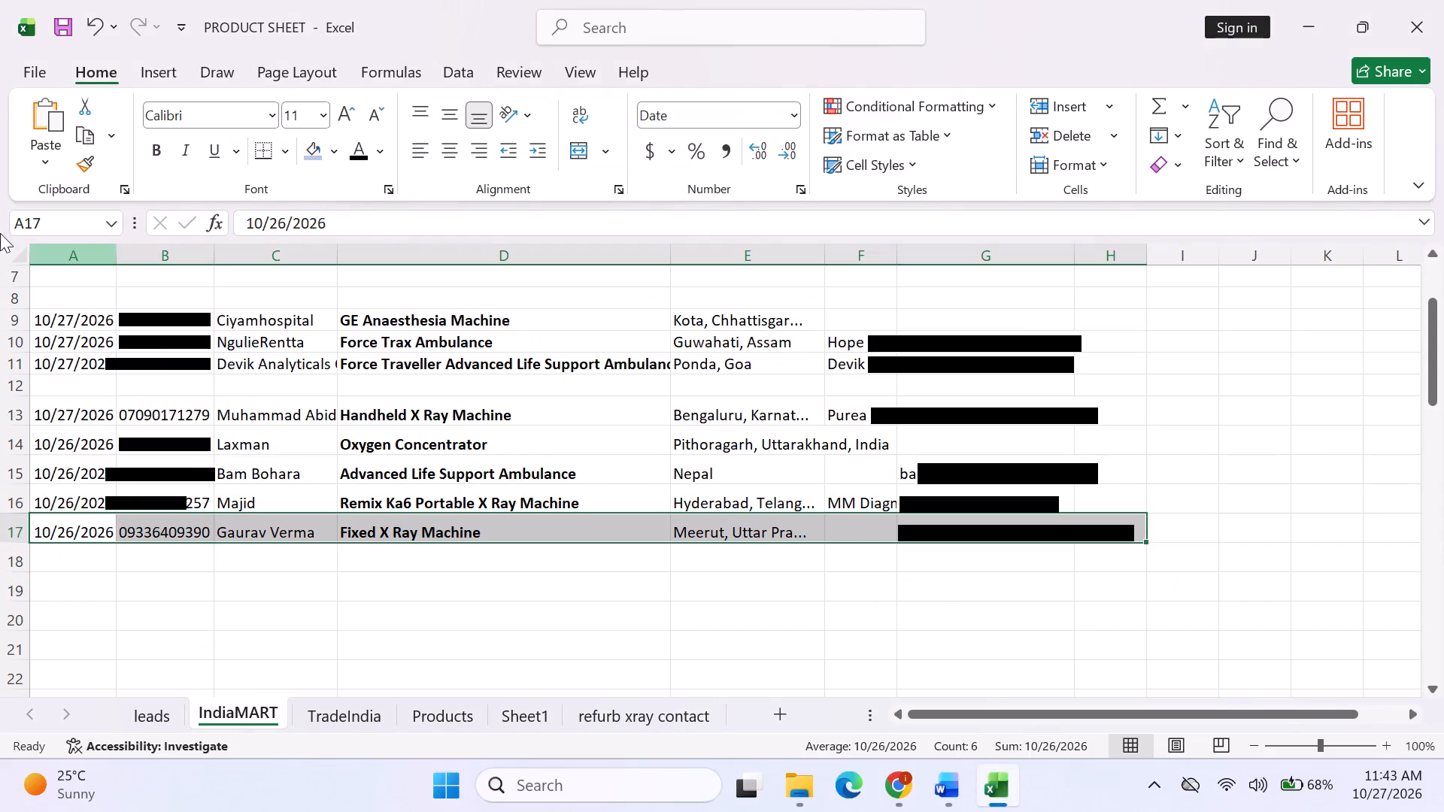
pyautogui.click(25, 298)
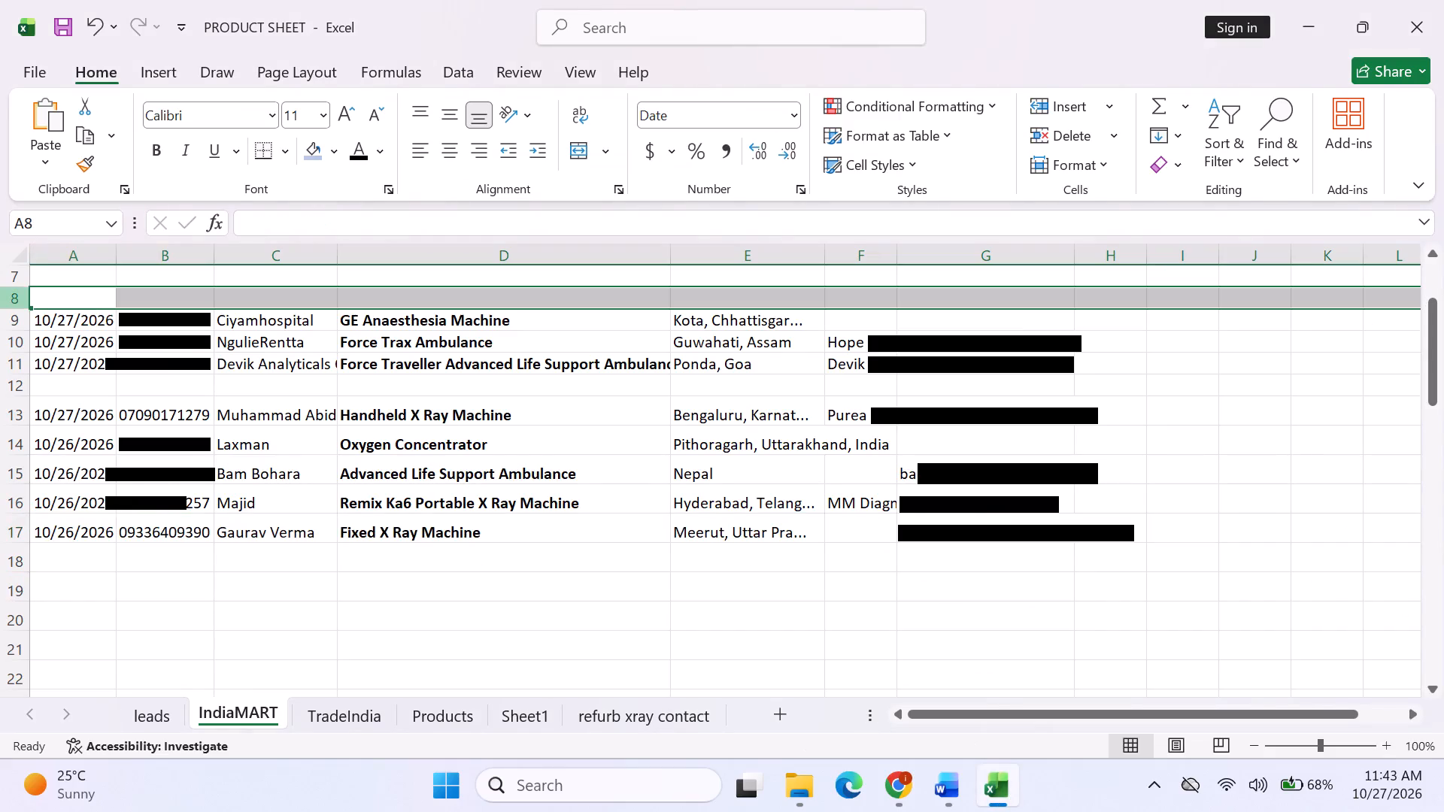
pyautogui.hotkey('ctrl', 'v')
pyautogui.click(778, 442)
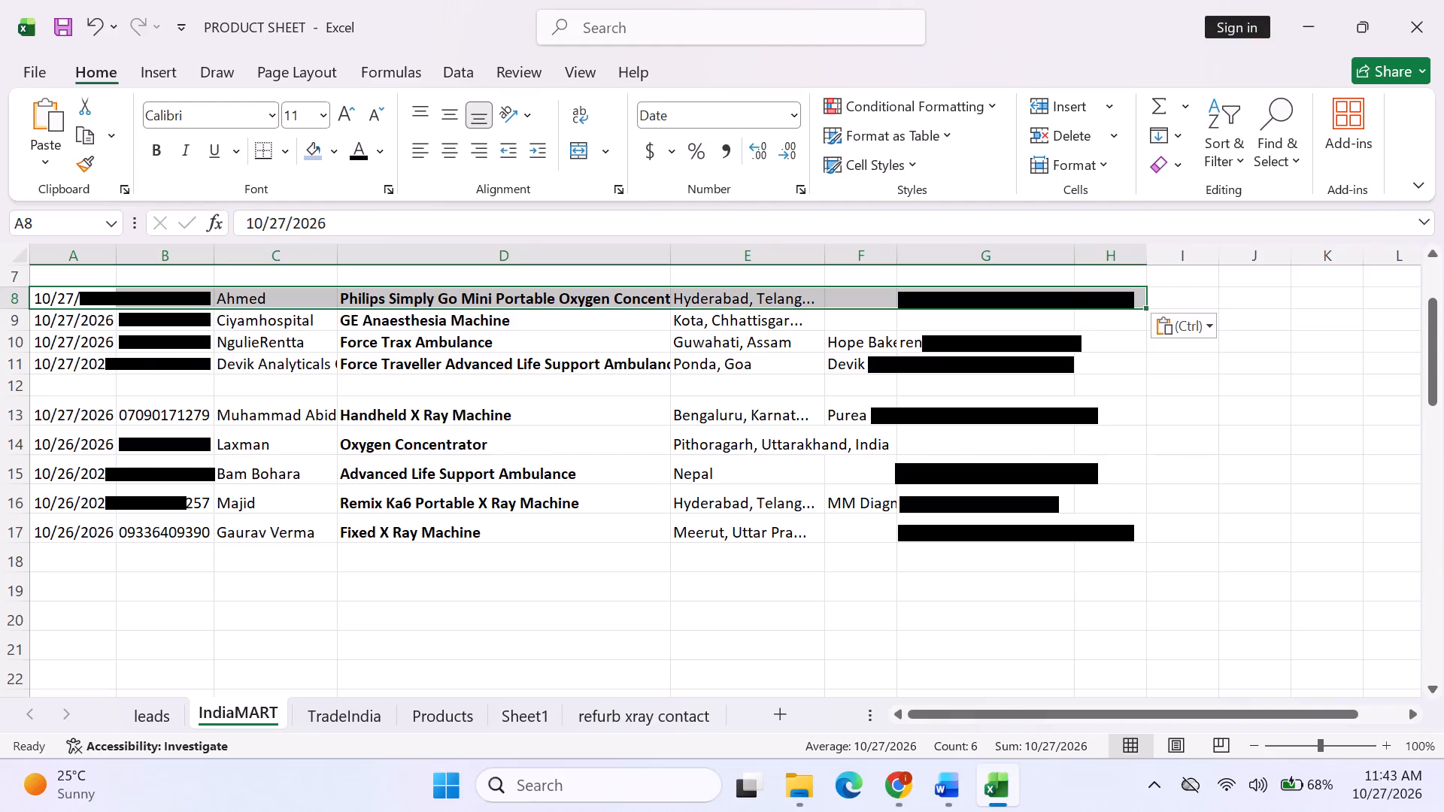
# Return to Lead Manager in Chrome and look through the older leads, from the GE Anaesthesia Machine enquiry to yesterday's X-ray machine enquiries.
pyautogui.click(905, 779)
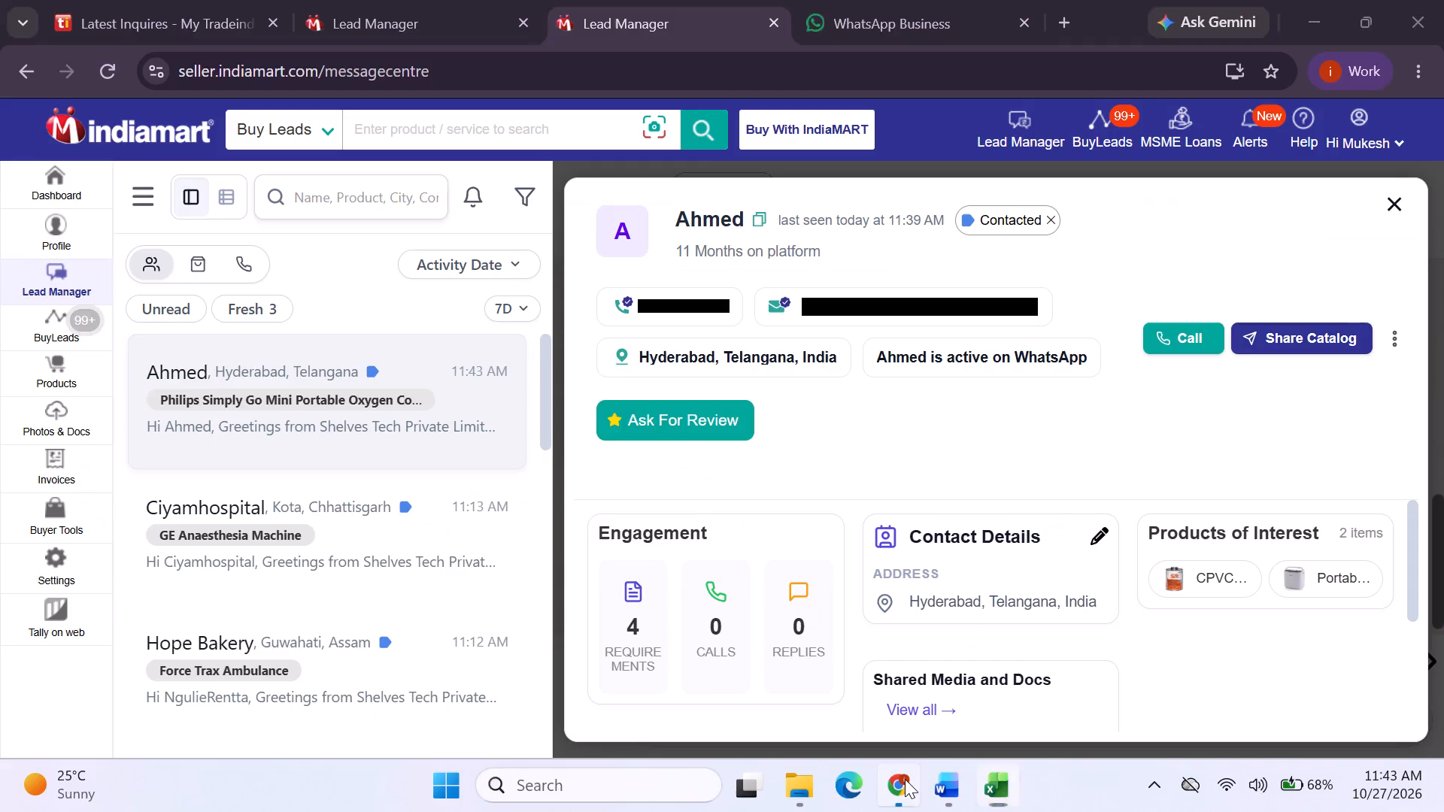
pyautogui.click(240, 559)
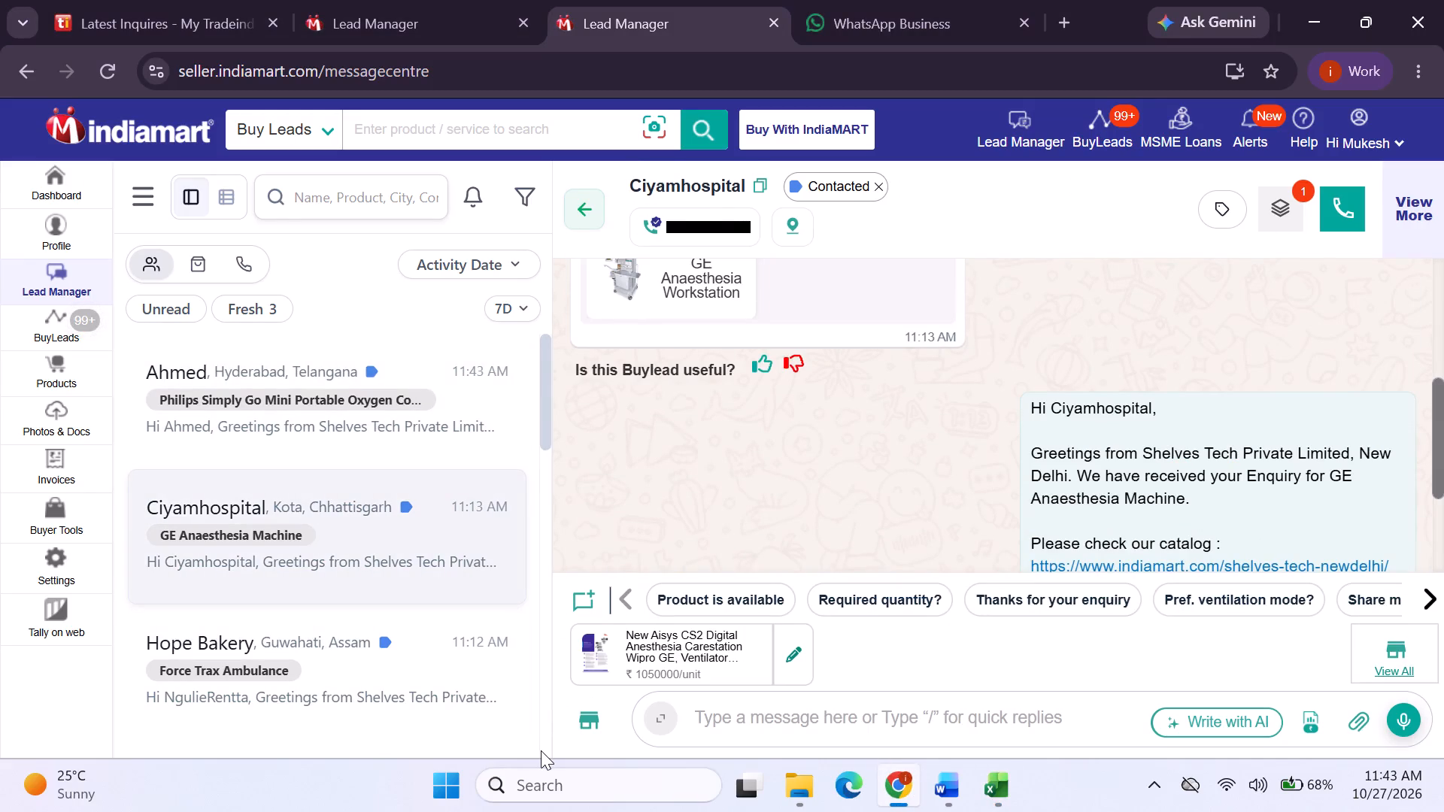
pyautogui.click(541, 750)
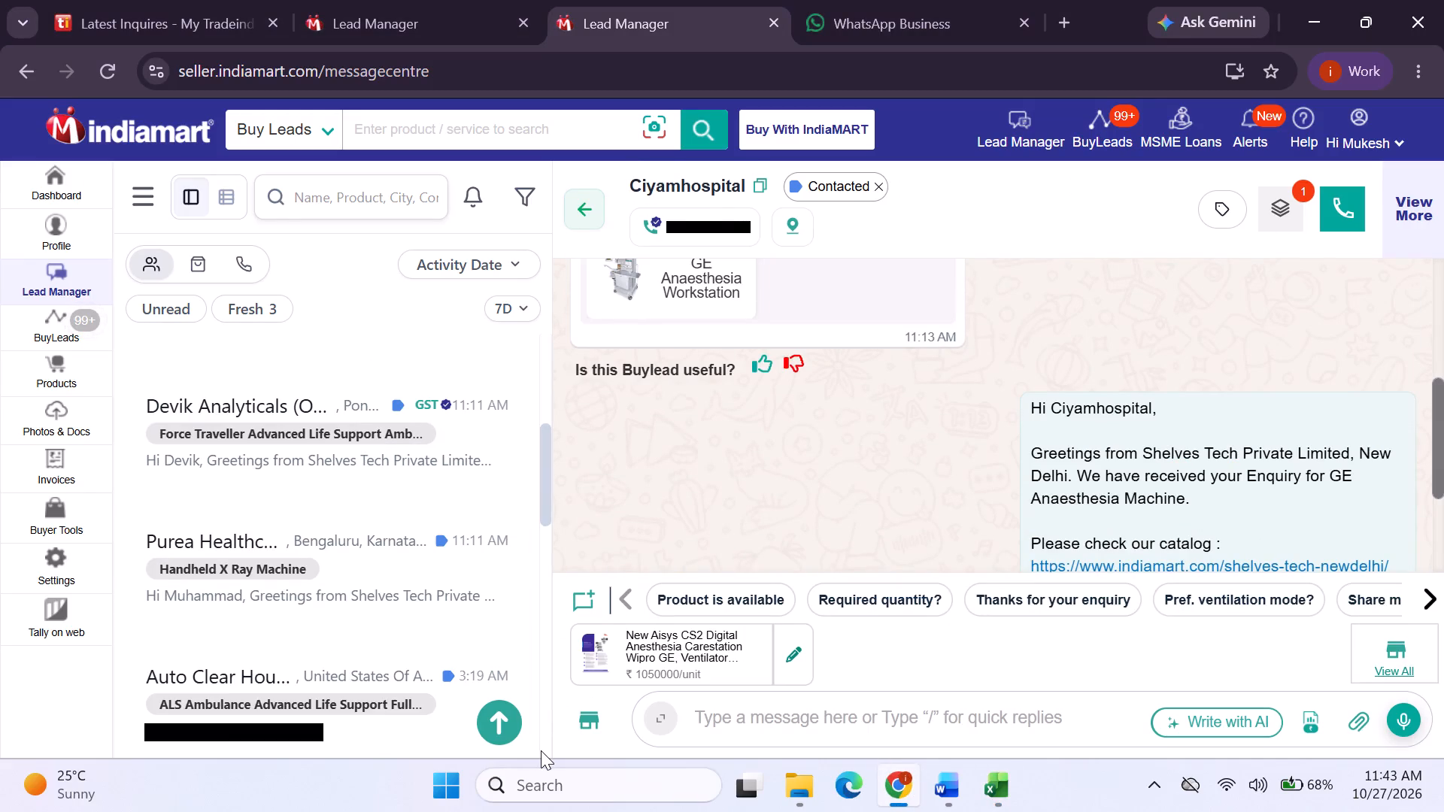
pyautogui.click(541, 750)
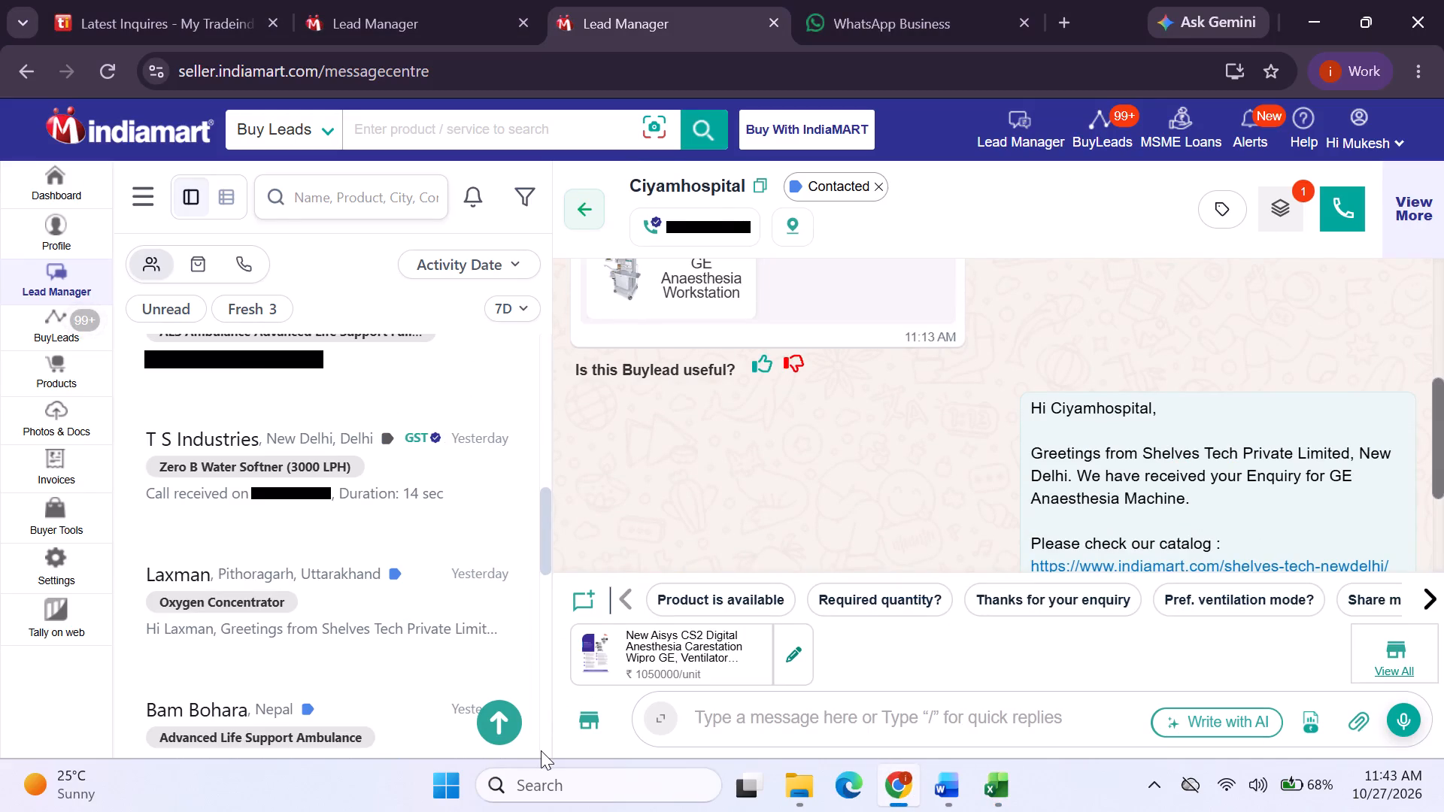
pyautogui.click(541, 750)
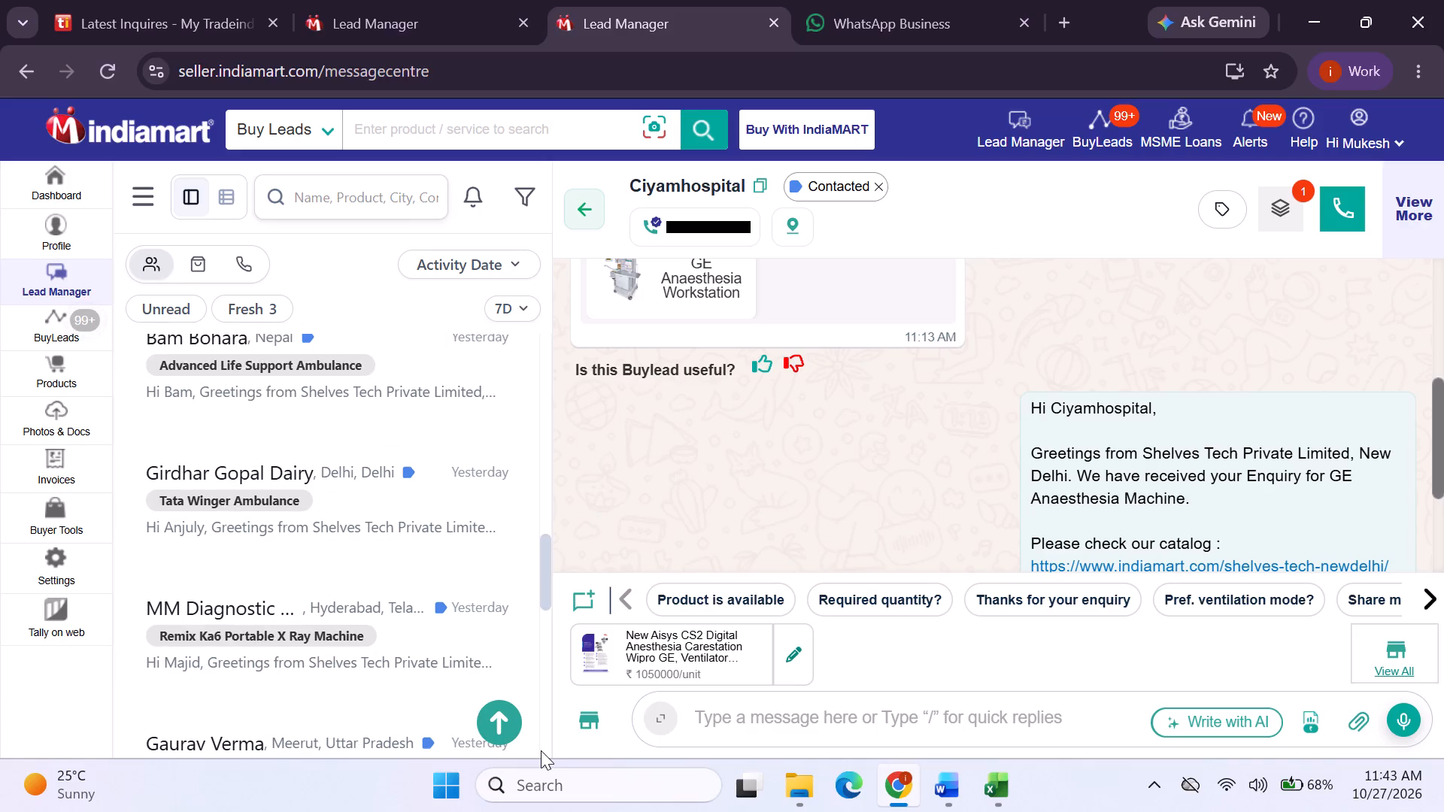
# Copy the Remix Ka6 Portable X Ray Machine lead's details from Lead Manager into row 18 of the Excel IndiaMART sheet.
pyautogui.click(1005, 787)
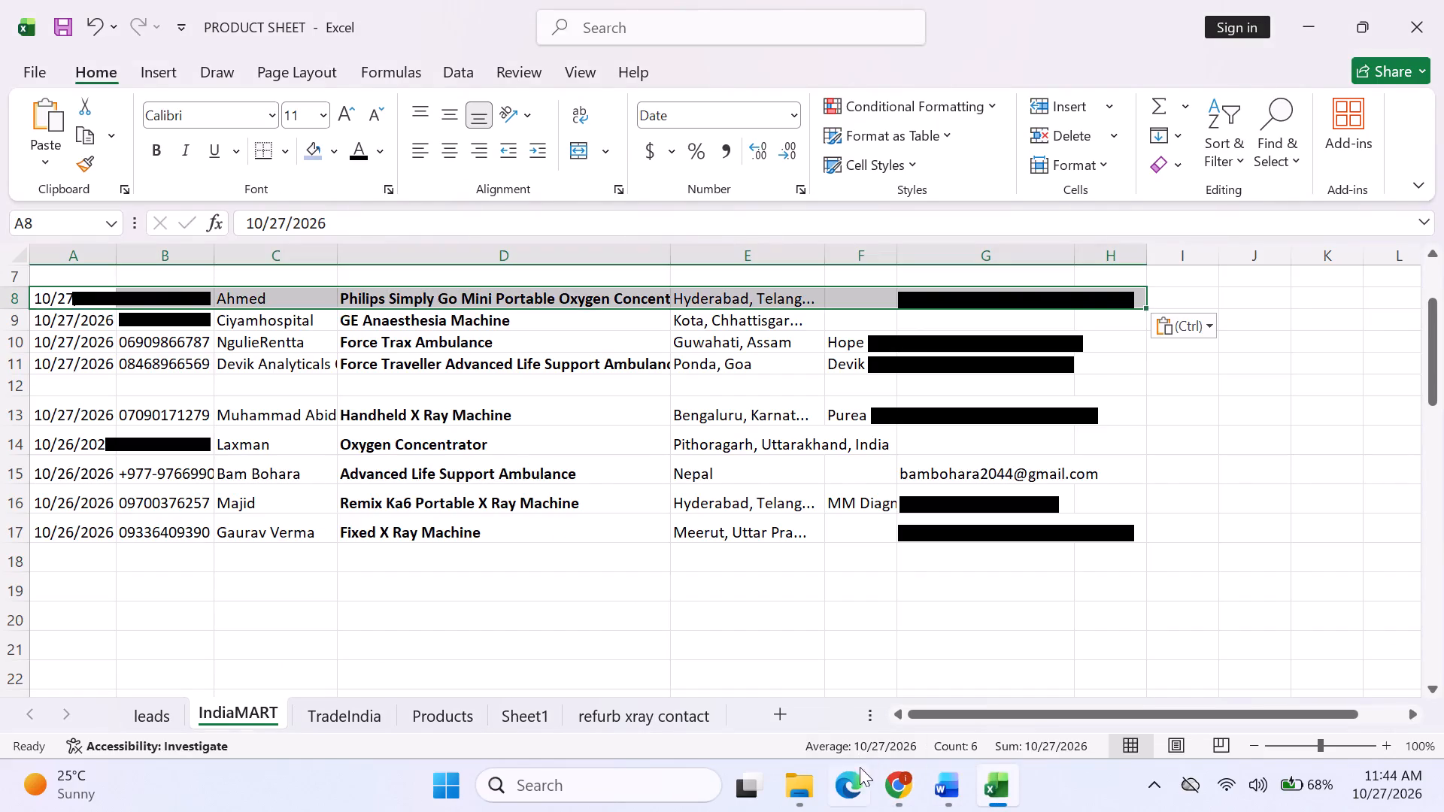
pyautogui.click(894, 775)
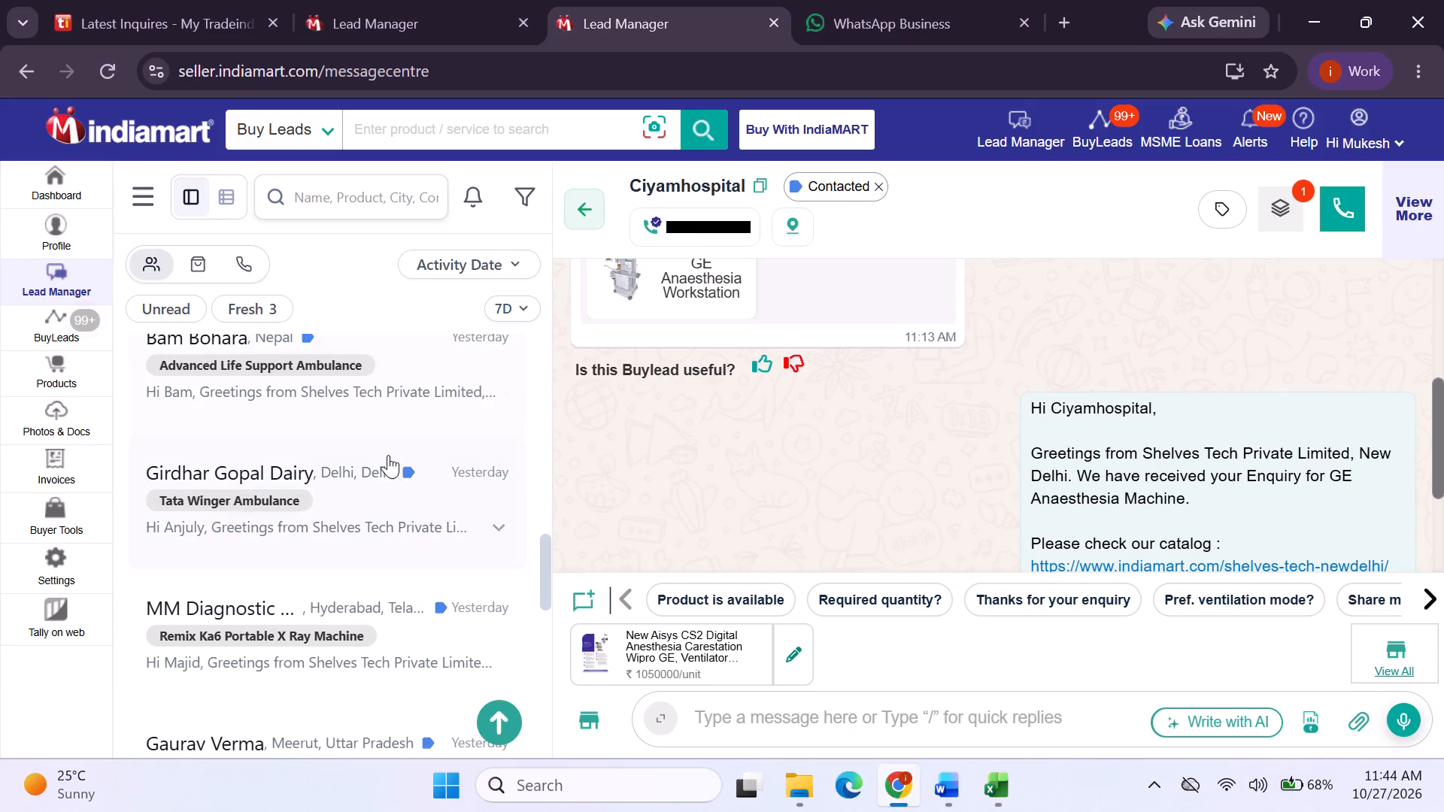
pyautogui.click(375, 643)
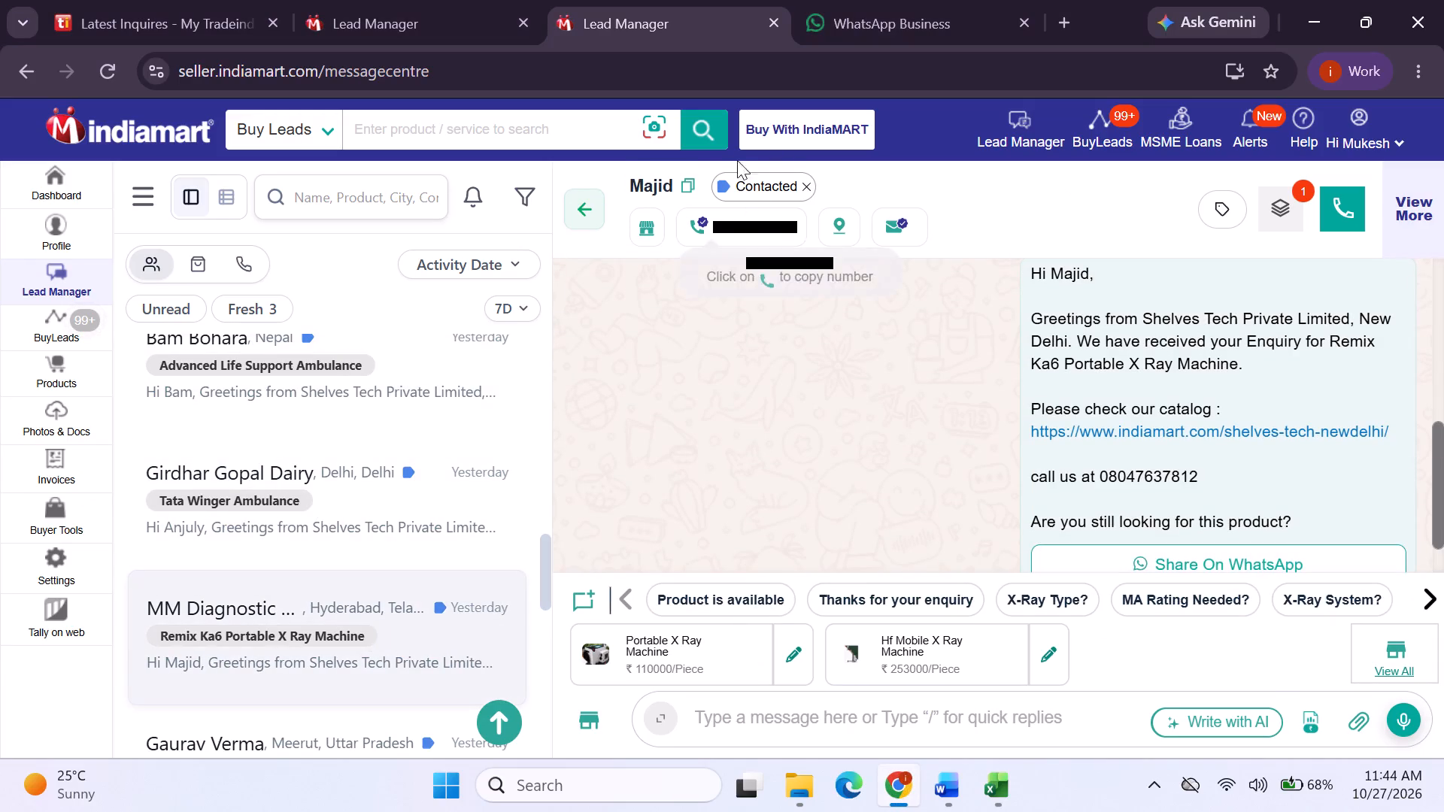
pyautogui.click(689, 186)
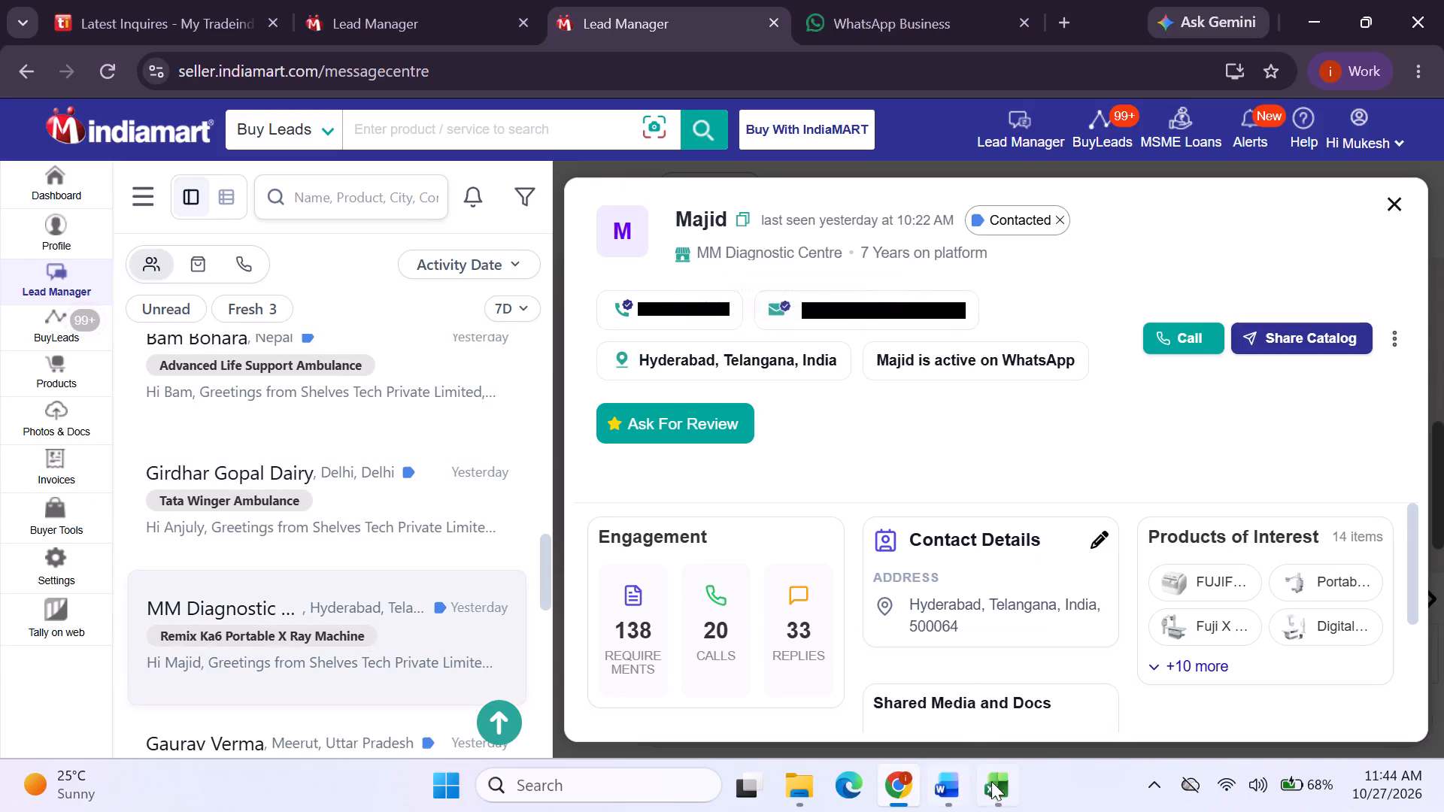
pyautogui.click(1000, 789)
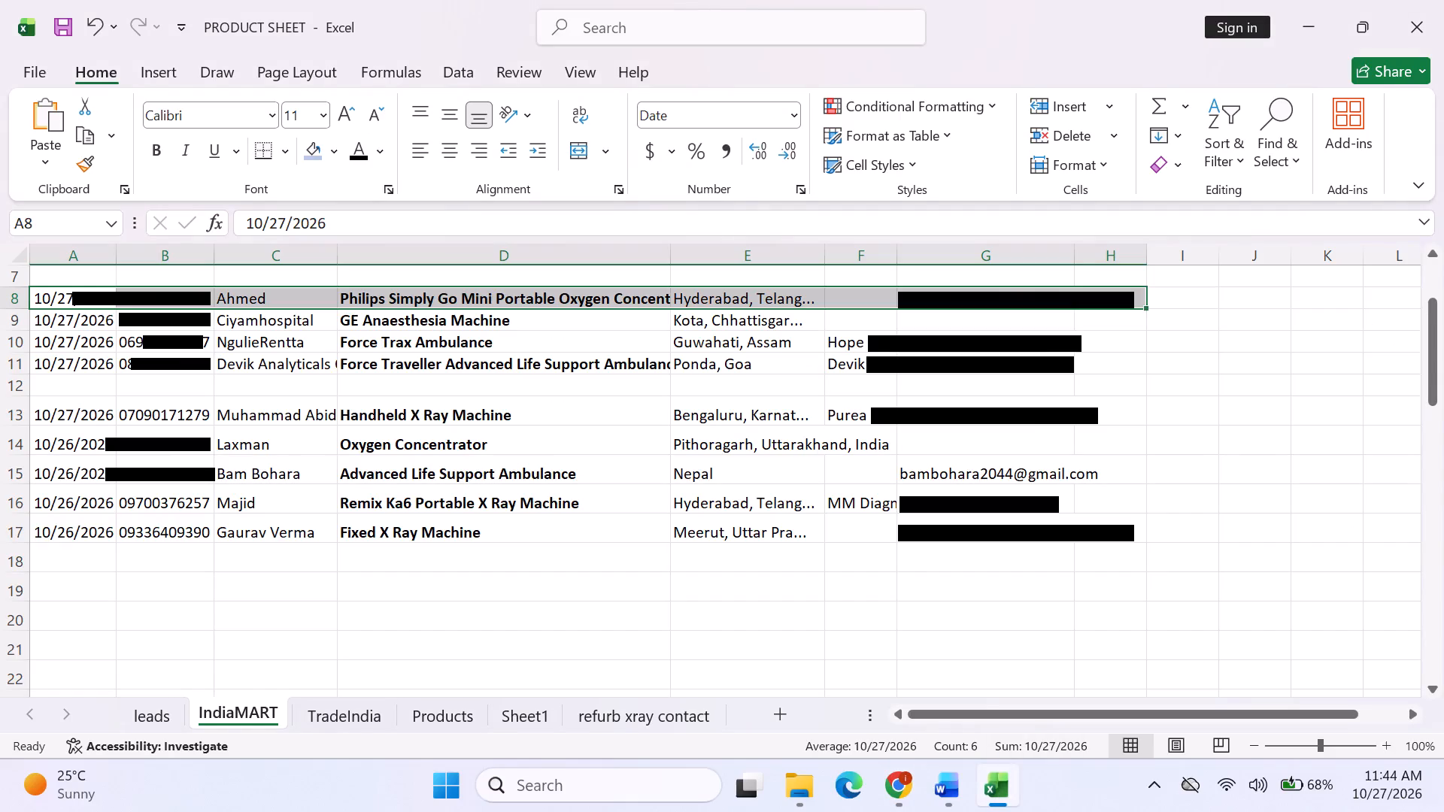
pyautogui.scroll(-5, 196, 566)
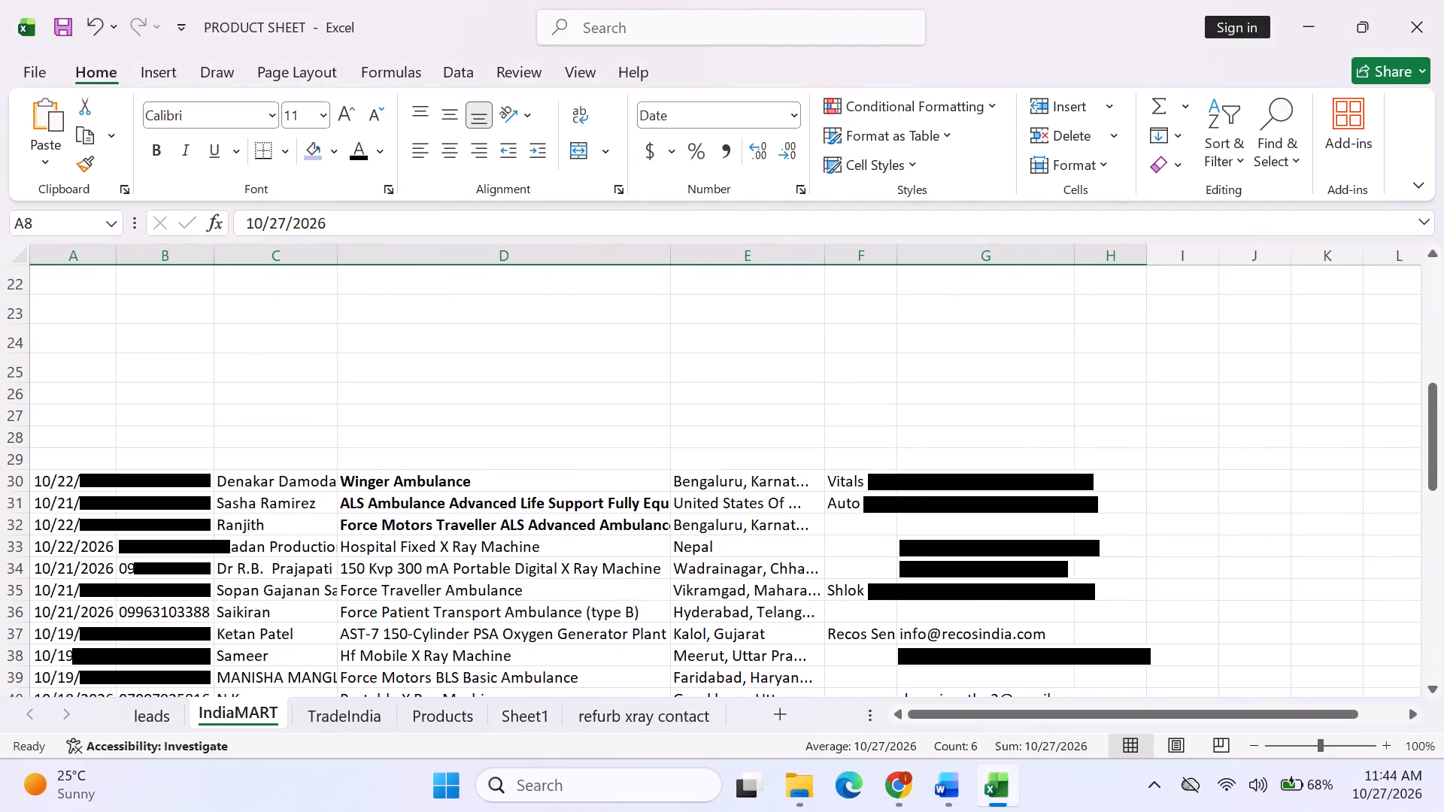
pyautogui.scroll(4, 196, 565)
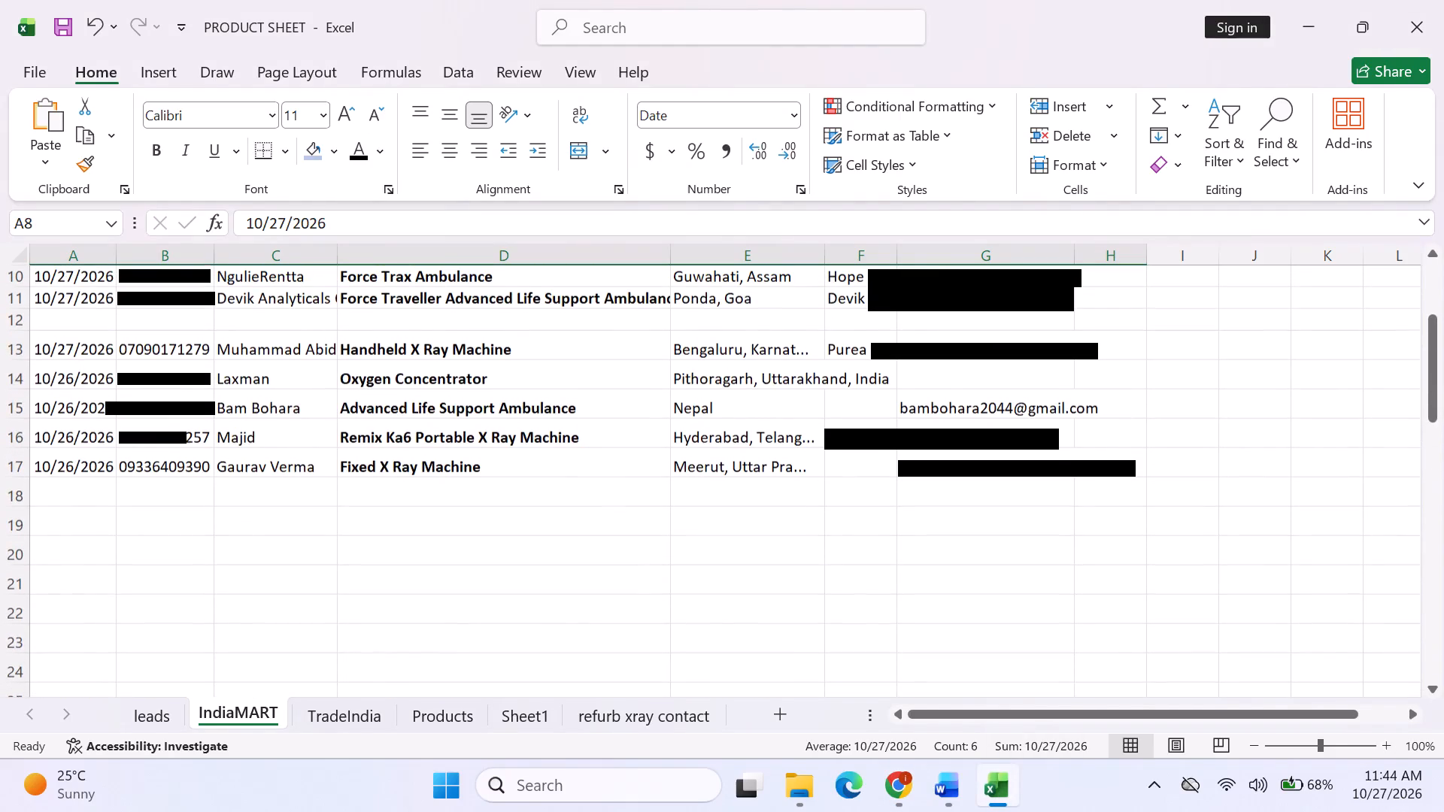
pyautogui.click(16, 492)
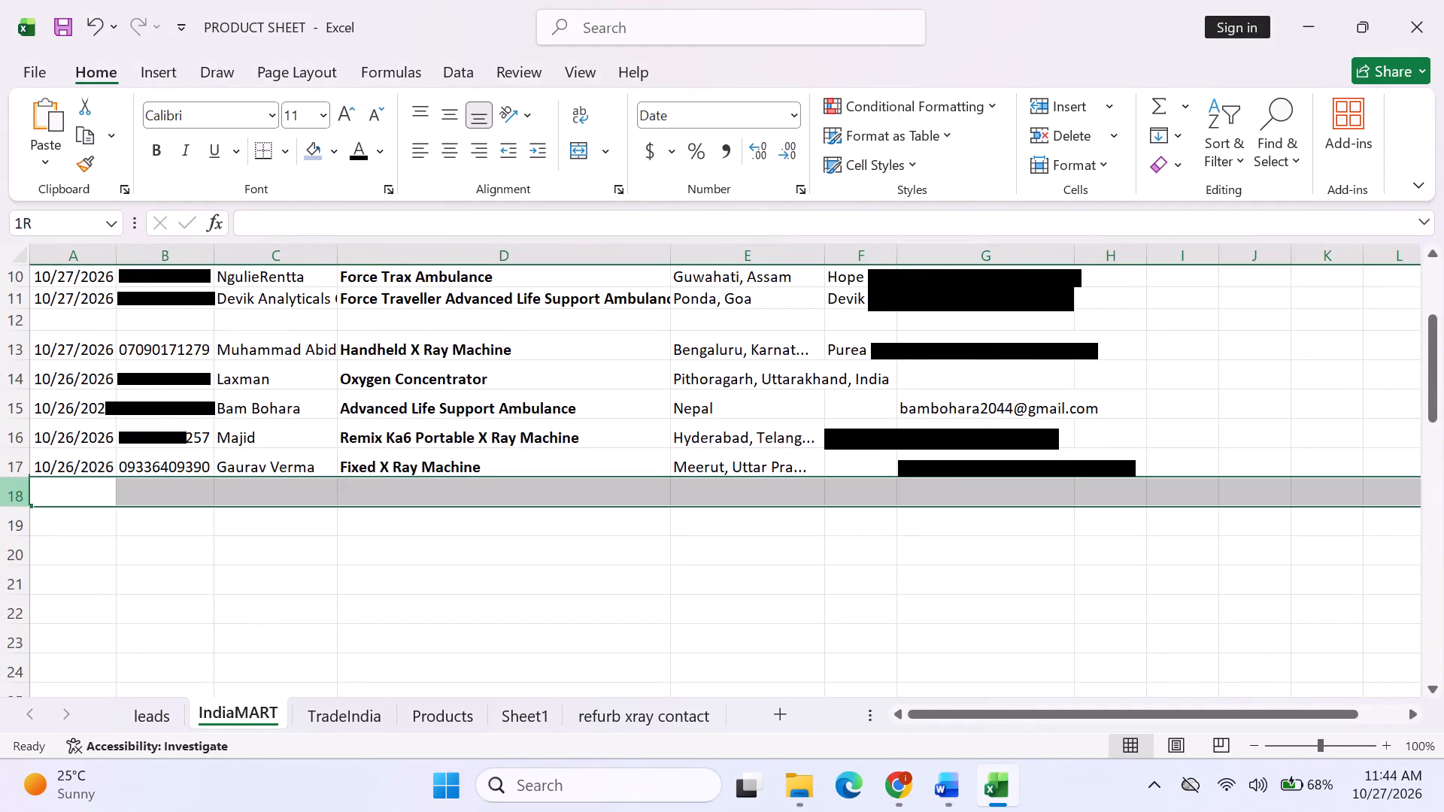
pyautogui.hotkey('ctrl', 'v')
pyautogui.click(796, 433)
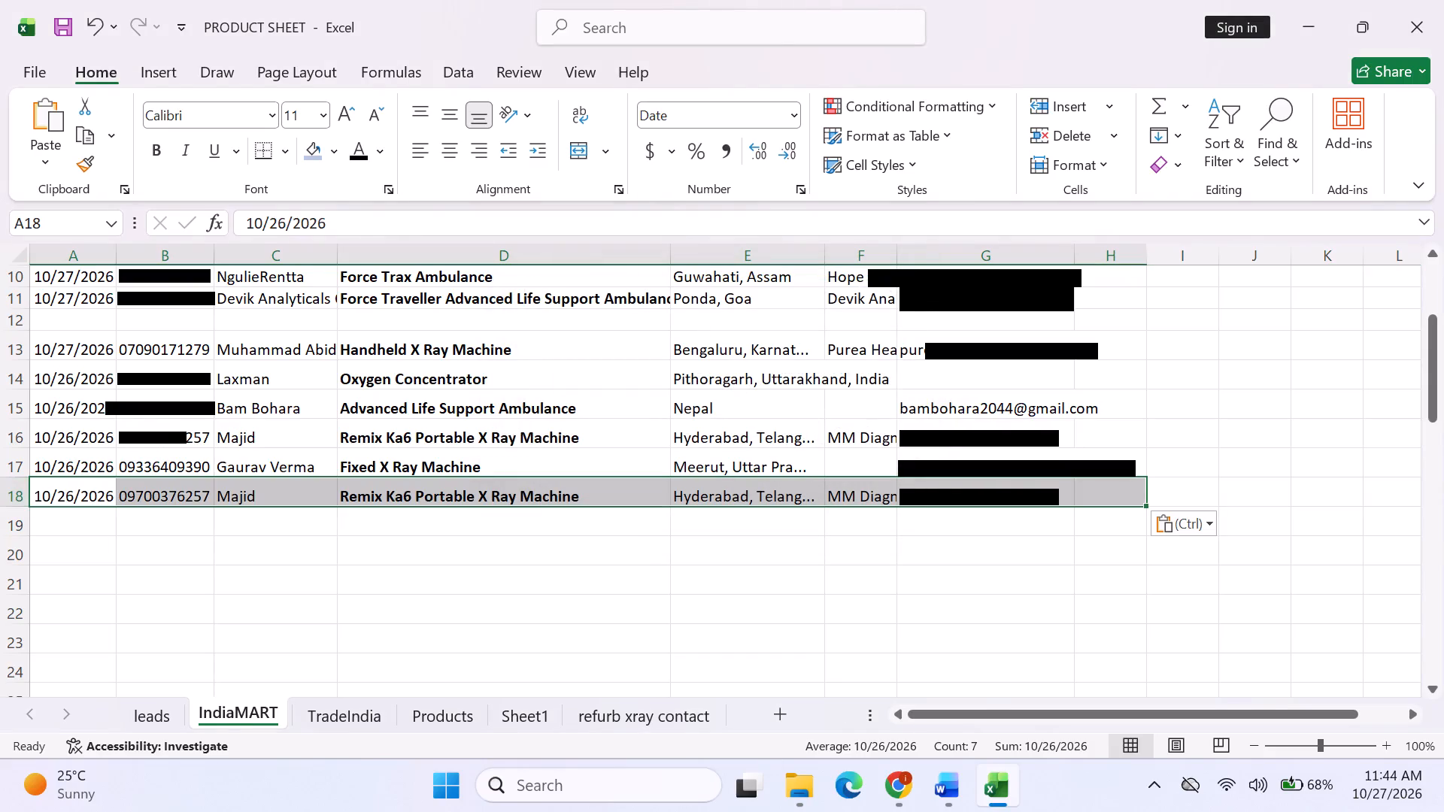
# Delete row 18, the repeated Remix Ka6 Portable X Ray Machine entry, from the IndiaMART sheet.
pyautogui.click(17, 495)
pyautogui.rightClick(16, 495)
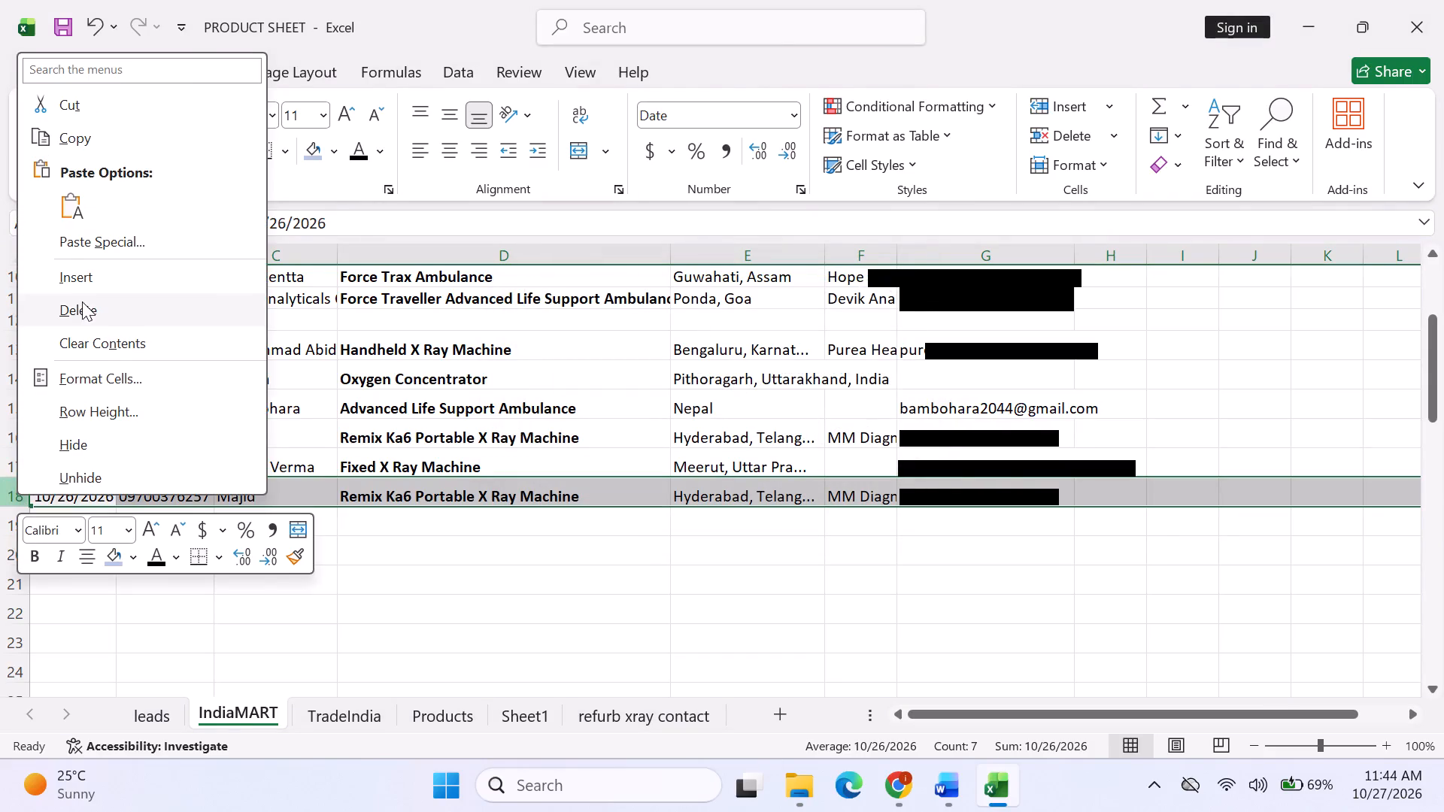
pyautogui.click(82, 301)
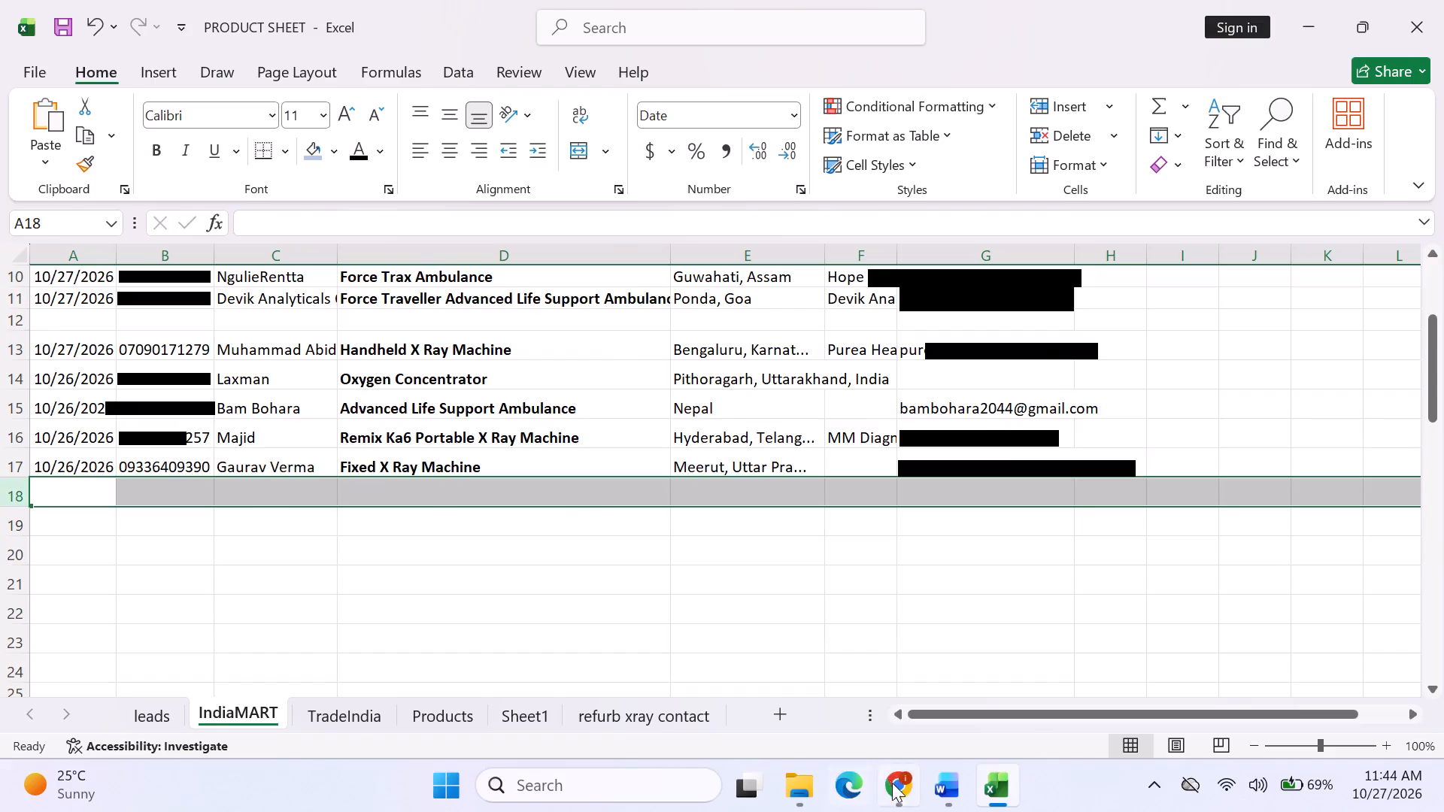
# Open the Meerut Fixed X Ray Machine lead in Lead Manager in Chrome and check it against the Excel IndiaMART sheet.
pyautogui.click(893, 783)
pyautogui.scroll(-2, 412, 577)
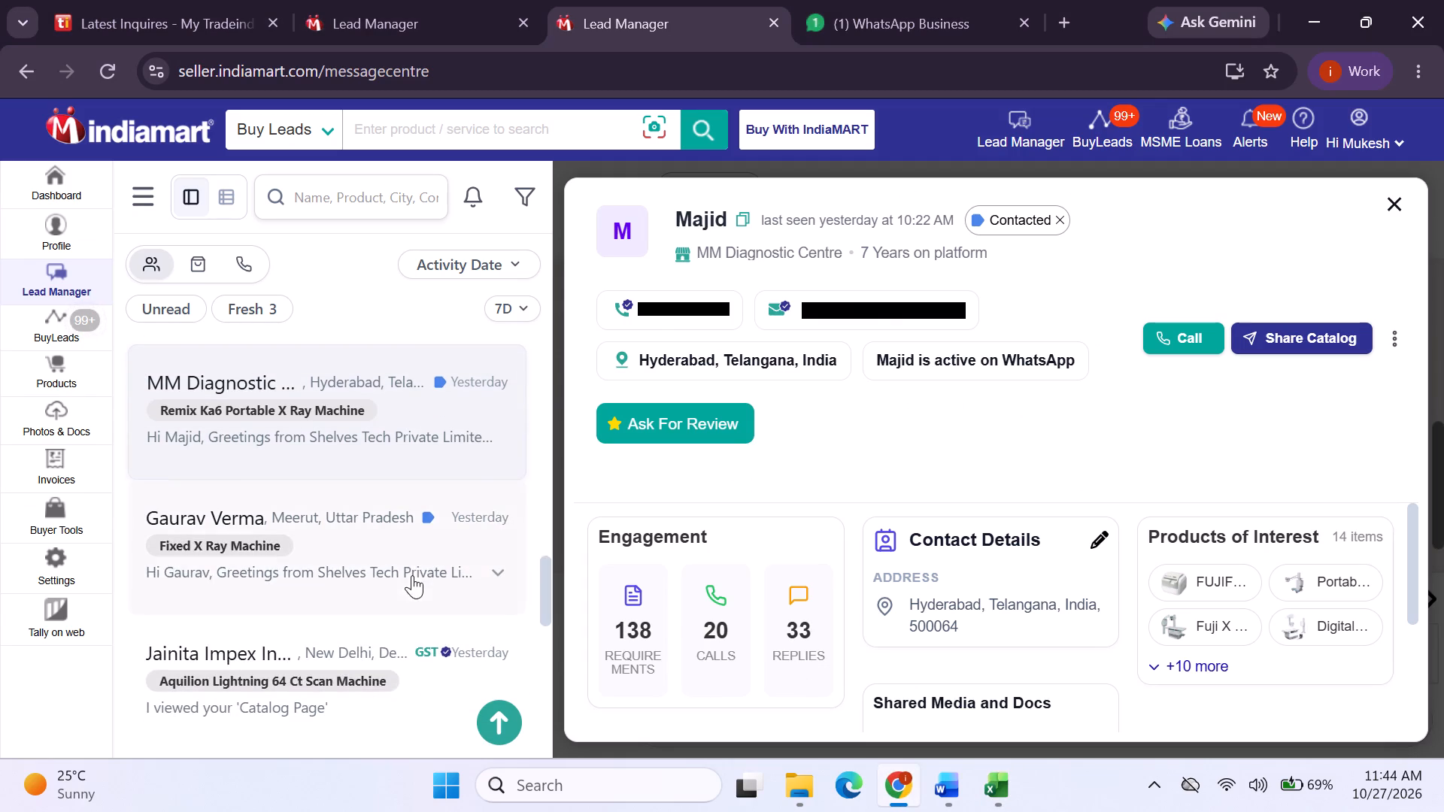
pyautogui.click(415, 562)
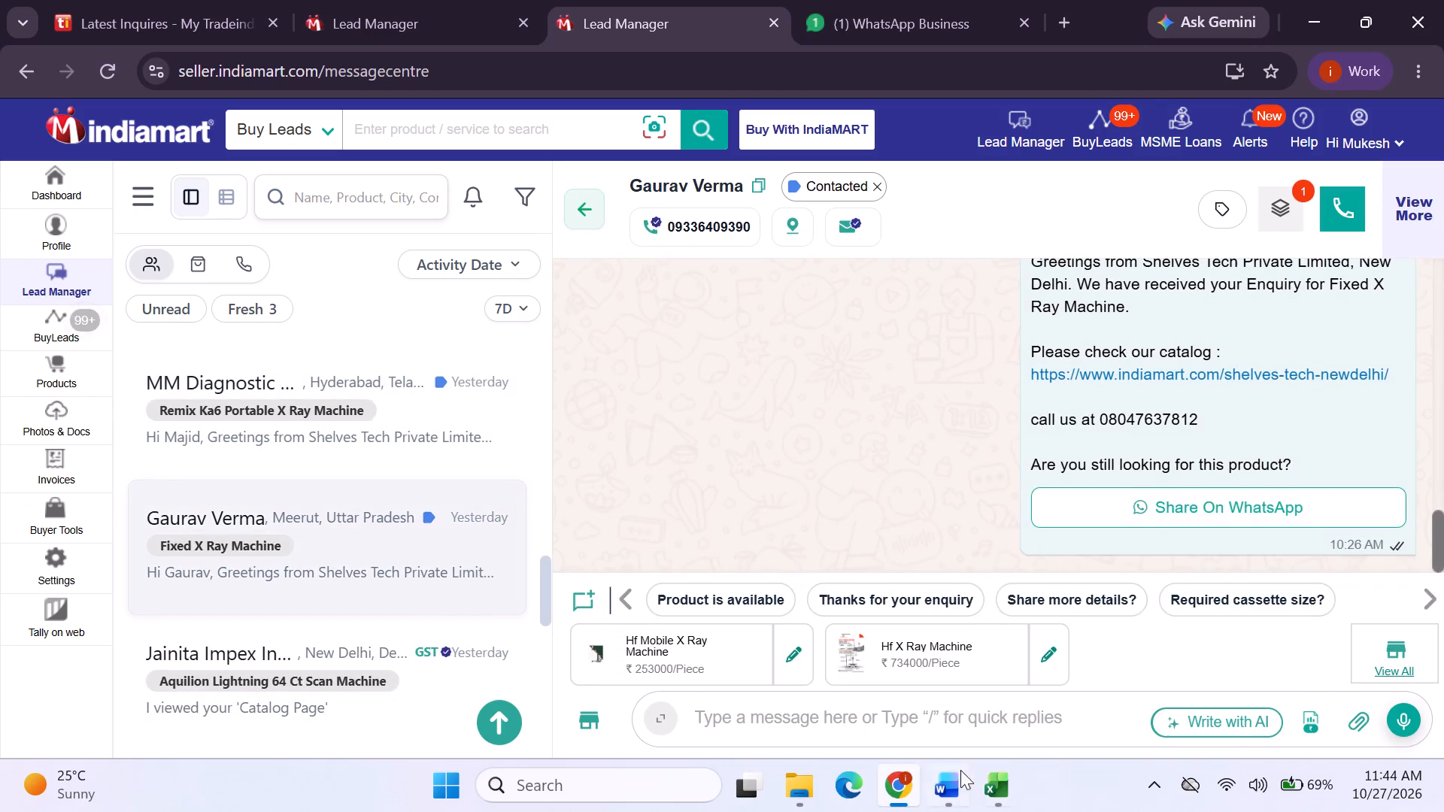
pyautogui.click(998, 773)
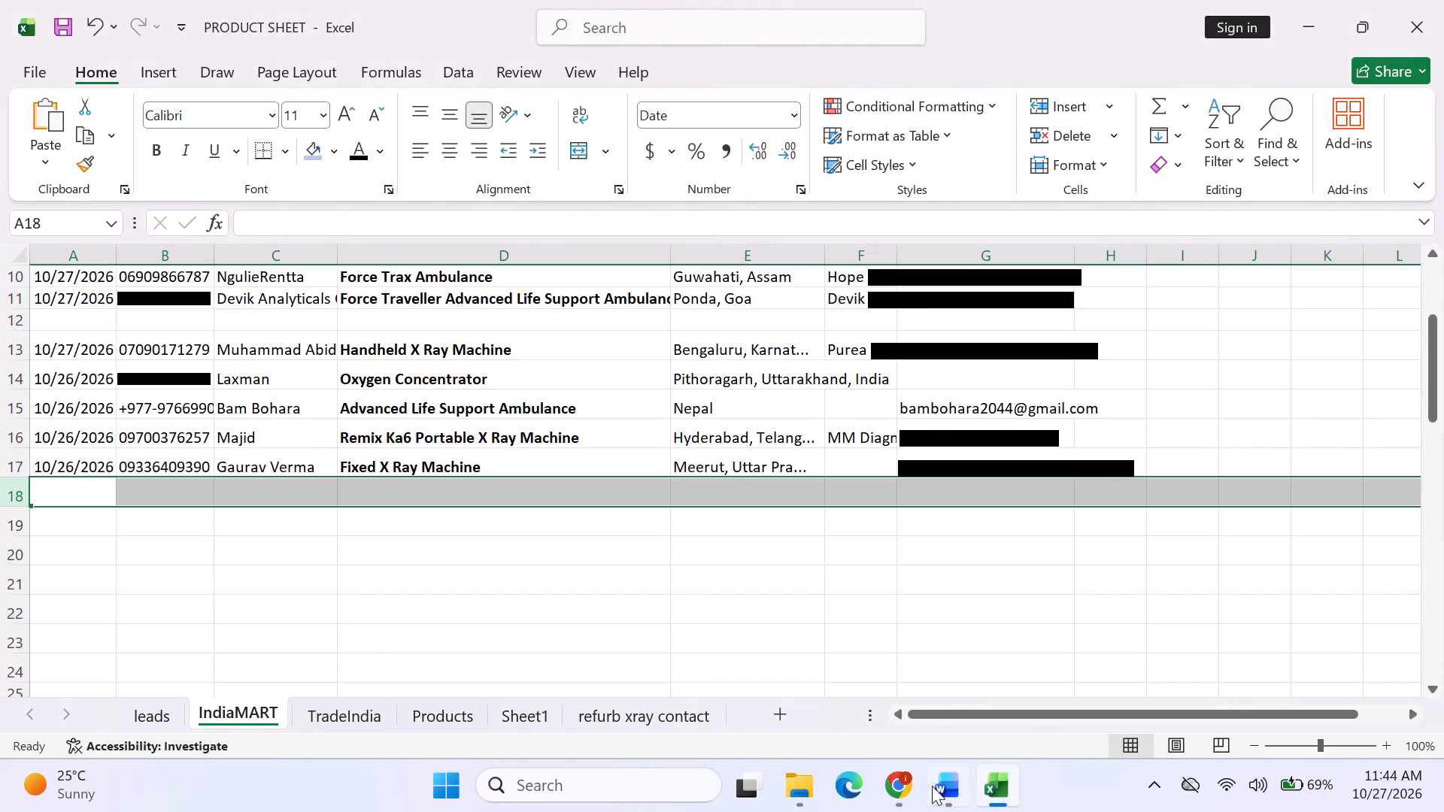
pyautogui.click(909, 785)
# Examine the older leads, opening the Malaysia Philips Oxygen Concentrator, two New Delhi Aquilion Lightning 64 CT Scan Machine and 24 Oct Nepal X Ray Machine conversations.
pyautogui.scroll(-2, 472, 517)
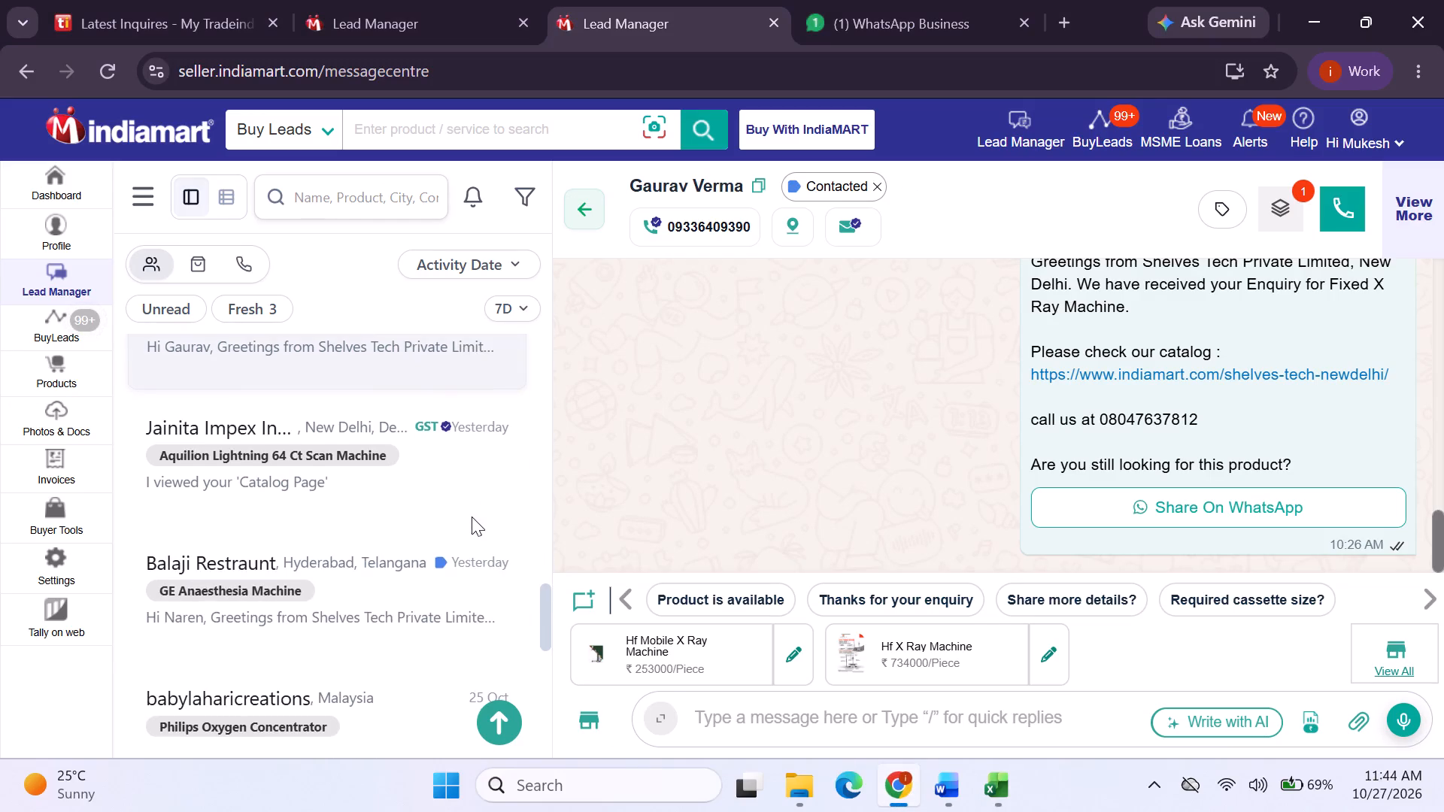
pyautogui.scroll(-2, 421, 483)
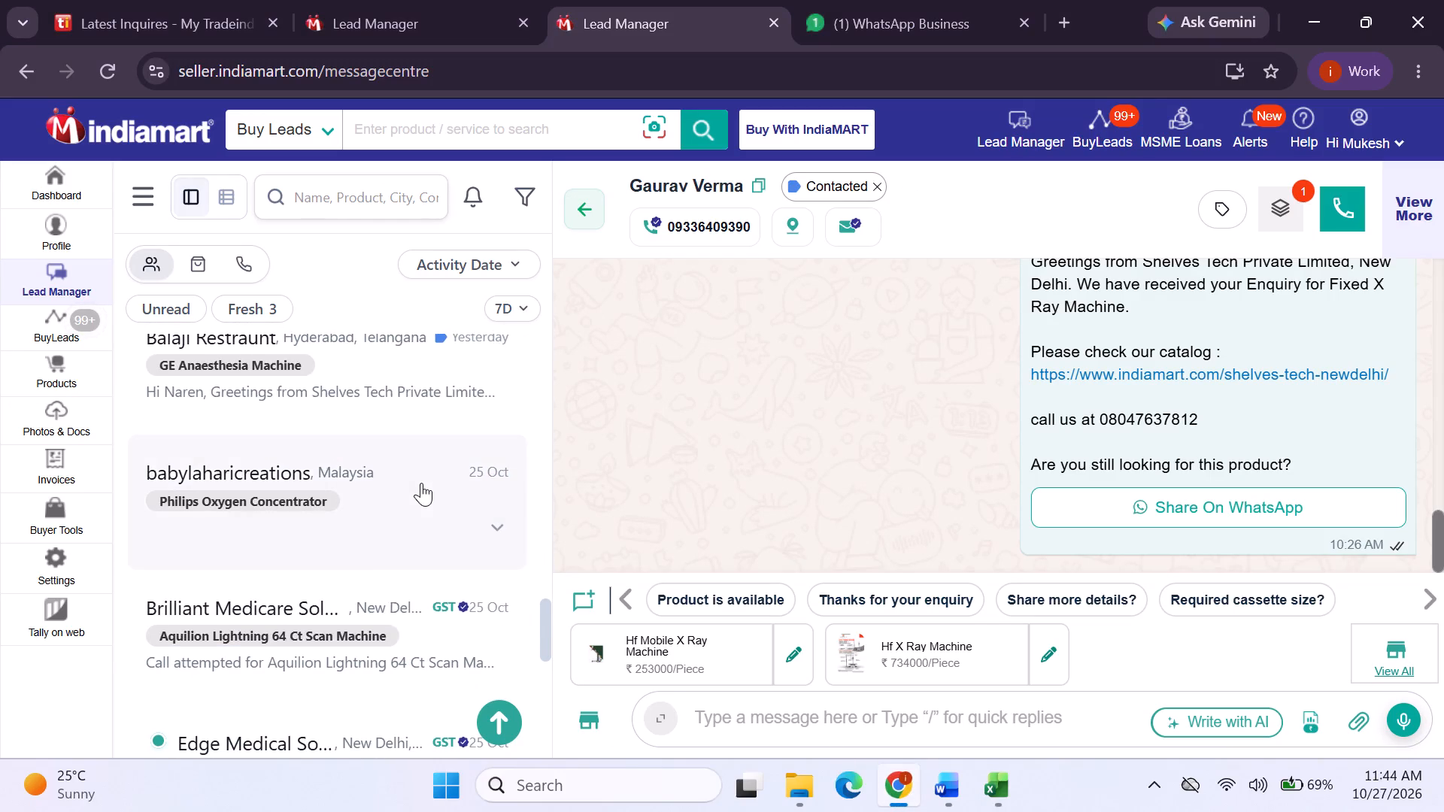
pyautogui.scroll(-2, 421, 483)
pyautogui.scroll(2, 421, 483)
pyautogui.click(420, 486)
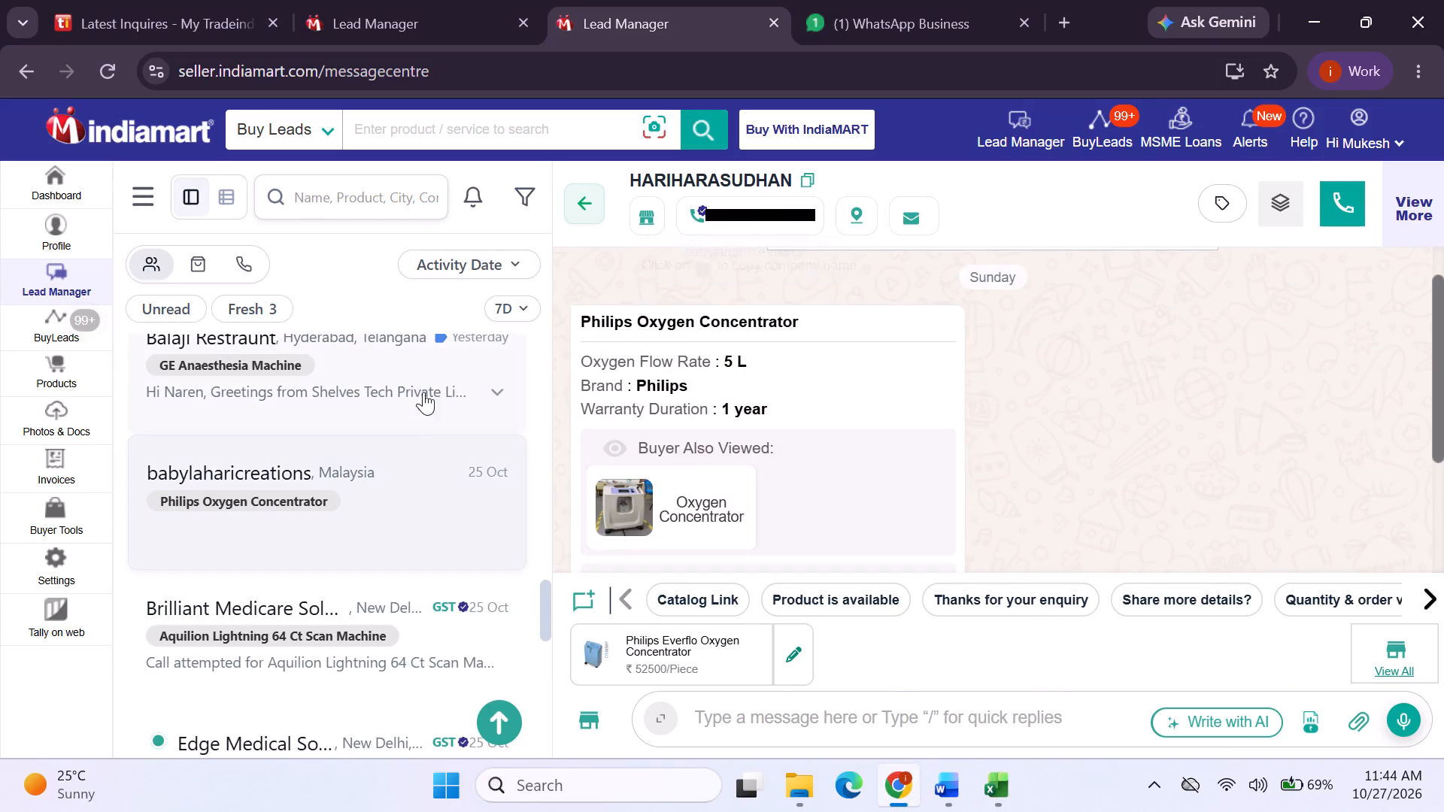
pyautogui.scroll(-1, 420, 408)
pyautogui.click(411, 520)
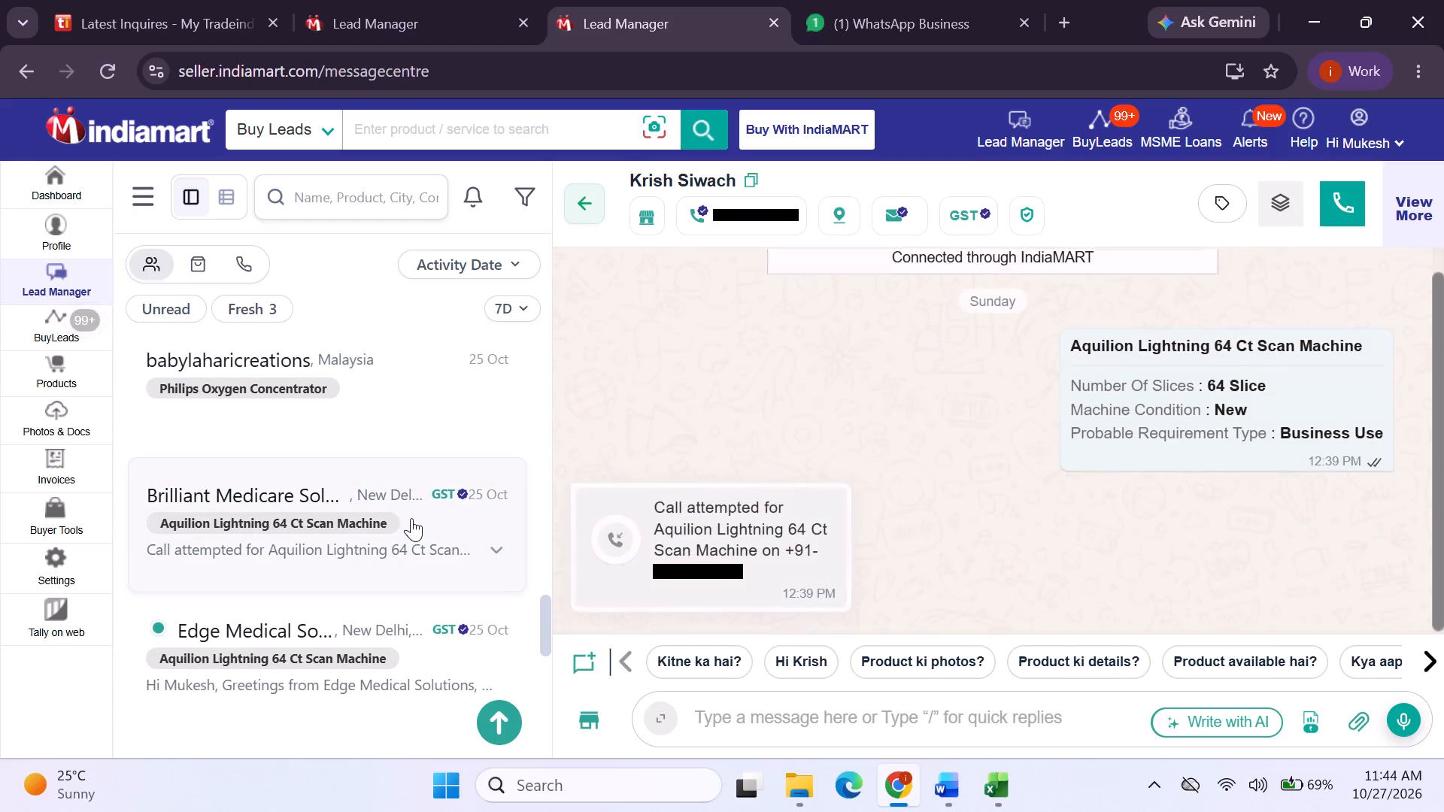
pyautogui.scroll(-1, 413, 513)
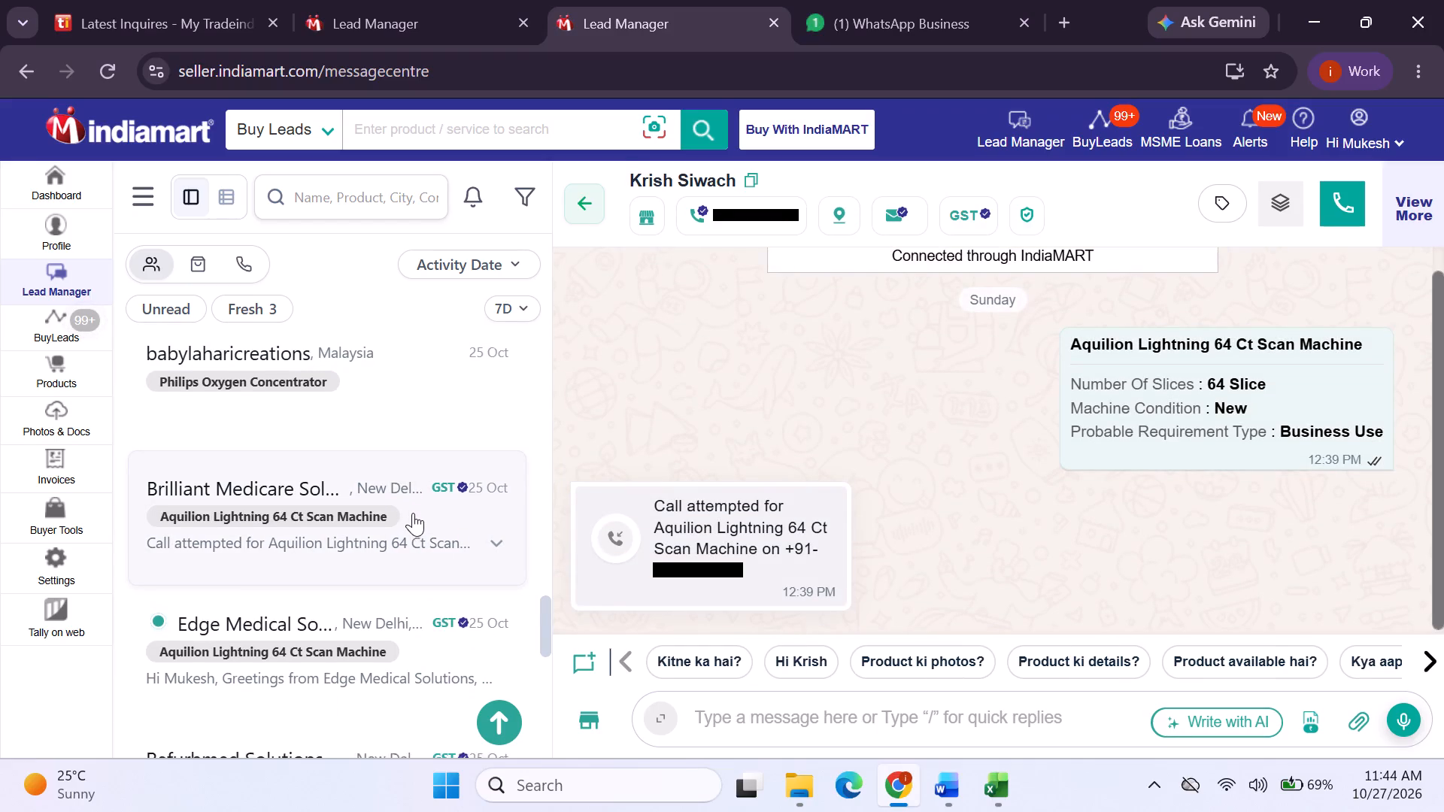
pyautogui.scroll(-1, 413, 513)
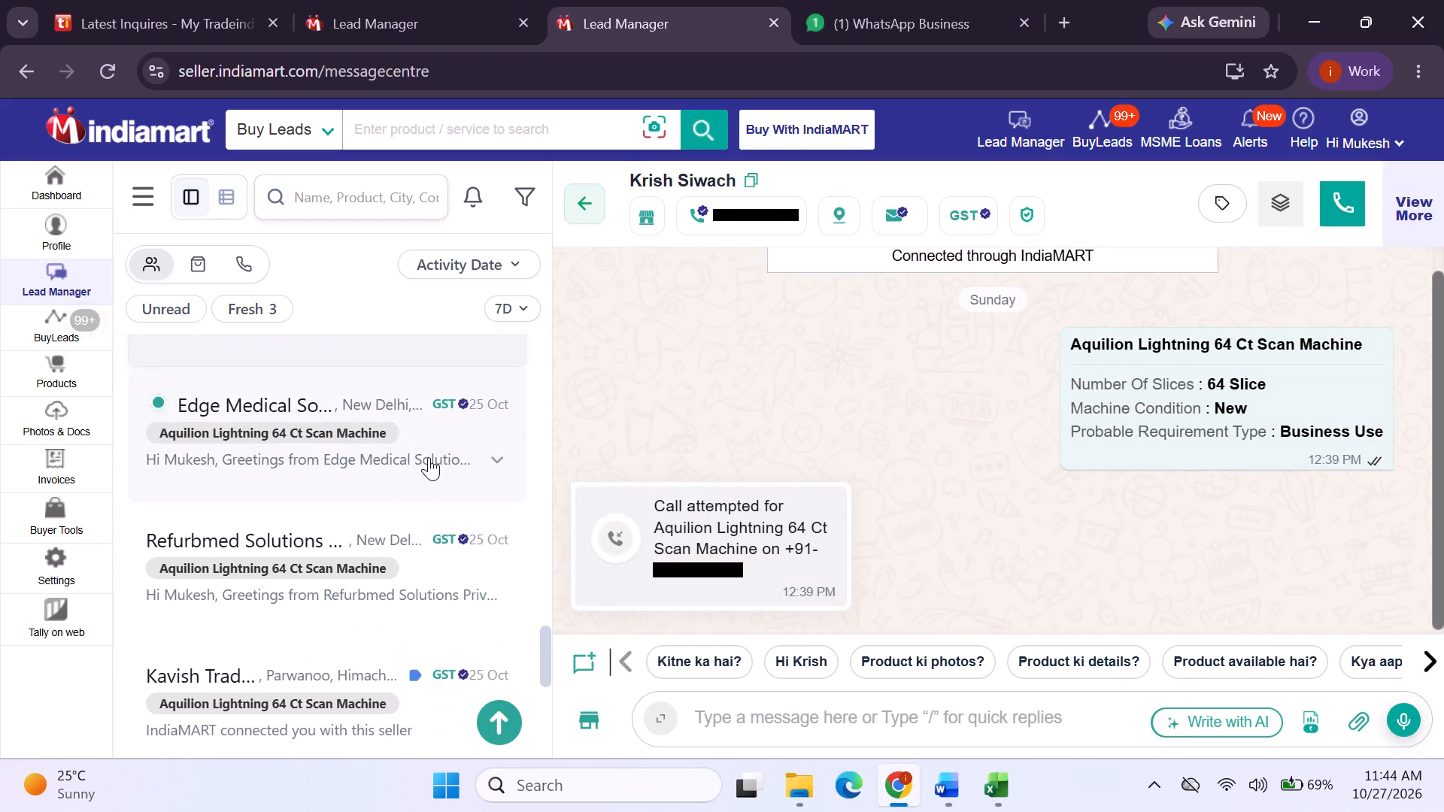
pyautogui.click(429, 457)
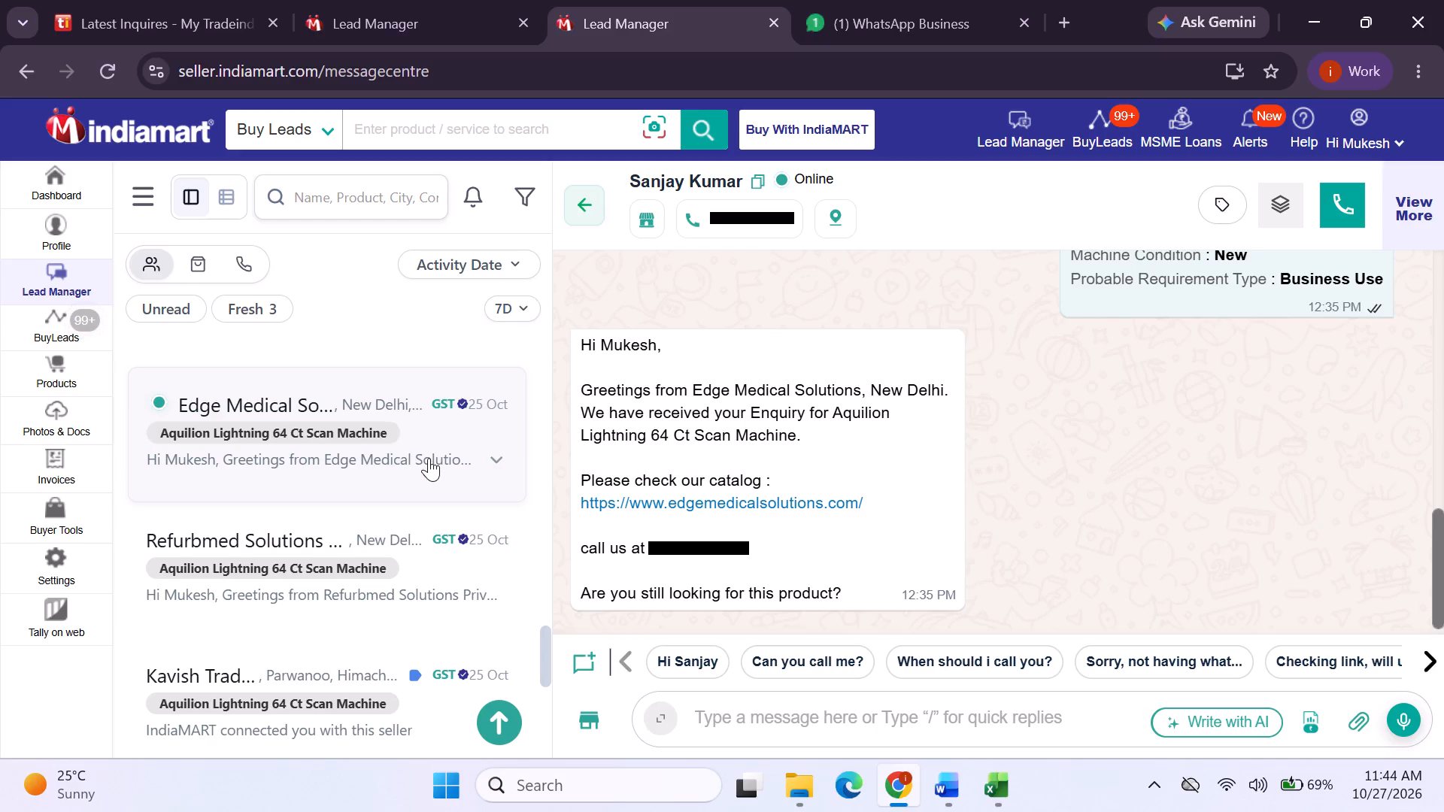
pyautogui.scroll(-2, 429, 458)
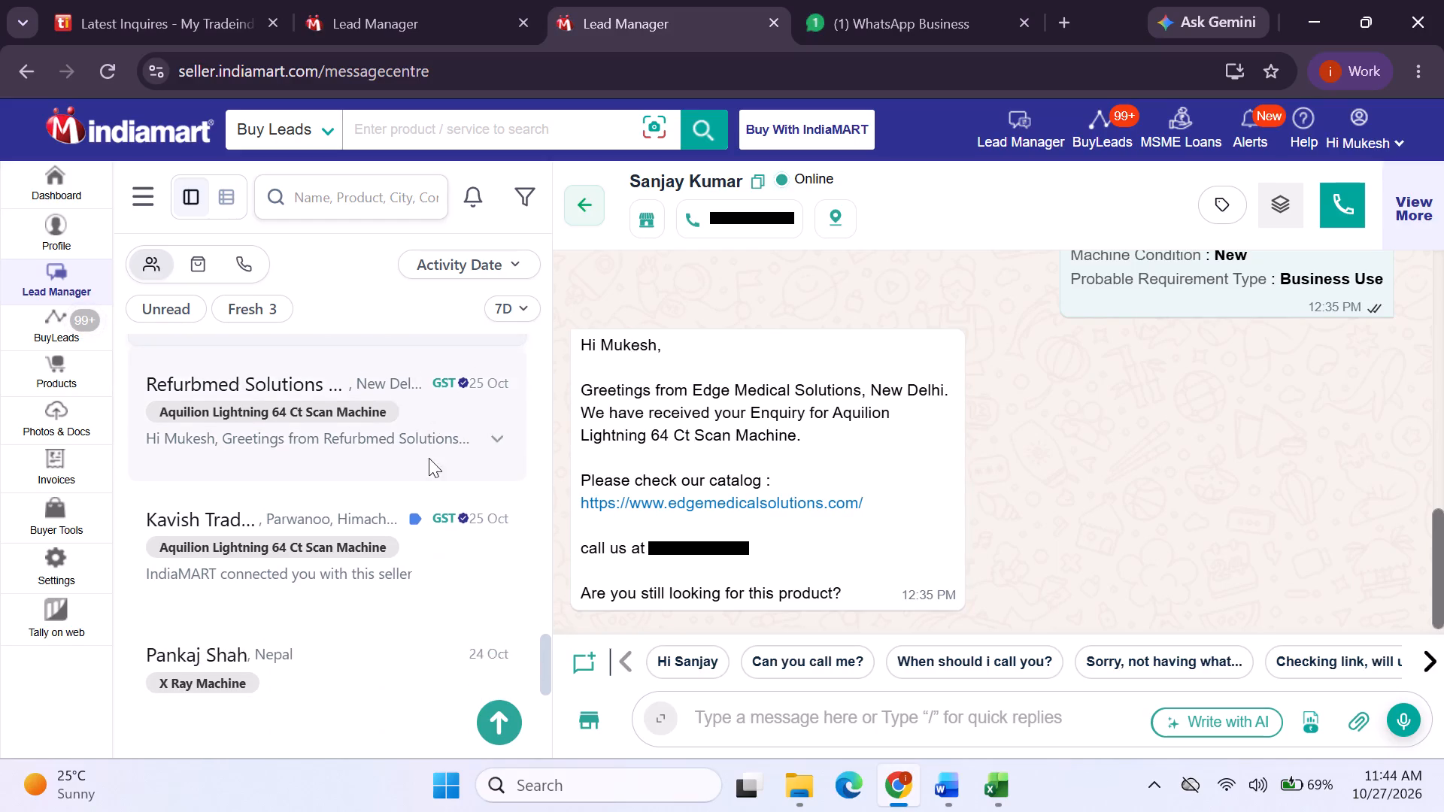
pyautogui.scroll(-1, 429, 458)
pyautogui.click(417, 488)
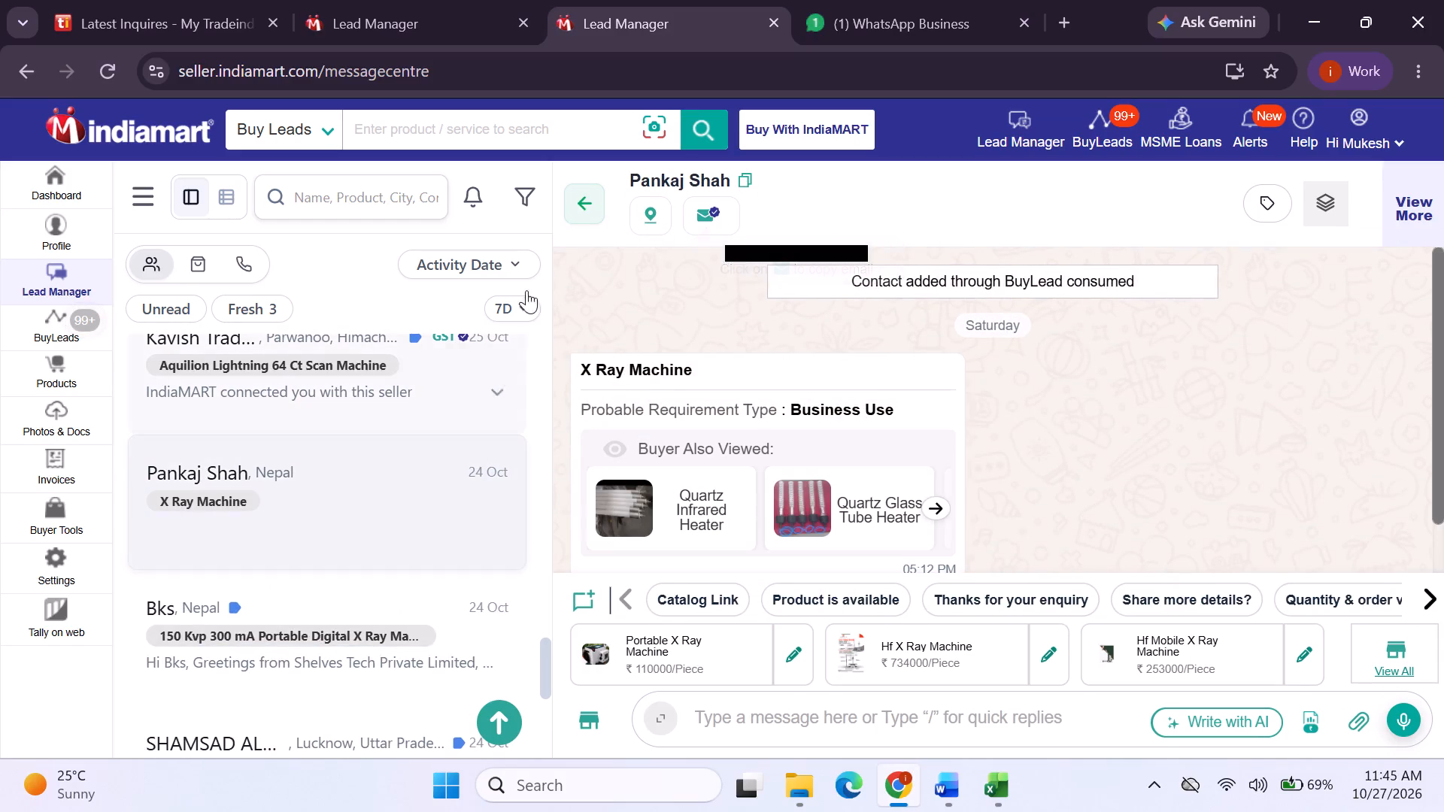
# Copy the Nepal buyer's 150 Kvp 300 mA Portable Digital X Ray Machine lead from Lead Manager into row 18 of the Excel sheet.
pyautogui.scroll(-1, 370, 595)
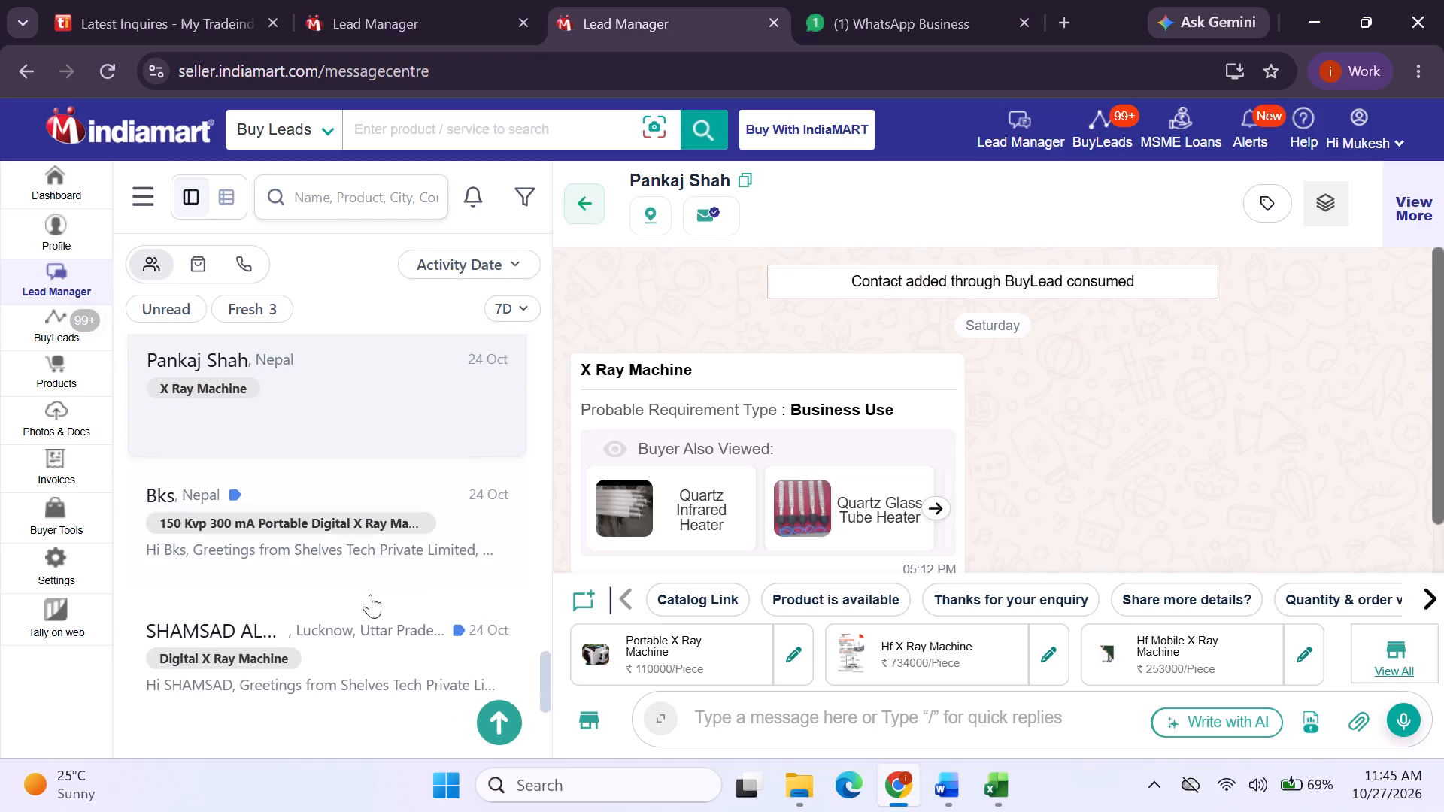
pyautogui.click(377, 550)
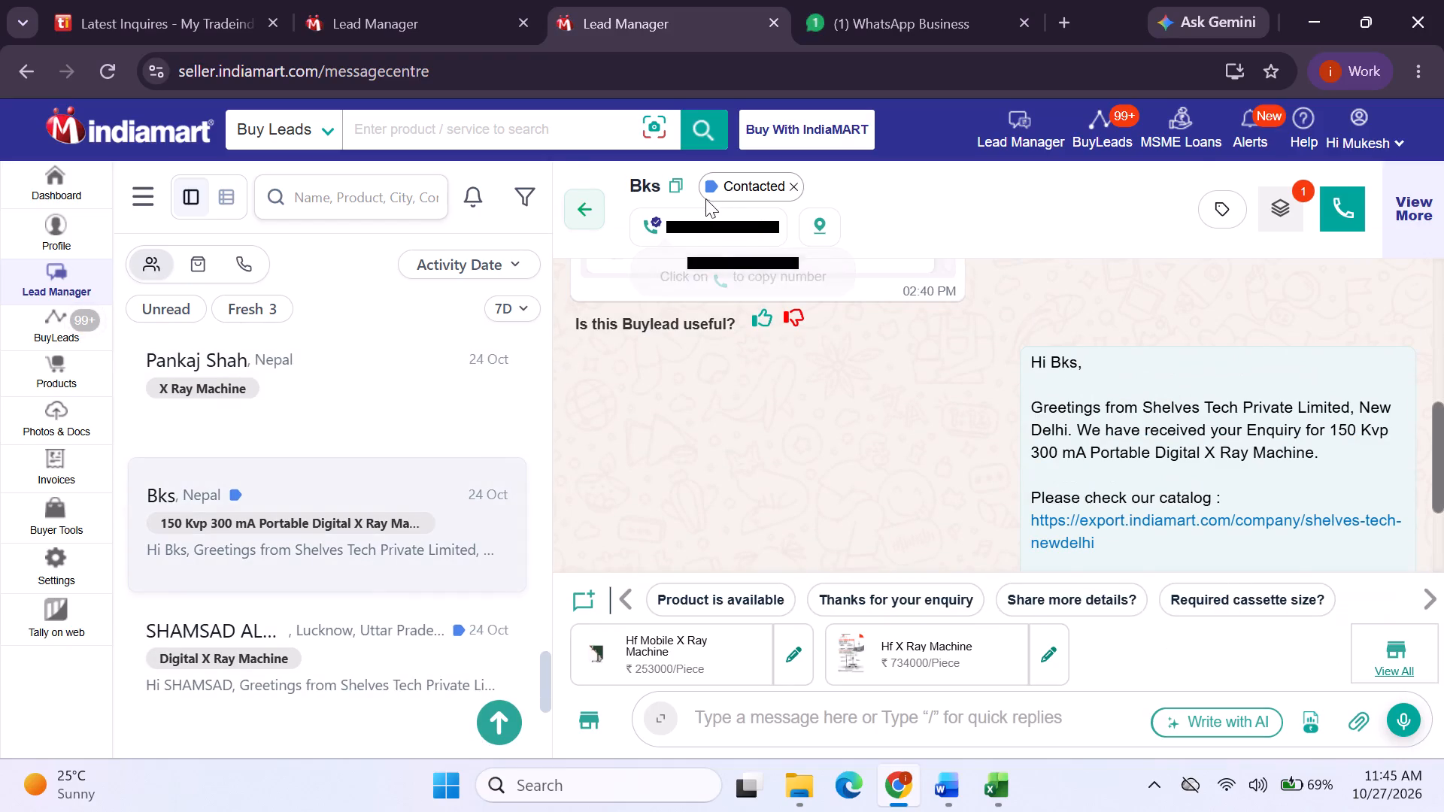
pyautogui.click(675, 183)
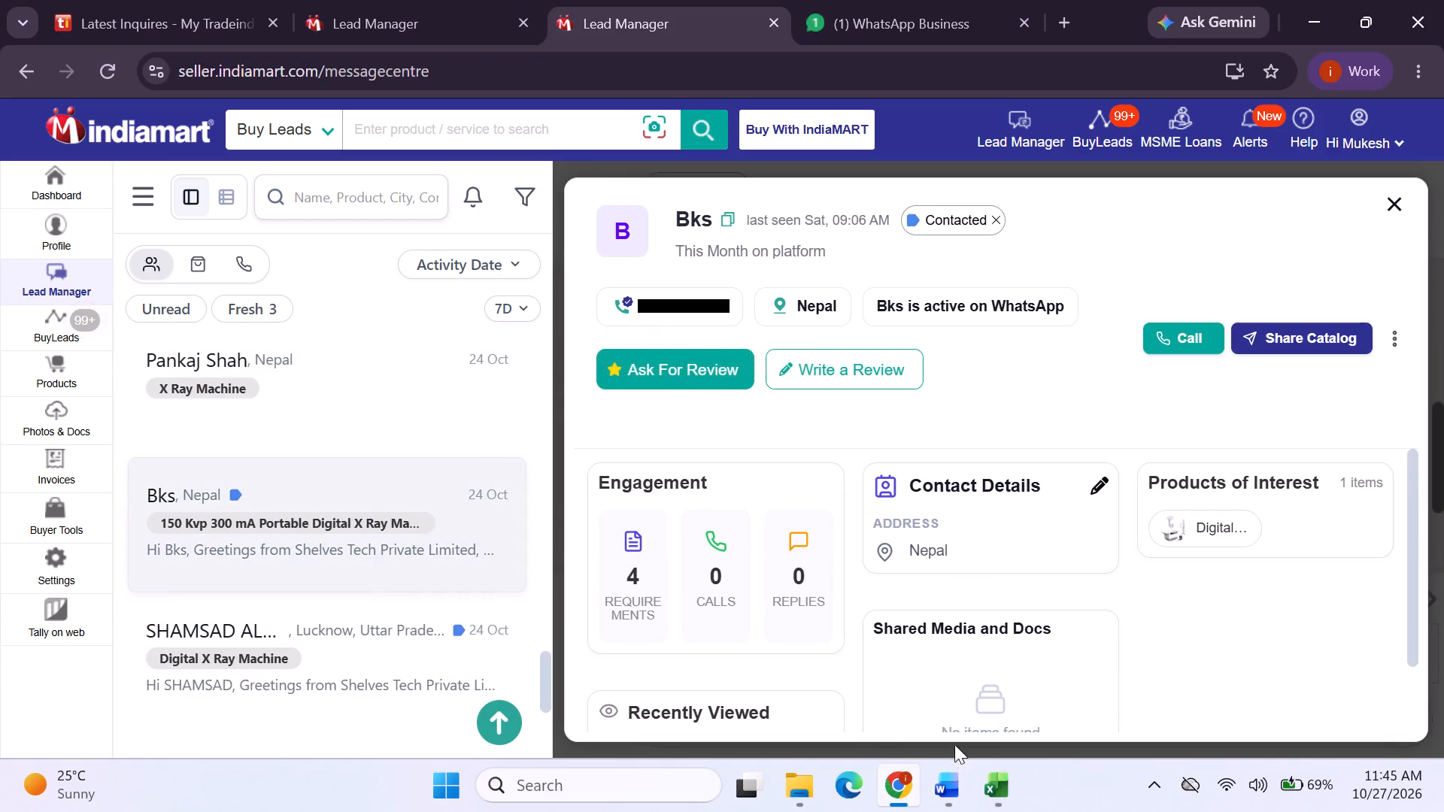
pyautogui.click(997, 788)
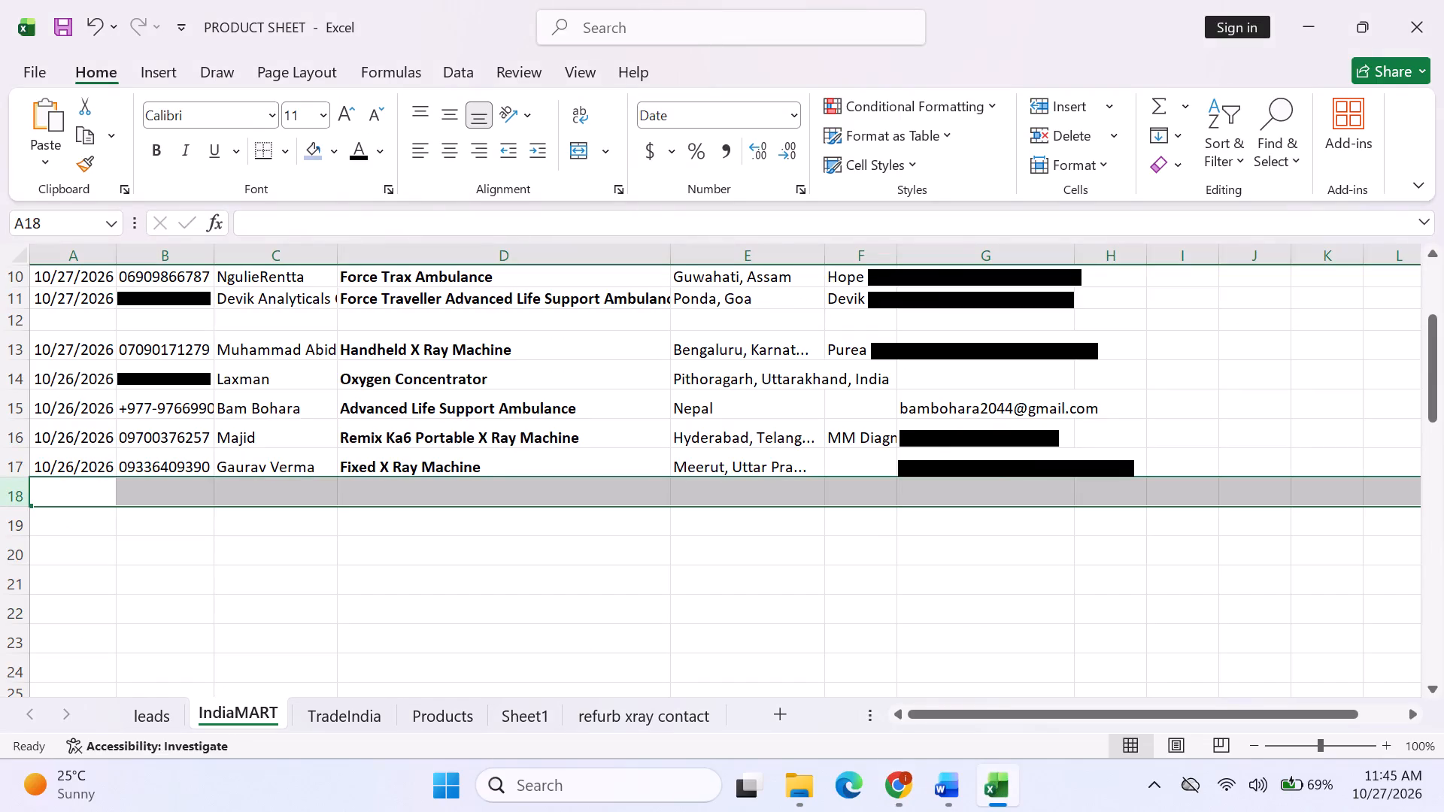
pyautogui.scroll(-3, 377, 611)
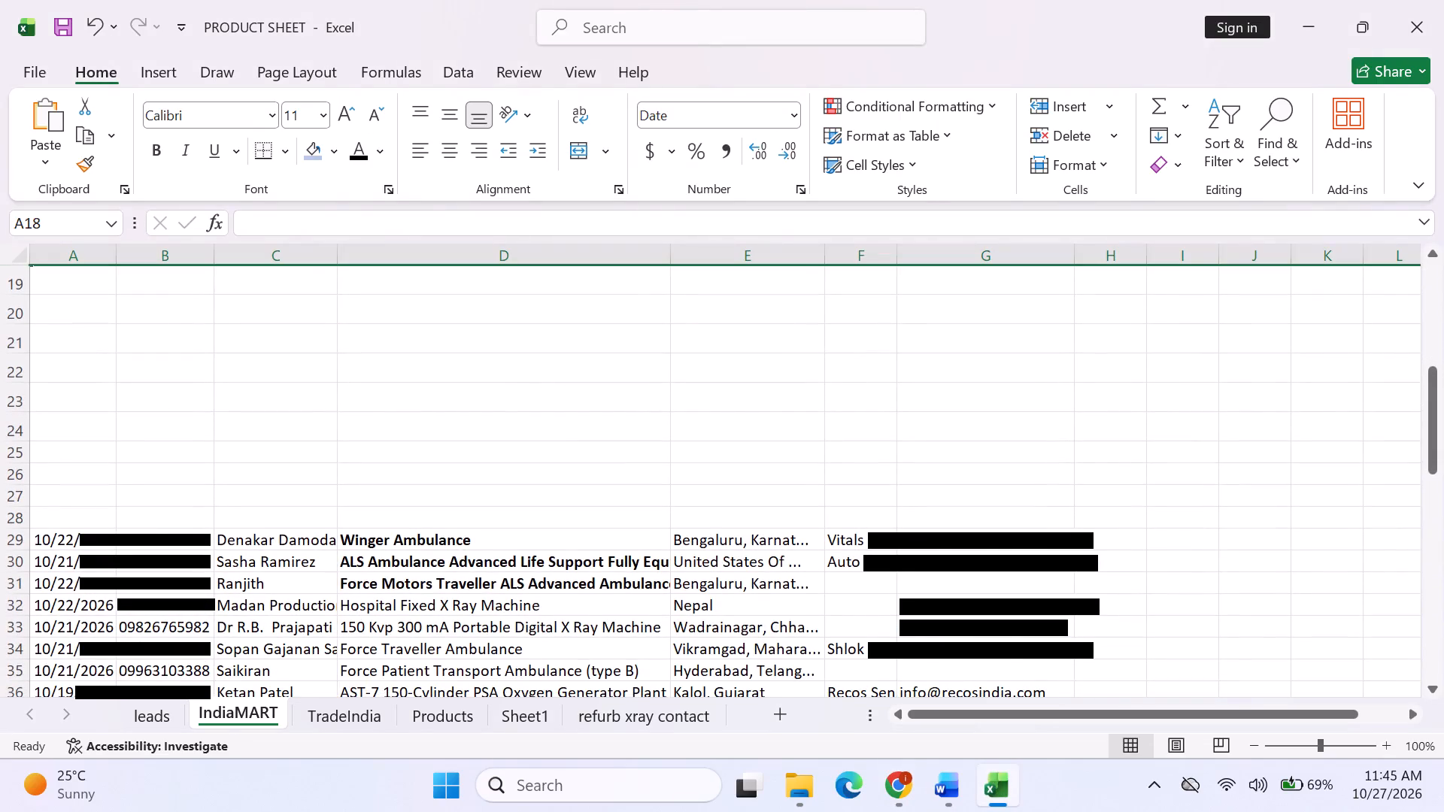
pyautogui.scroll(3, 378, 611)
pyautogui.click(15, 489)
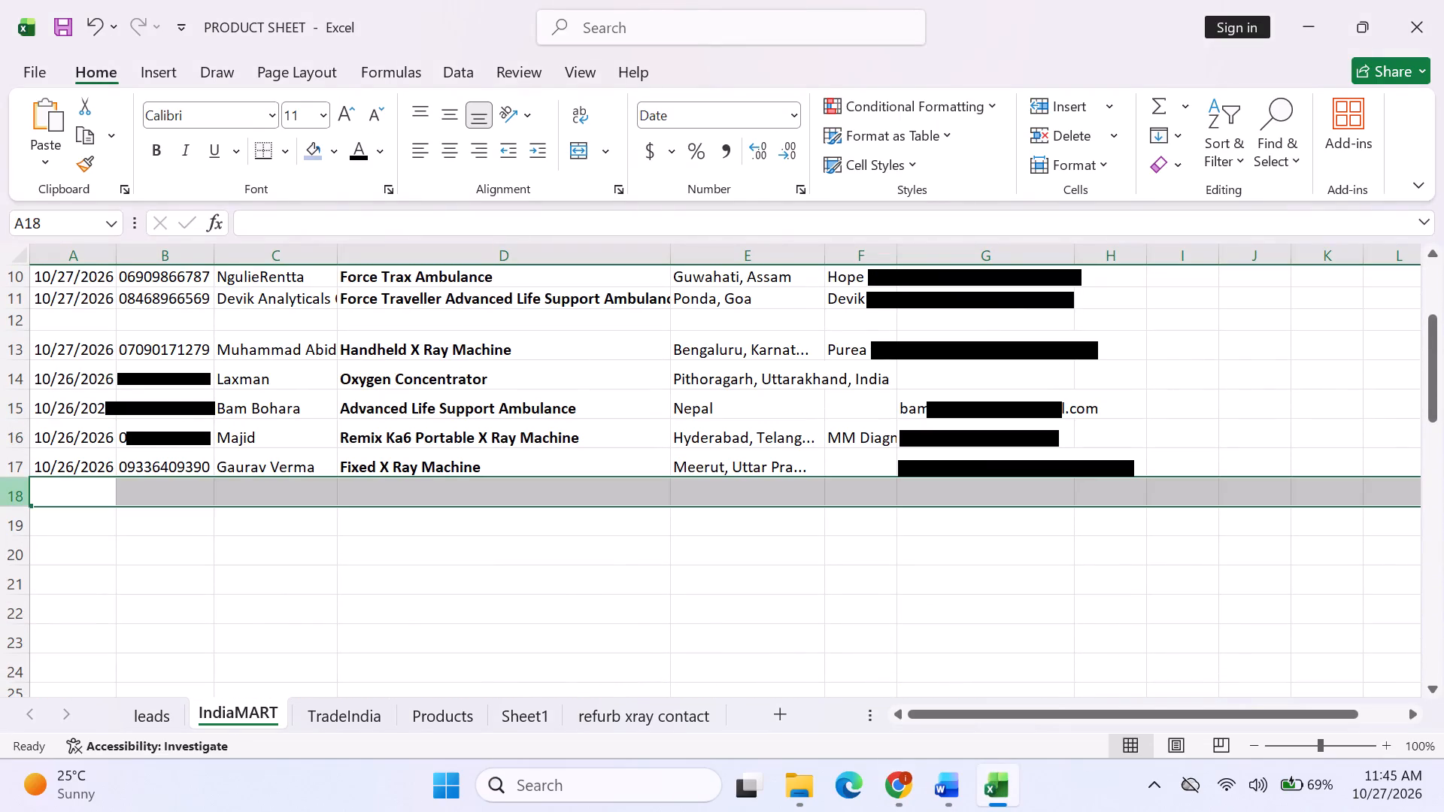
pyautogui.hotkey('ctrl', 'v')
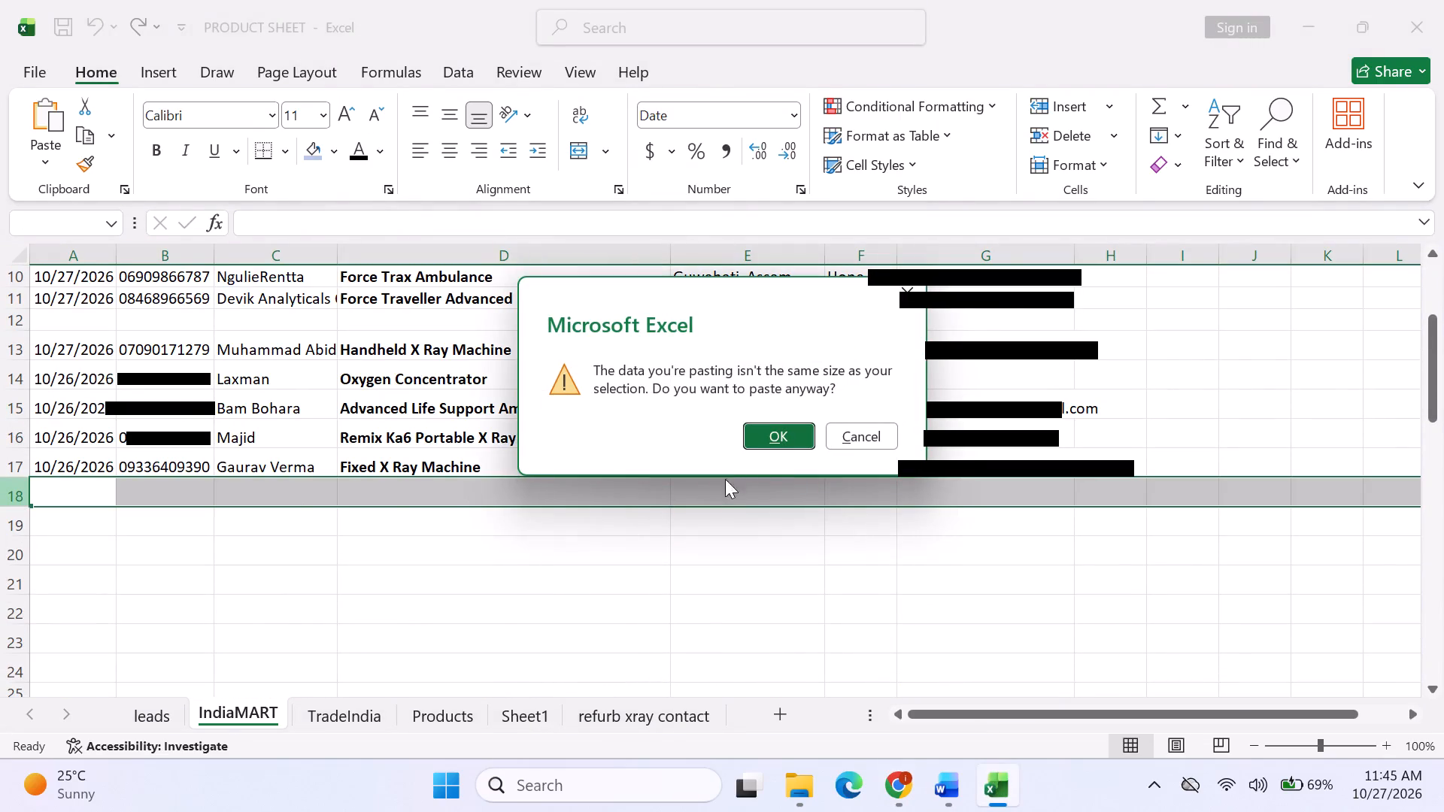
pyautogui.click(765, 448)
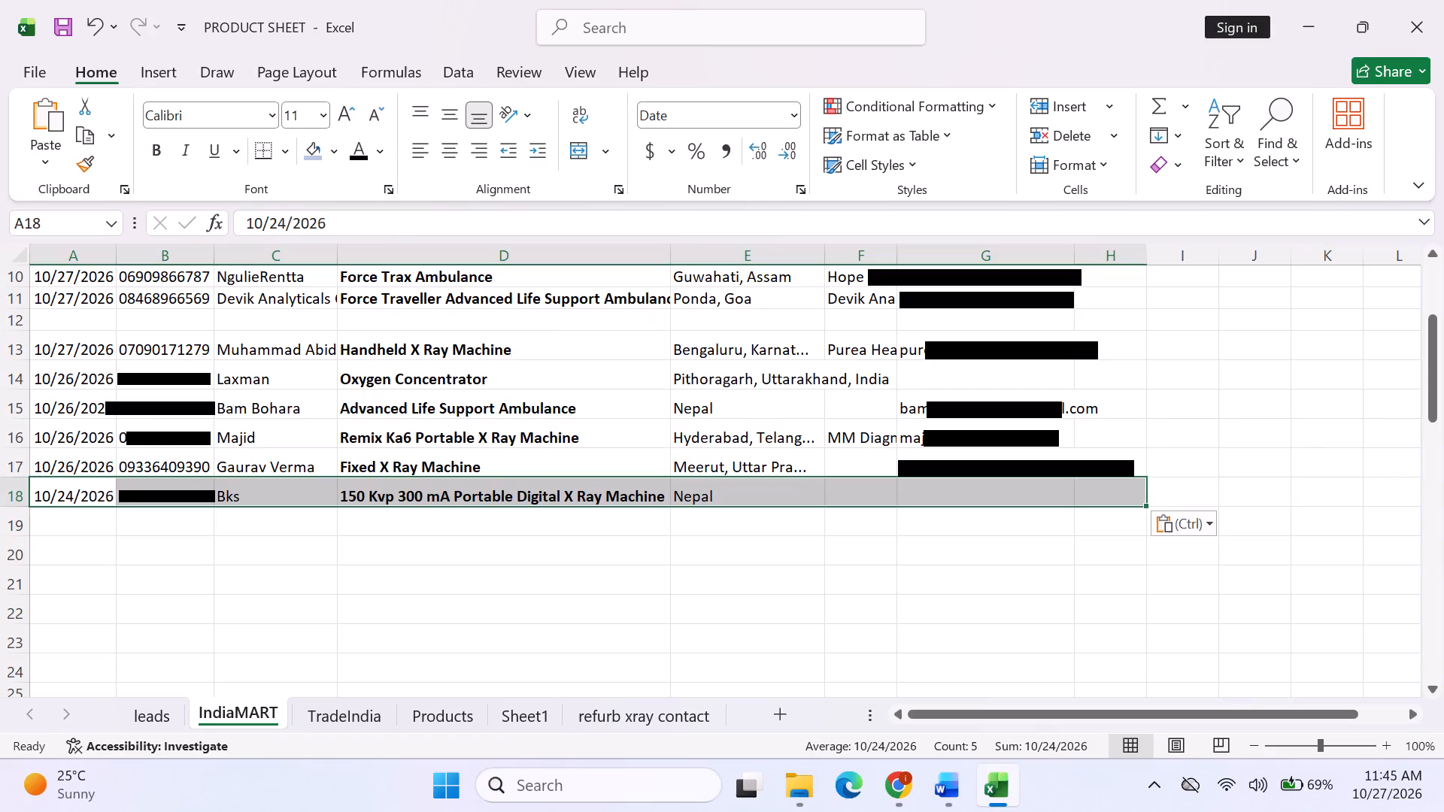
# Copy the Lucknow buyer's Digital X Ray Machine lead details from Lead Manager in Chrome into row 19 of the Excel IndiaMART sheet.
pyautogui.click(899, 791)
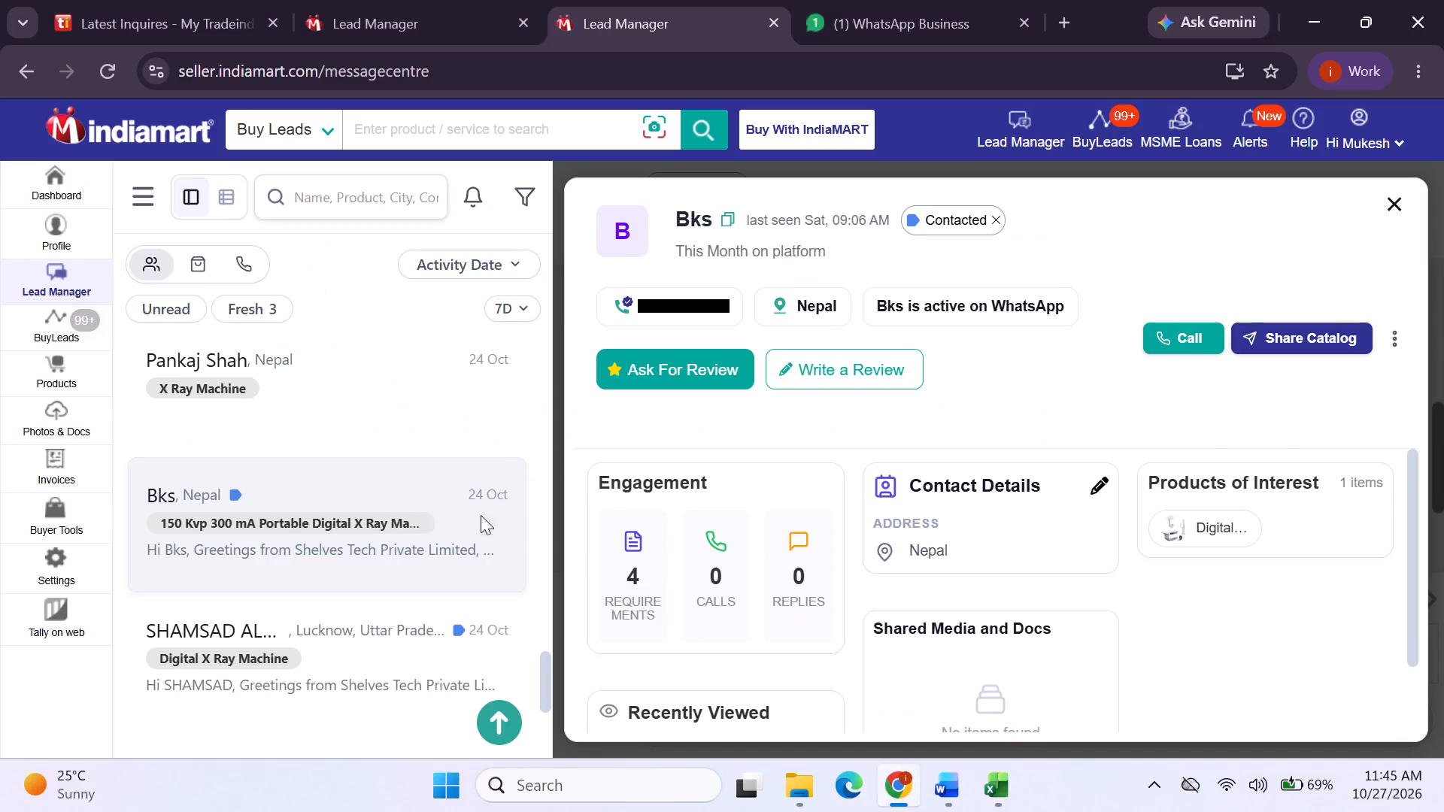
pyautogui.scroll(-1, 328, 523)
pyautogui.click(325, 561)
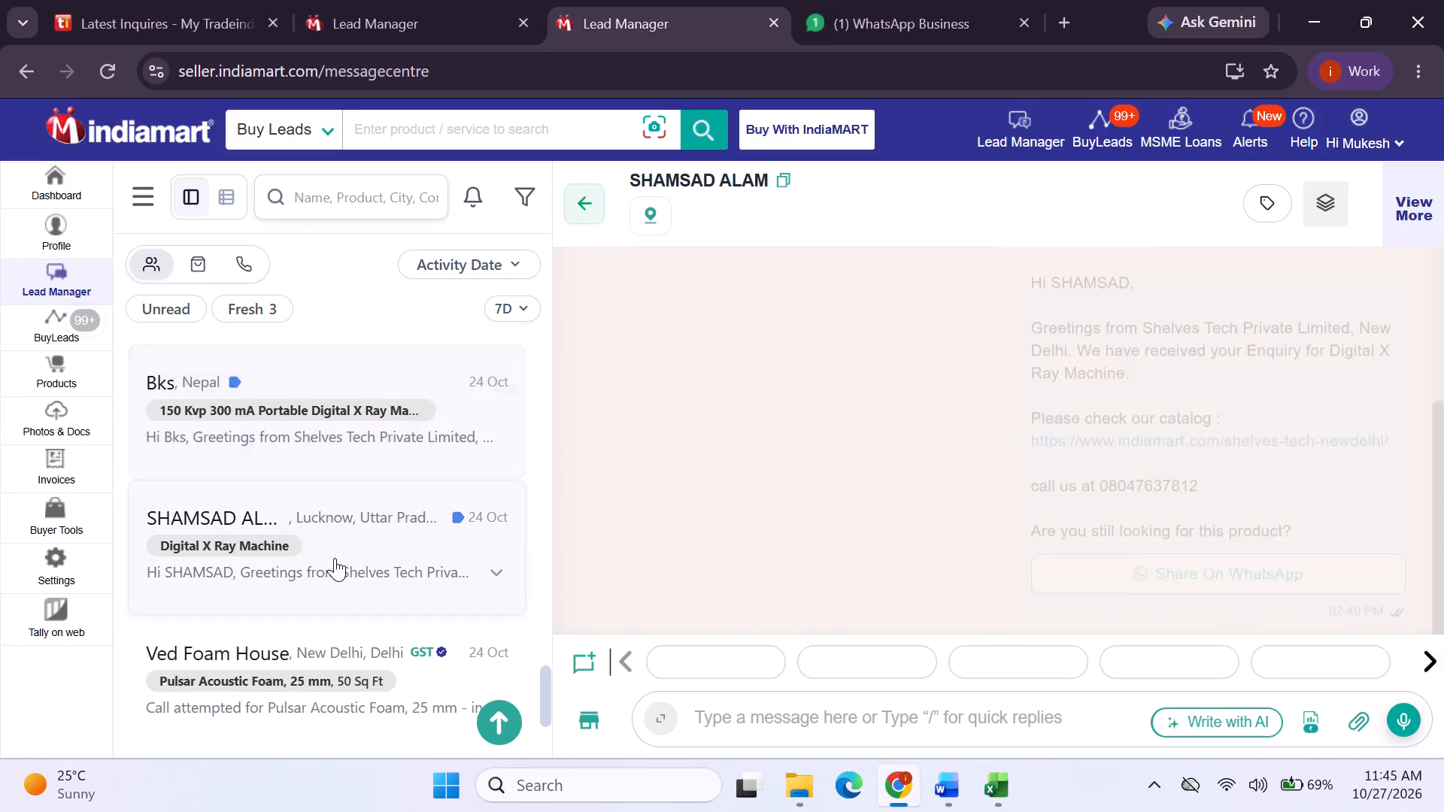
pyautogui.click(785, 183)
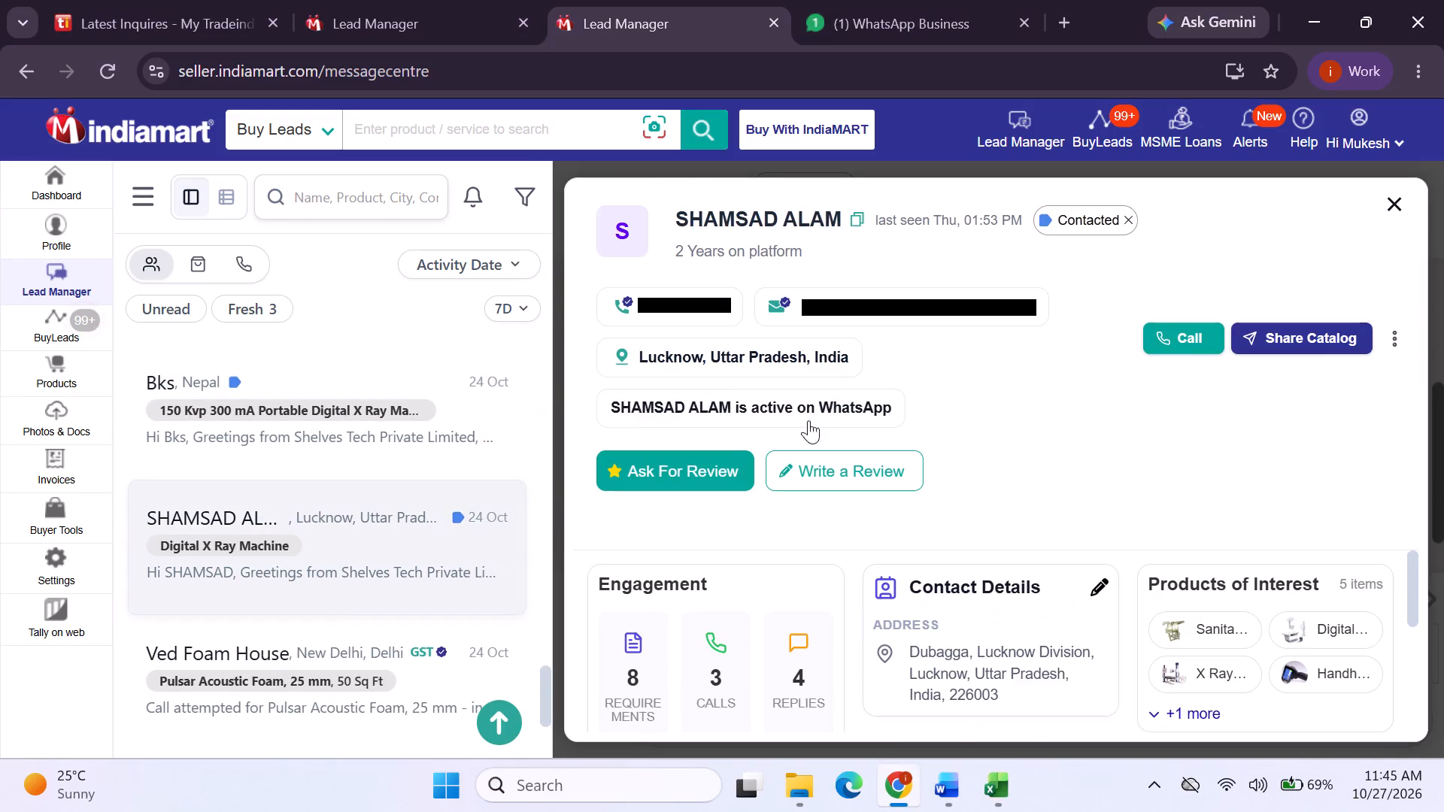
pyautogui.click(1004, 781)
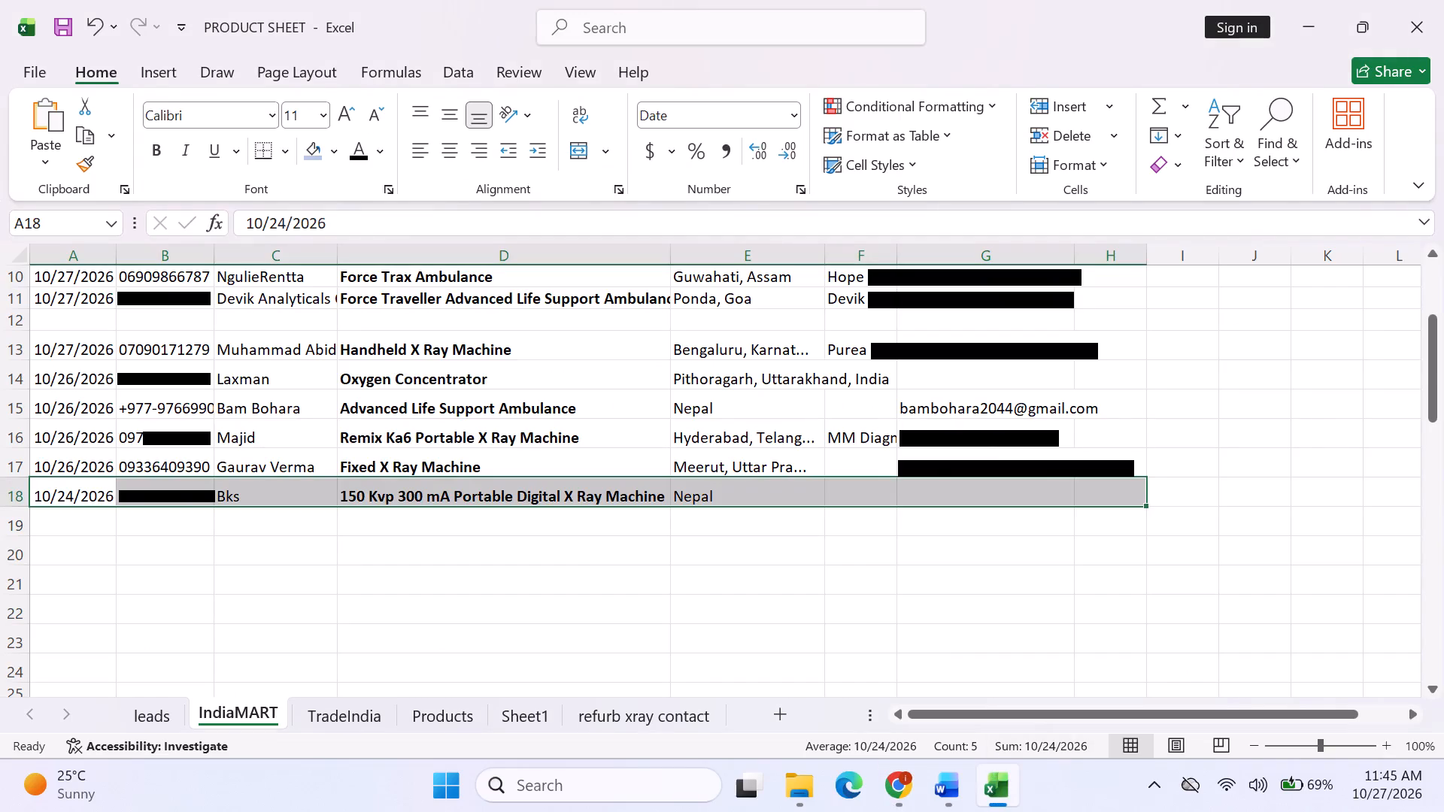
pyautogui.click(19, 524)
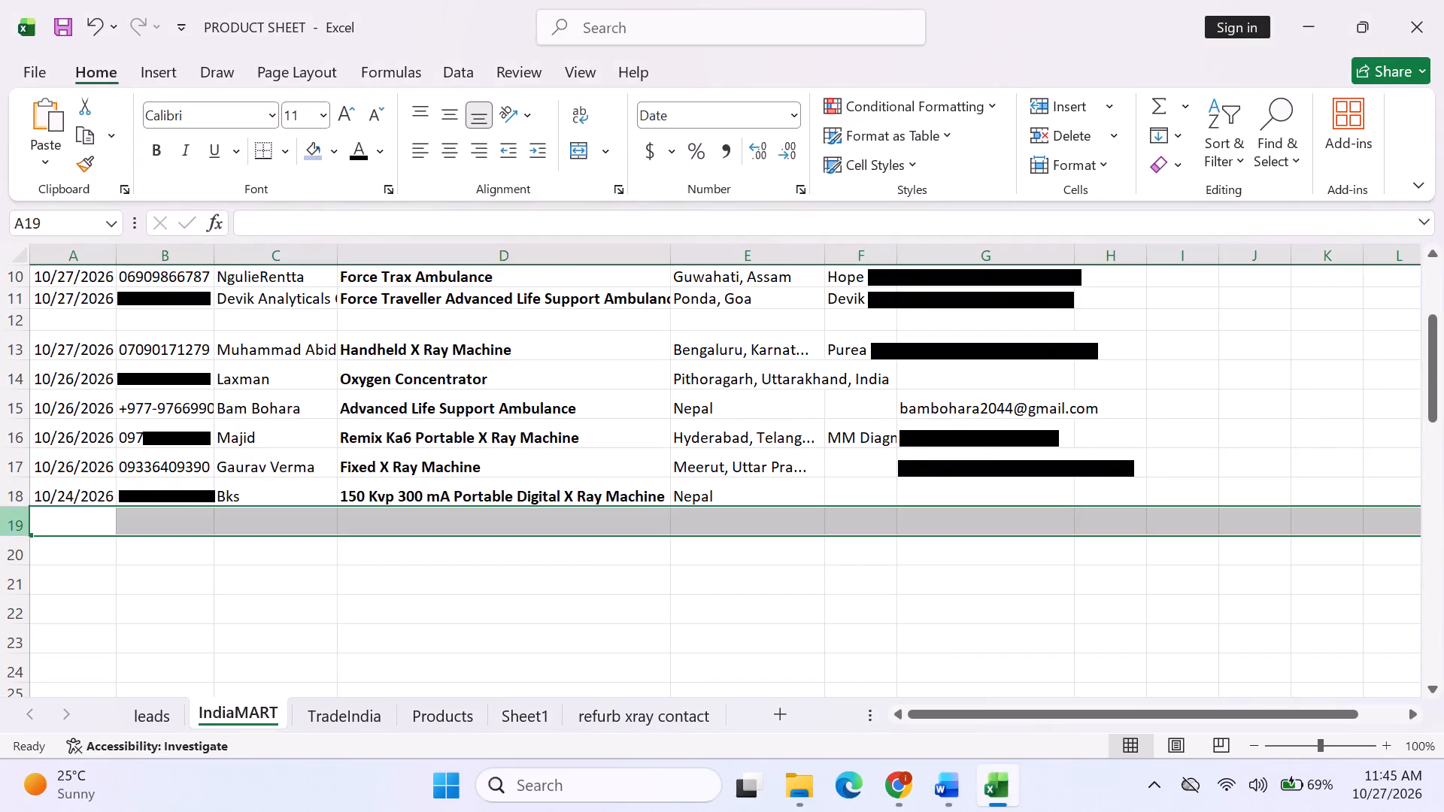
pyautogui.hotkey('ctrl', 'v')
pyautogui.click(784, 435)
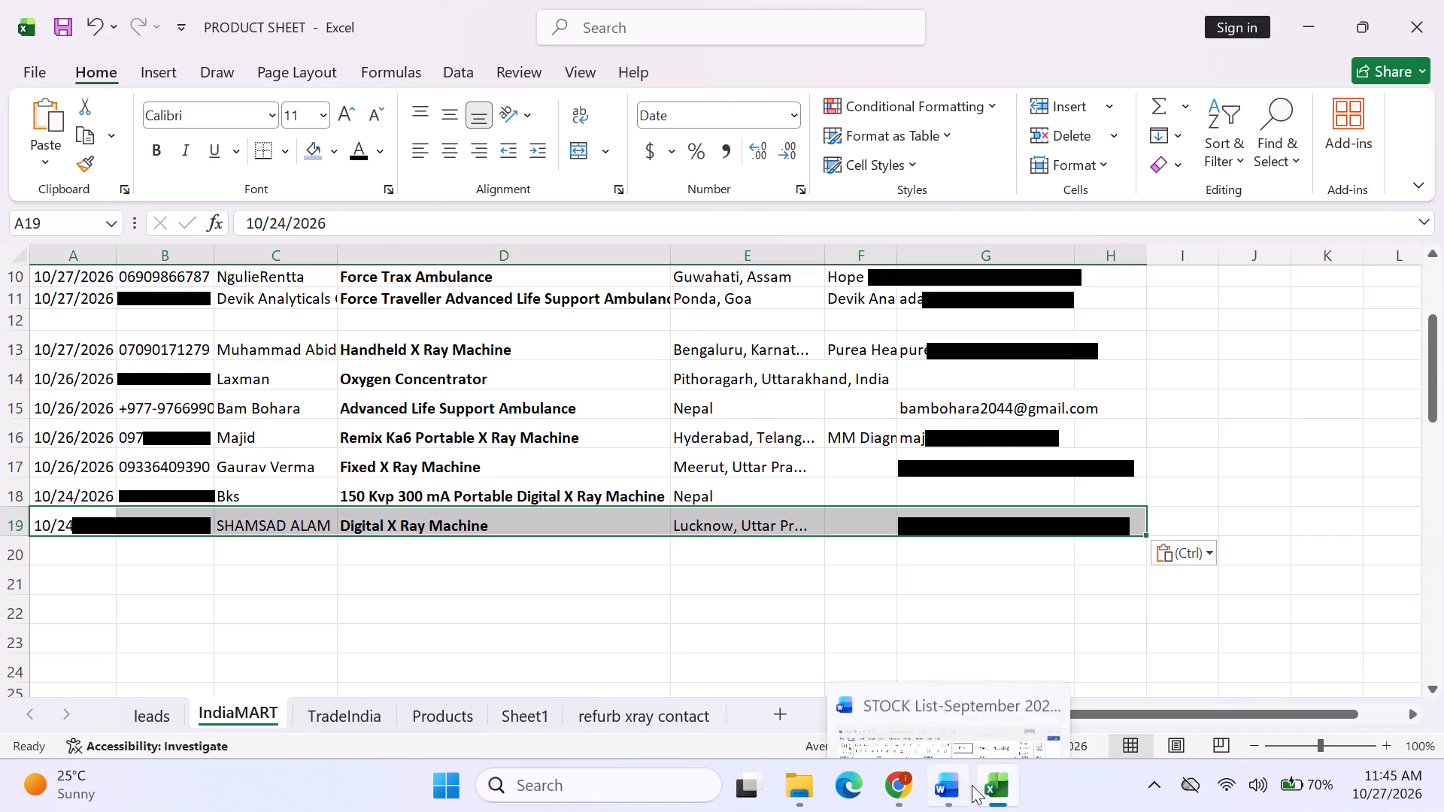
# Return to Lead Manager in Chrome and look through the older 24 and 23 Oct leads, including the Pulsar Acoustic Foam and PVC Reducing Socket conversations.
pyautogui.click(897, 777)
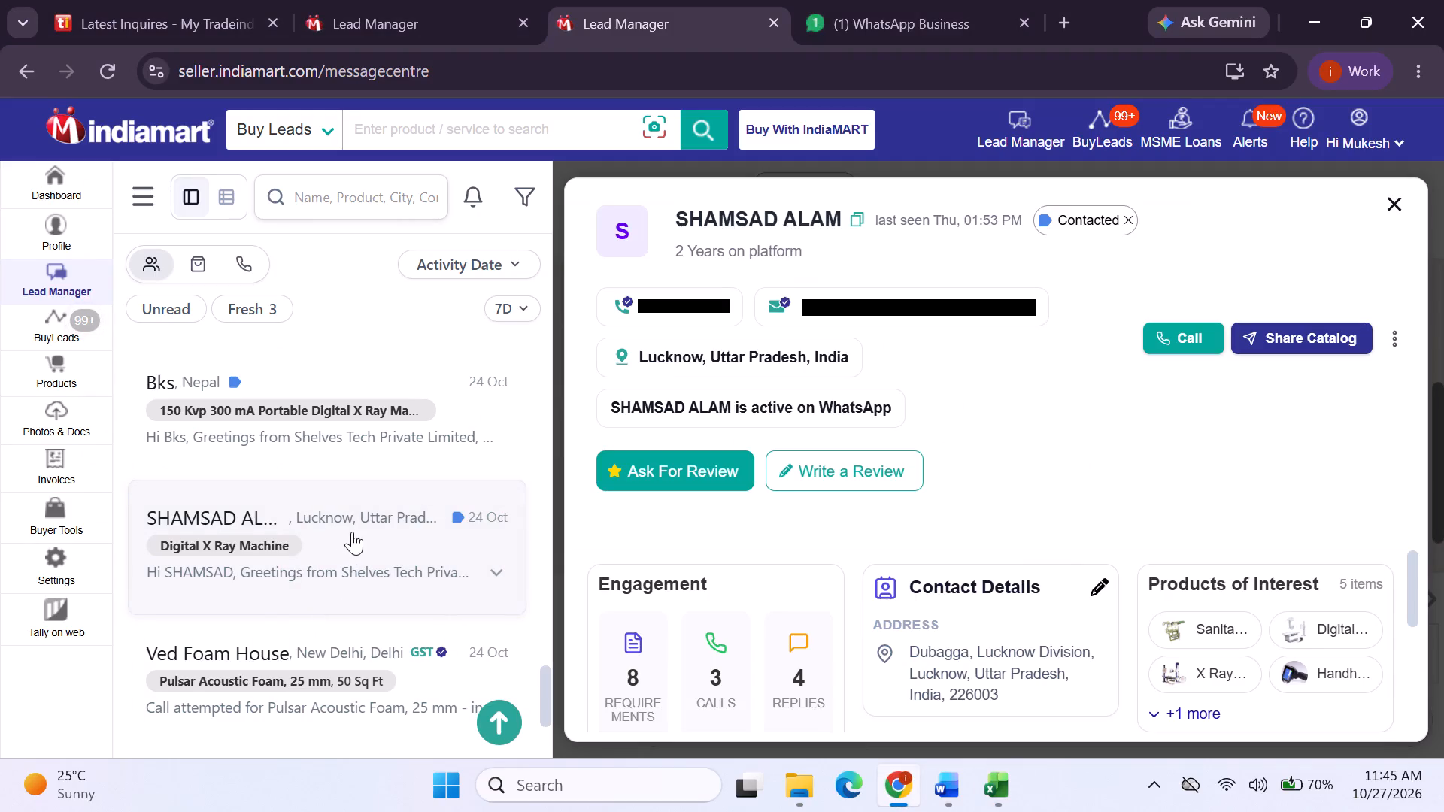
pyautogui.scroll(-1, 352, 532)
pyautogui.click(367, 585)
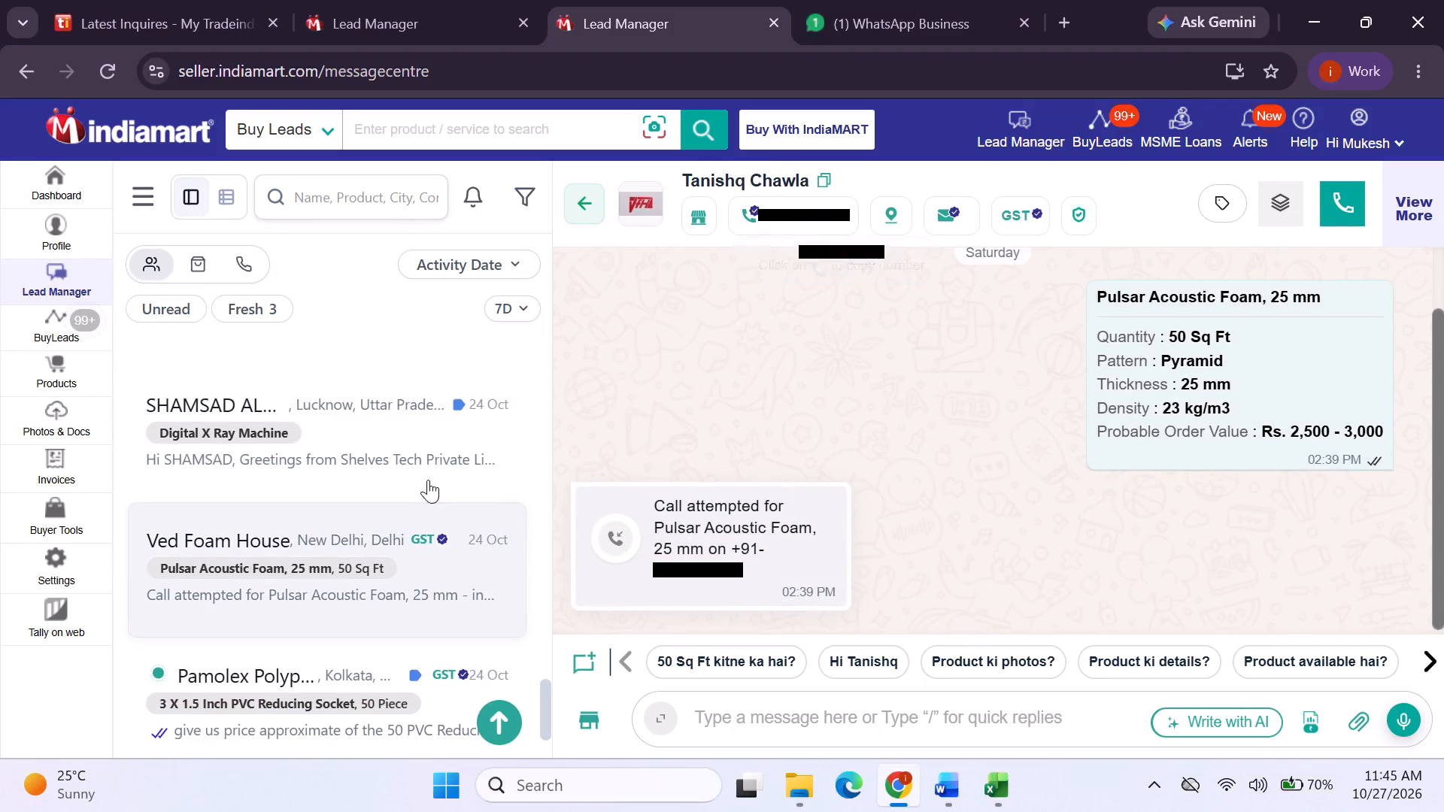
pyautogui.scroll(-3, 228, 551)
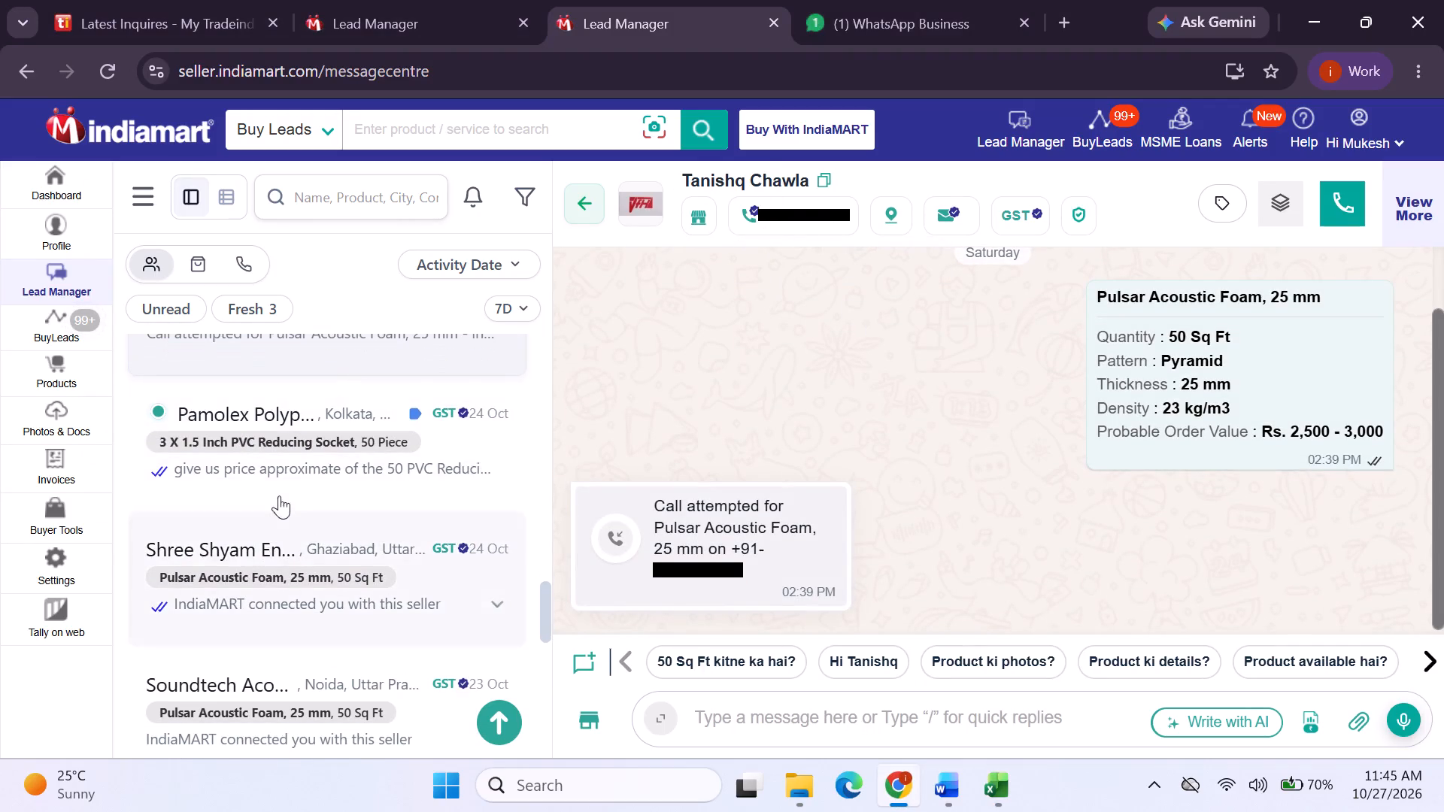
pyautogui.click(351, 450)
pyautogui.scroll(-2, 314, 595)
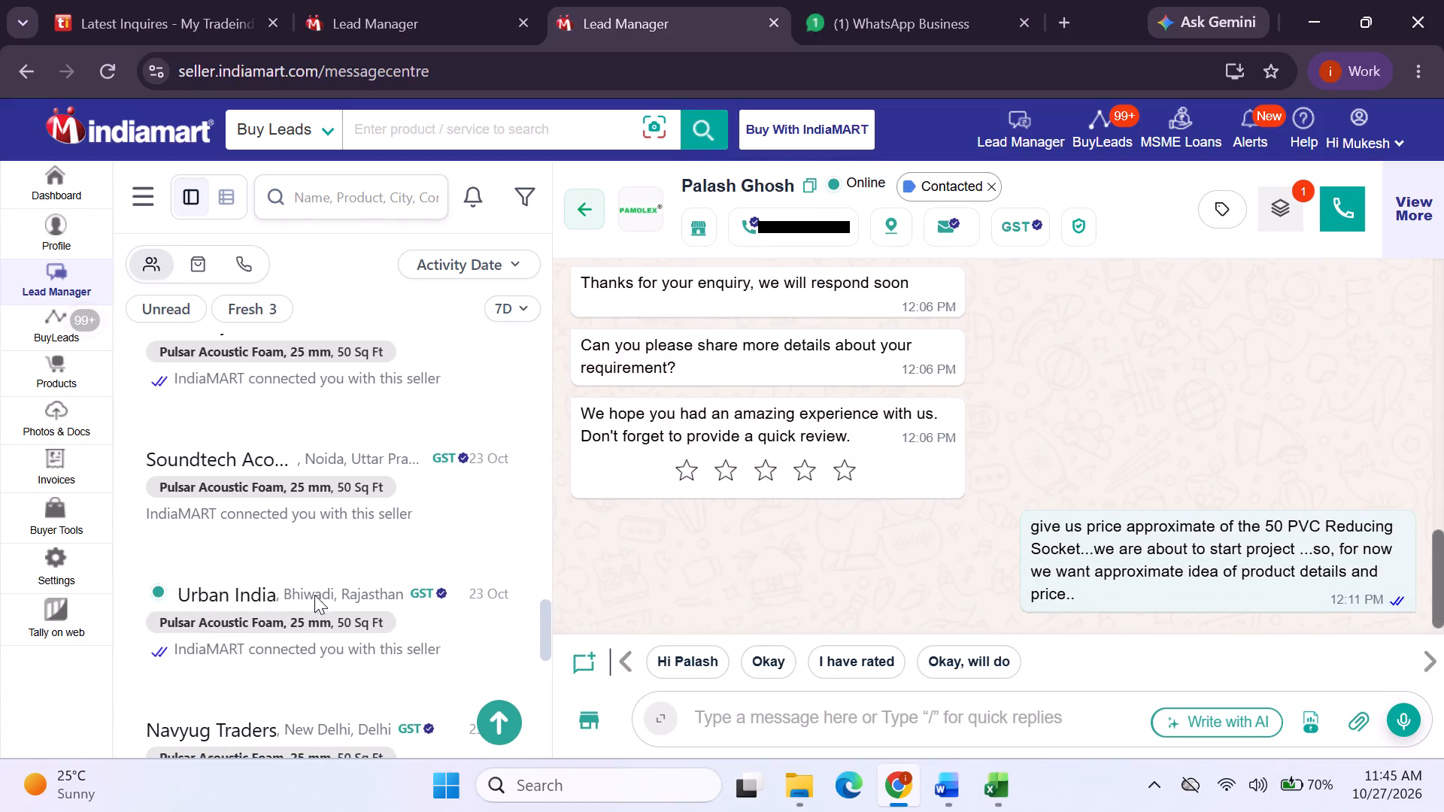
pyautogui.scroll(-1, 315, 592)
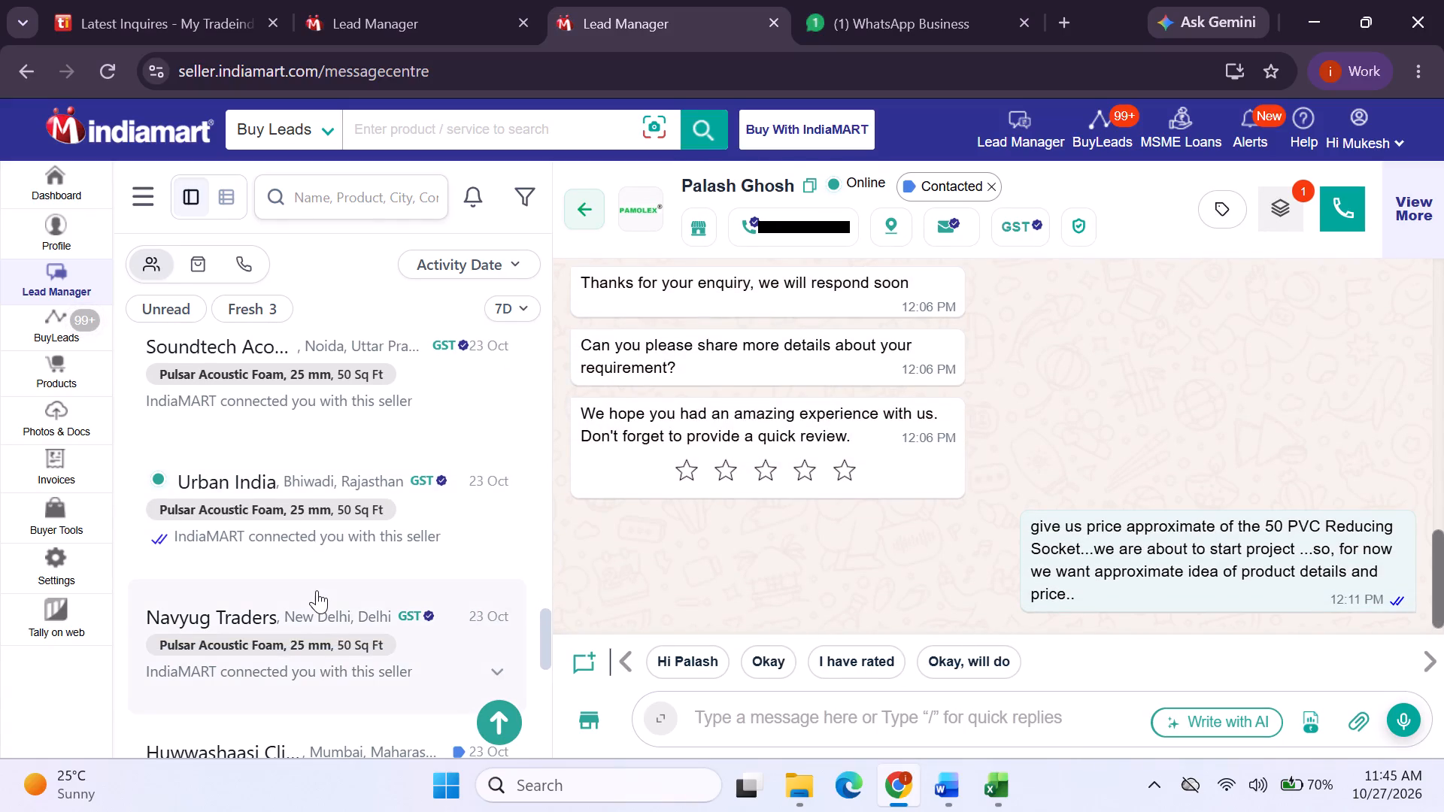
# Copy the Huwwashaasi Clinic Mobile X Ray Unit lead details from Lead Manager into row 20 of the Excel IndiaMART sheet.
pyautogui.scroll(-2, 317, 590)
pyautogui.click(332, 587)
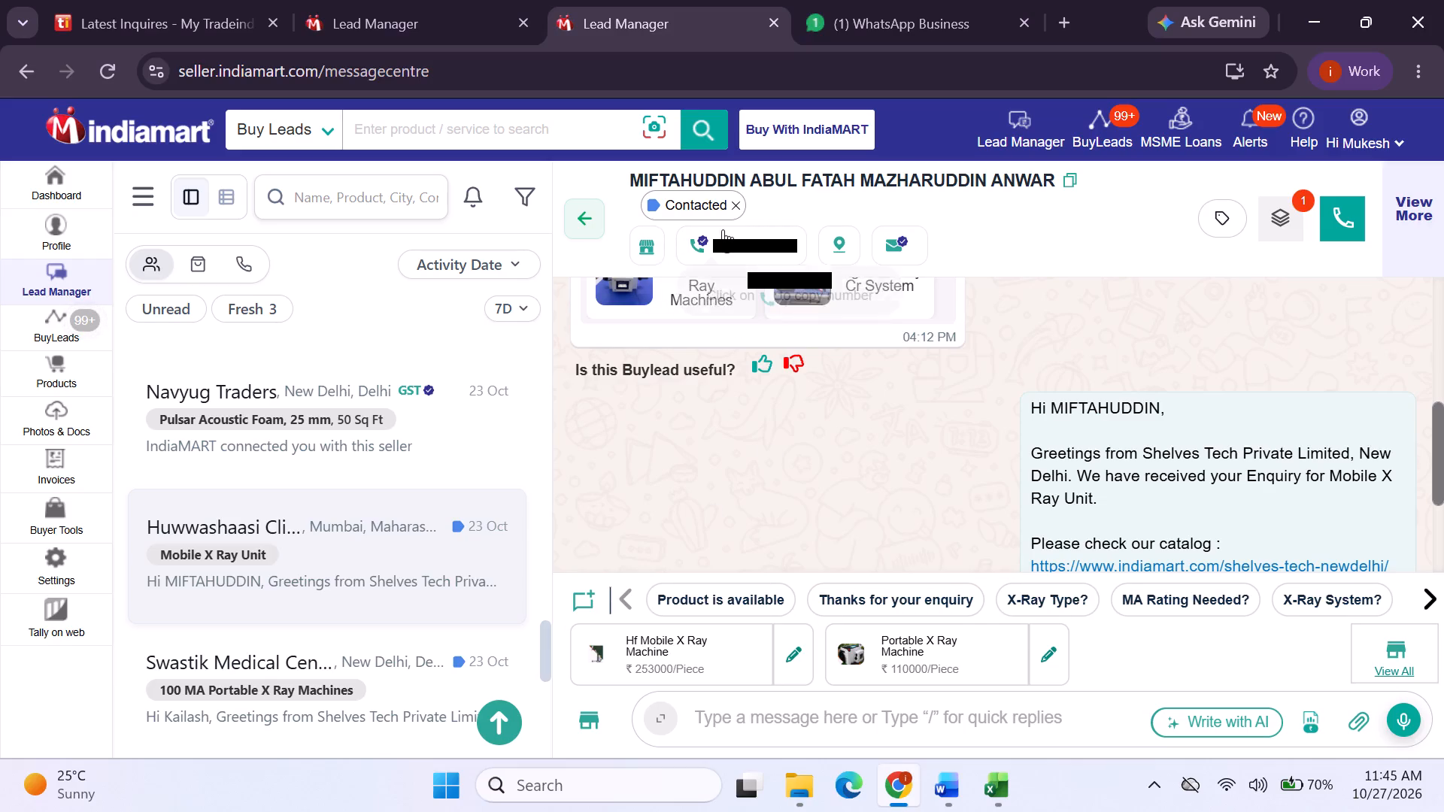
pyautogui.click(742, 254)
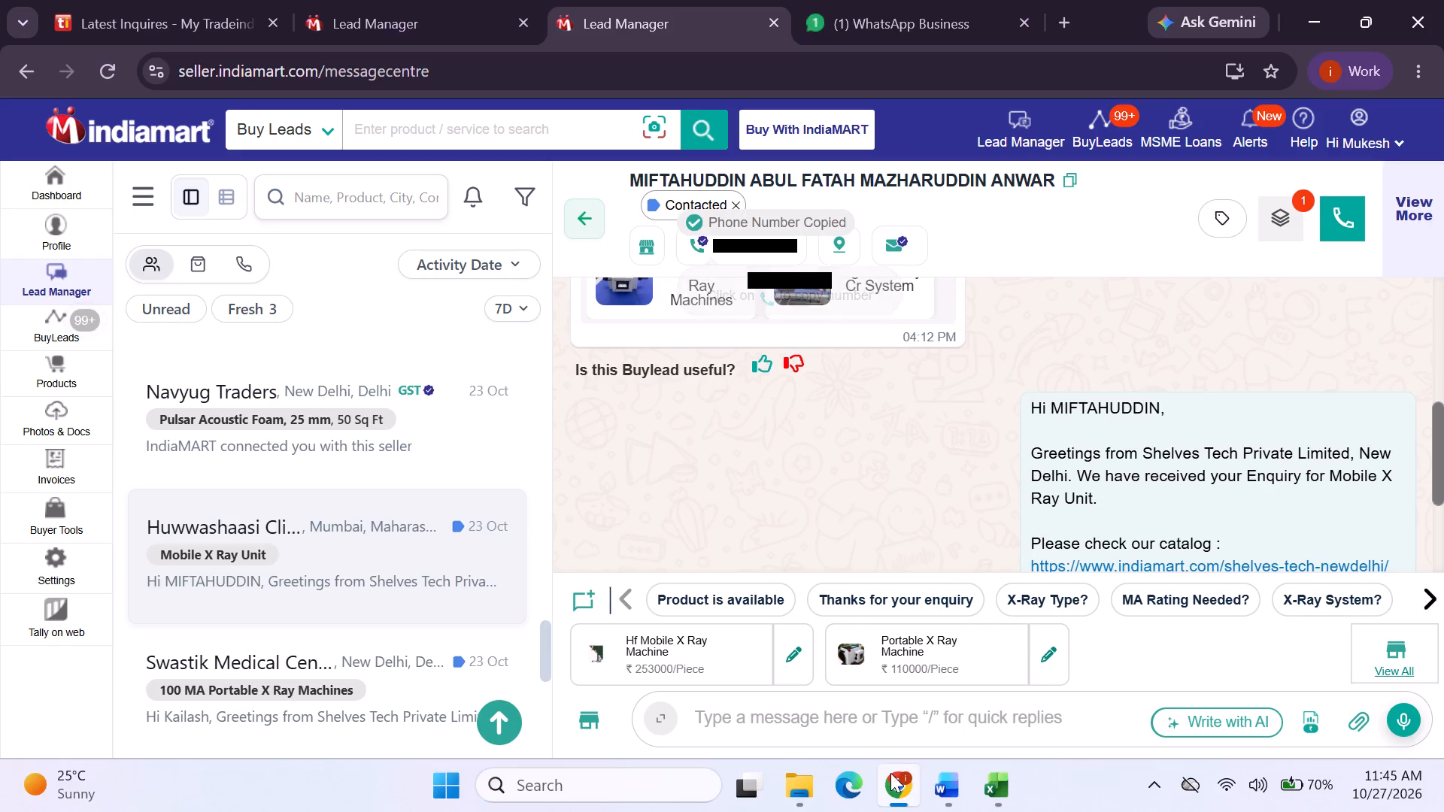
pyautogui.click(1068, 177)
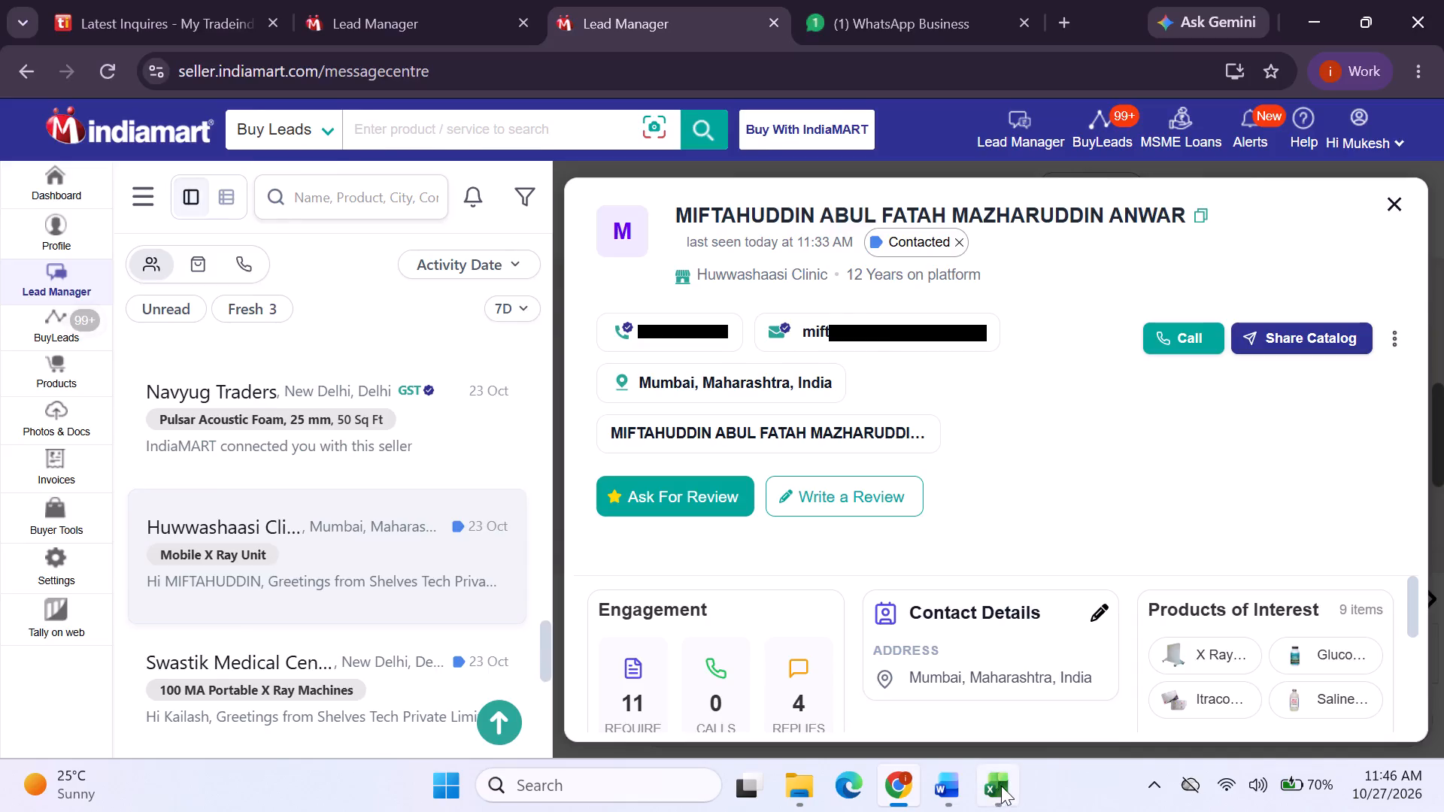
pyautogui.click(1001, 786)
pyautogui.scroll(-3, 356, 436)
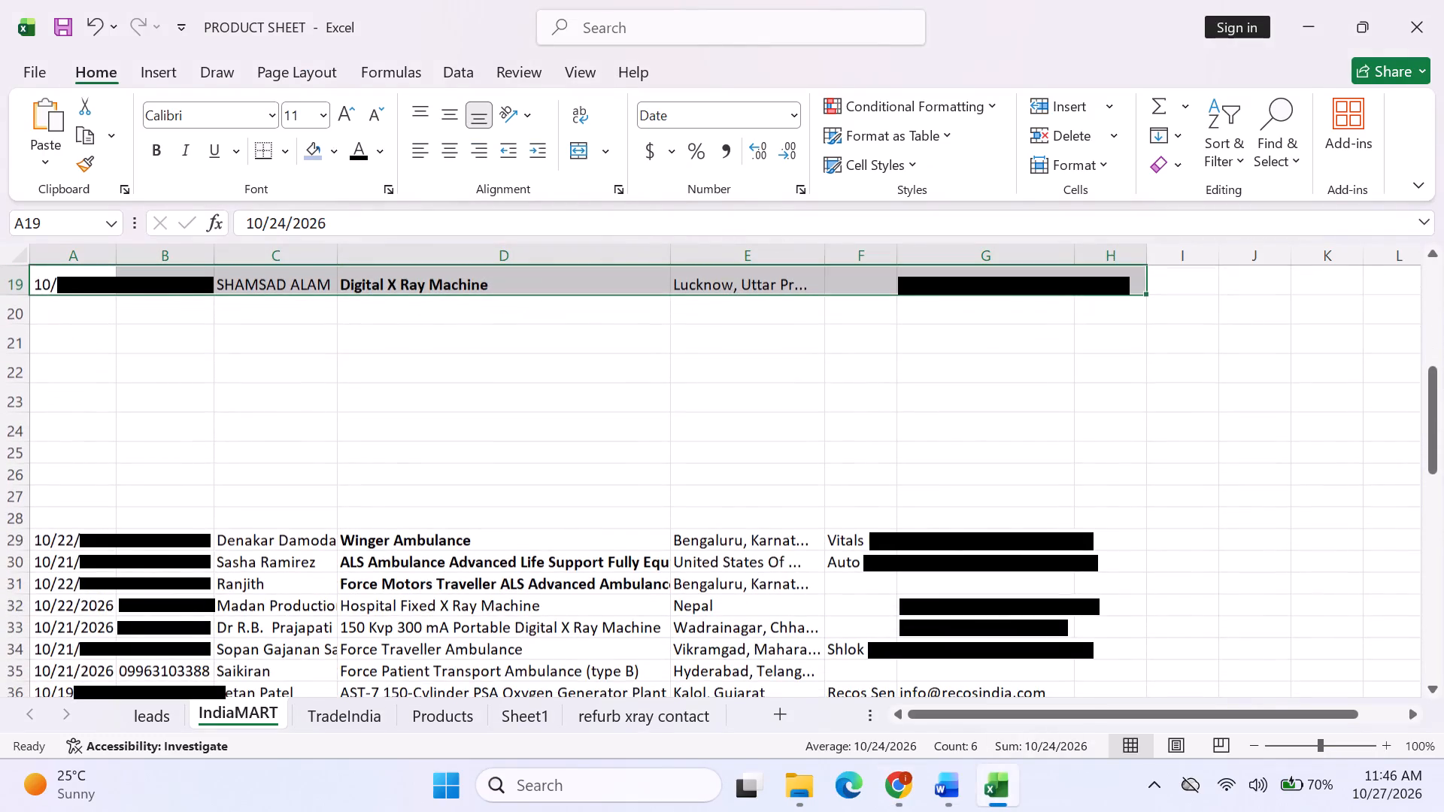
pyautogui.click(11, 309)
pyautogui.hotkey('ctrl', 'v')
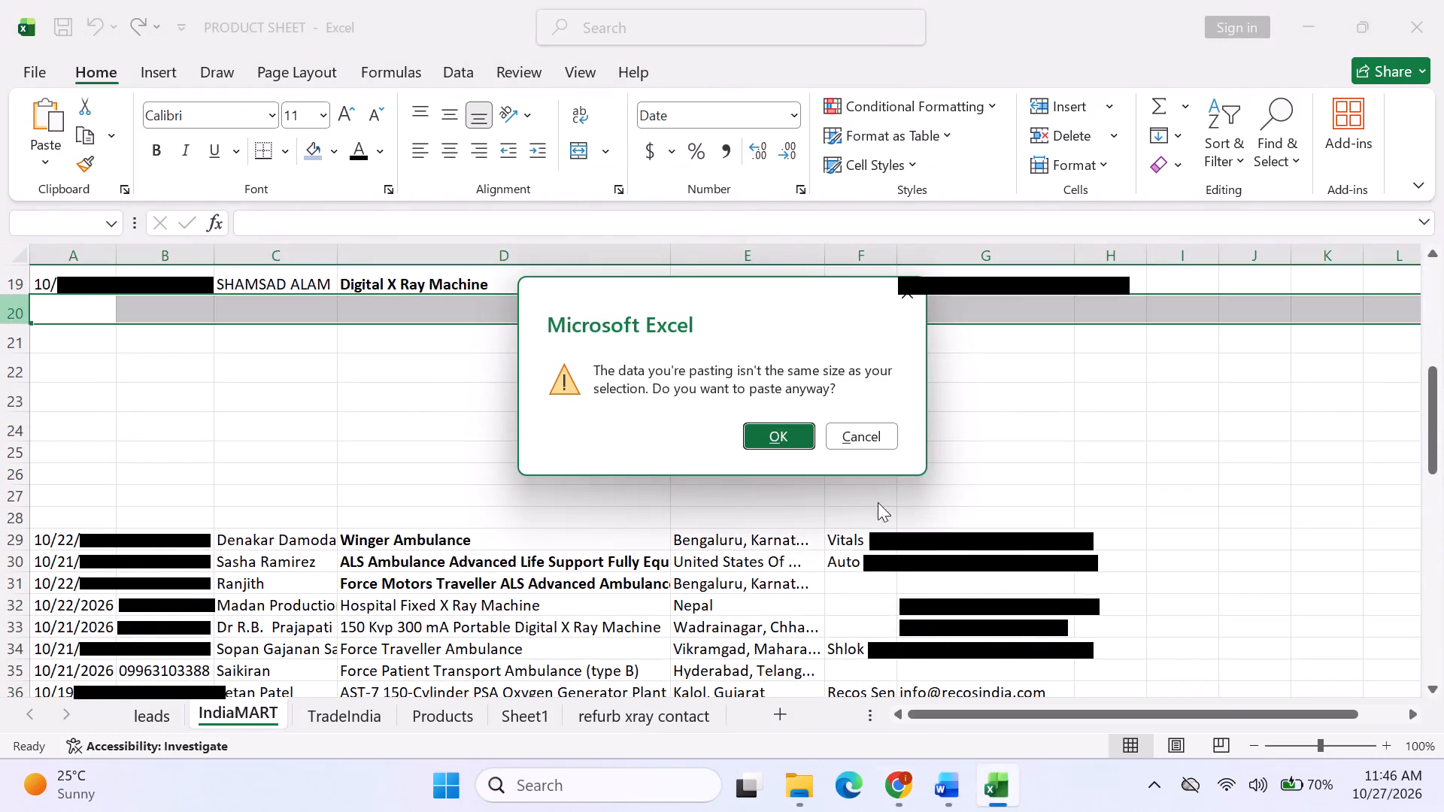
pyautogui.click(780, 446)
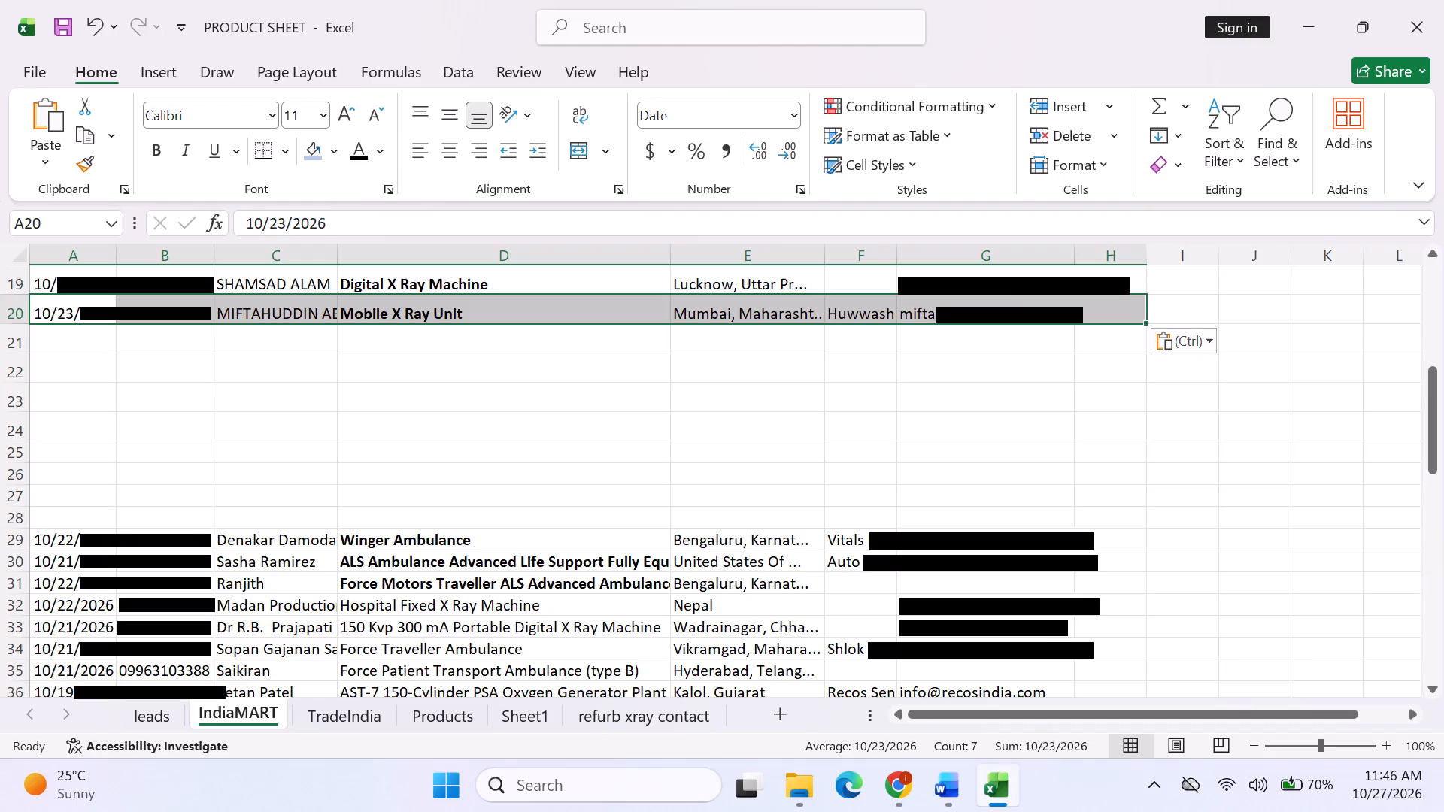
# Copy the Swastik Medical Center 100 MA Portable X Ray Machines lead from Lead Manager in Chrome into row 21 of the Excel sheet.
pyautogui.click(902, 774)
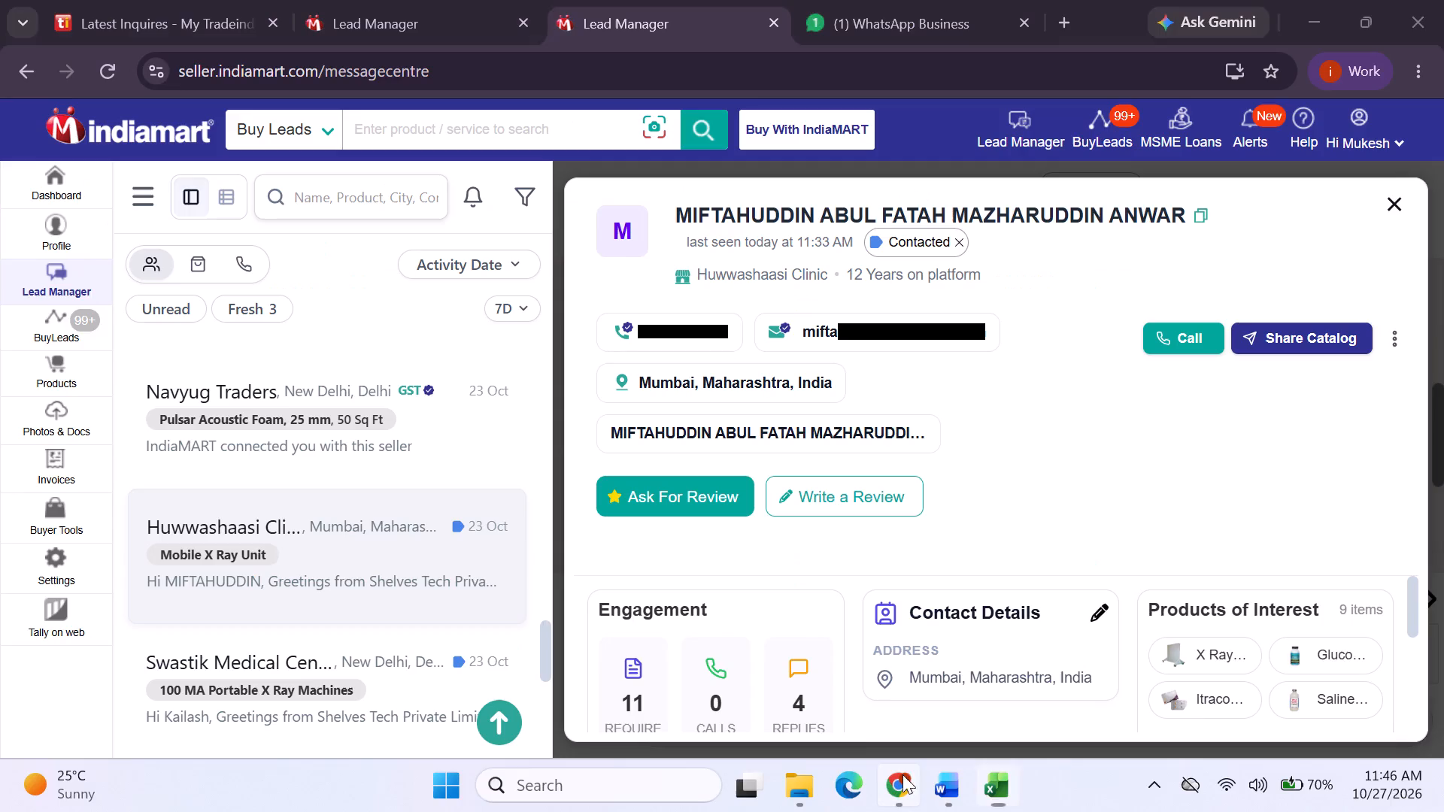
pyautogui.scroll(-2, 305, 434)
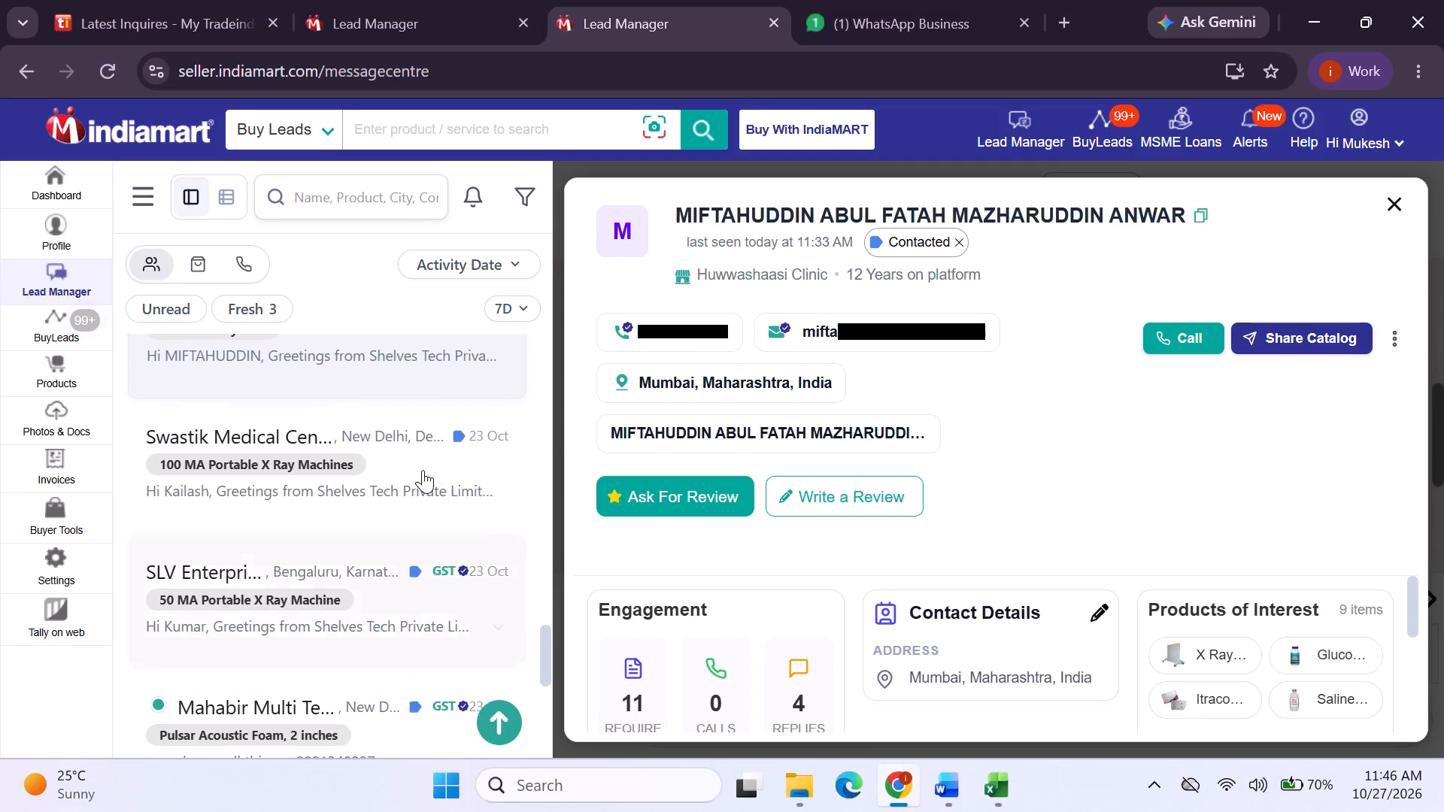
pyautogui.click(425, 456)
pyautogui.click(706, 183)
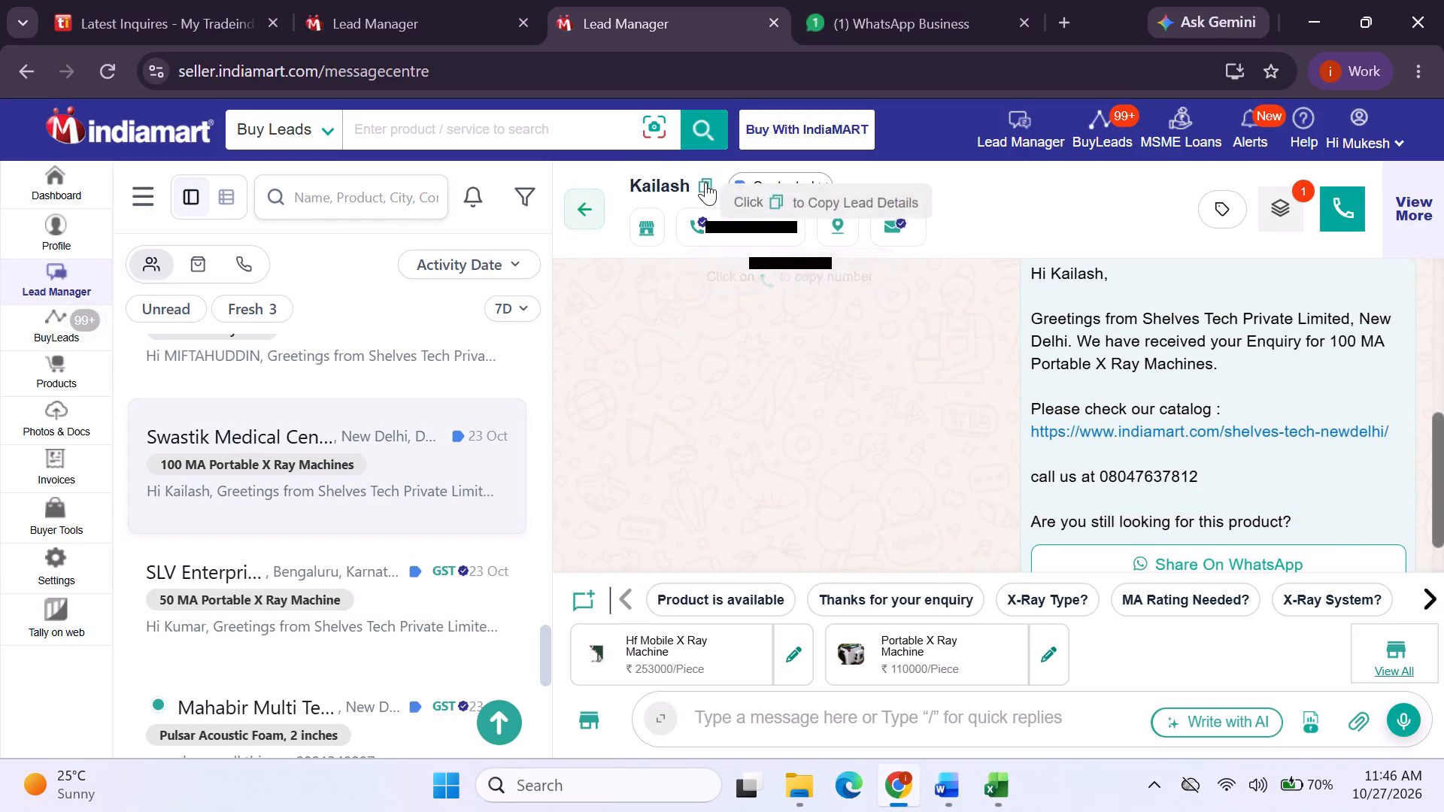
pyautogui.click(1006, 770)
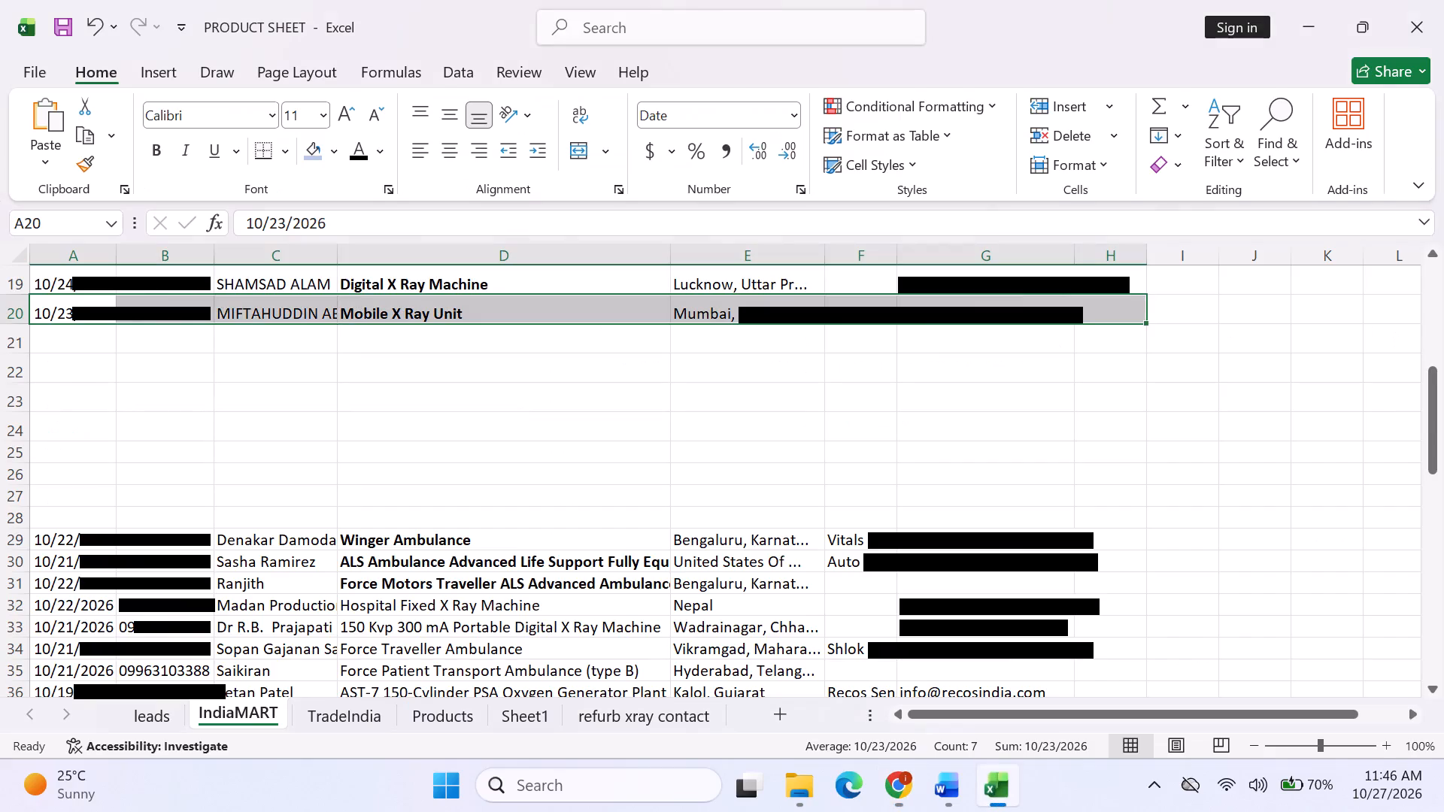
pyautogui.click(8, 339)
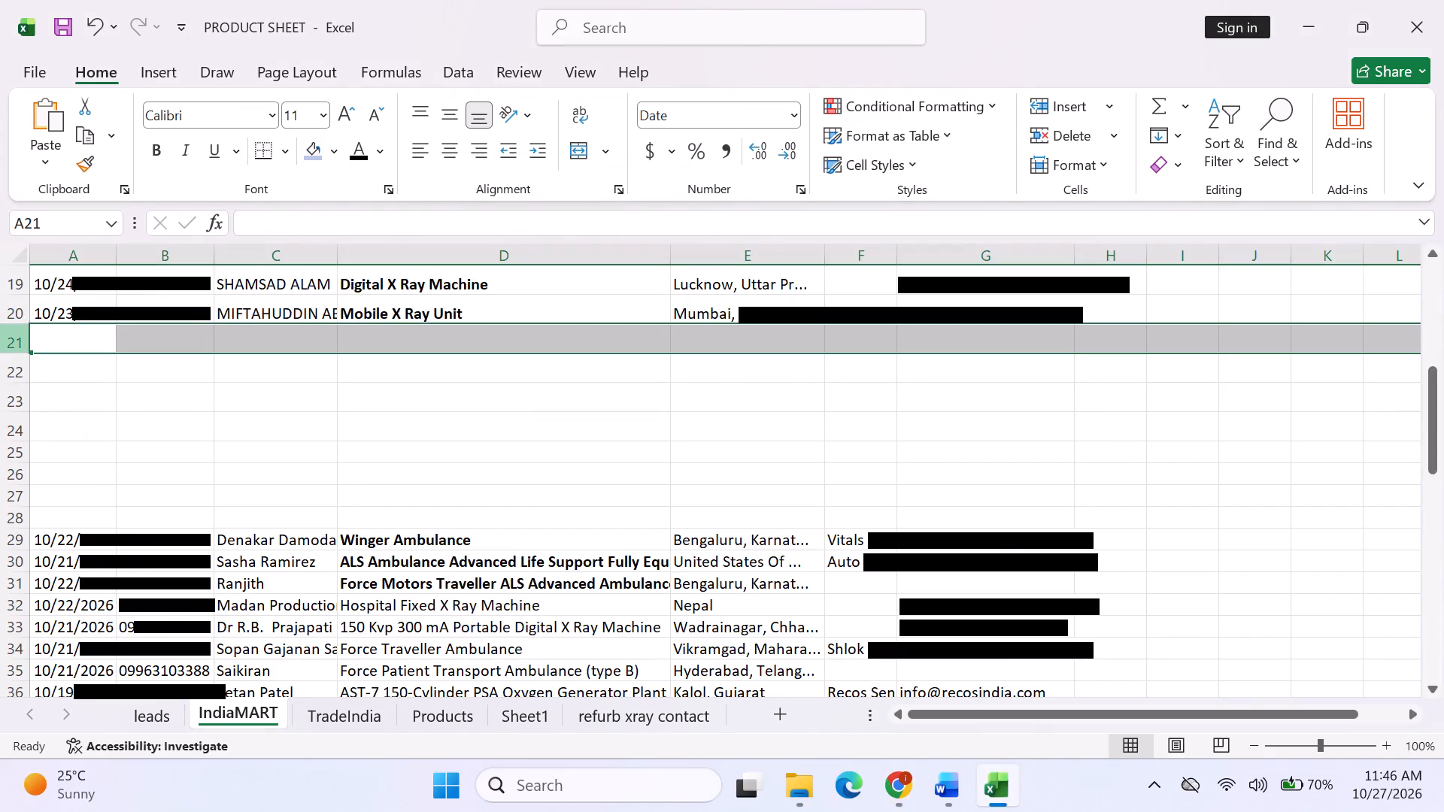
pyautogui.hotkey('ctrl', 'v')
pyautogui.click(772, 436)
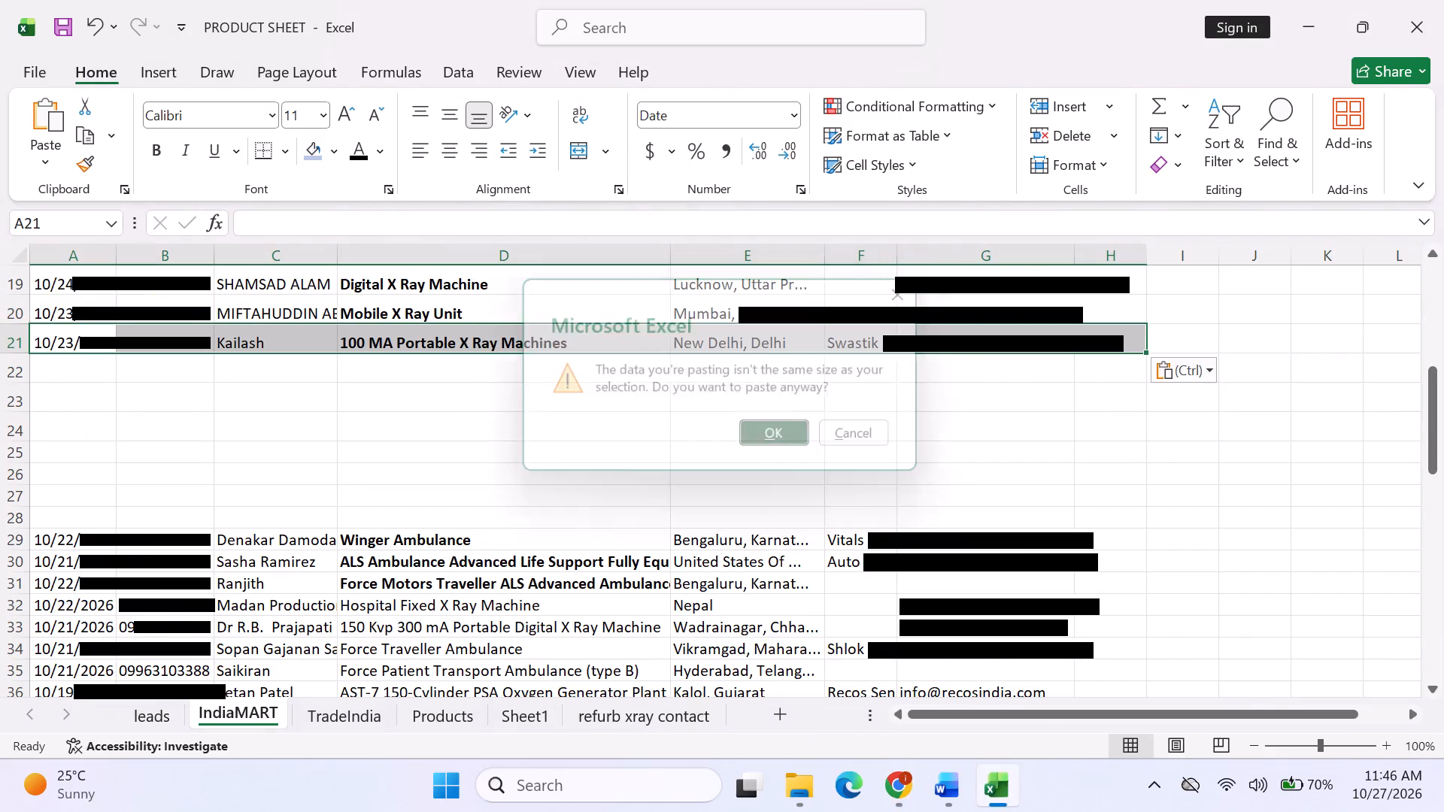
# Copy the SLV Enterprises 50 MA Portable X Ray Machine lead from Lead Manager in Chrome into row 22 of the Excel sheet.
pyautogui.click(902, 783)
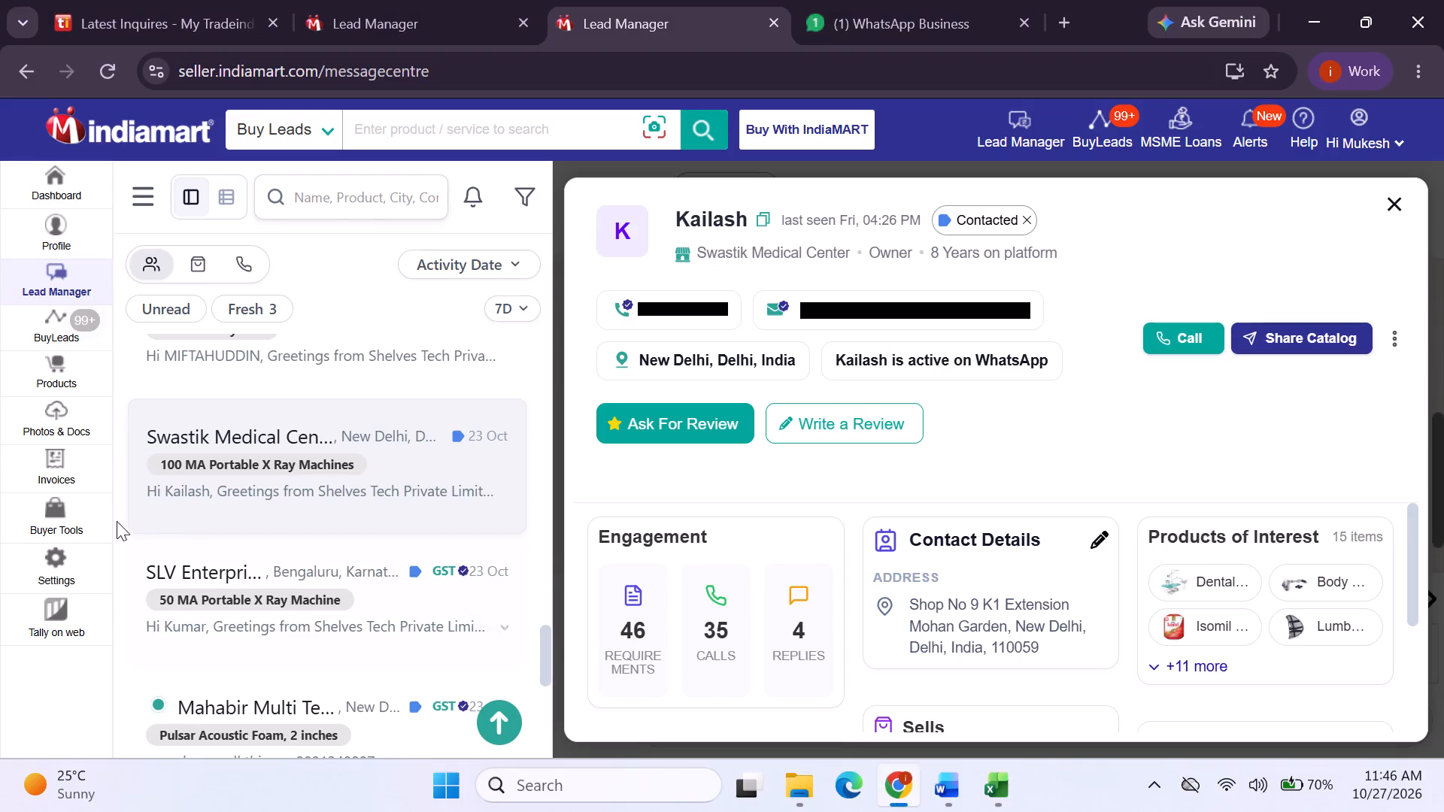
pyautogui.click(429, 607)
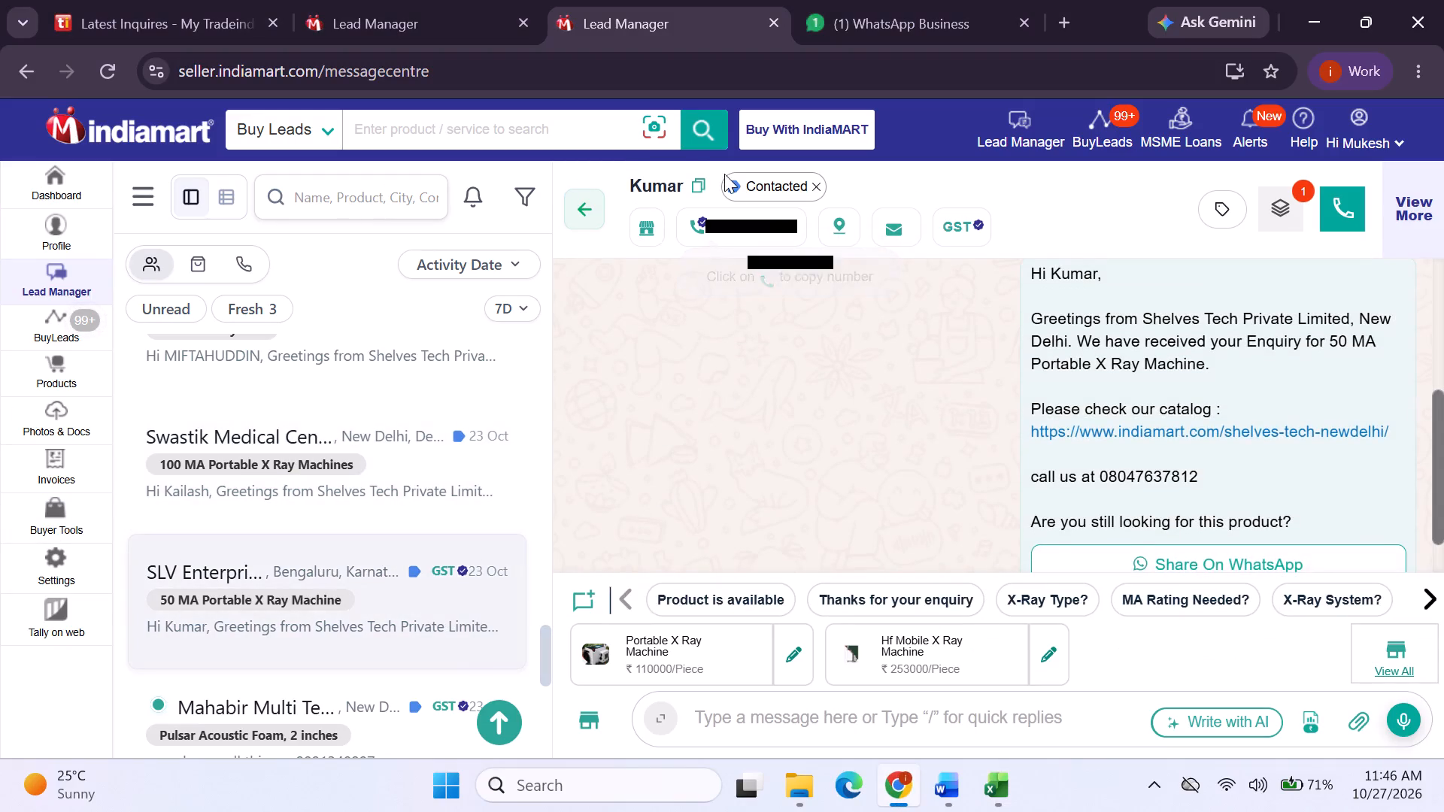
pyautogui.click(696, 185)
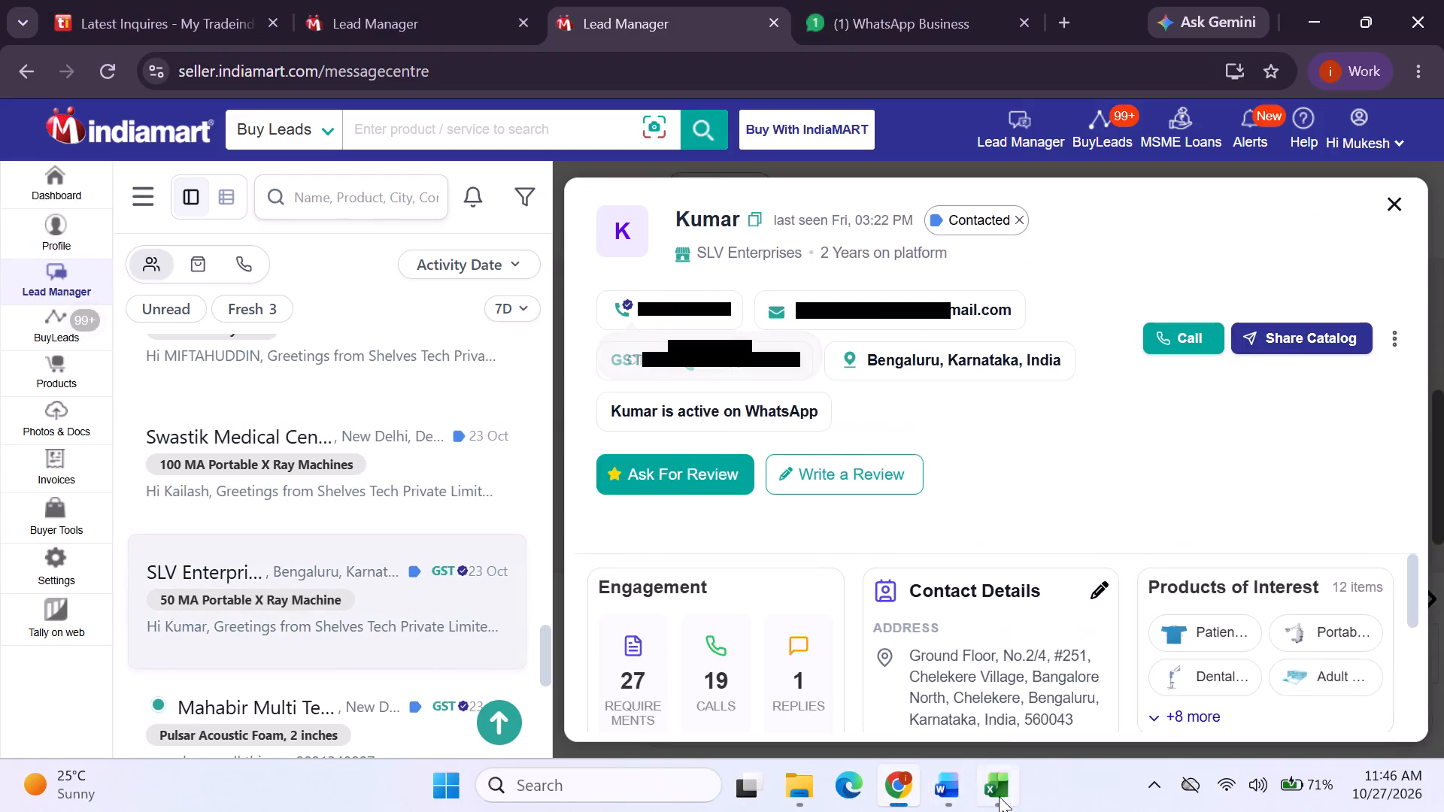
pyautogui.click(1007, 777)
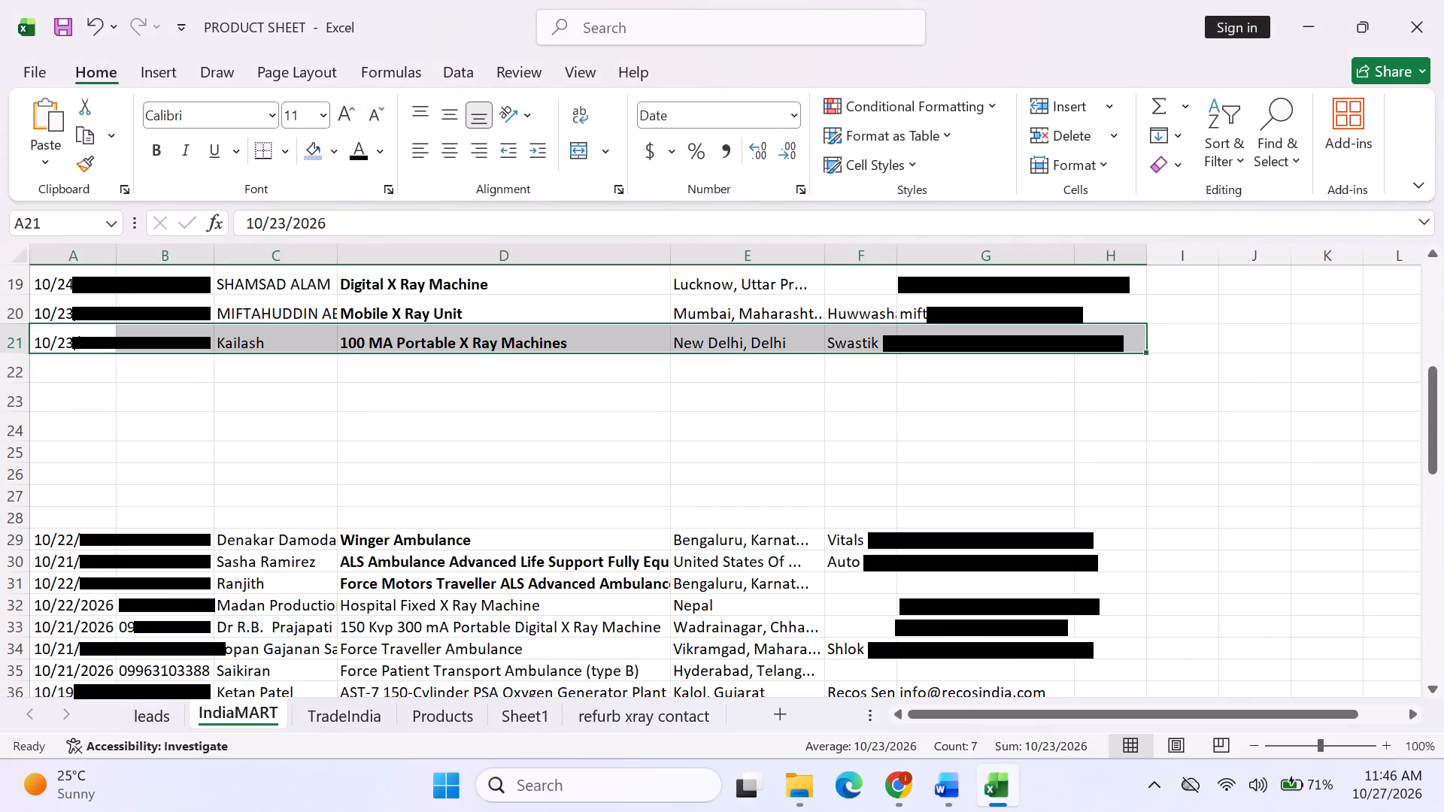
# Paste the copied SLV Enterprises 50 MA Portable X Ray Machine lead into row 22 of the IndiaMART sheet.
pyautogui.click(11, 364)
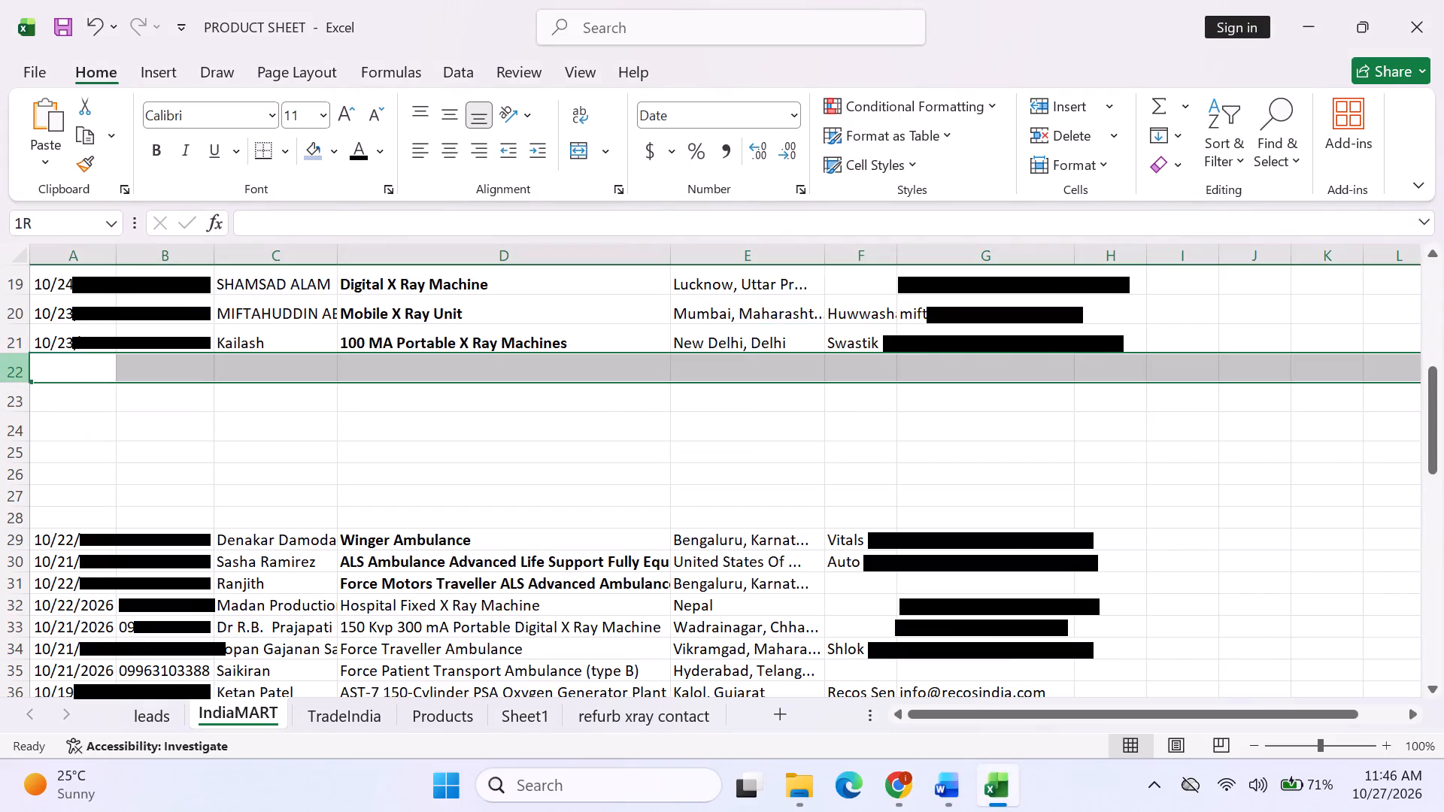
pyautogui.hotkey('ctrl', 'v')
pyautogui.click(781, 431)
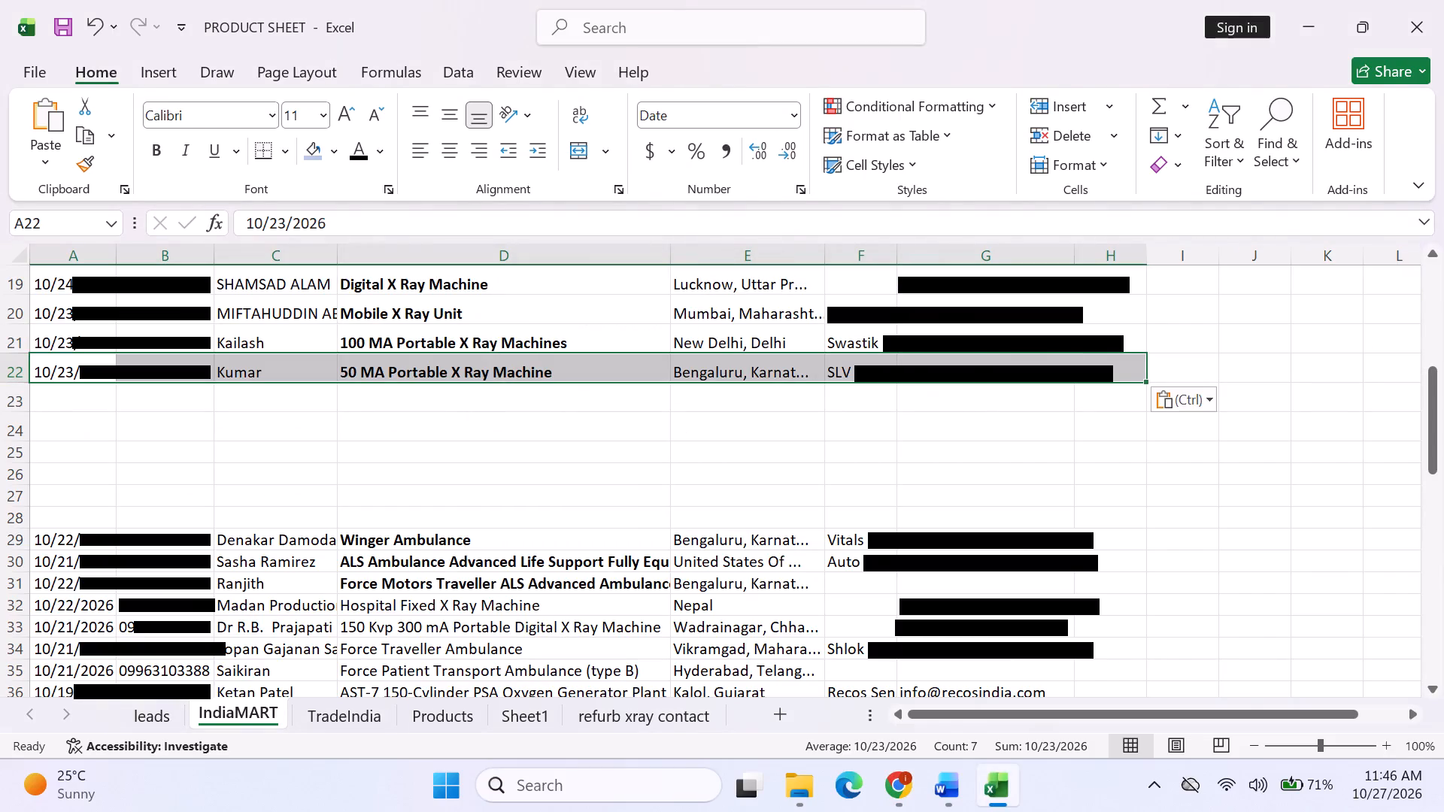
# Return to Lead Manager in Chrome and review the 23 Oct Pulsar Acoustic Foam and Oxymed AirSmart Auto CPAP conversations.
pyautogui.click(883, 783)
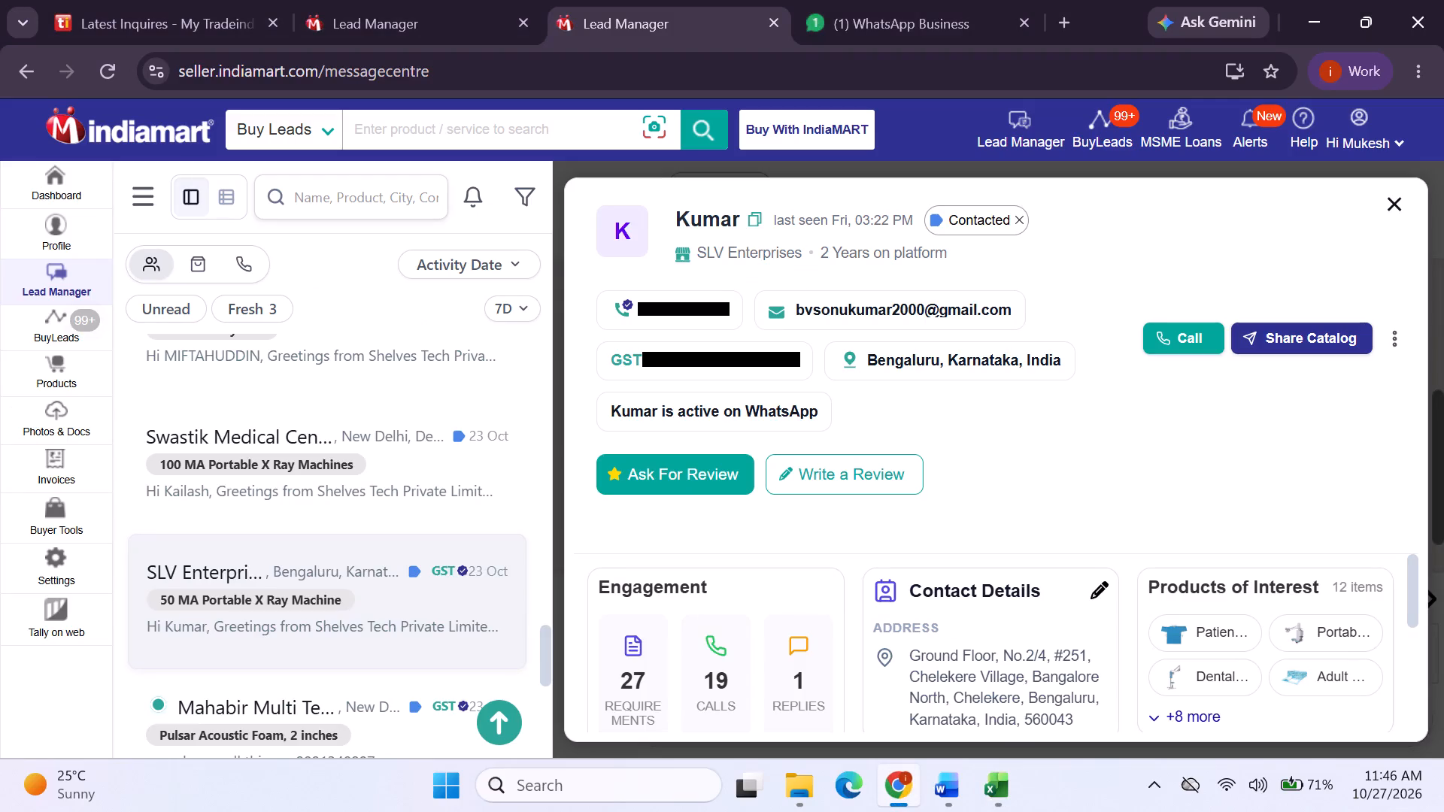
pyautogui.scroll(-1, 417, 577)
pyautogui.click(419, 613)
pyautogui.scroll(-2, 419, 612)
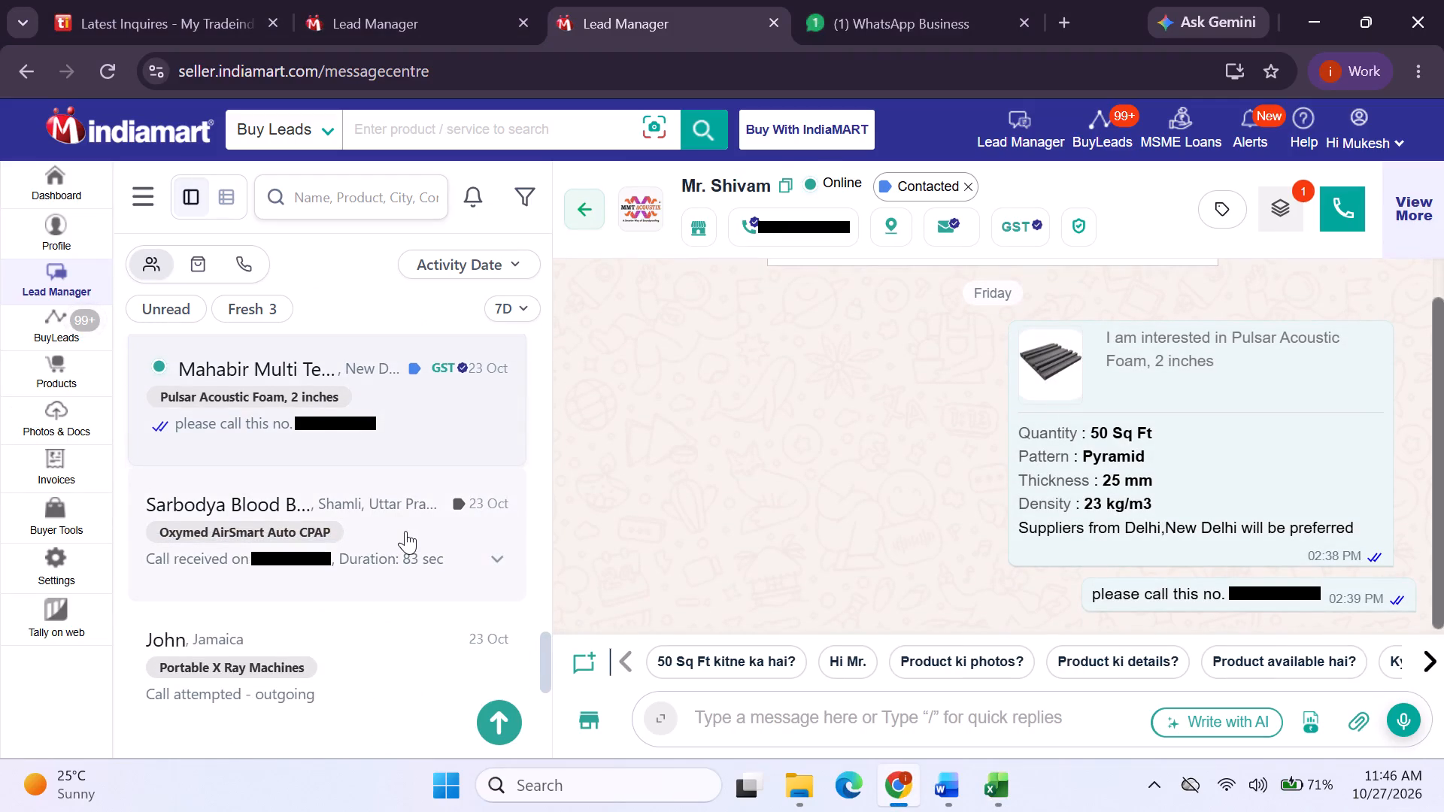
pyautogui.click(405, 531)
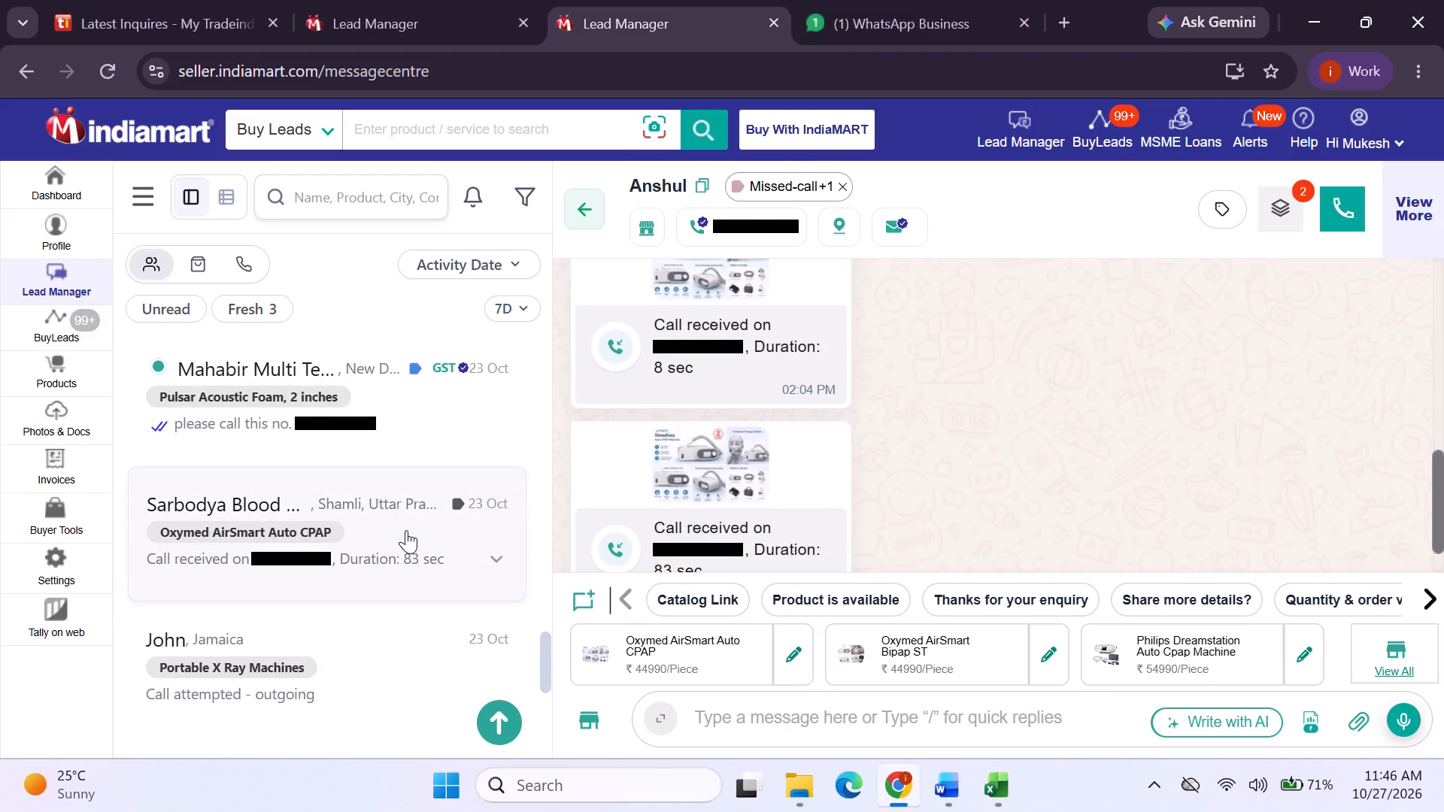
pyautogui.scroll(-3, 740, 456)
pyautogui.scroll(5, 740, 456)
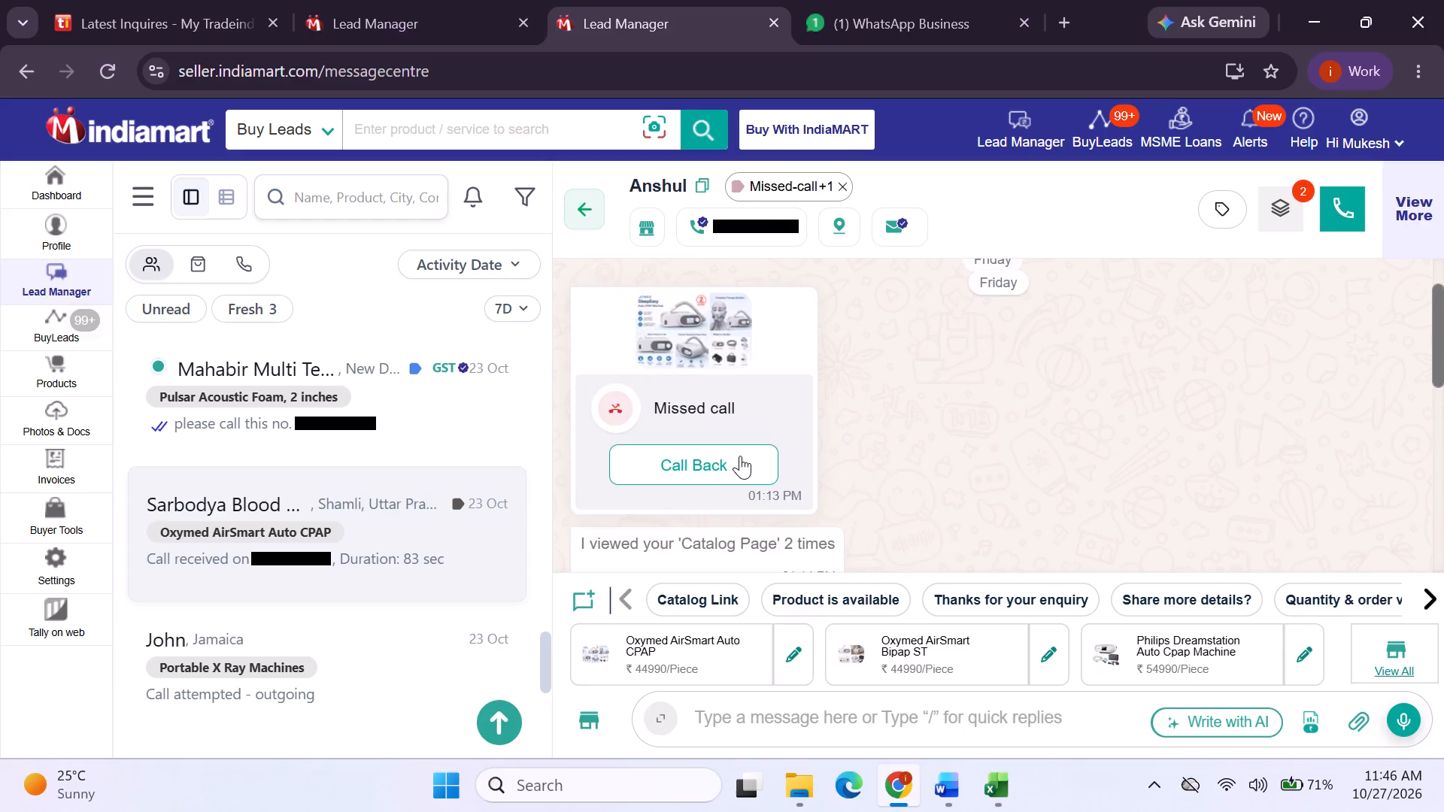
pyautogui.scroll(3, 740, 456)
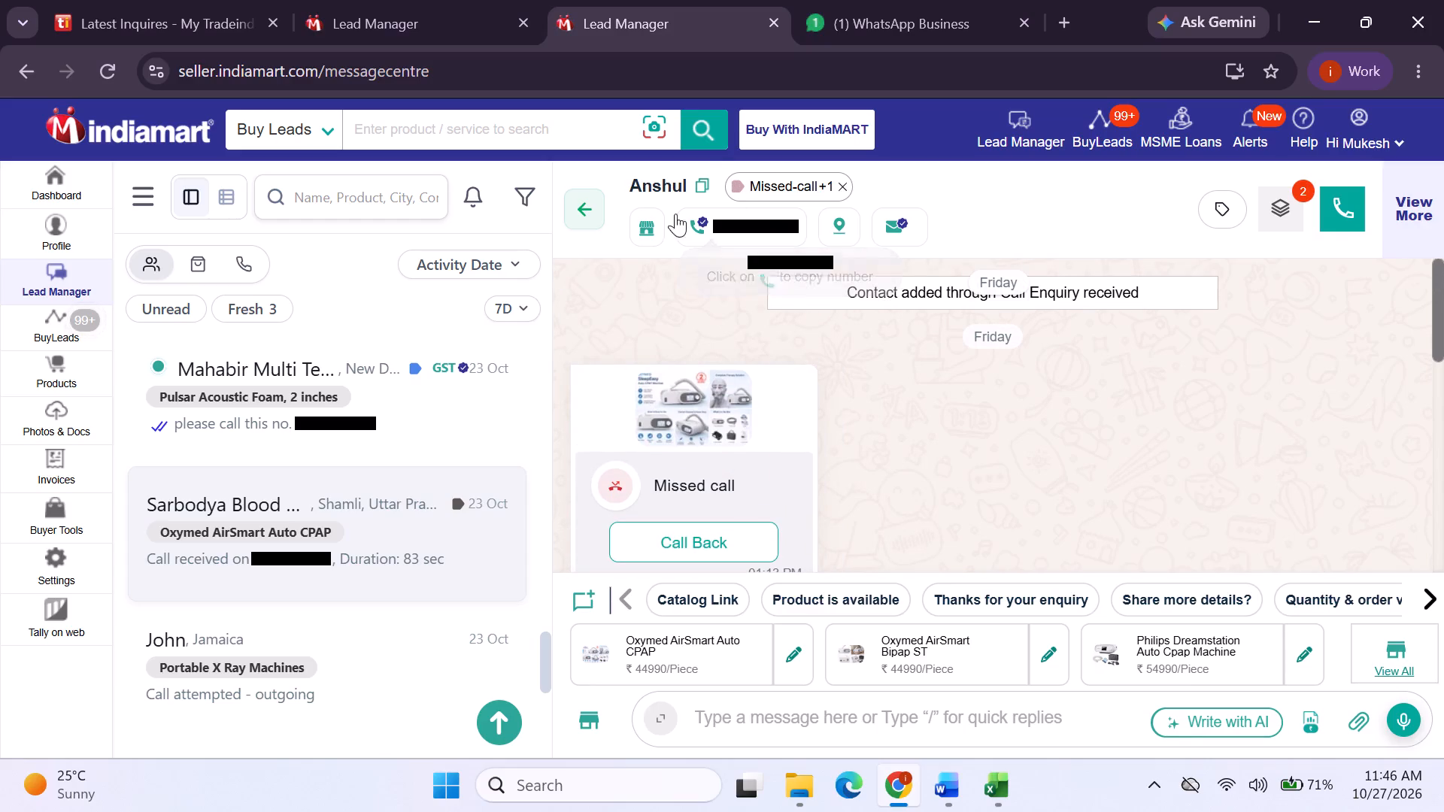
# Check the Akshar Industries PVC Reducing Socket conversation and look through the older 23 and 22 Oct leads for medical equipment enquiries.
pyautogui.scroll(-1, 266, 491)
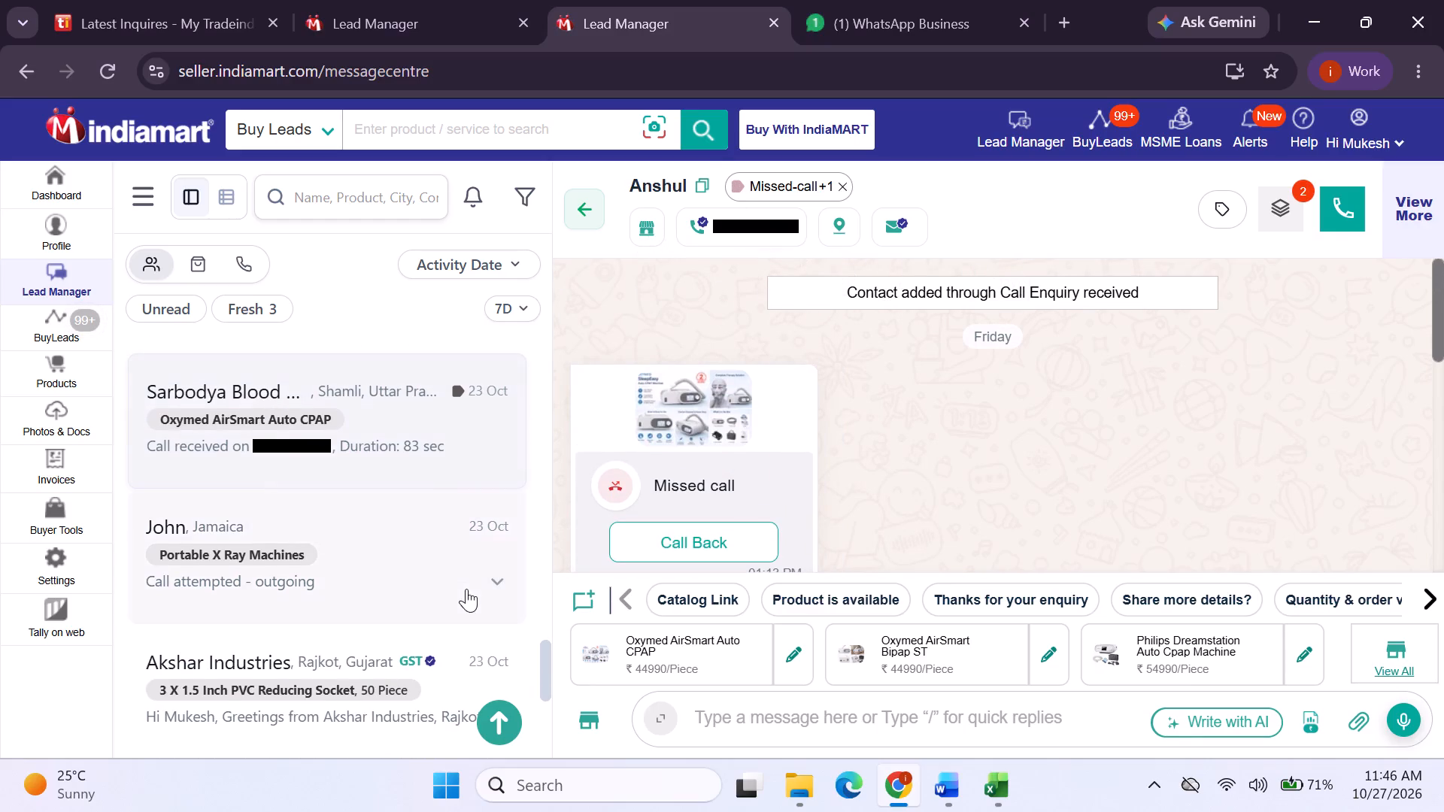
pyautogui.scroll(-1, 392, 523)
pyautogui.click(393, 586)
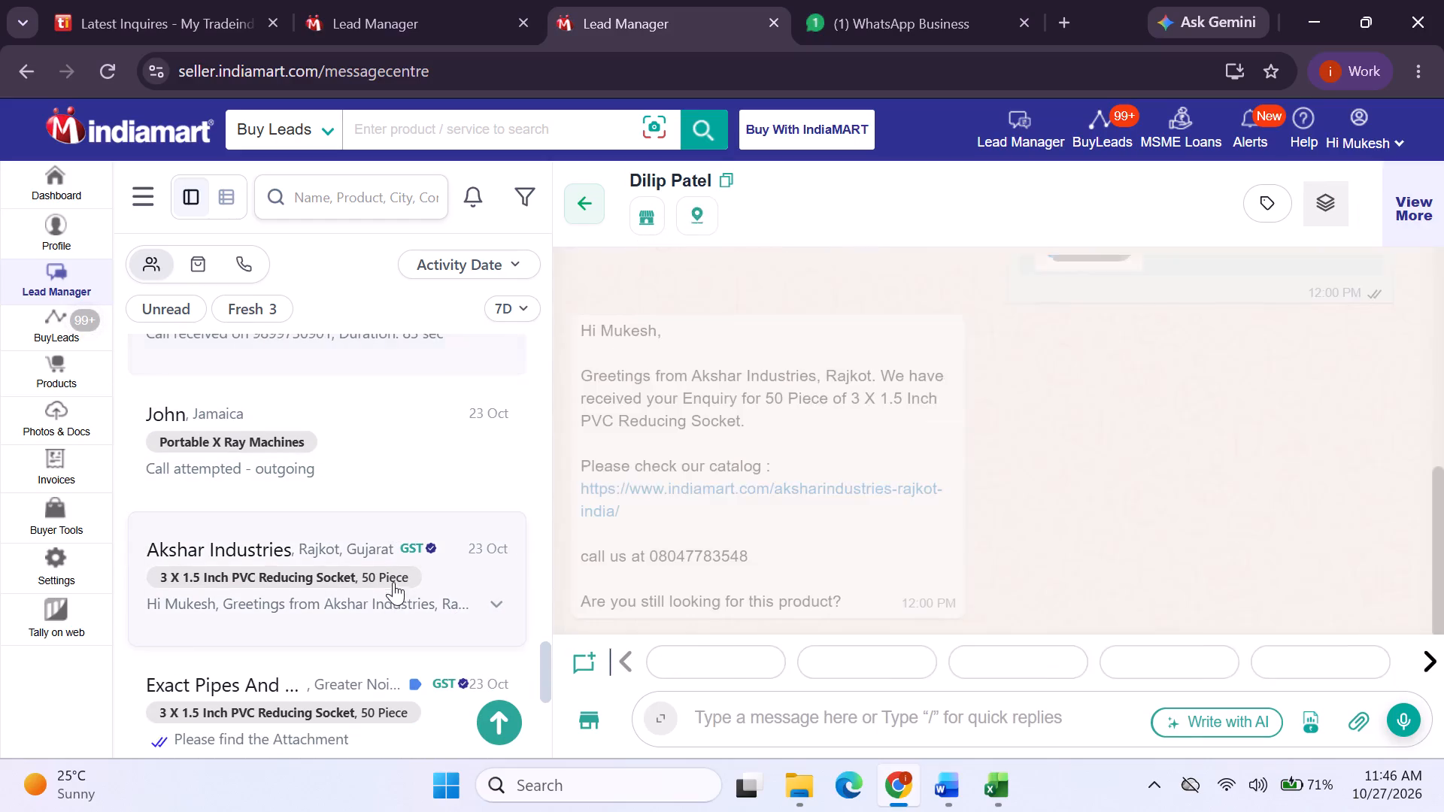
pyautogui.scroll(-4, 399, 578)
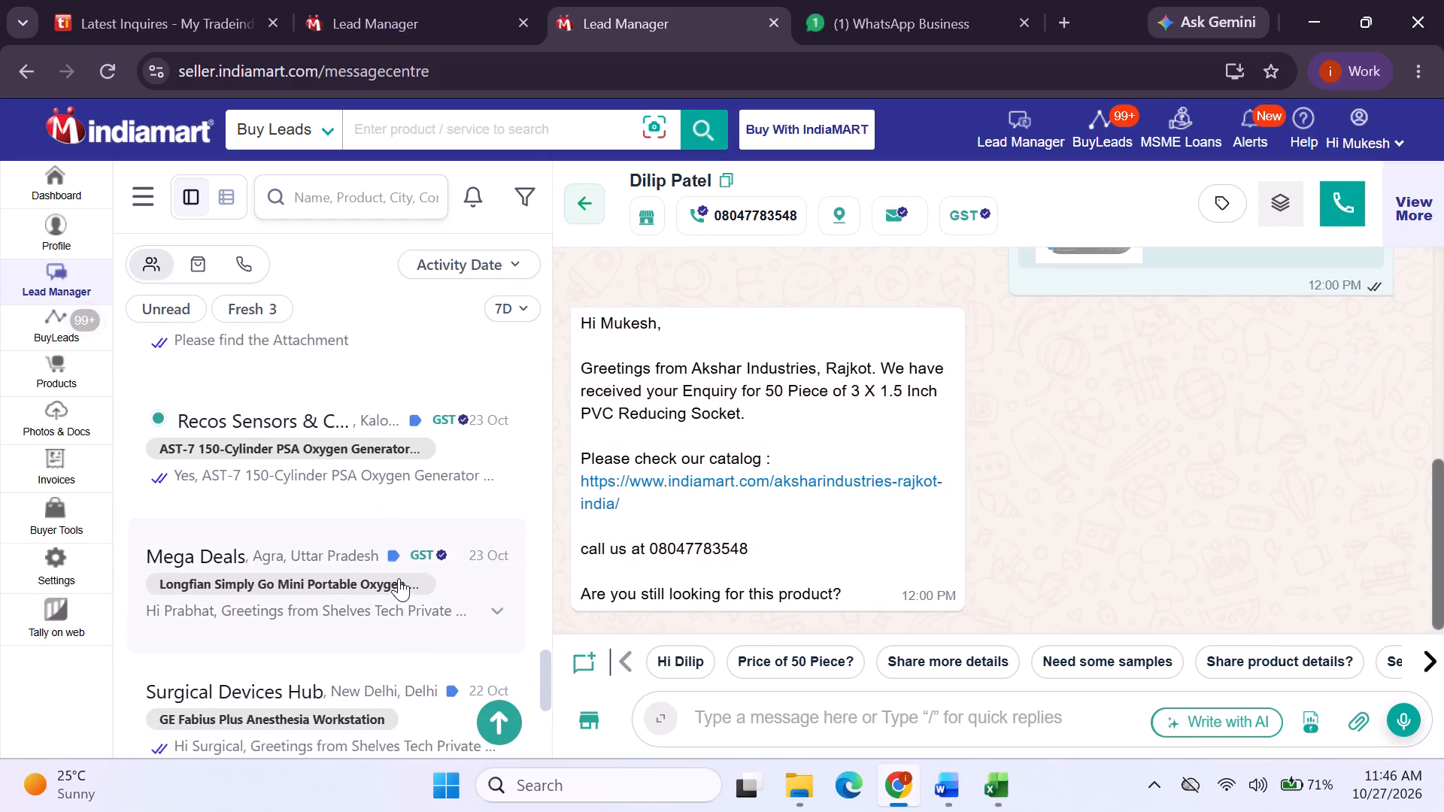
pyautogui.scroll(-3, 399, 578)
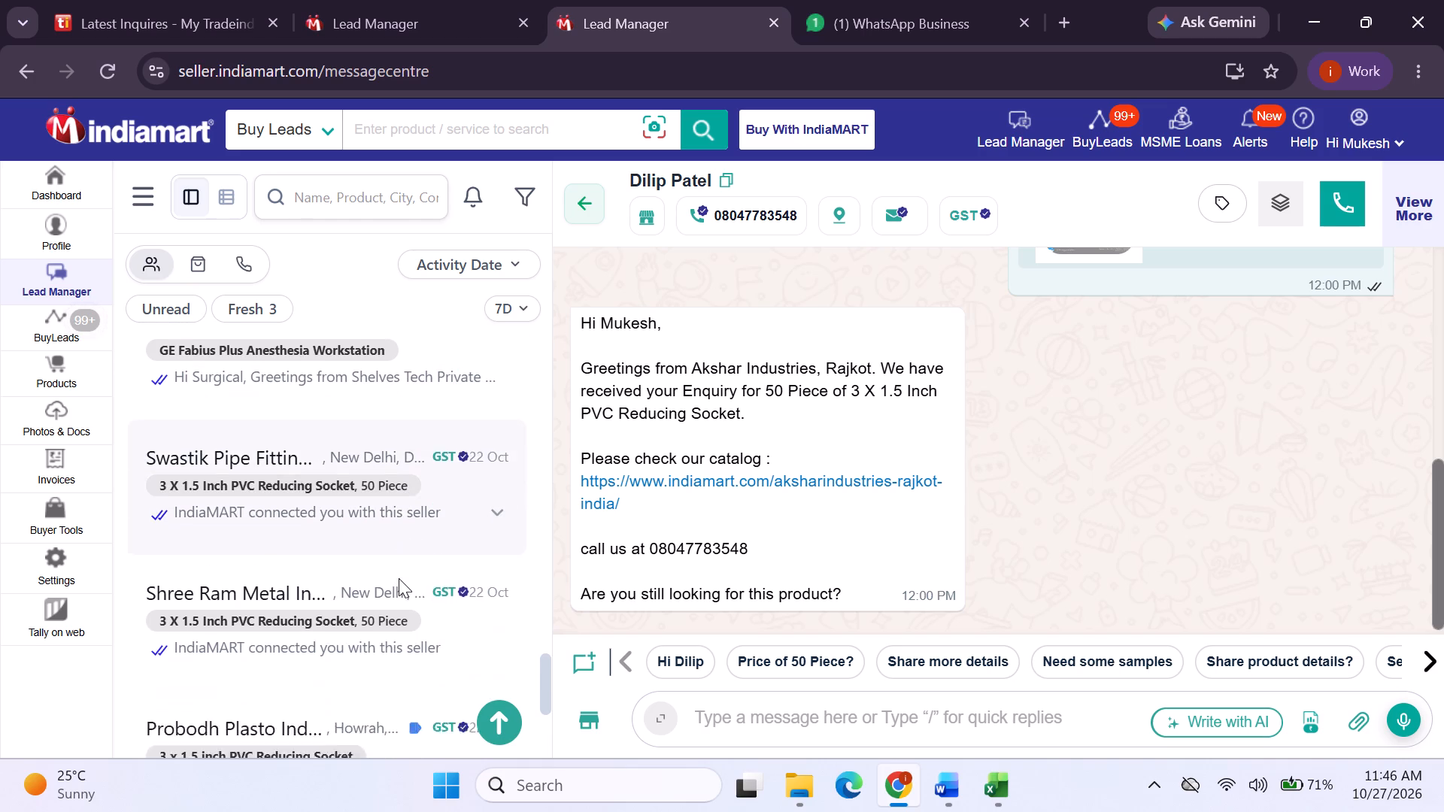
pyautogui.scroll(-4, 399, 578)
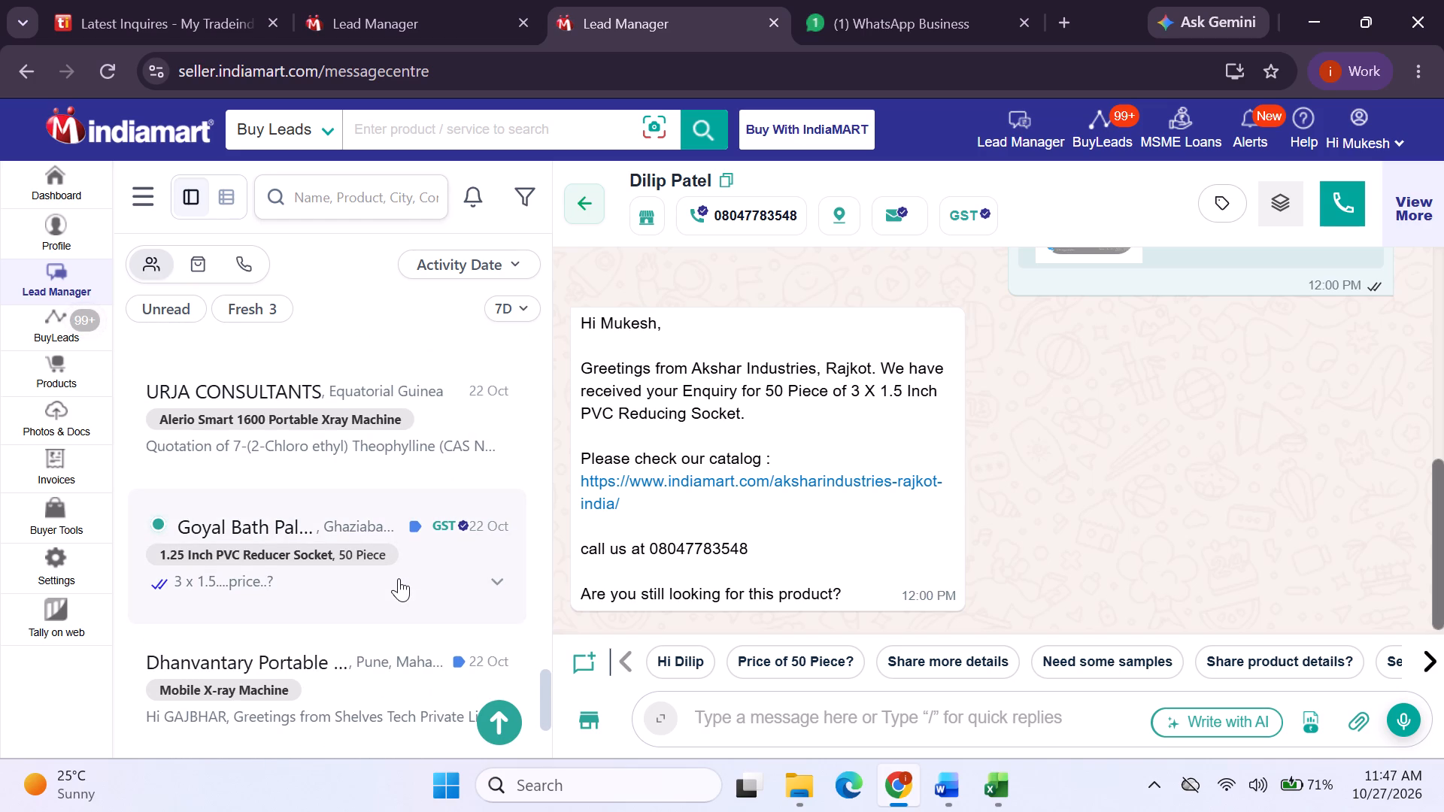
# Examine the URJA Consultants conversation about the Alerio Smart 1600 Portable Xray Machine in Lead Manager.
pyautogui.click(341, 447)
pyautogui.scroll(-3, 870, 432)
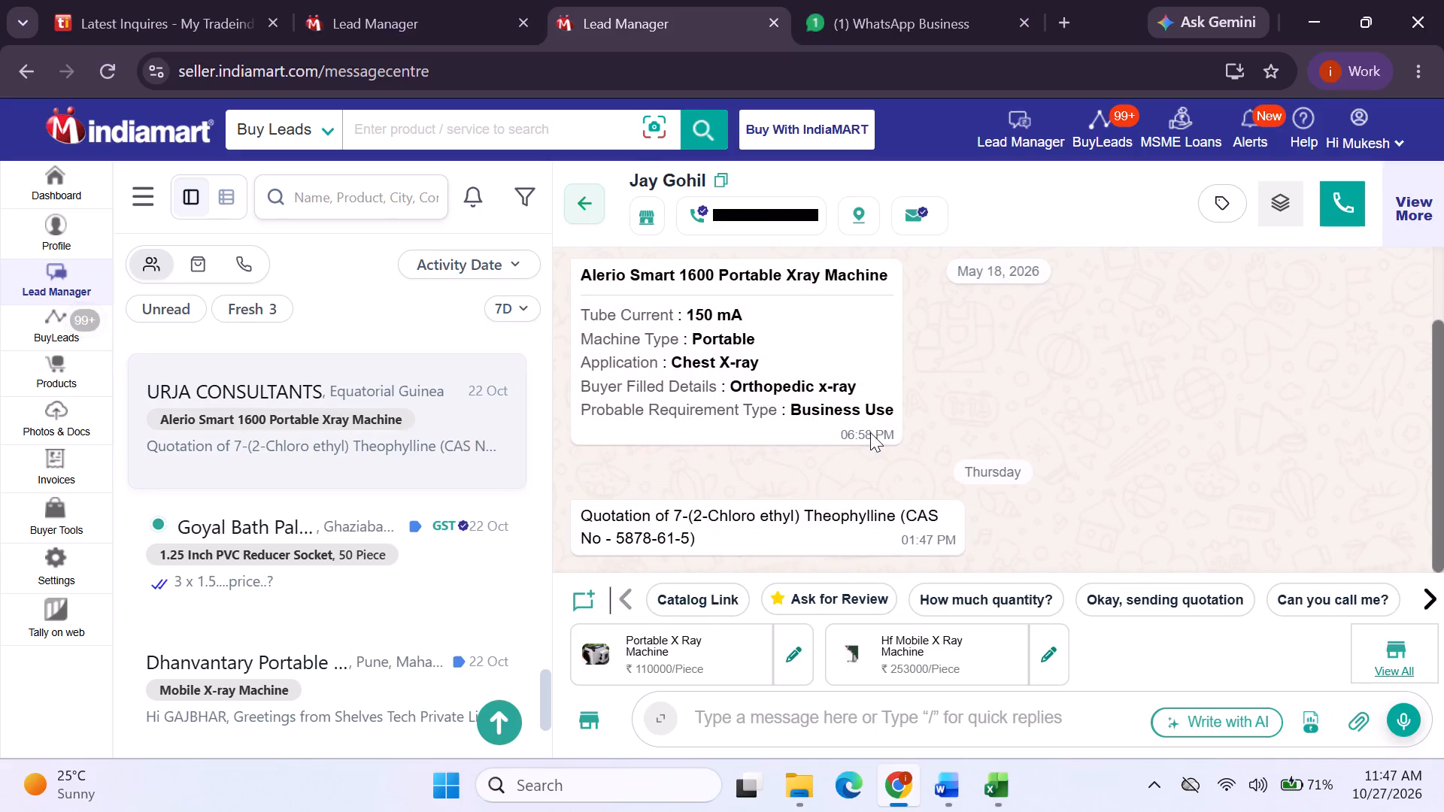
pyautogui.scroll(-1, 870, 432)
pyautogui.scroll(2, 870, 432)
# Copy the Dhanvantary Portable Digital X Ray Center Mobile X-ray Machine lead from Lead Manager into row 23 of the Excel IndiaMART sheet.
pyautogui.scroll(-2, 421, 483)
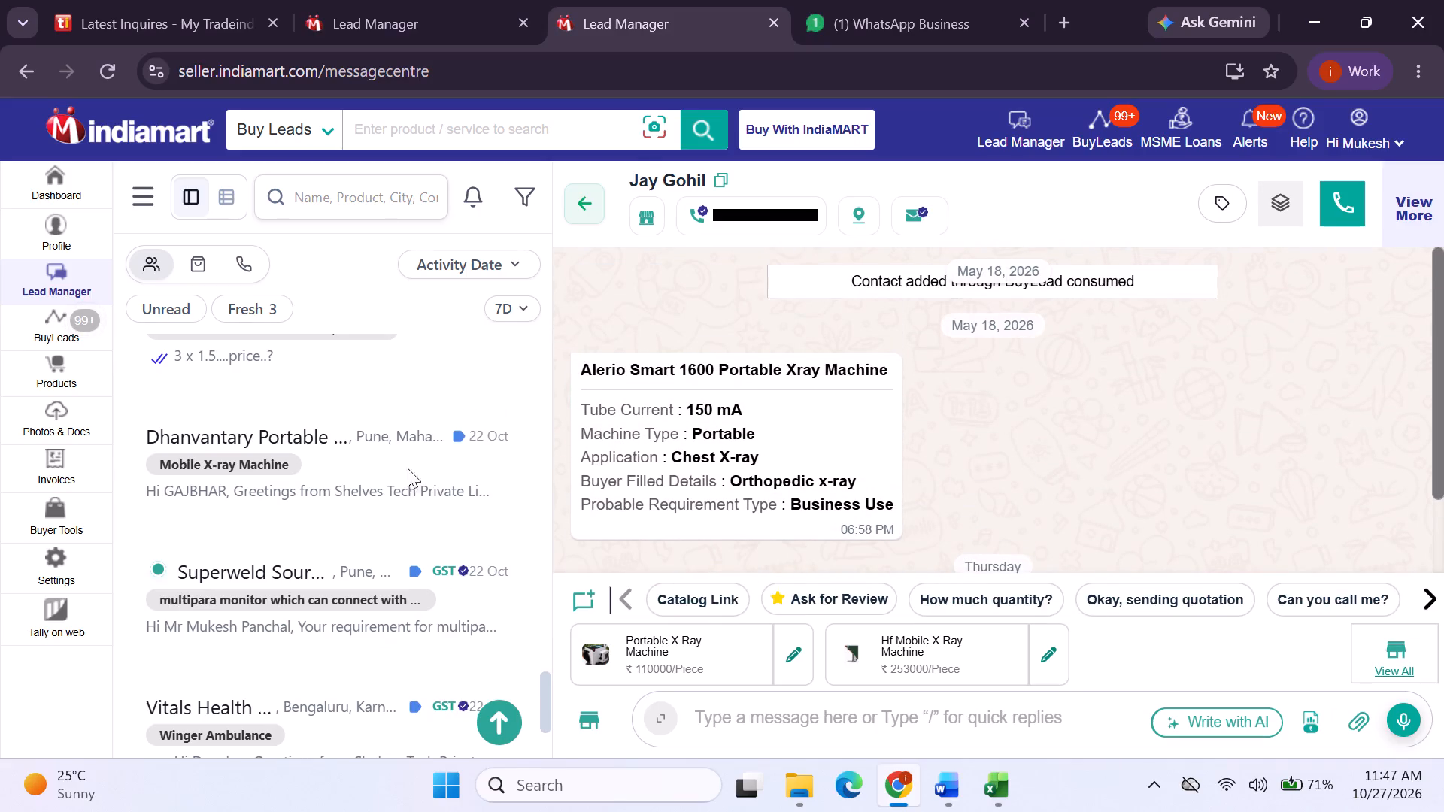
pyautogui.click(382, 431)
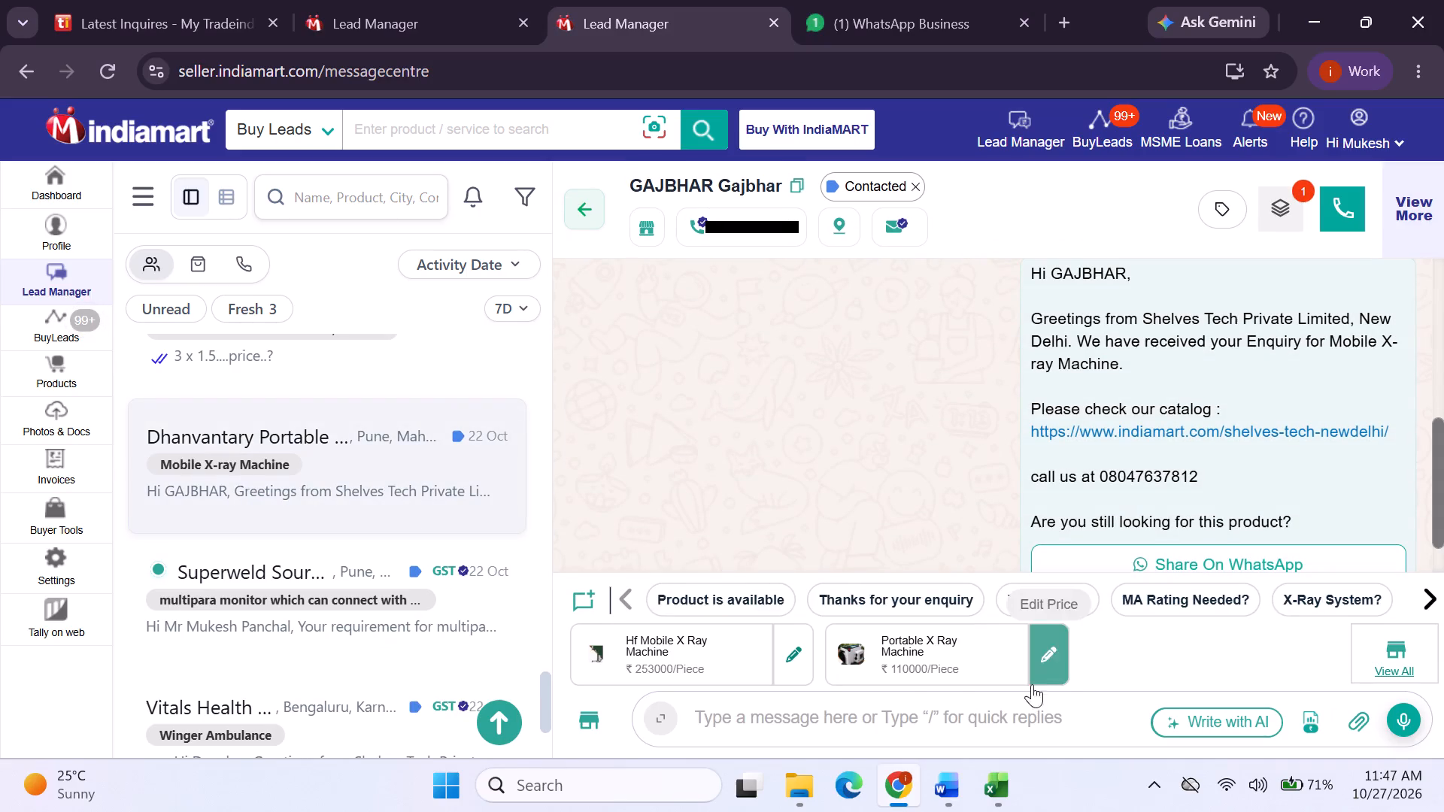
pyautogui.click(987, 717)
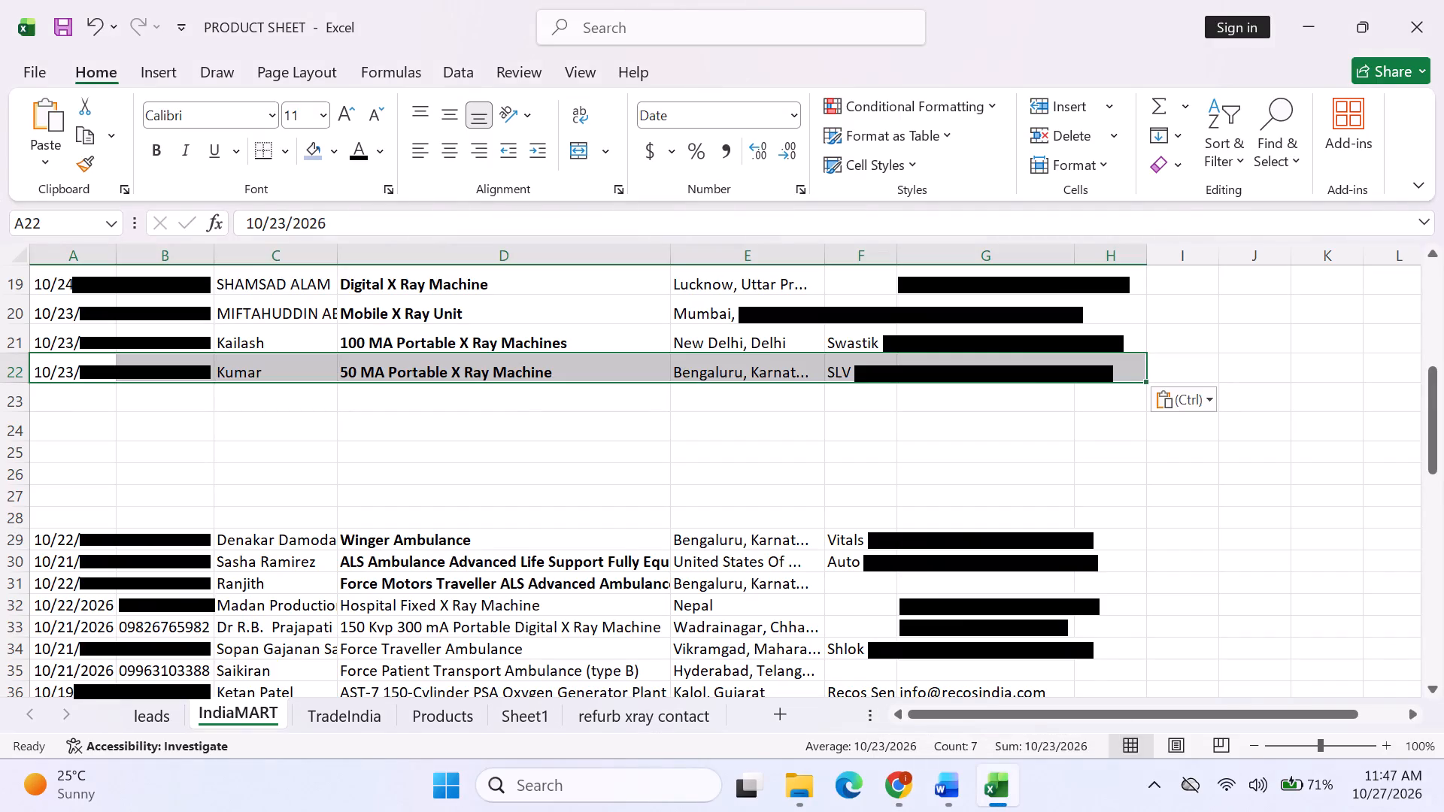
pyautogui.click(905, 787)
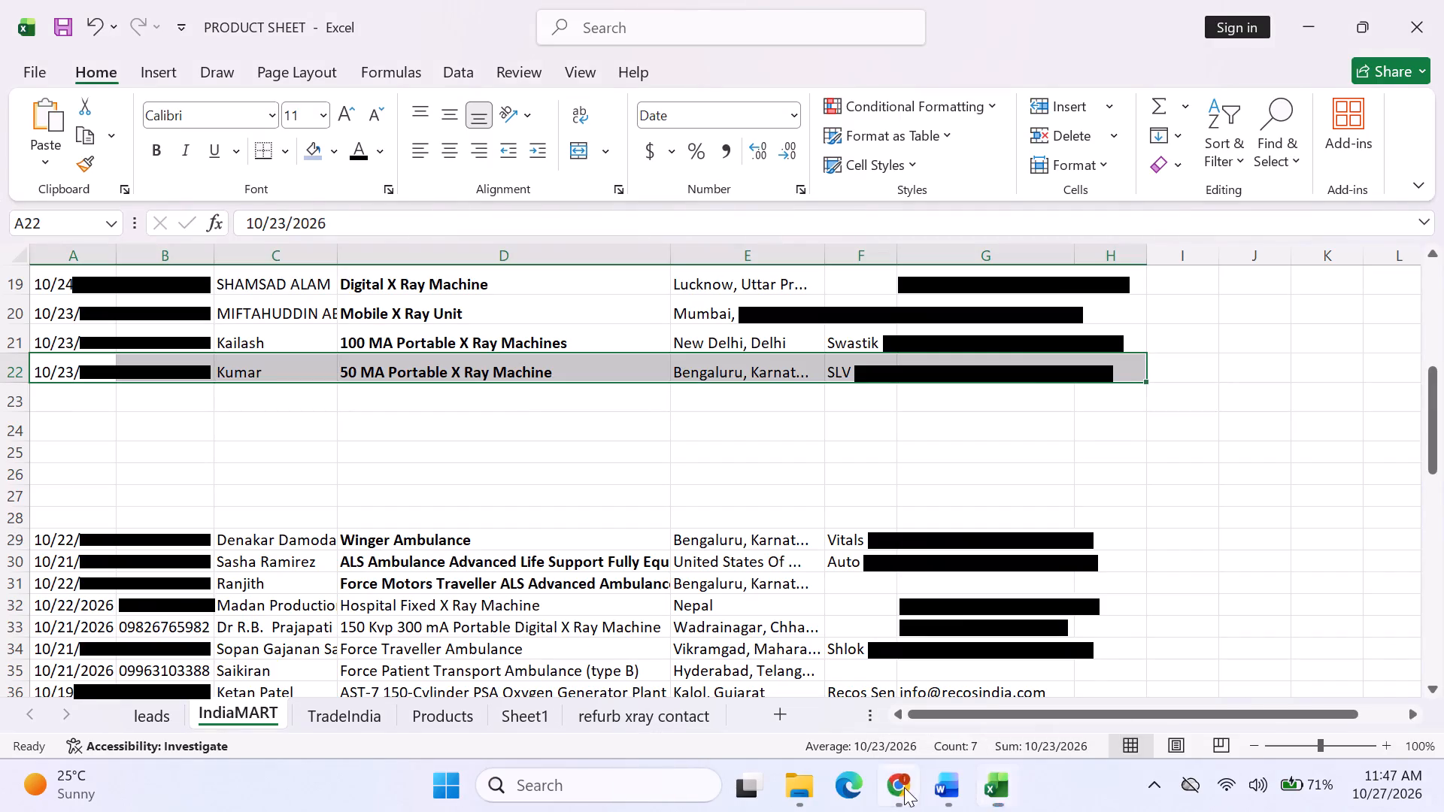
pyautogui.click(793, 186)
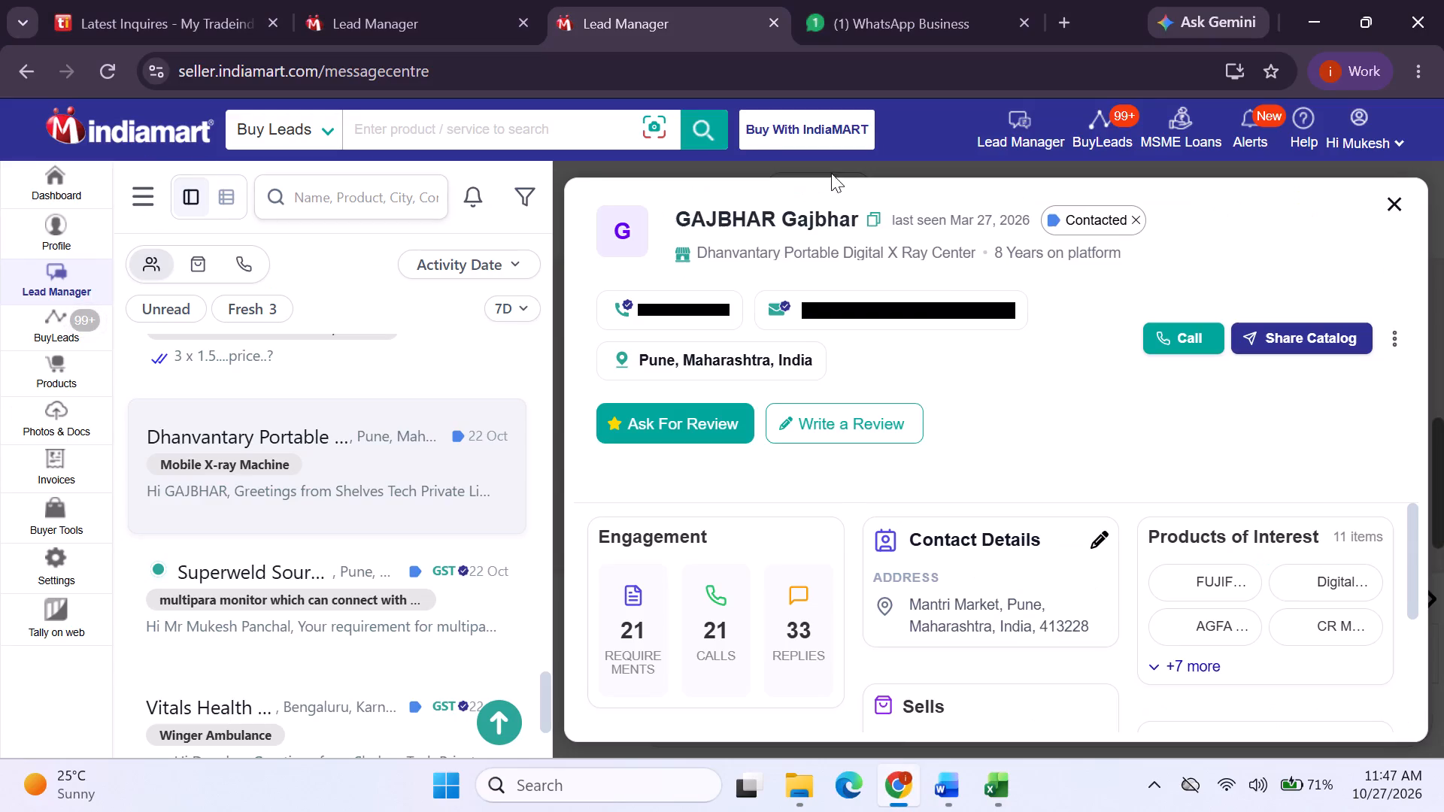
pyautogui.click(1001, 774)
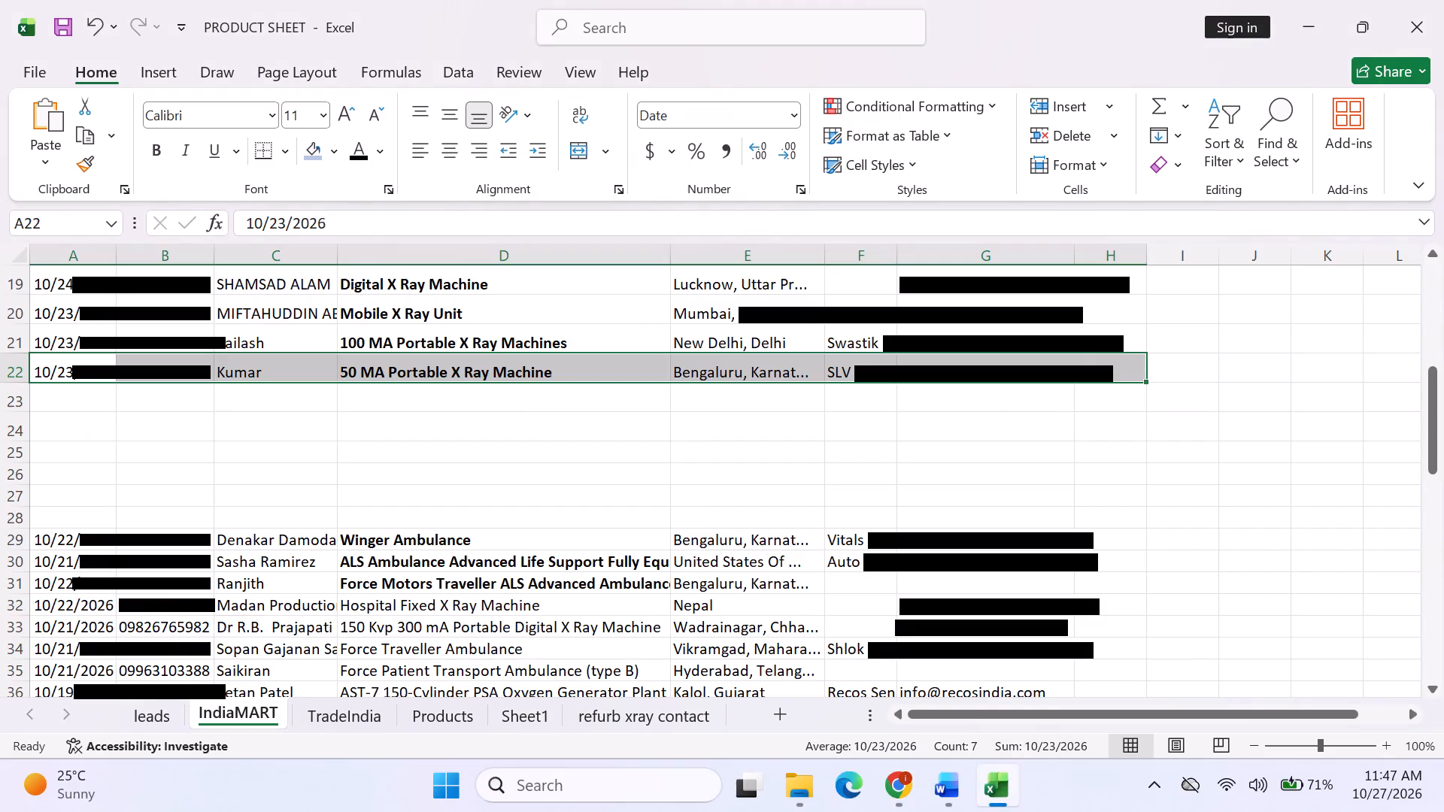
pyautogui.click(18, 395)
pyautogui.hotkey('ctrl', 'v')
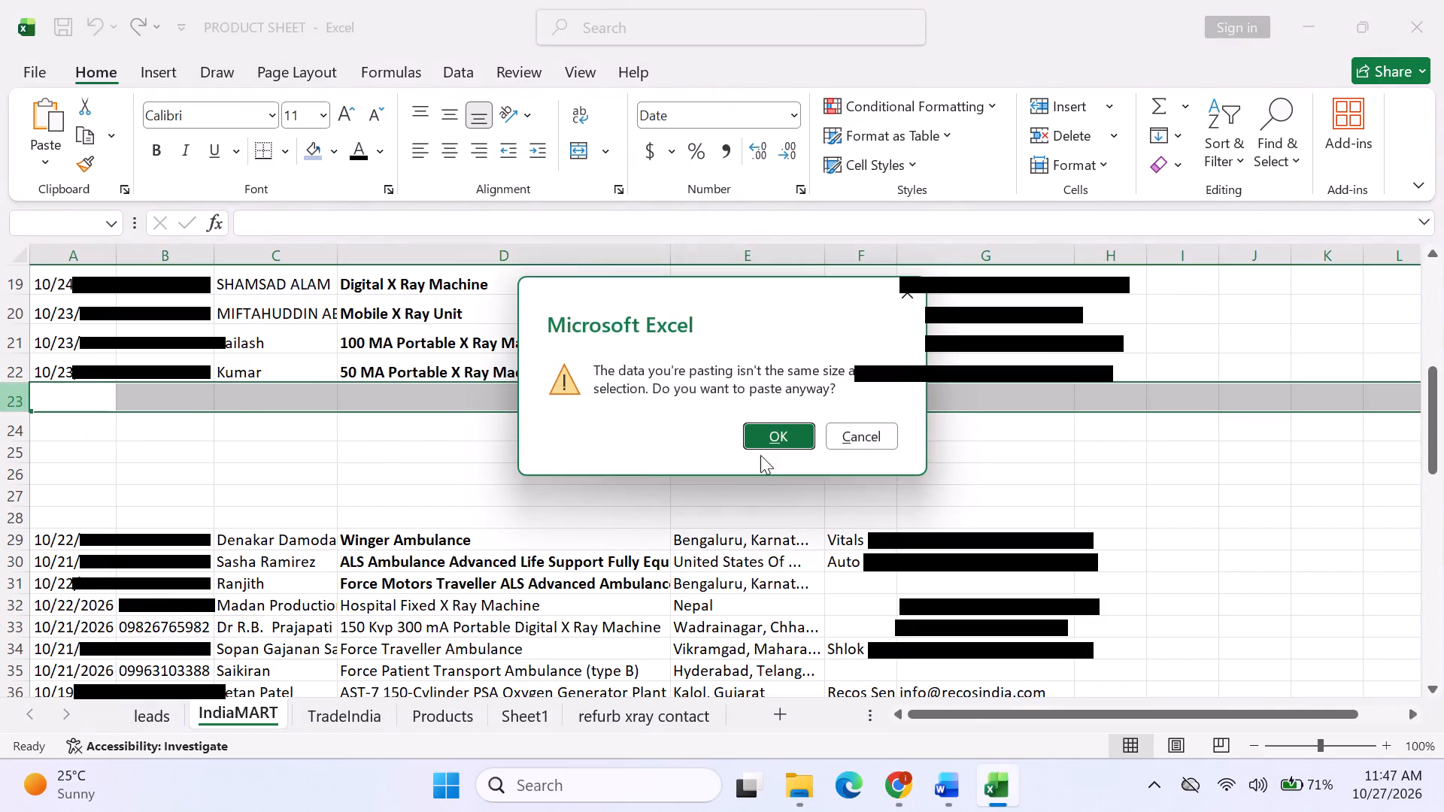
pyautogui.click(776, 433)
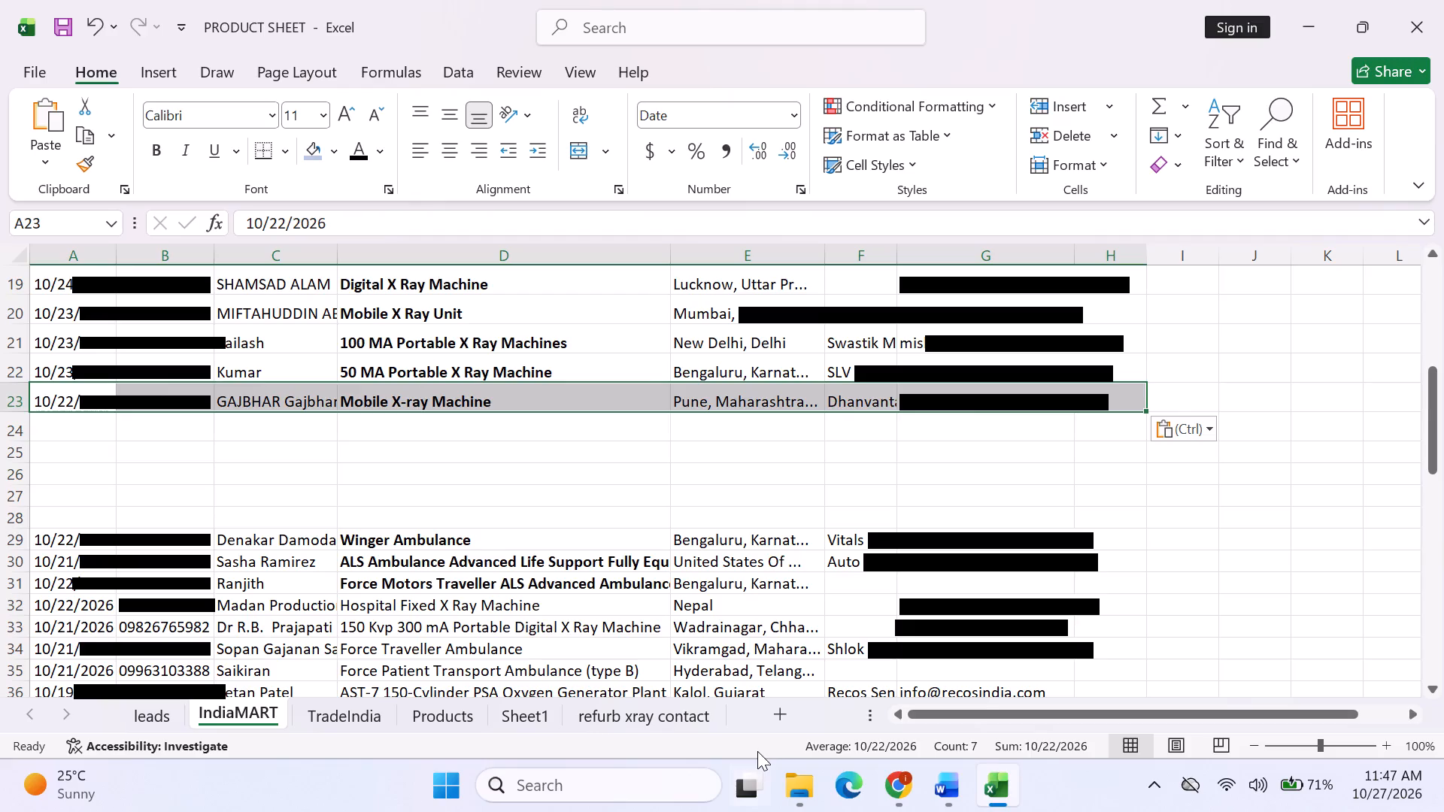
# Return to Lead Manager in Chrome and read through the Superweld conversation about the Bluetooth multipara monitor.
pyautogui.click(896, 780)
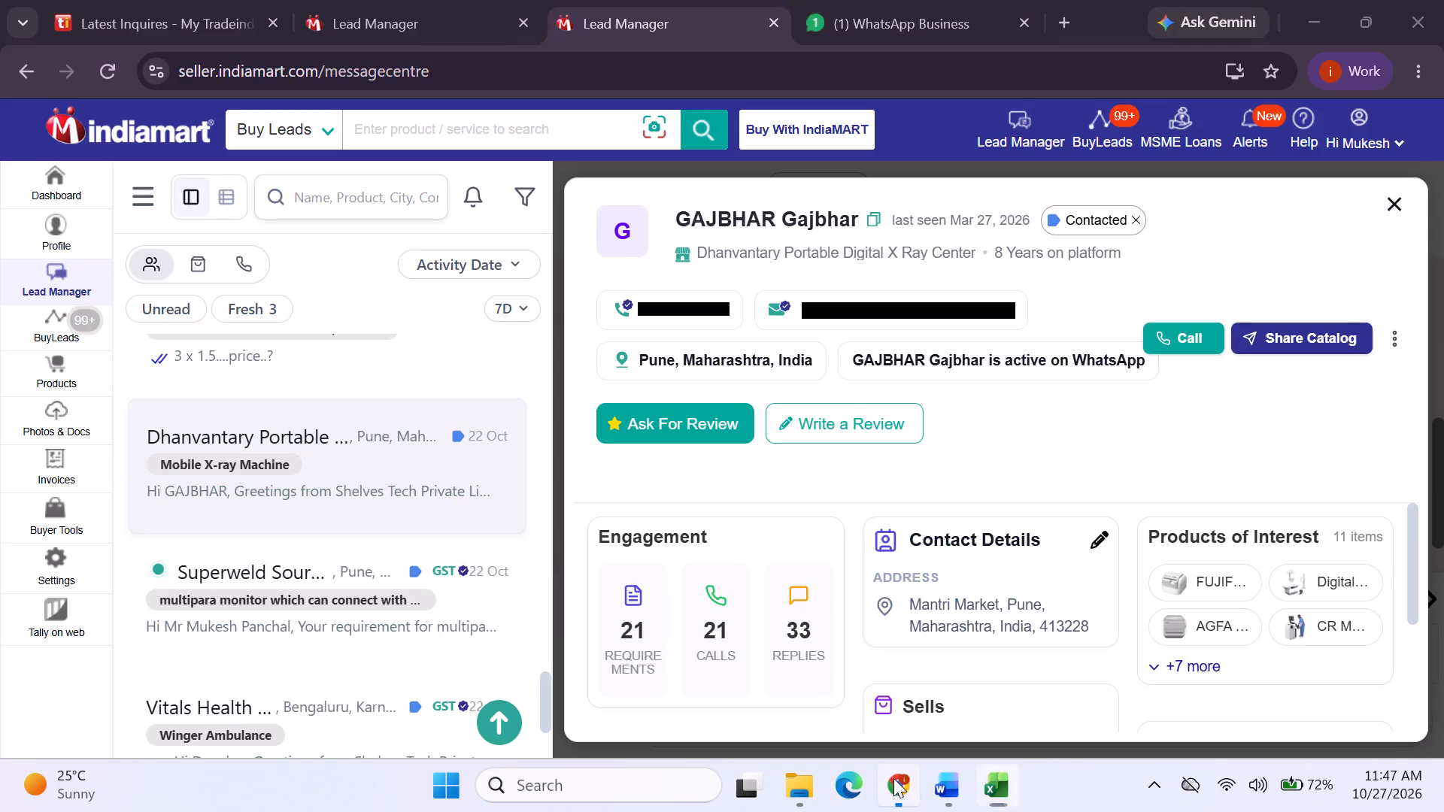
pyautogui.click(426, 605)
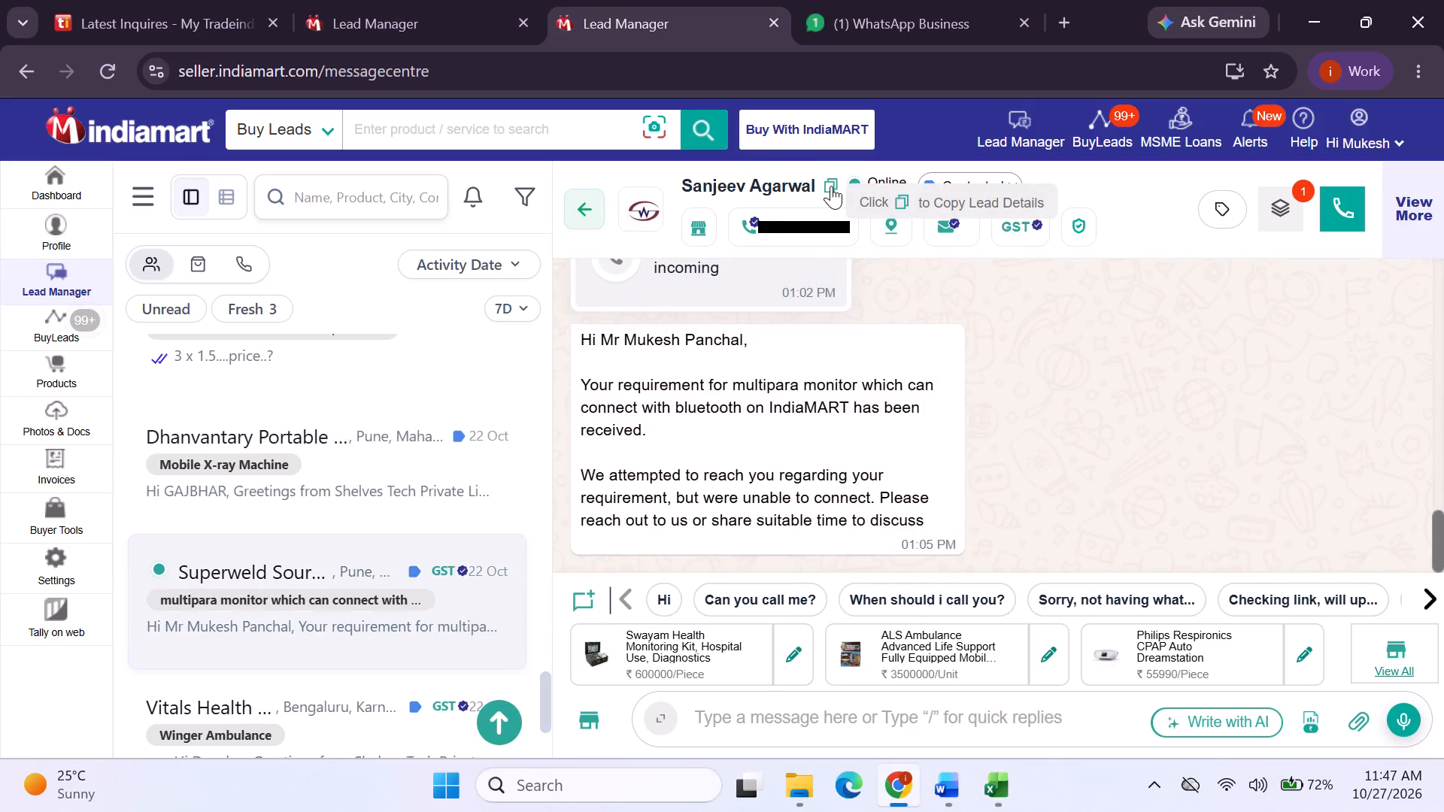
pyautogui.scroll(2, 806, 353)
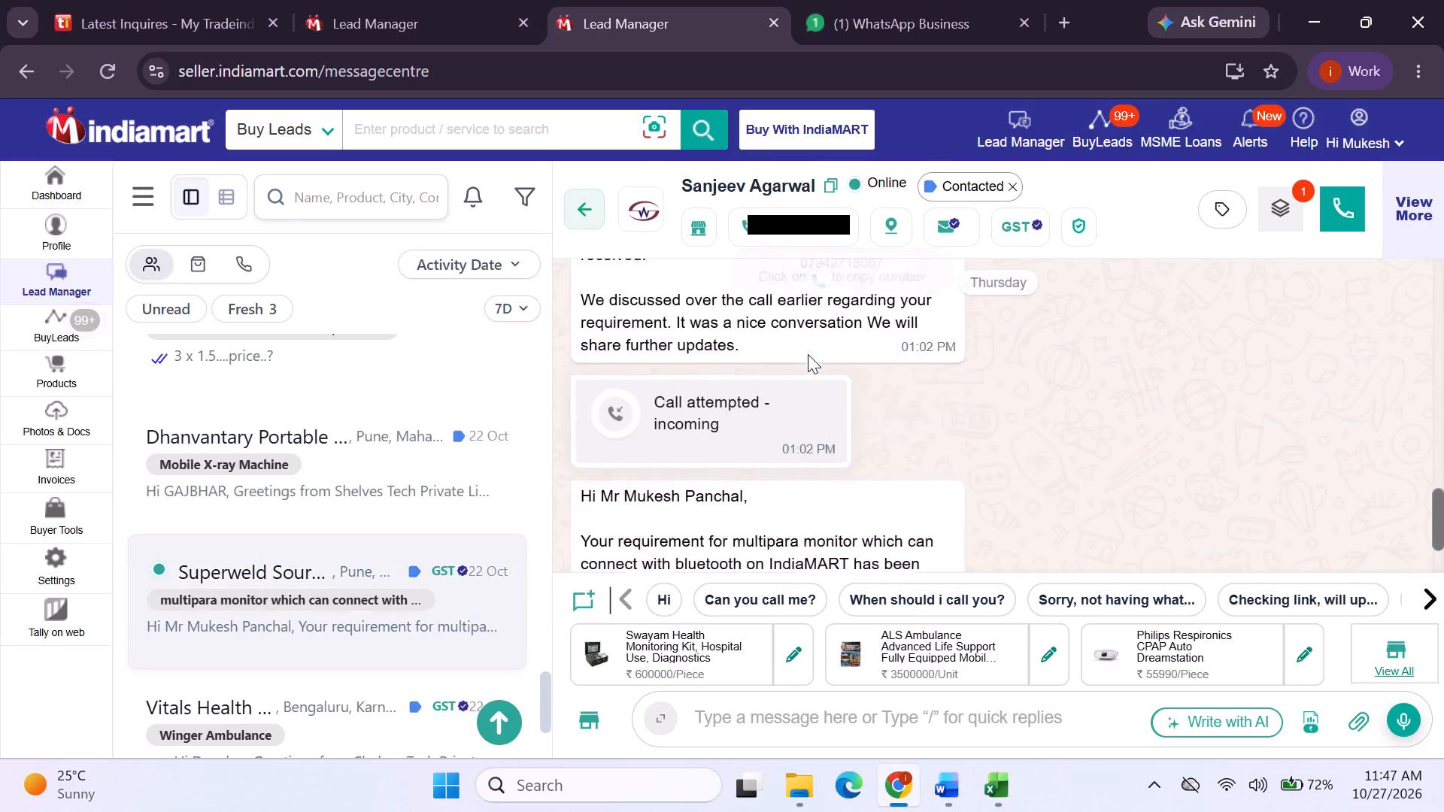
pyautogui.scroll(6, 808, 354)
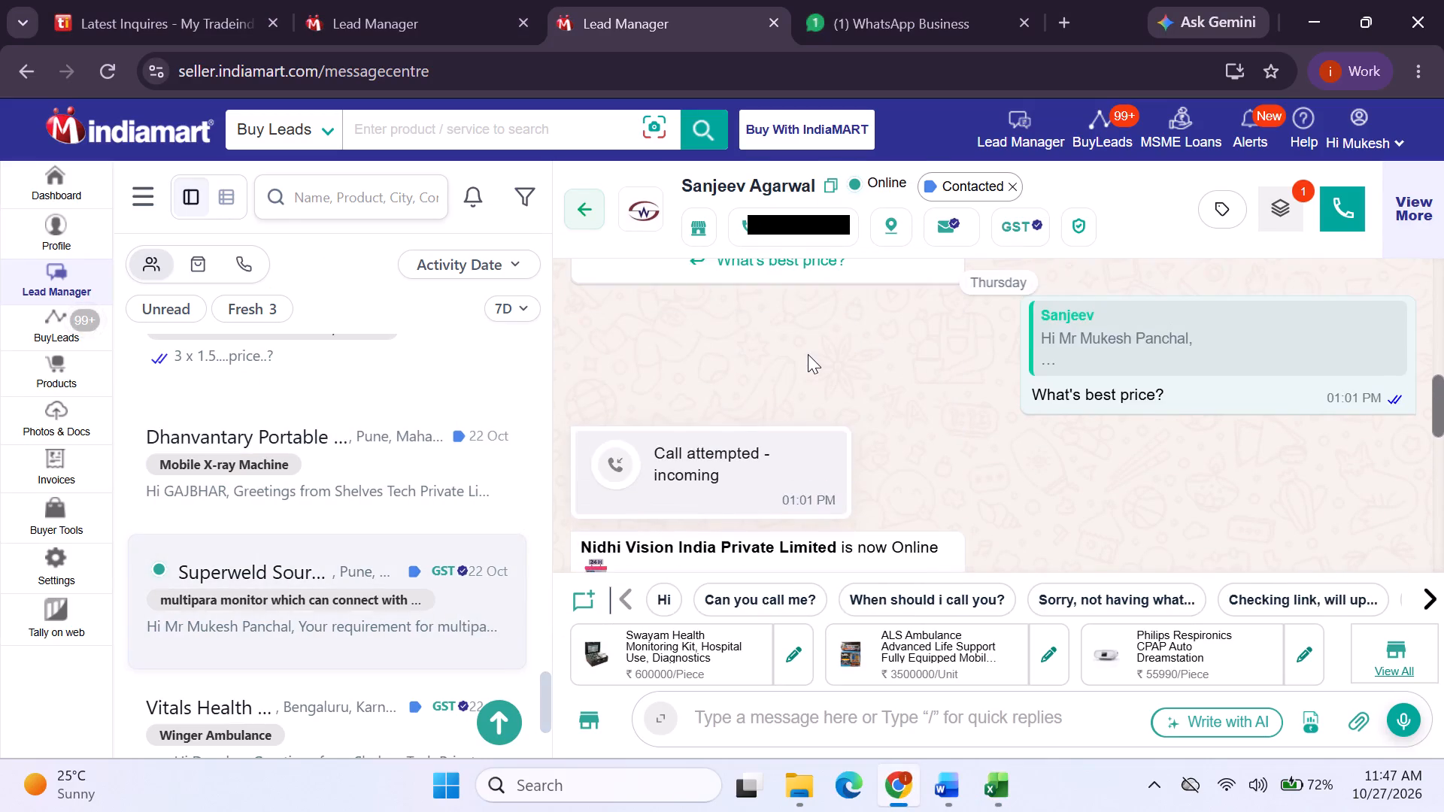
pyautogui.scroll(-12, 808, 354)
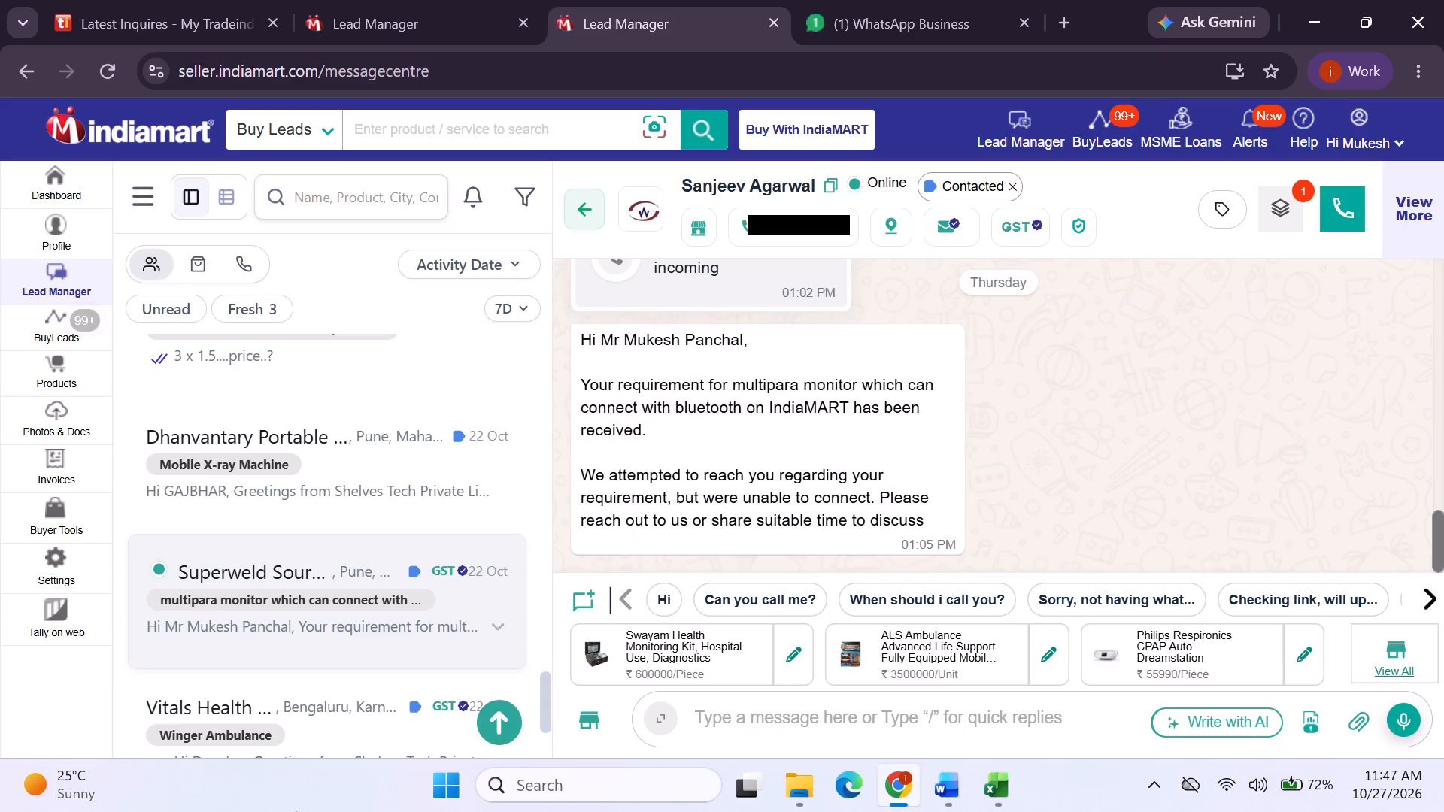
# Copy the Vitals Health Care Winger Ambulance lead details from Lead Manager and switch to the Excel IndiaMART sheet.
pyautogui.scroll(-2, 293, 626)
pyautogui.click(372, 517)
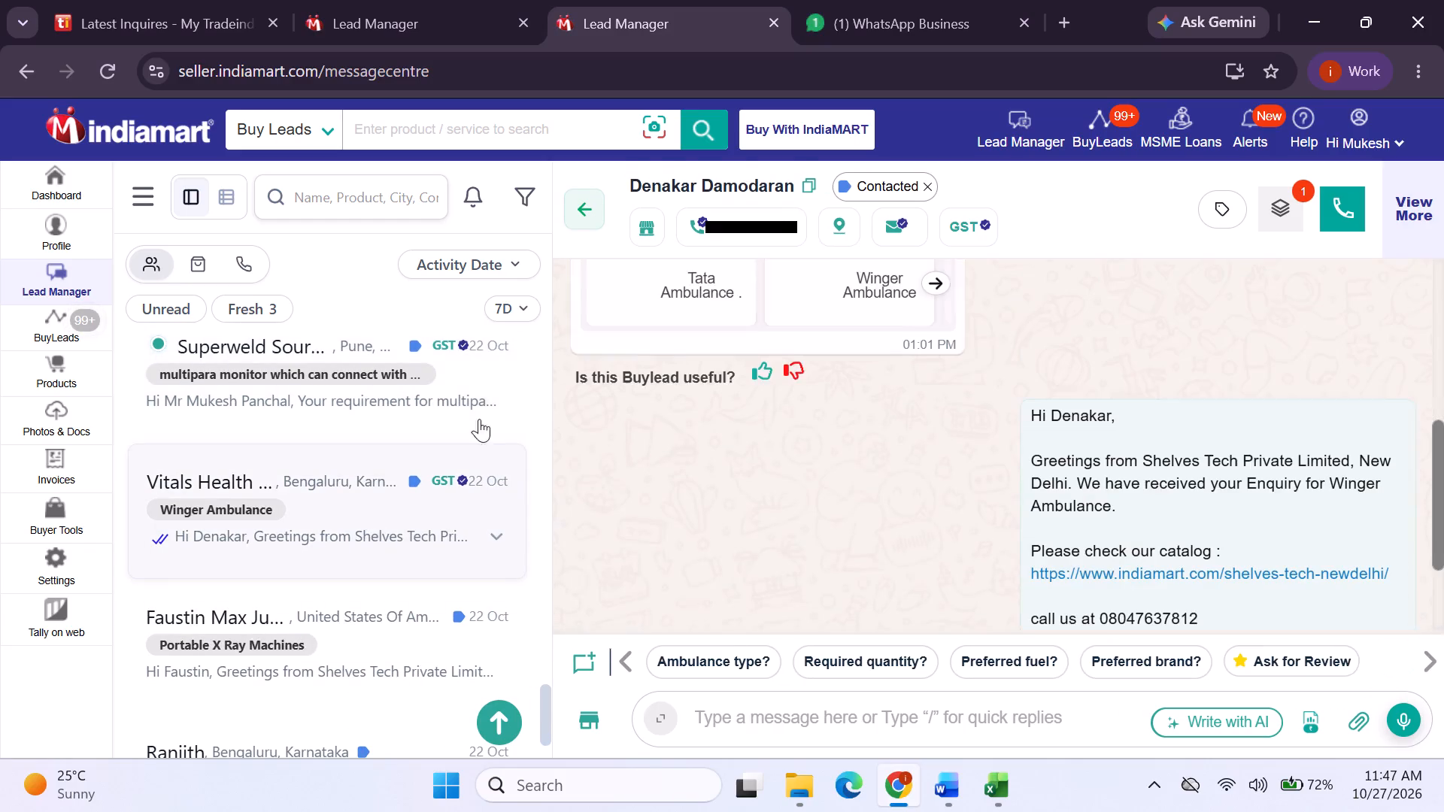
pyautogui.click(802, 183)
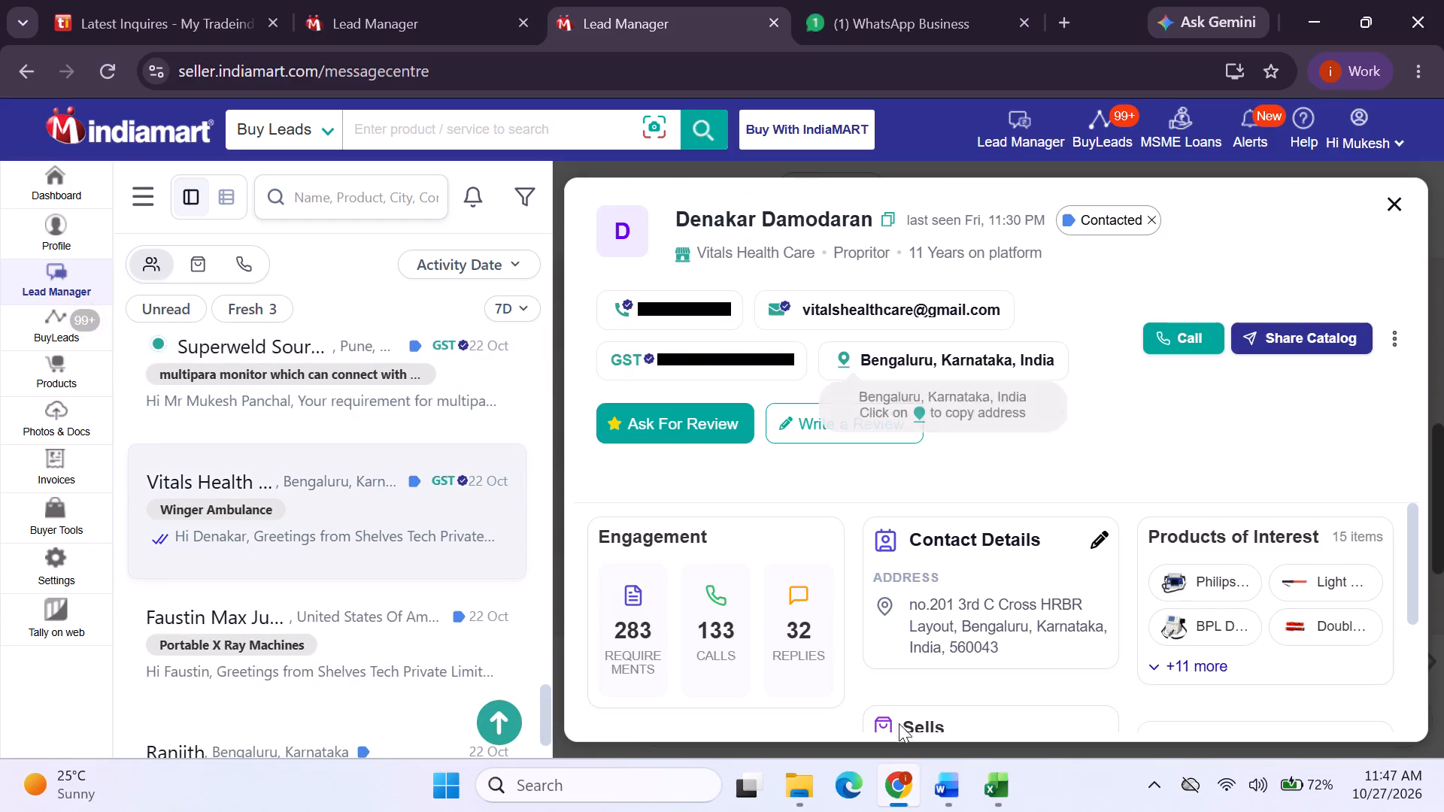
pyautogui.click(1004, 782)
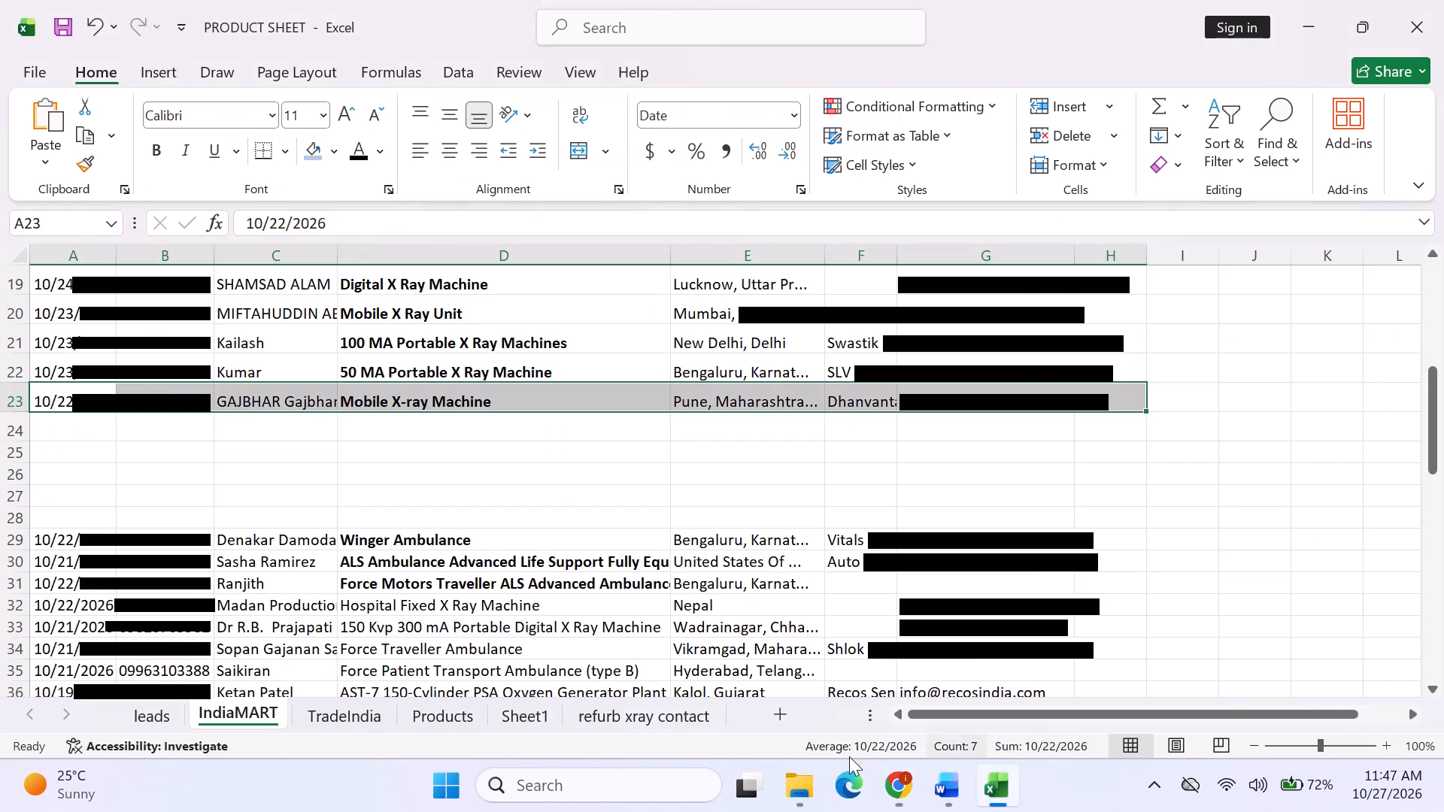
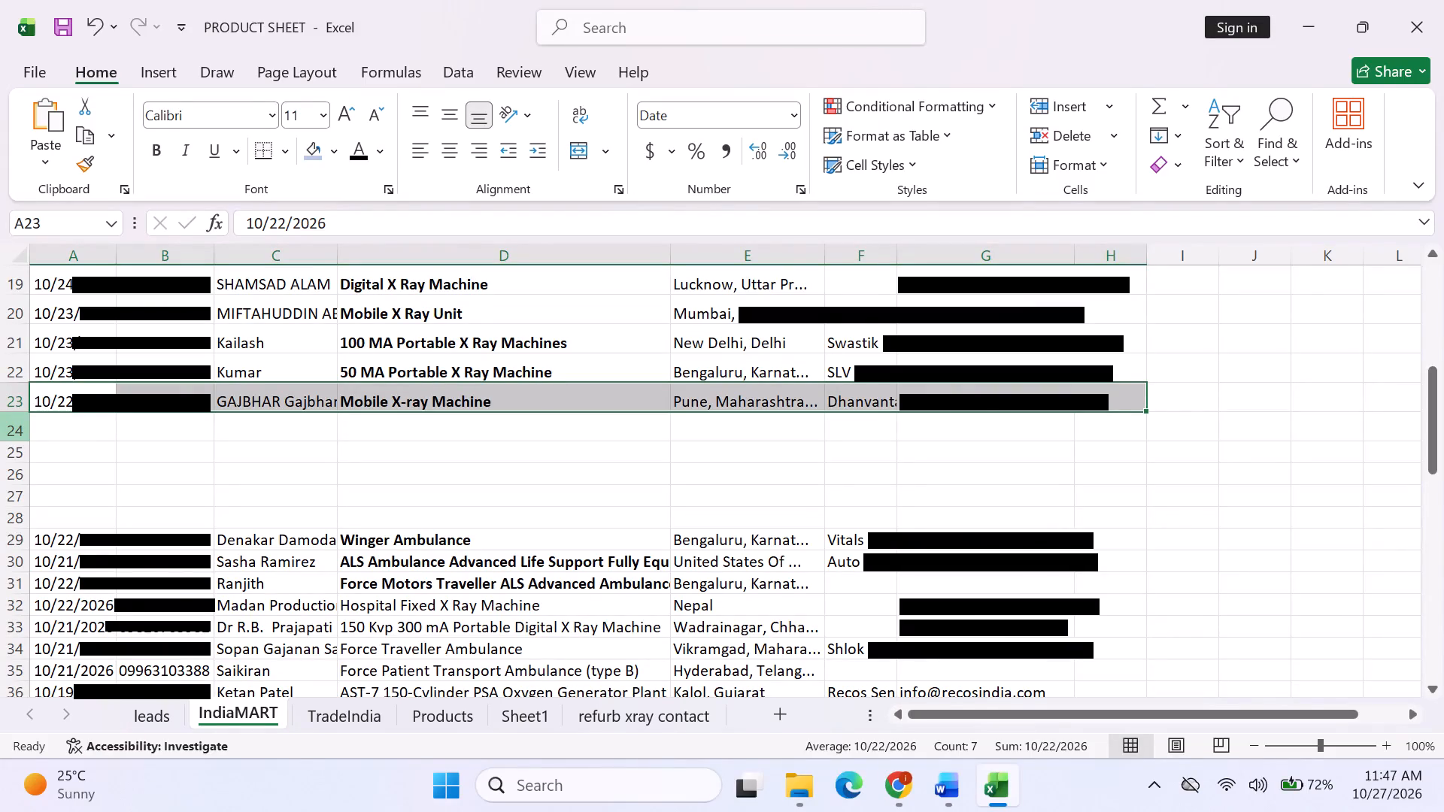
# Delete the blank rows 24 to 28 between the newly added leads and the older ones in the IndiaMART sheet.
pyautogui.moveTo(14, 422); pyautogui.dragTo(8, 517)
pyautogui.rightClick(8, 517)
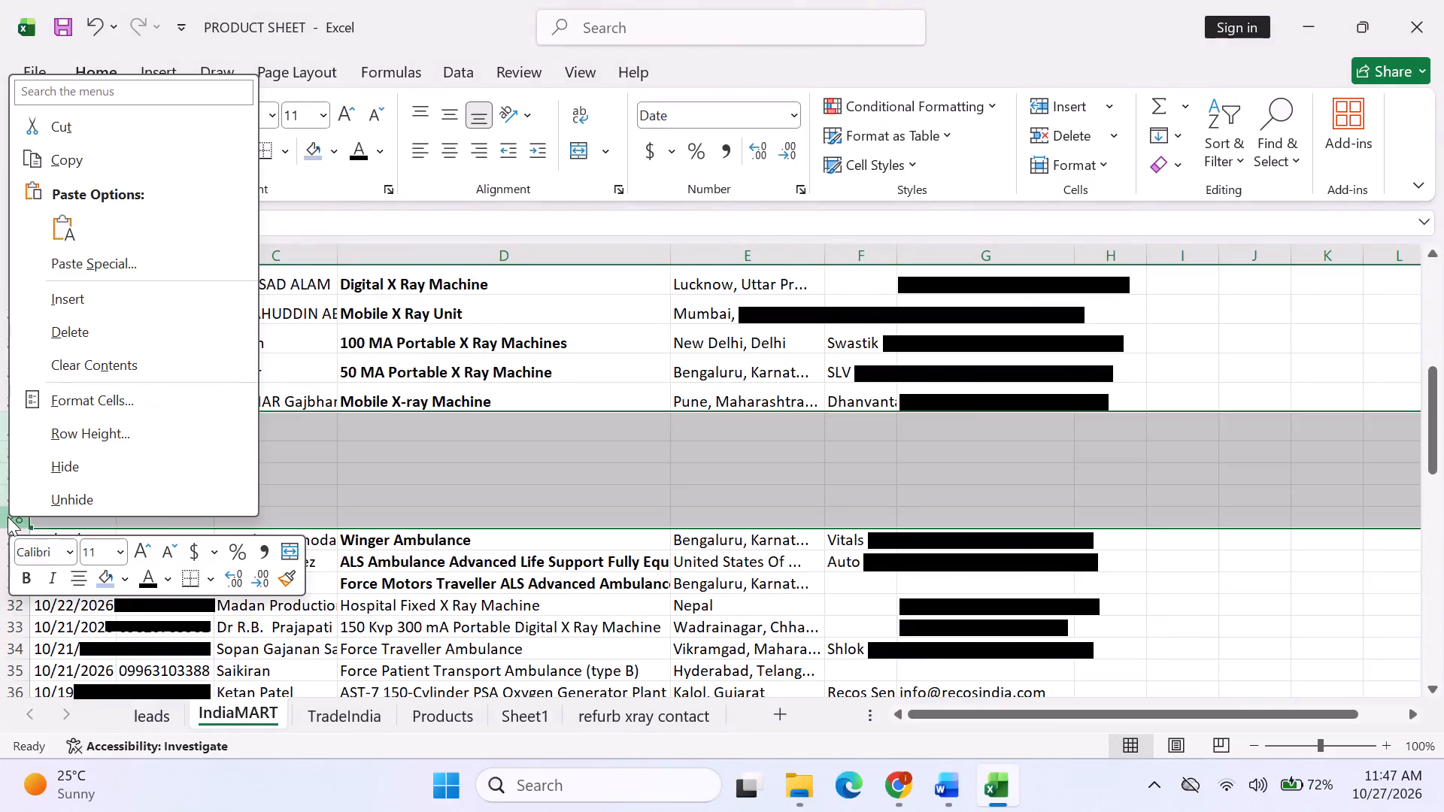
pyautogui.click(73, 336)
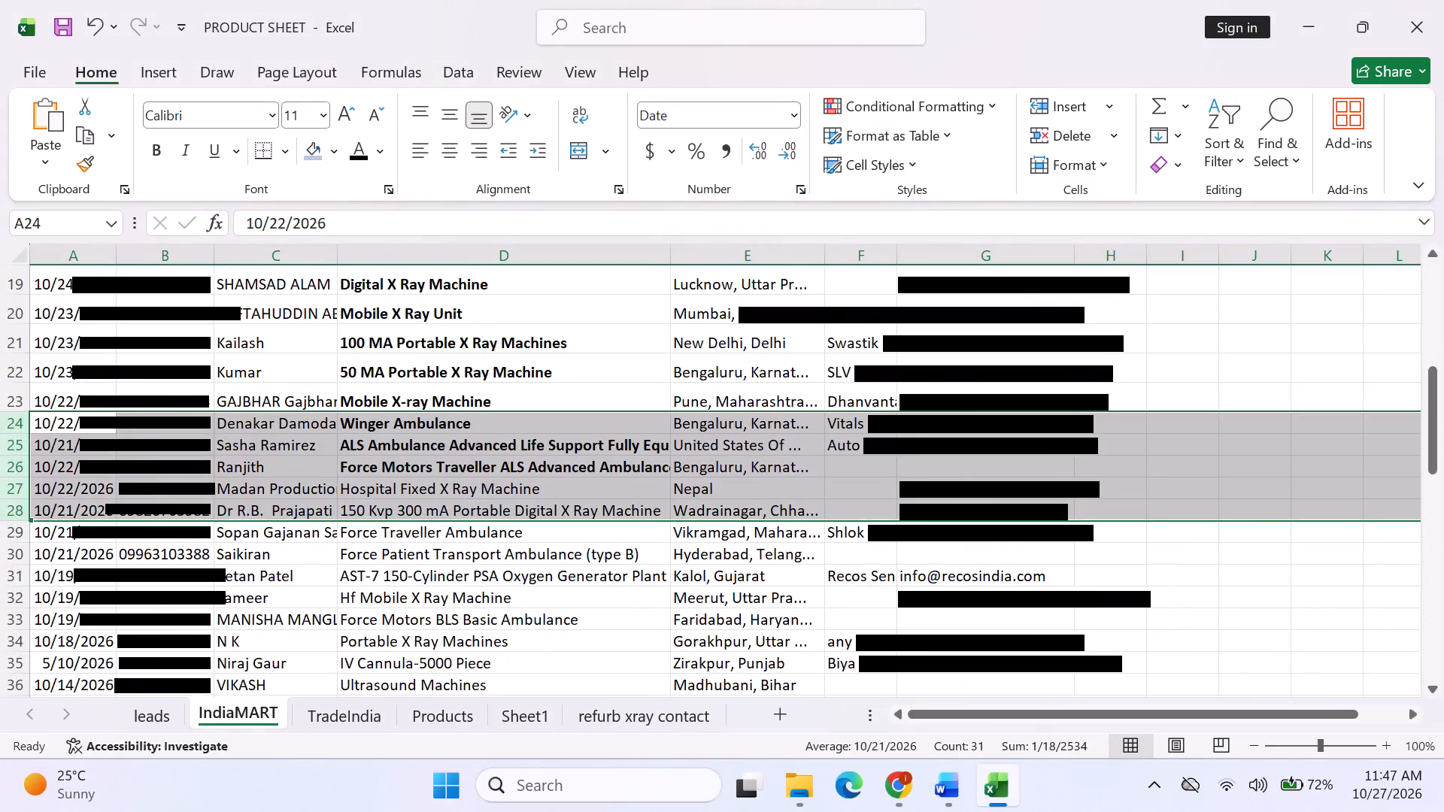
pyautogui.click(626, 658)
# Delete the blank row 12 between the Force Traveller Advanced Life Support Ambulance and Handheld X Ray Machine leads.
pyautogui.scroll(2, 614, 622)
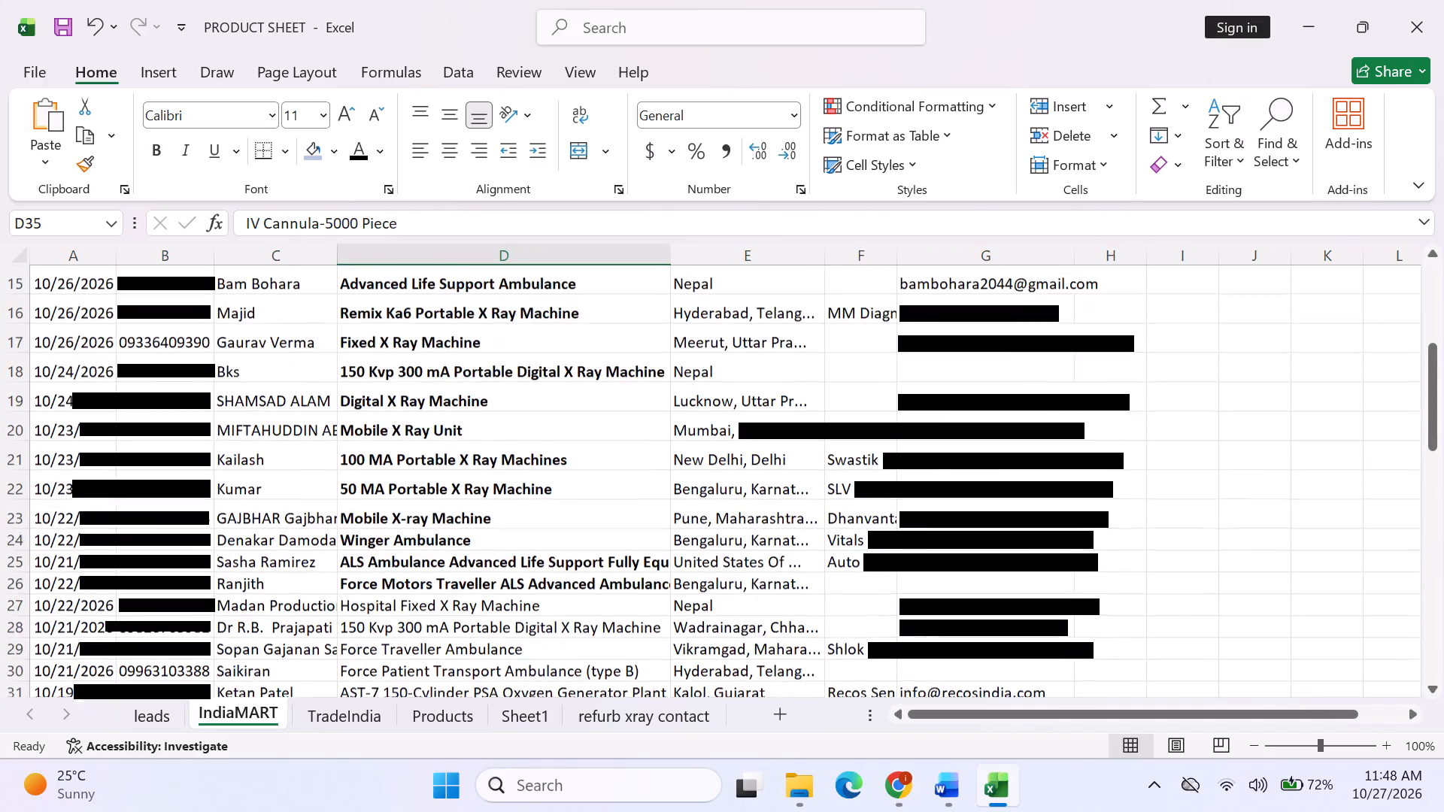
pyautogui.scroll(3, 614, 622)
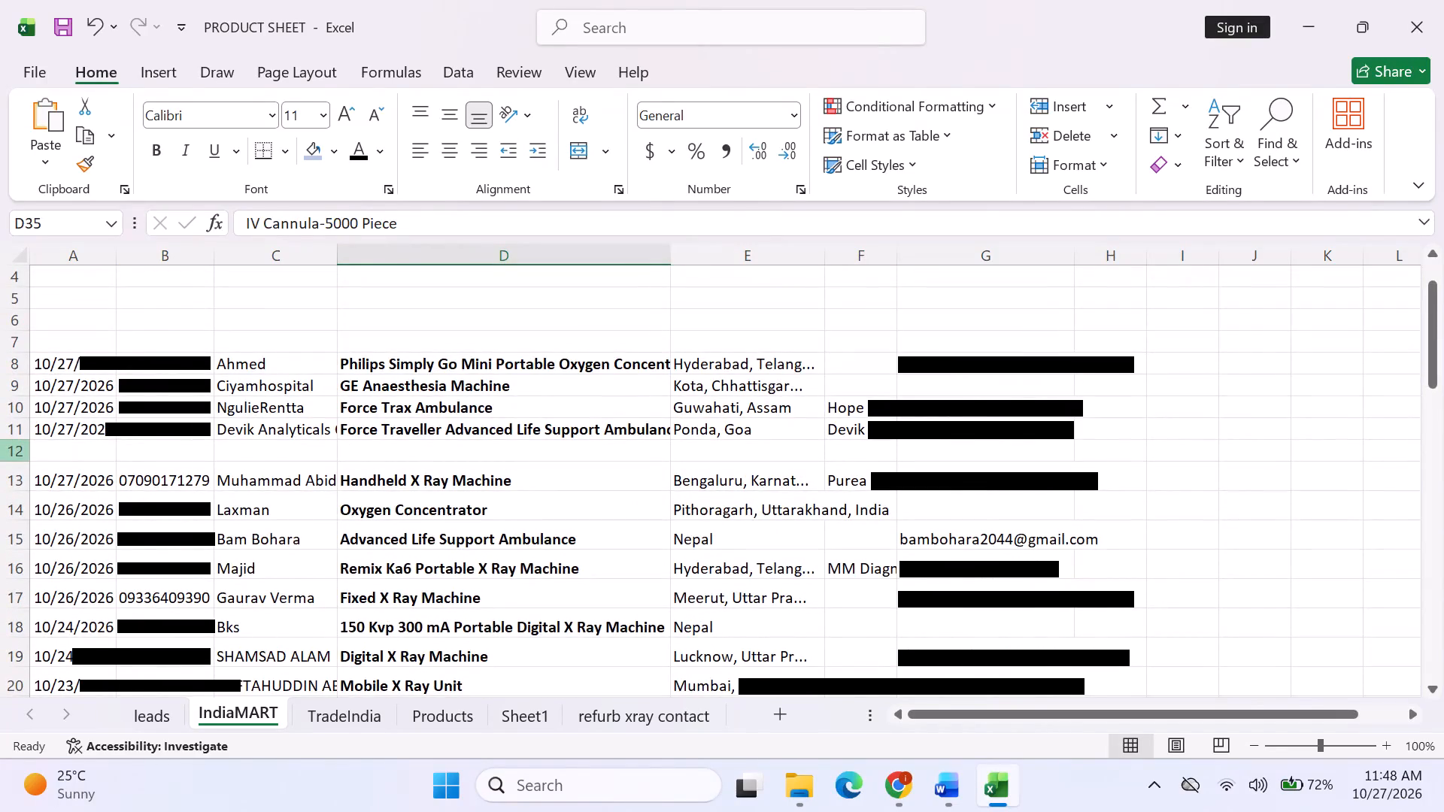
pyautogui.click(10, 453)
pyautogui.rightClick(11, 454)
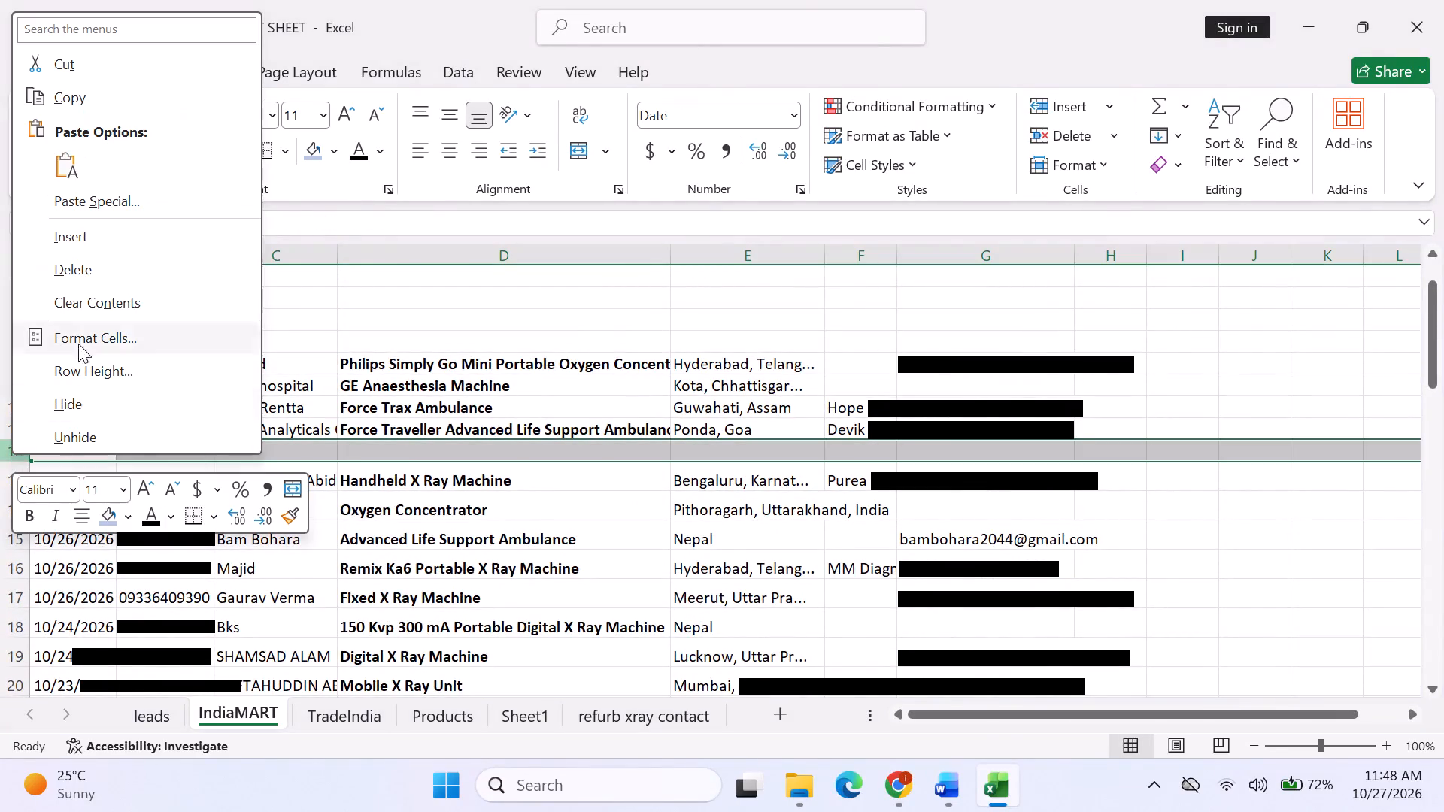
pyautogui.click(78, 262)
pyautogui.click(636, 592)
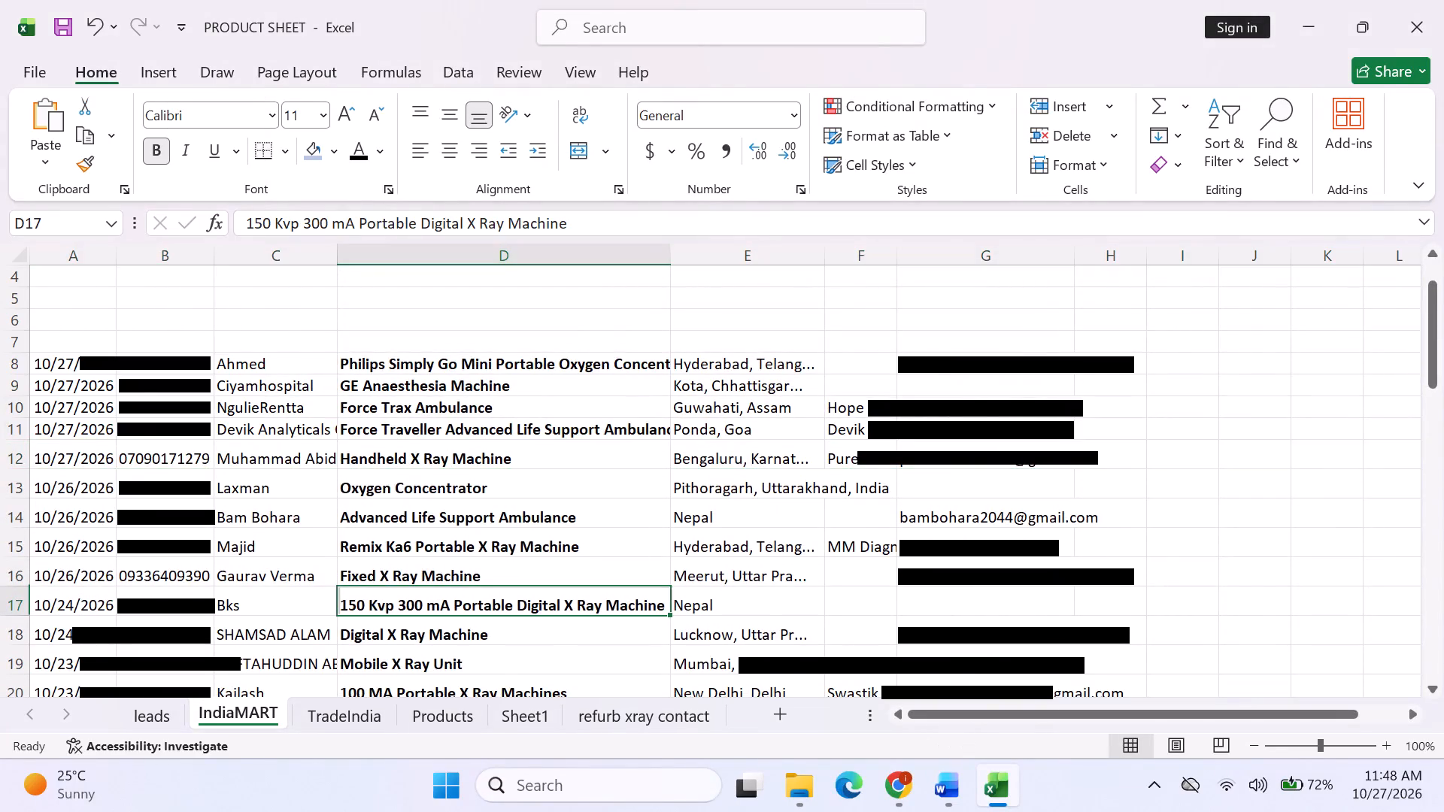
# Fill the whole IndiaMART title row, row 1, with light blue.
pyautogui.scroll(3, 603, 542)
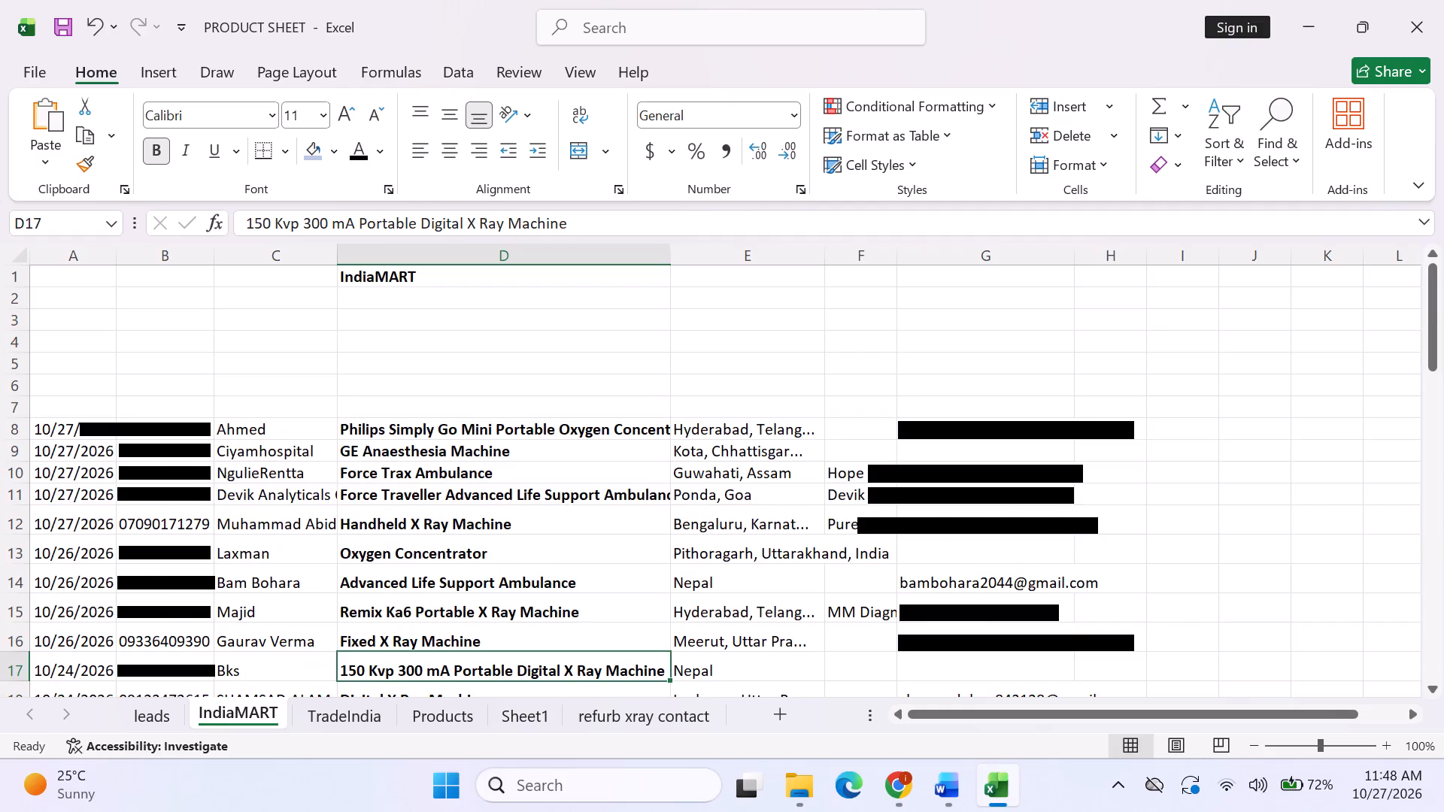
pyautogui.scroll(3, 537, 571)
pyautogui.click(14, 284)
pyautogui.click(15, 275)
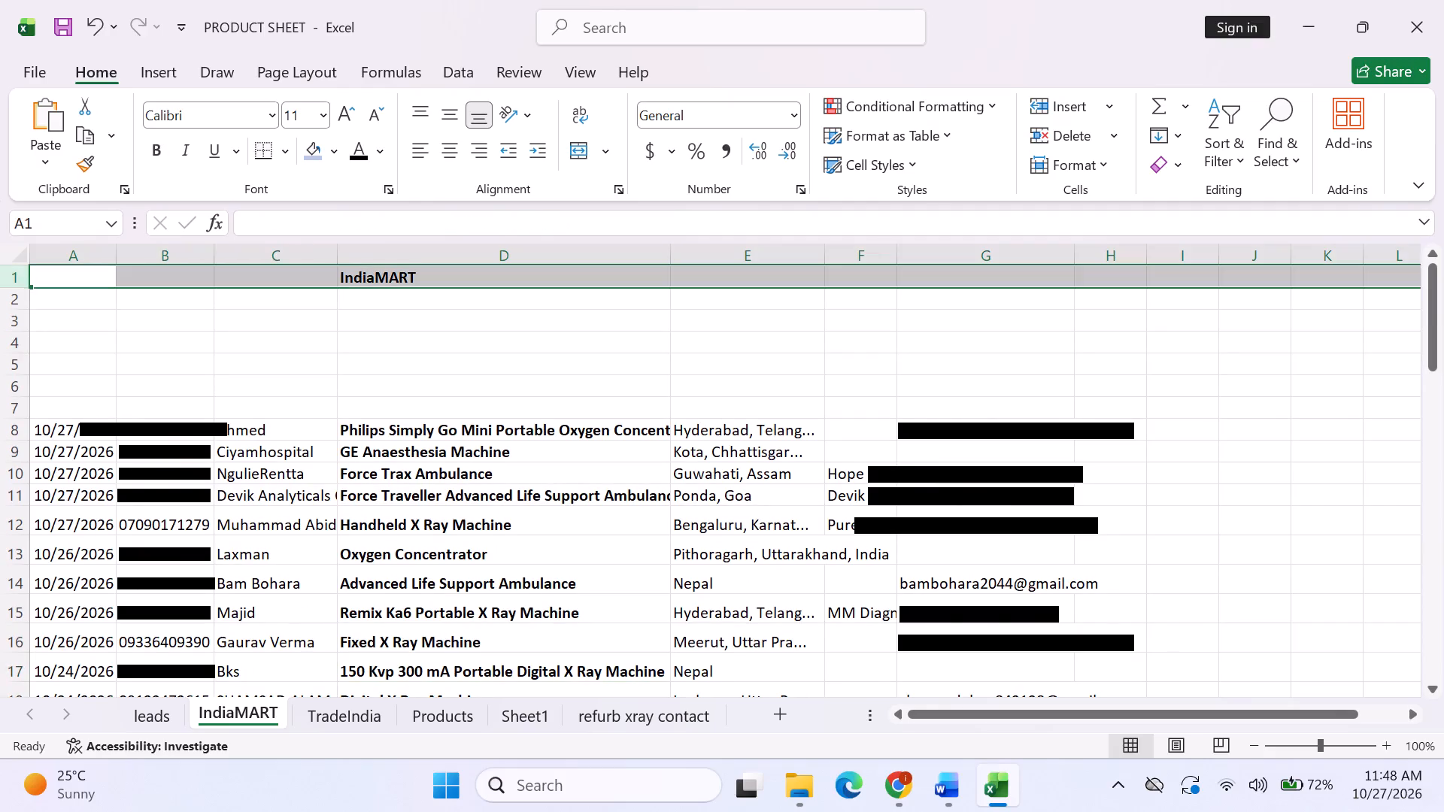
pyautogui.click(305, 156)
pyautogui.click(382, 331)
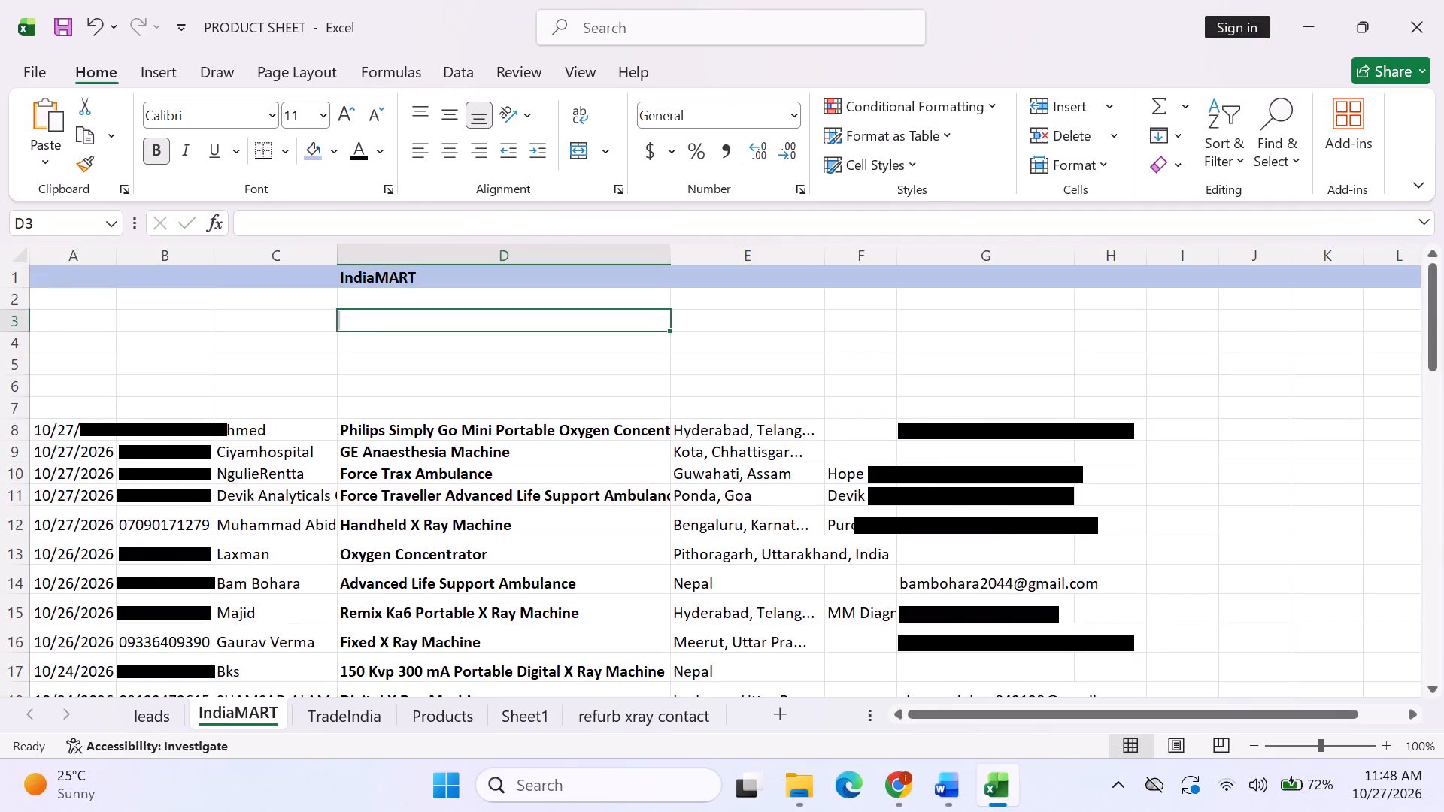
# Set the font size of the IndiaMART title in cell D1 to 12.
pyautogui.click(378, 283)
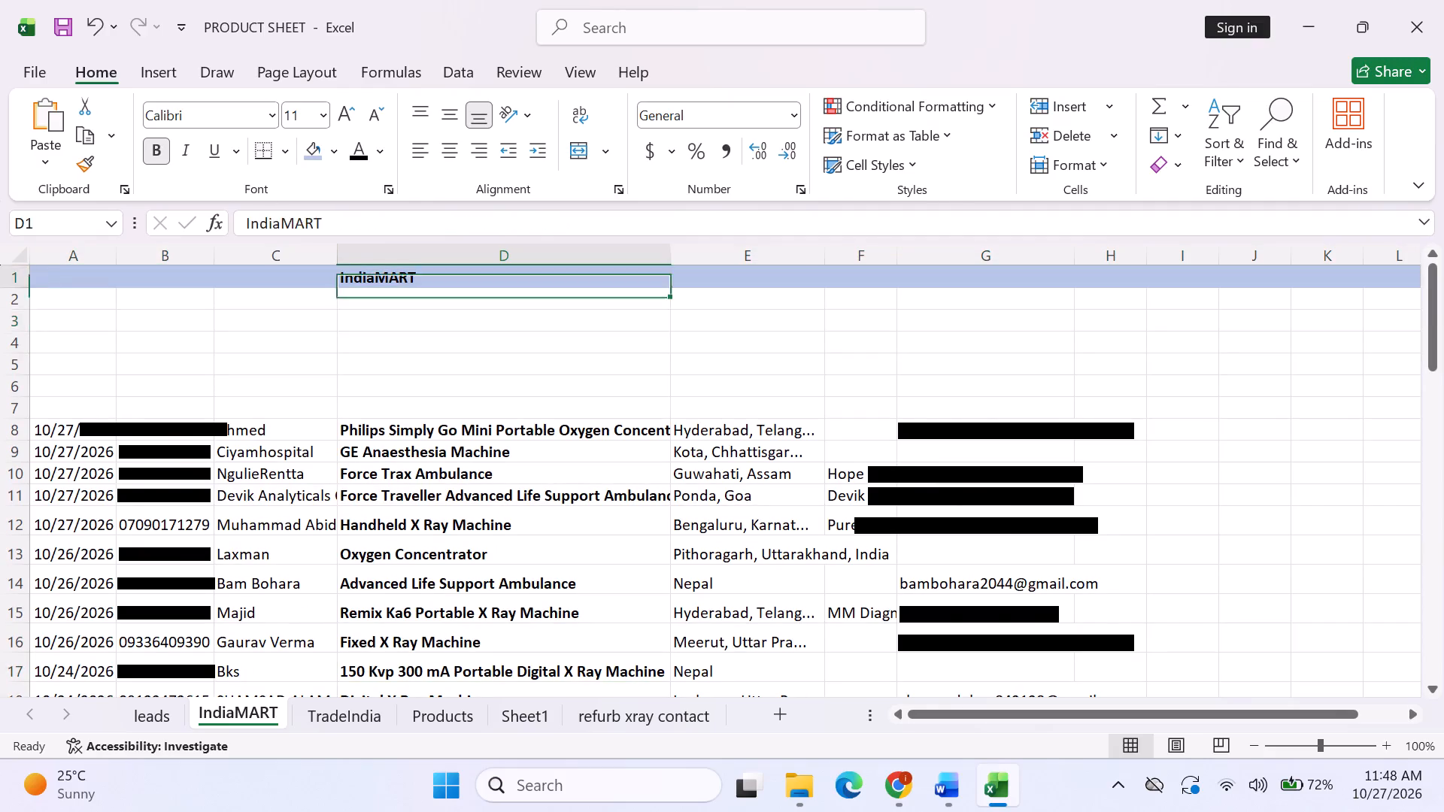
pyautogui.click(323, 115)
pyautogui.click(299, 259)
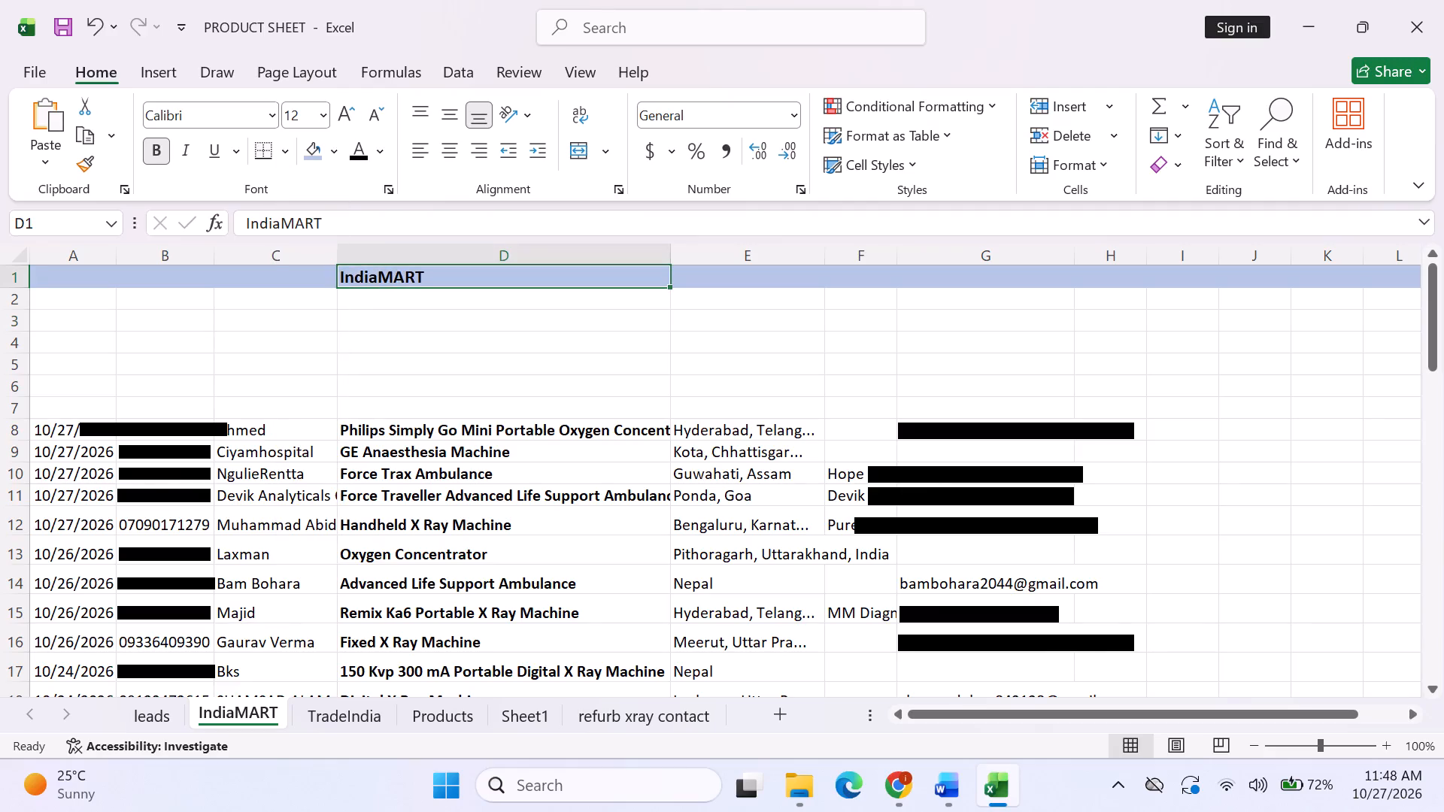
pyautogui.click(585, 350)
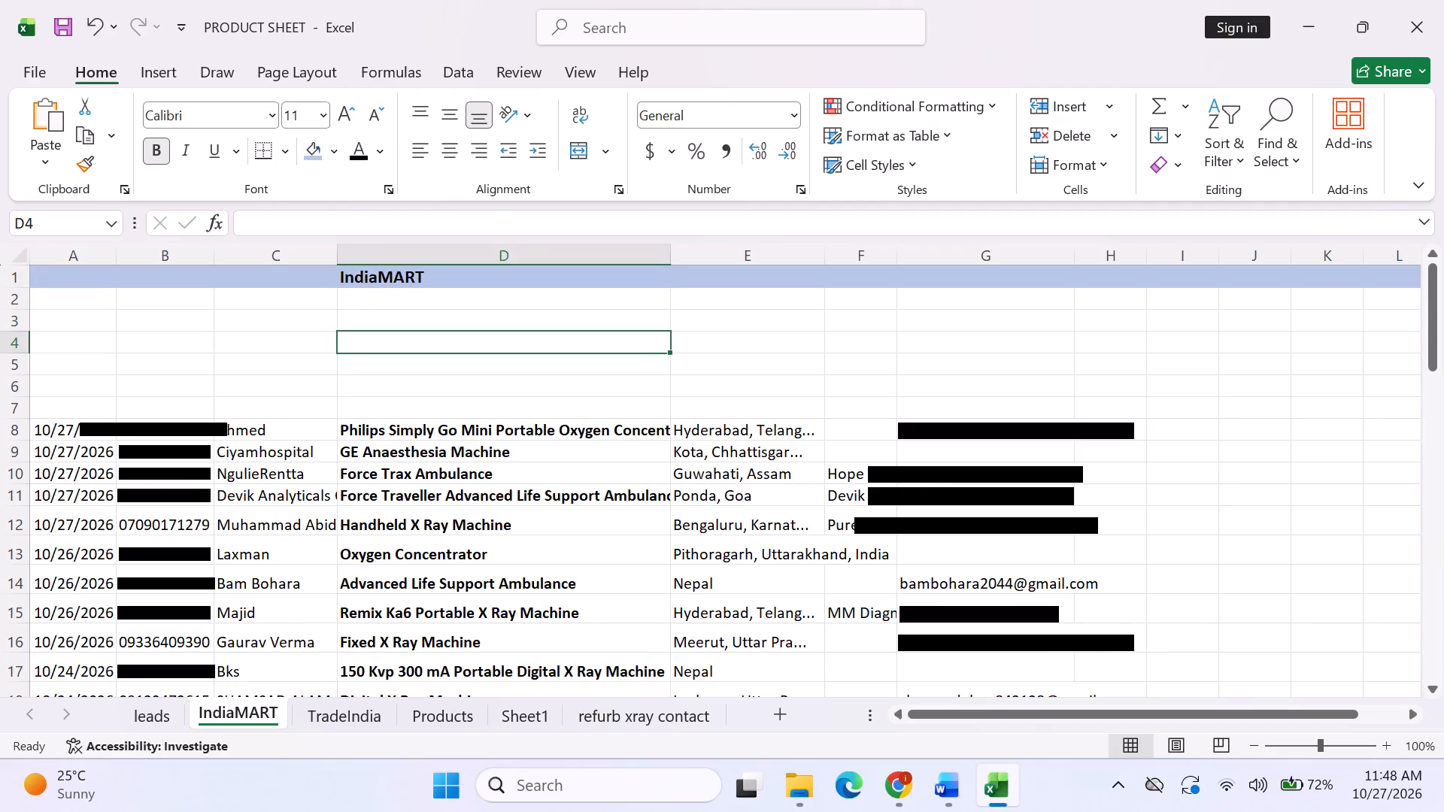
# Enter the column heading "date" in cell A2 and place the text cursor after its first letter for editing.
pyautogui.click(44, 307)
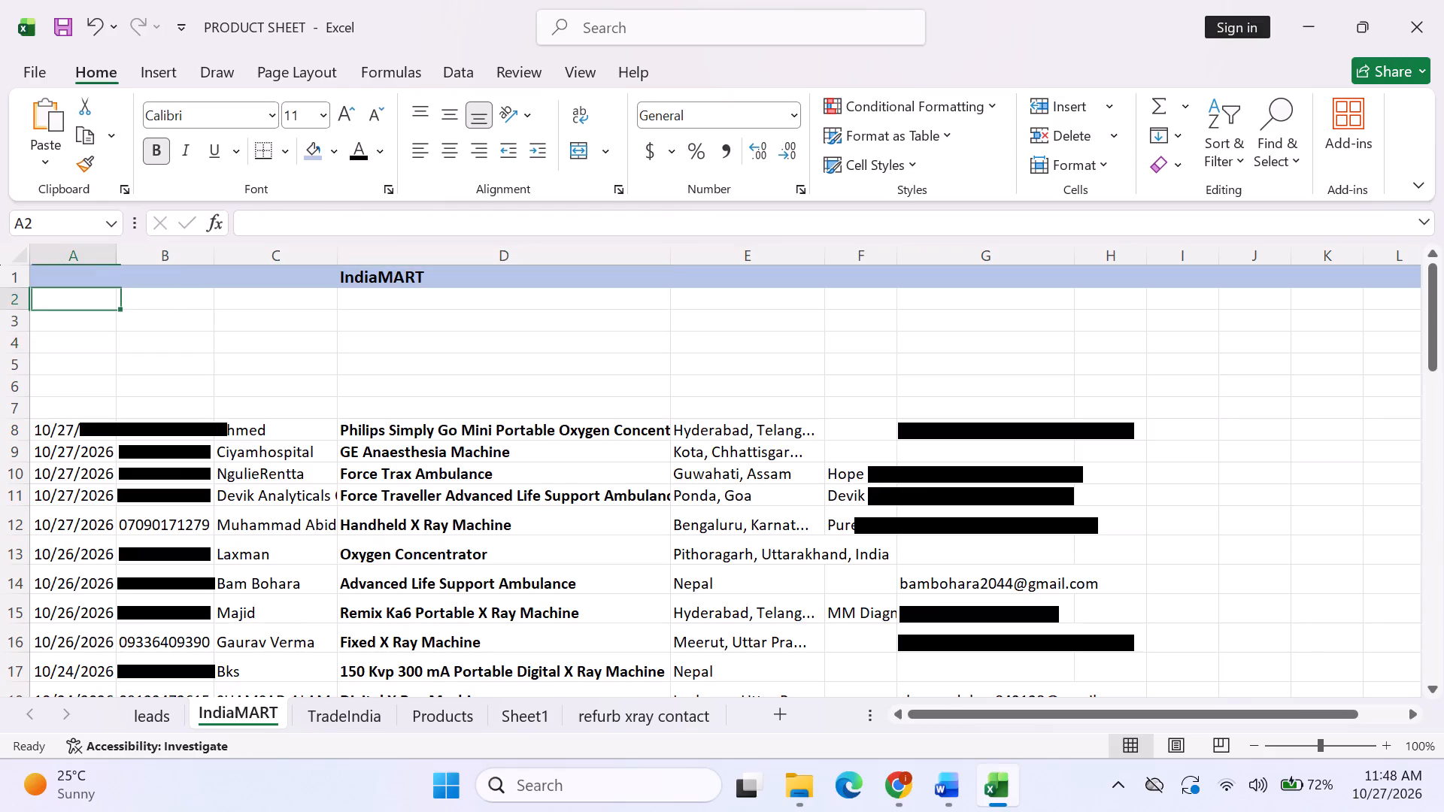
pyautogui.write('date')
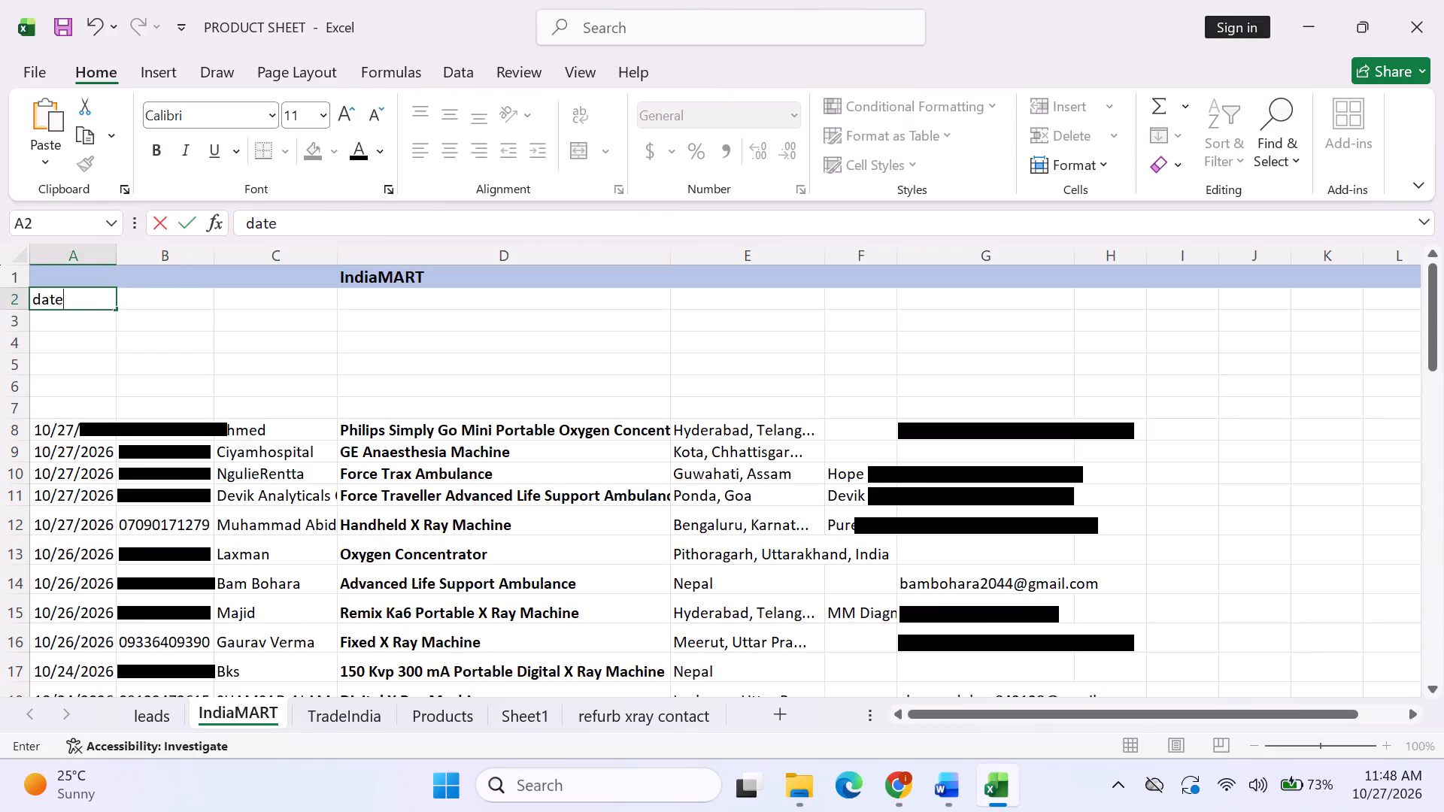
pyautogui.click(41, 298)
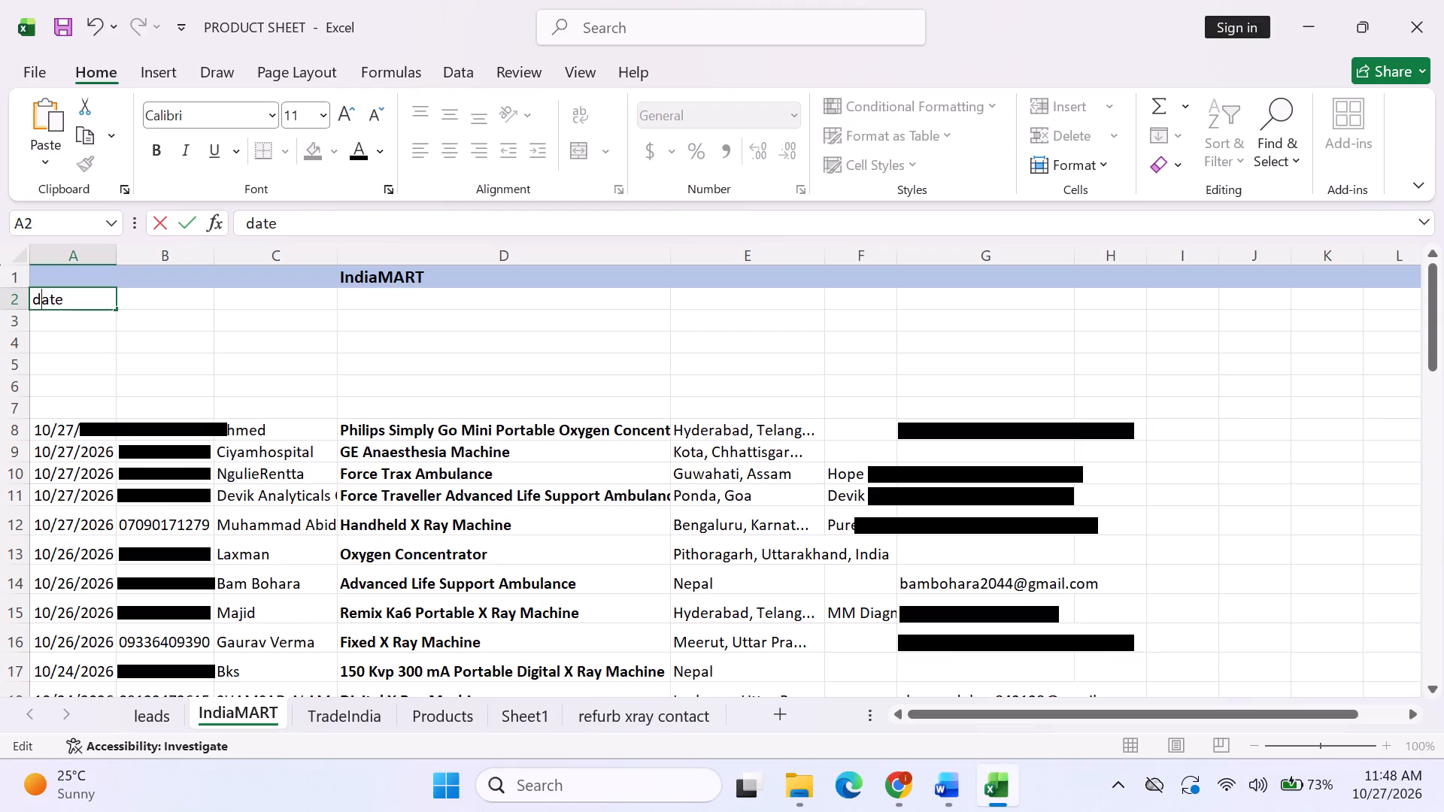
pyautogui.click(41, 298)
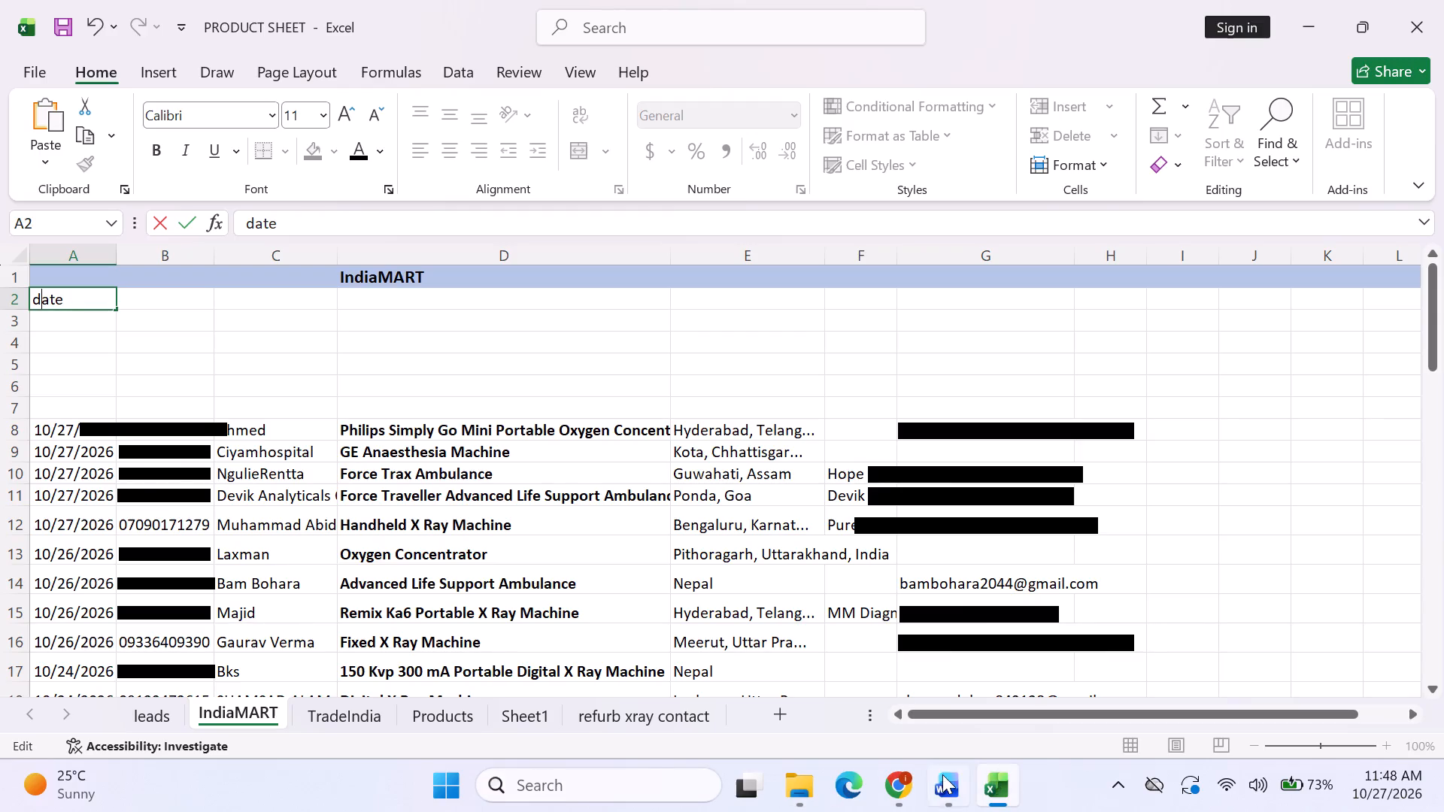
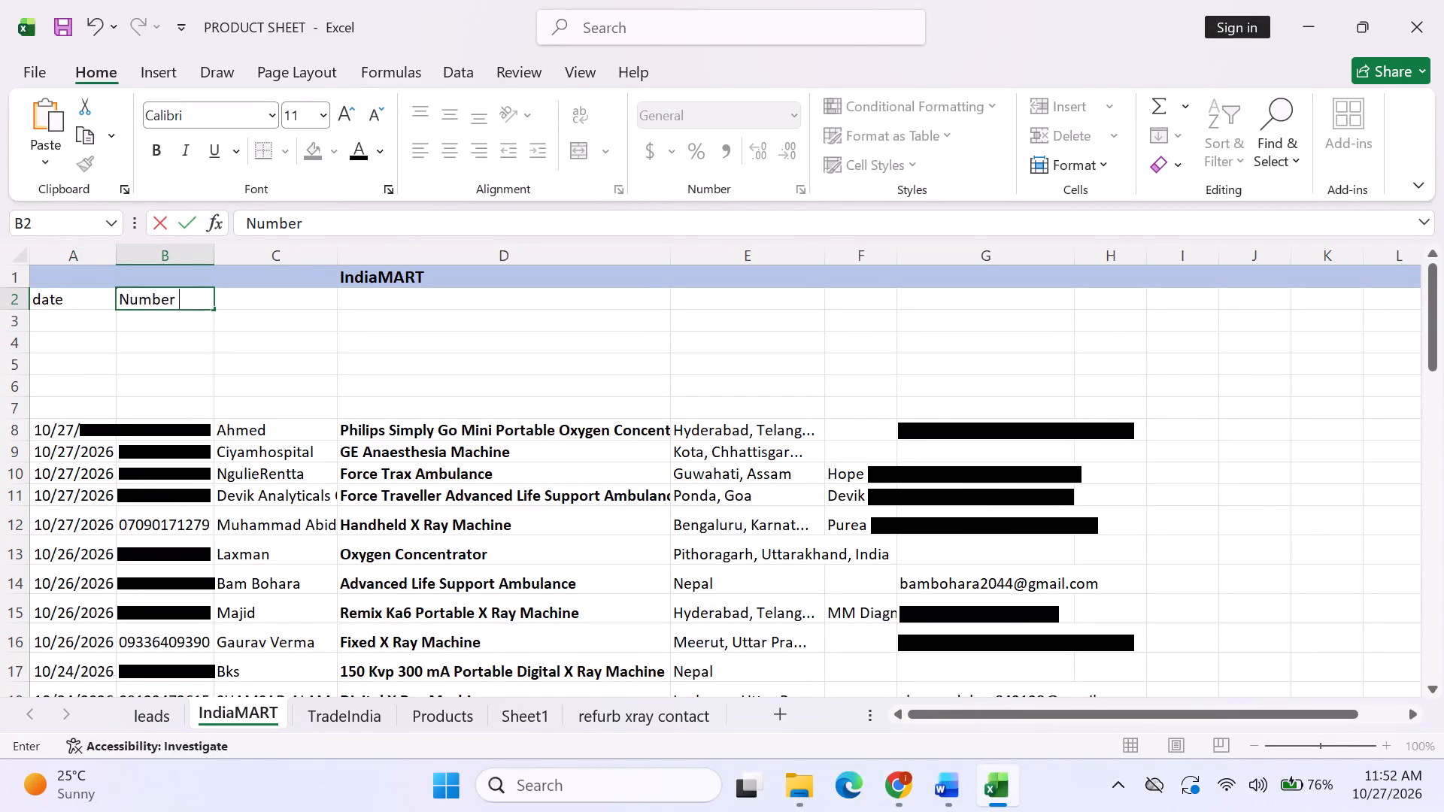
# Enter the column heading "Requirement" in cell D2, above the product names.
pyautogui.click(253, 304)
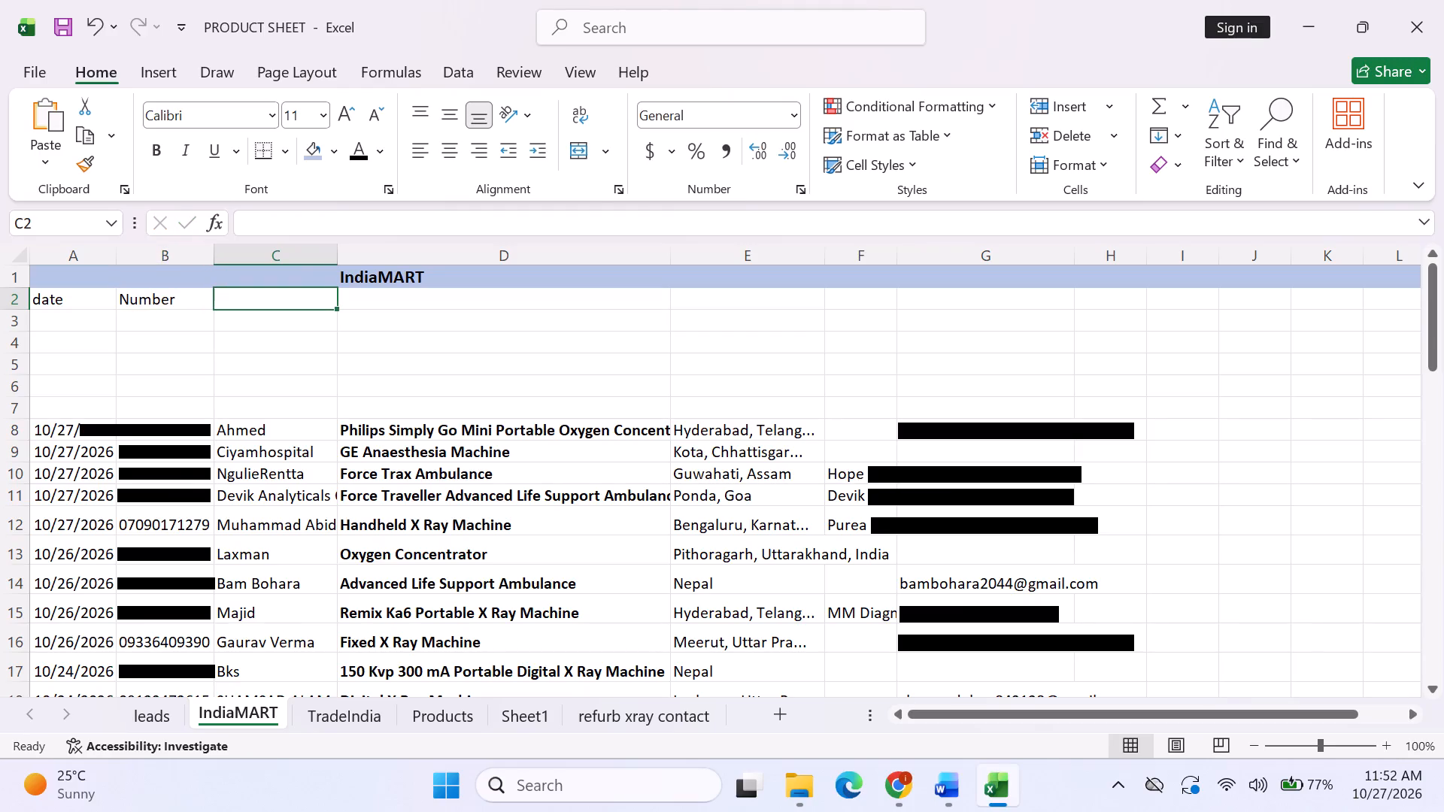
pyautogui.click(357, 304)
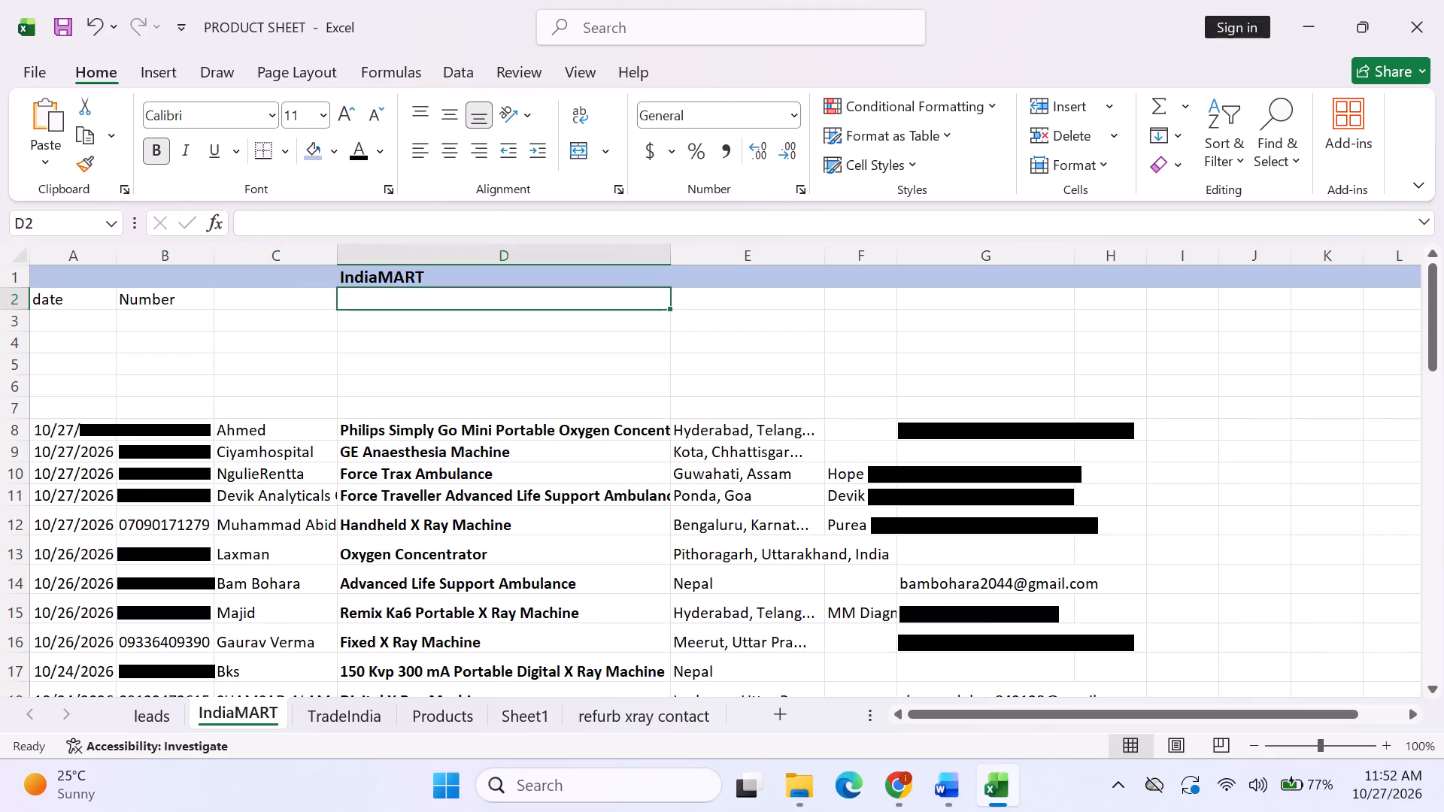
pyautogui.press('r')
pyautogui.write('equirement')
pyautogui.press('space')
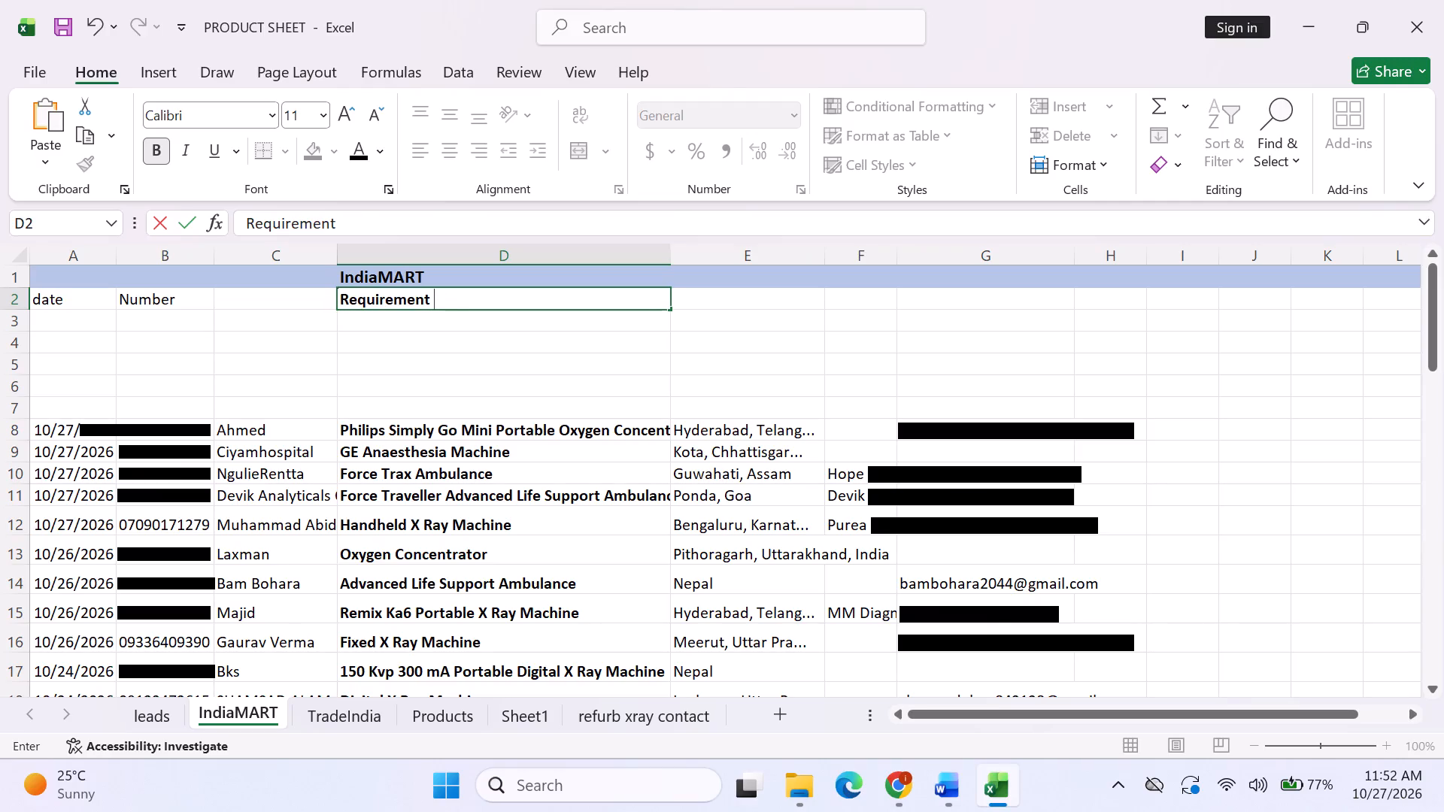
# Widen column F to show more of the company names.
pyautogui.click(891, 251)
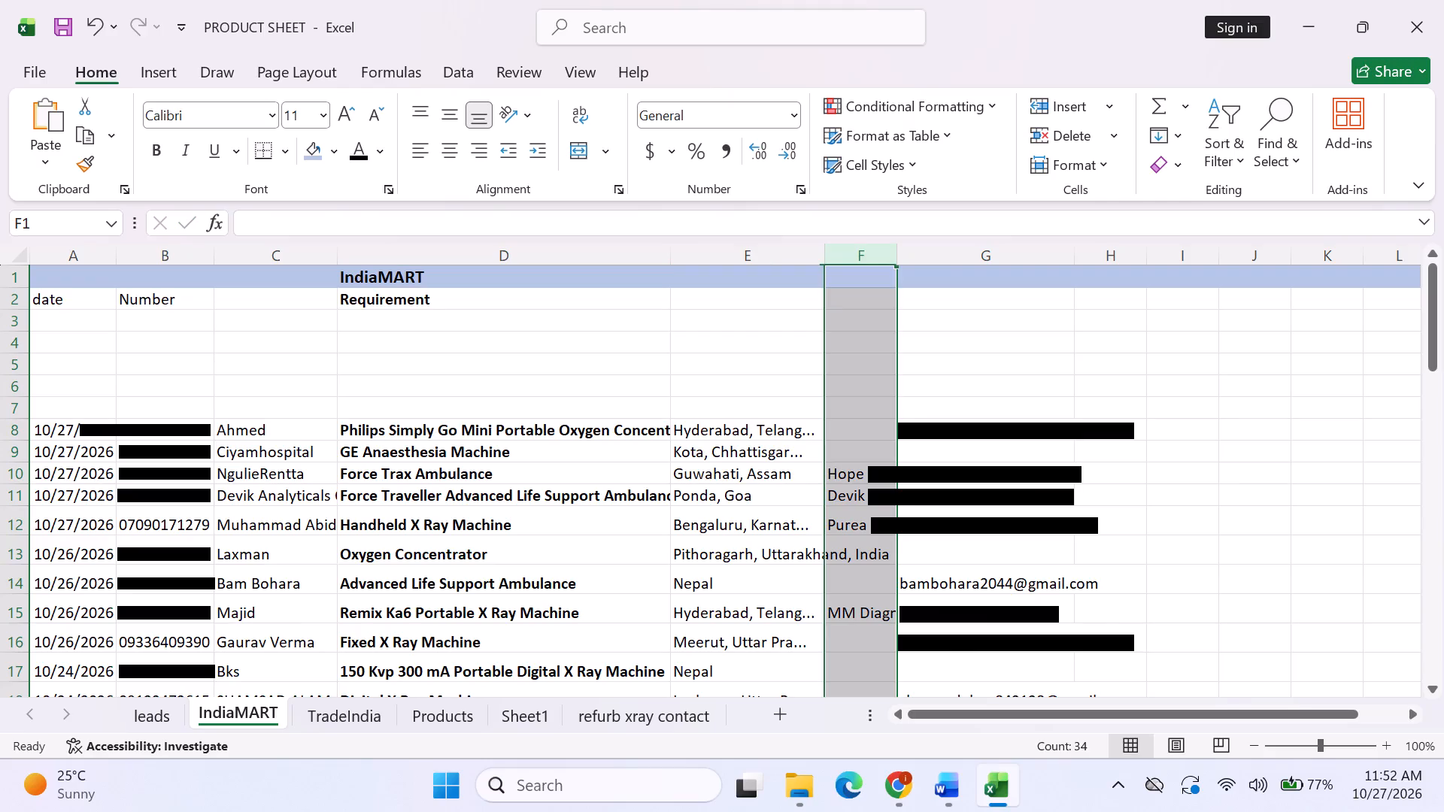
pyautogui.moveTo(896, 254); pyautogui.dragTo(942, 253)
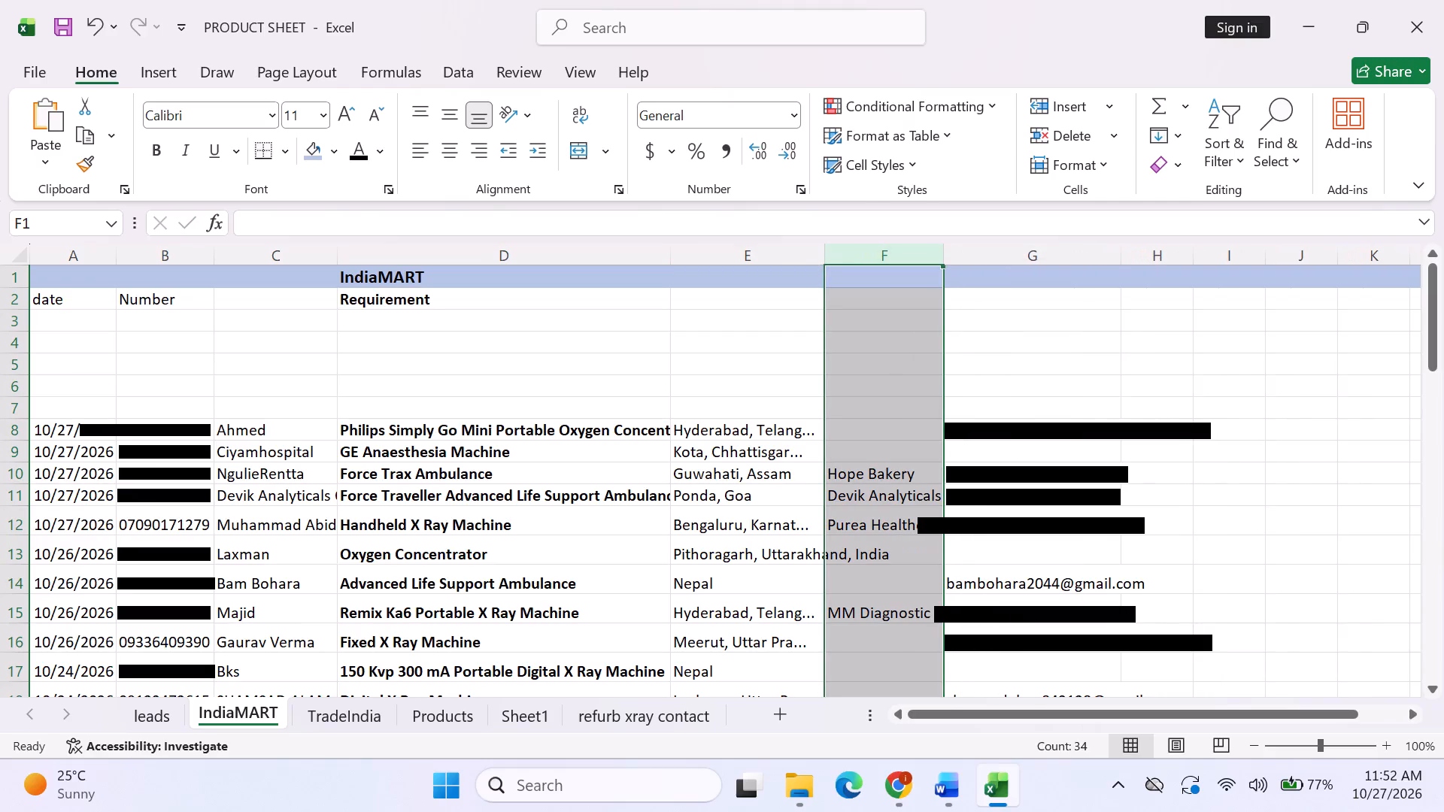
pyautogui.moveTo(942, 255); pyautogui.dragTo(969, 254)
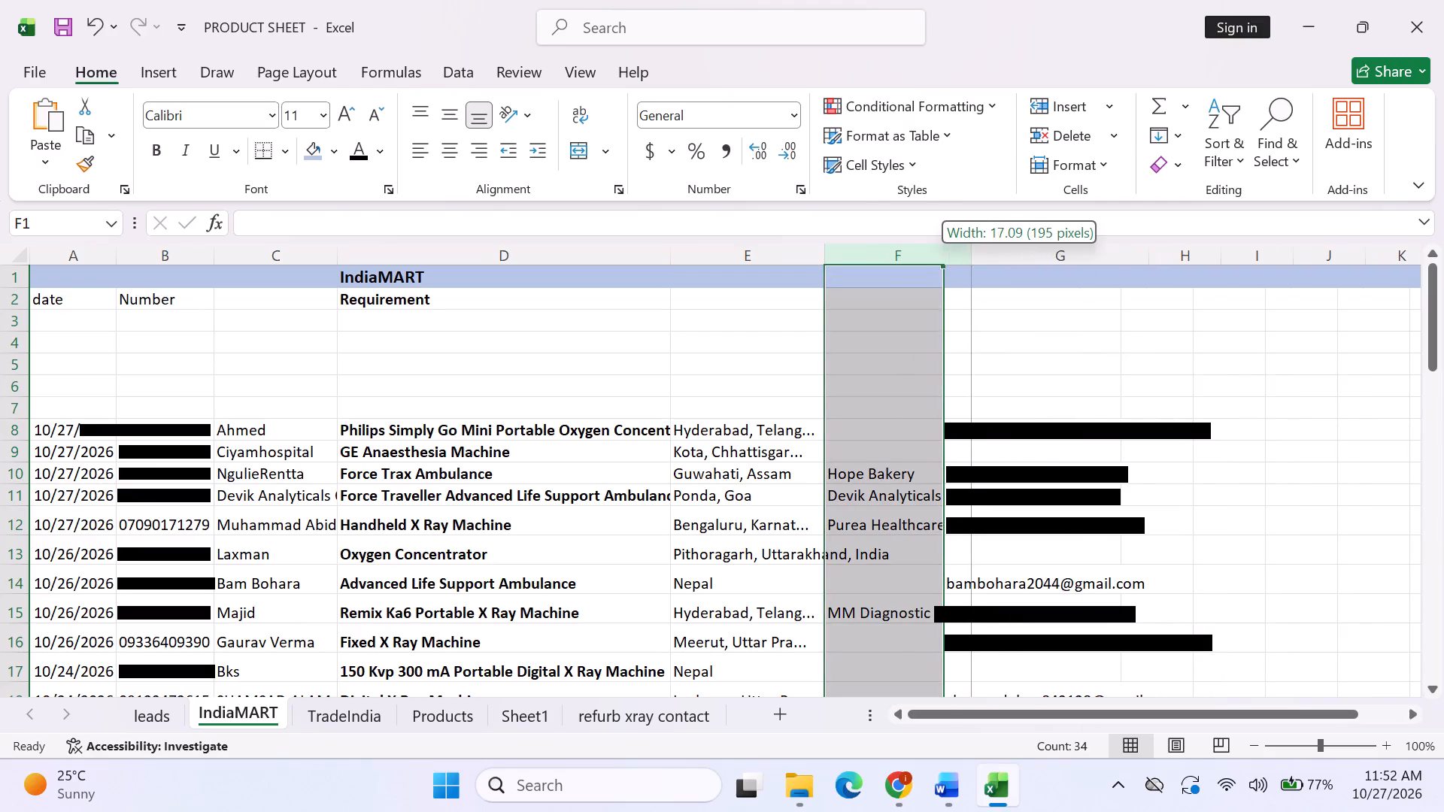
pyautogui.moveTo(969, 254); pyautogui.dragTo(972, 255)
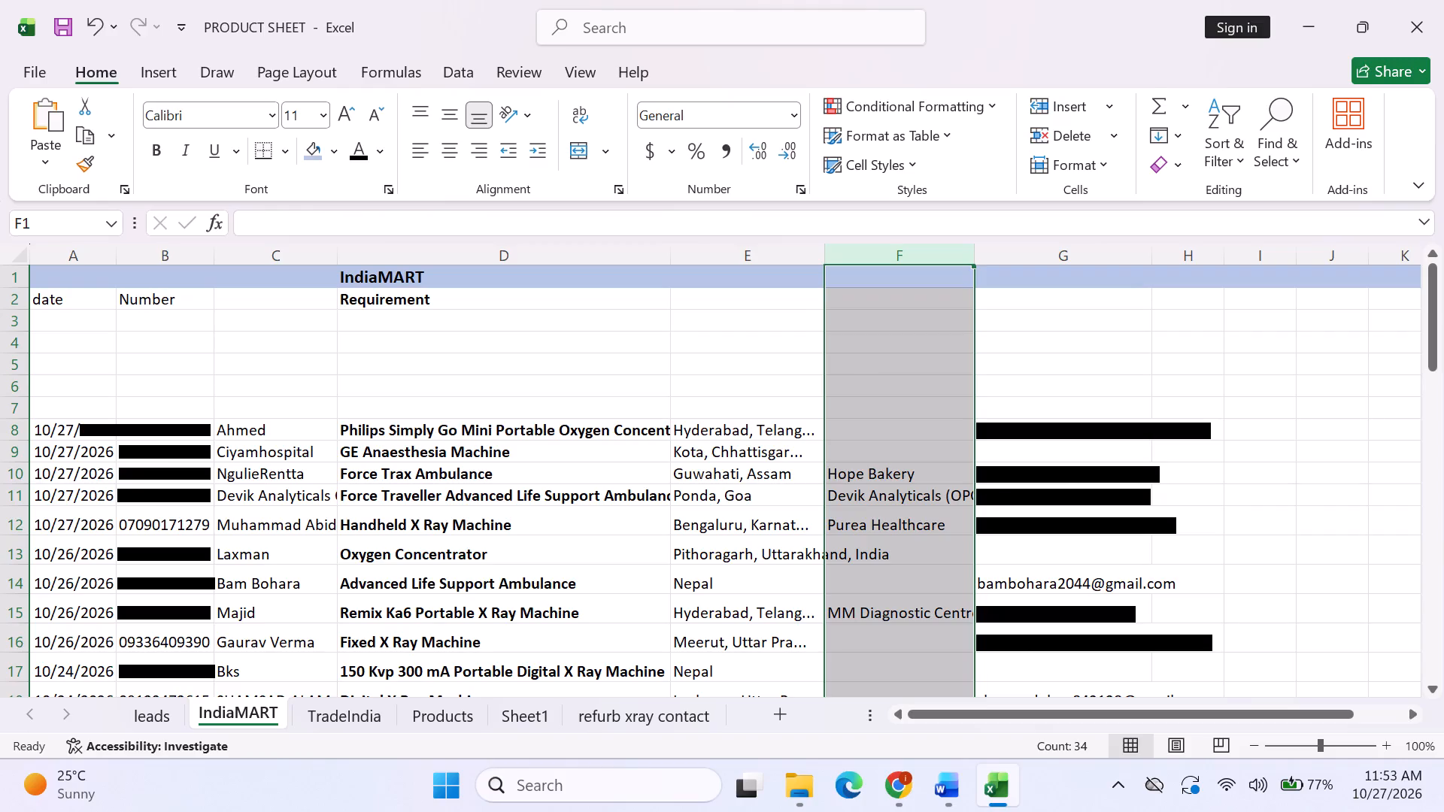
pyautogui.click(1020, 334)
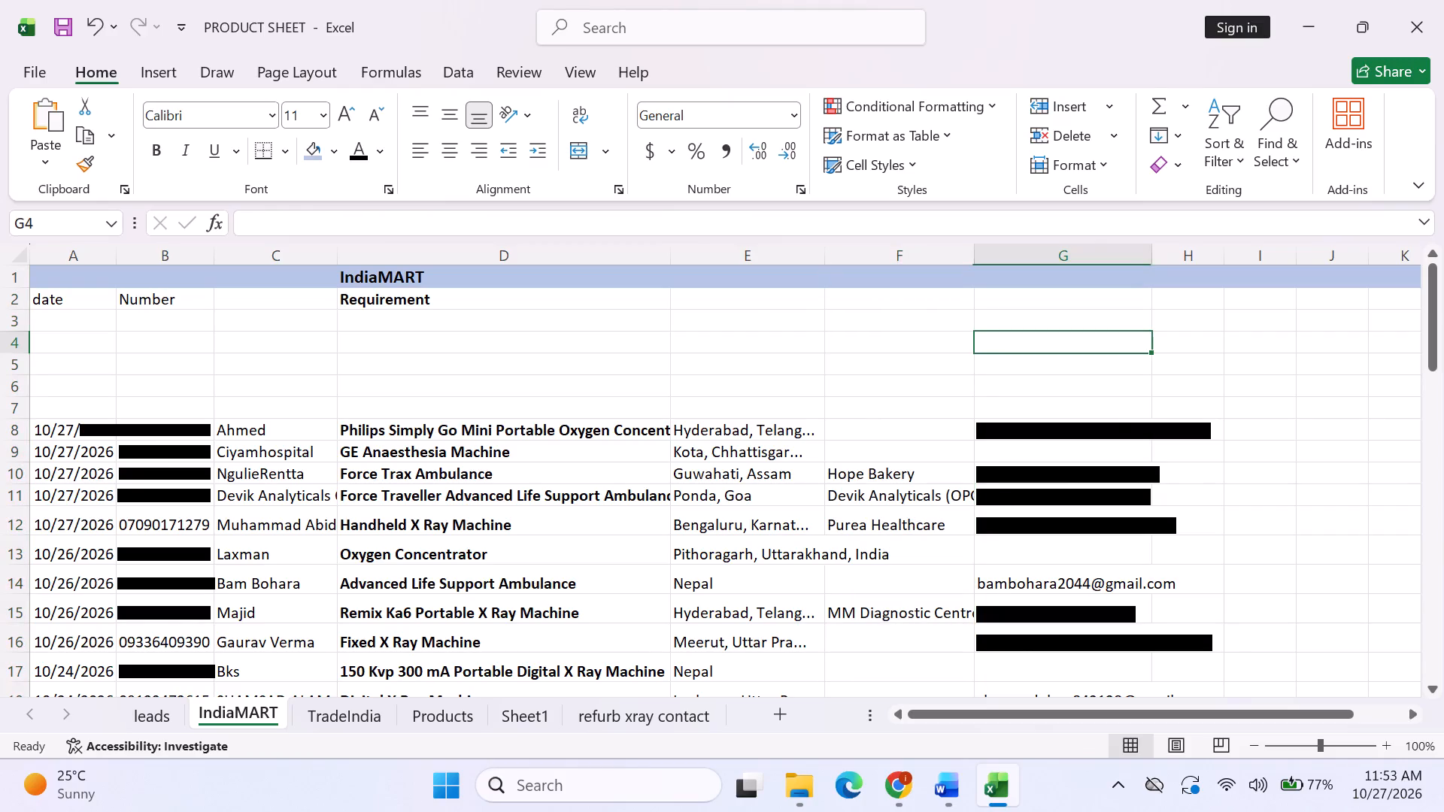
# Widen column G so the e-mail addresses fit within it.
pyautogui.click(1103, 276)
pyautogui.click(1111, 259)
pyautogui.moveTo(1152, 251); pyautogui.dragTo(1224, 253)
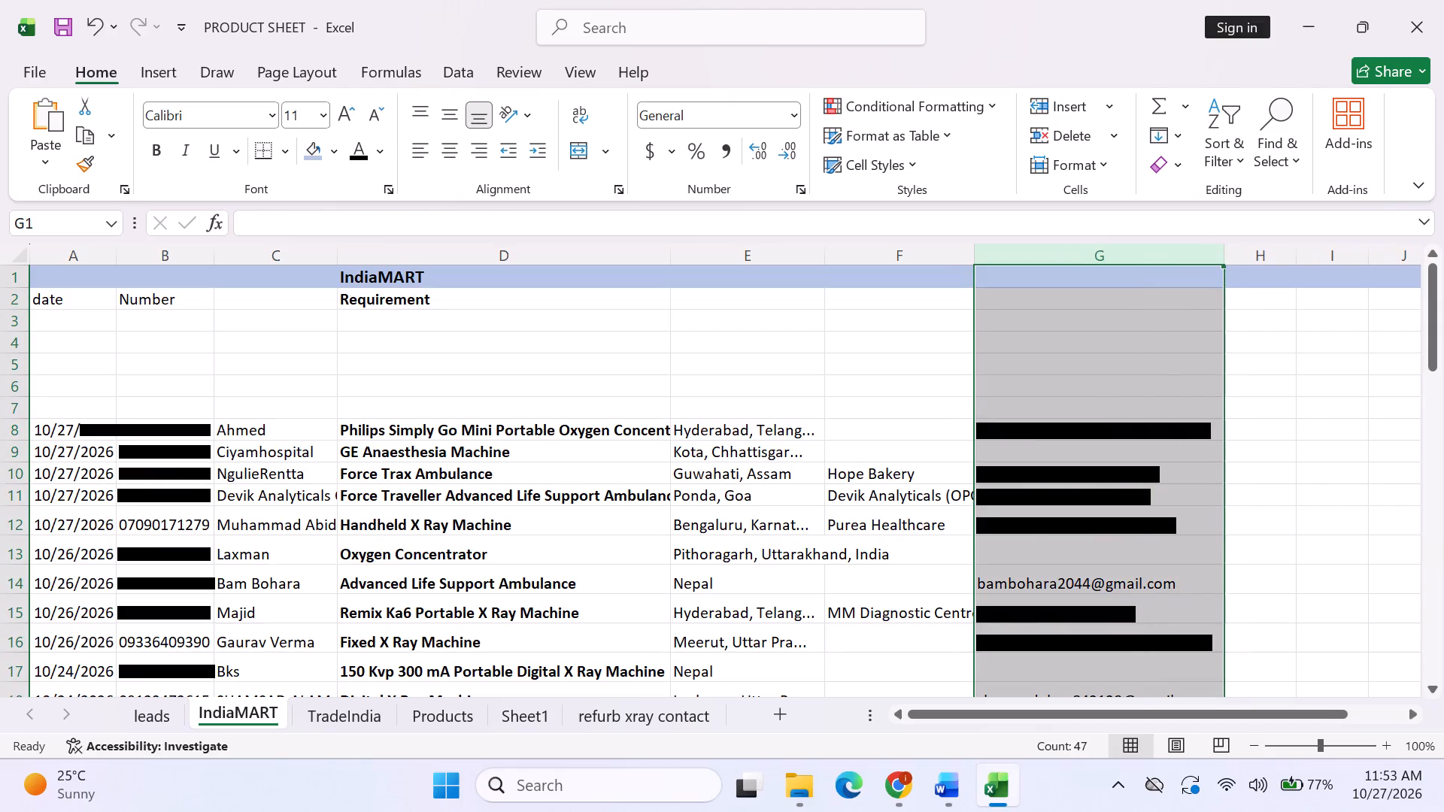
# Widen column F further to show more of the longest company names.
pyautogui.click(941, 254)
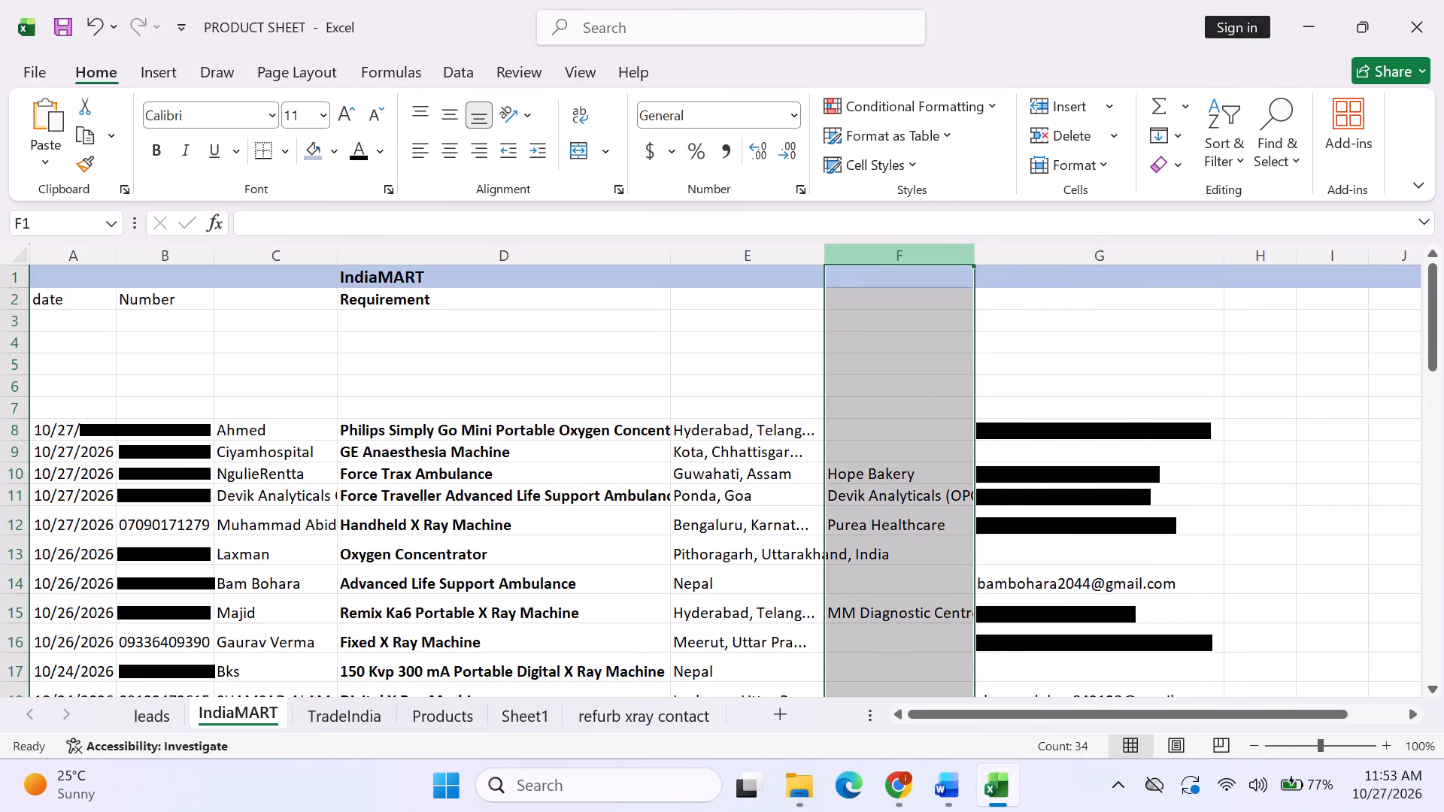
pyautogui.moveTo(973, 250); pyautogui.dragTo(1016, 256)
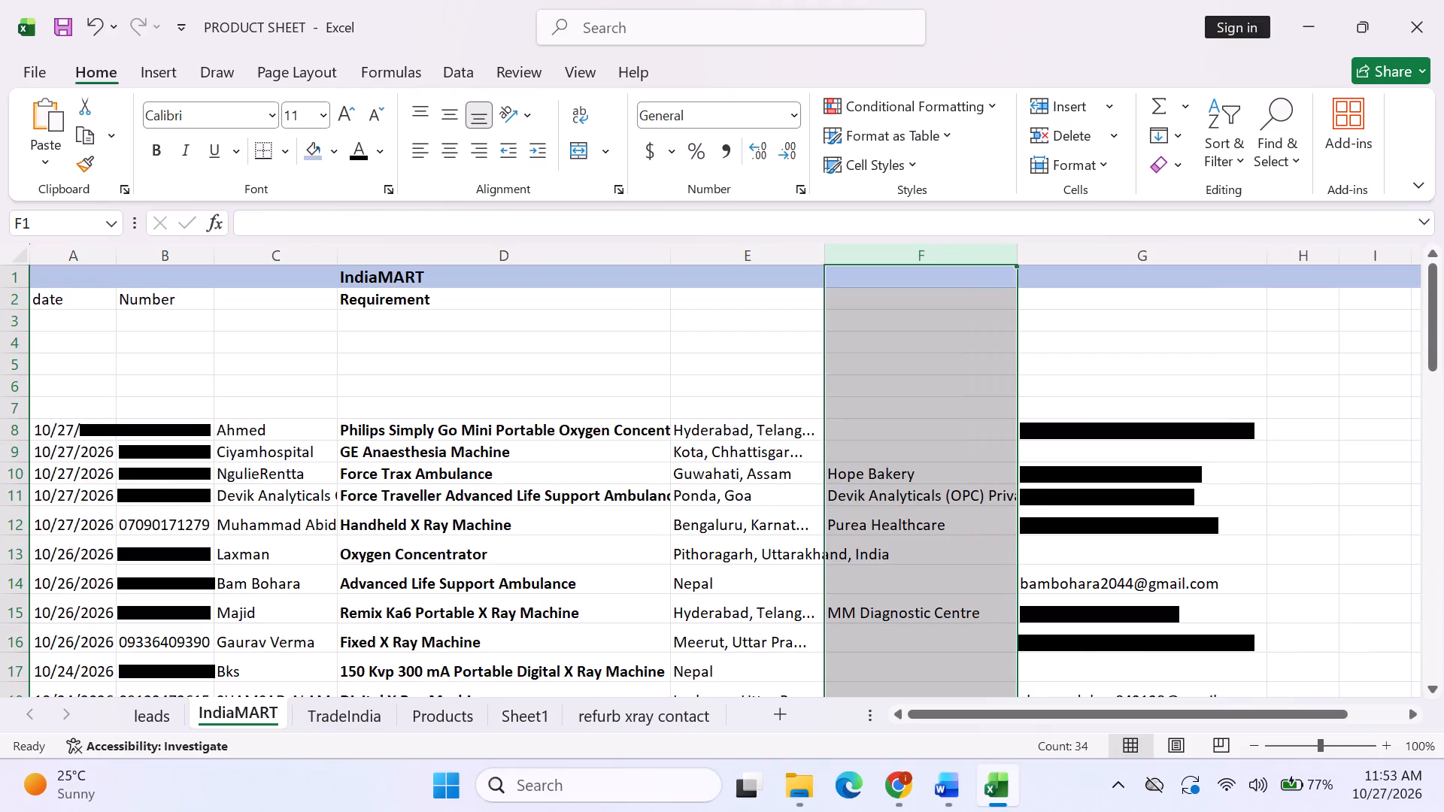
# Enter the column heading "place" in cell E2, above the lead locations.
pyautogui.click(759, 306)
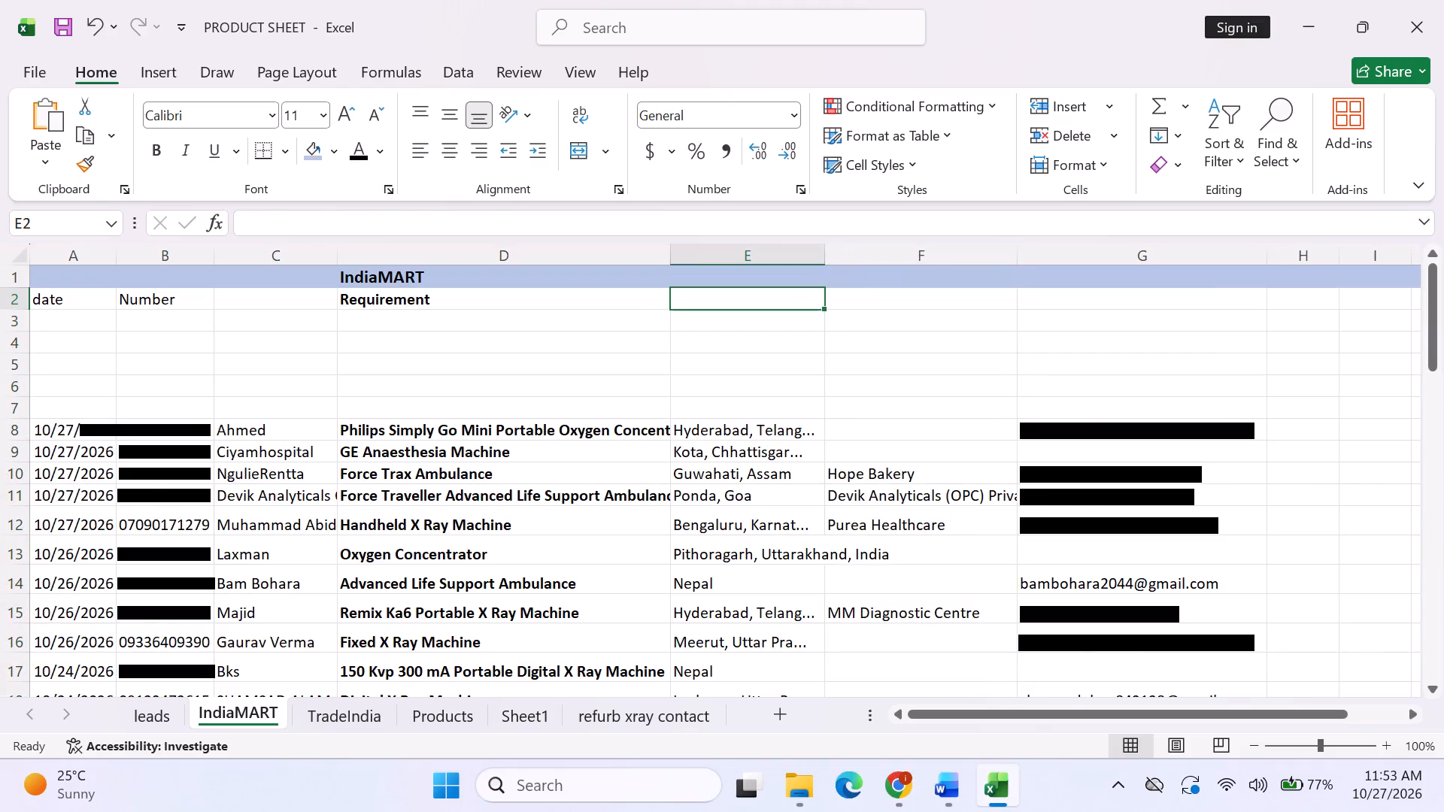
pyautogui.write('place')
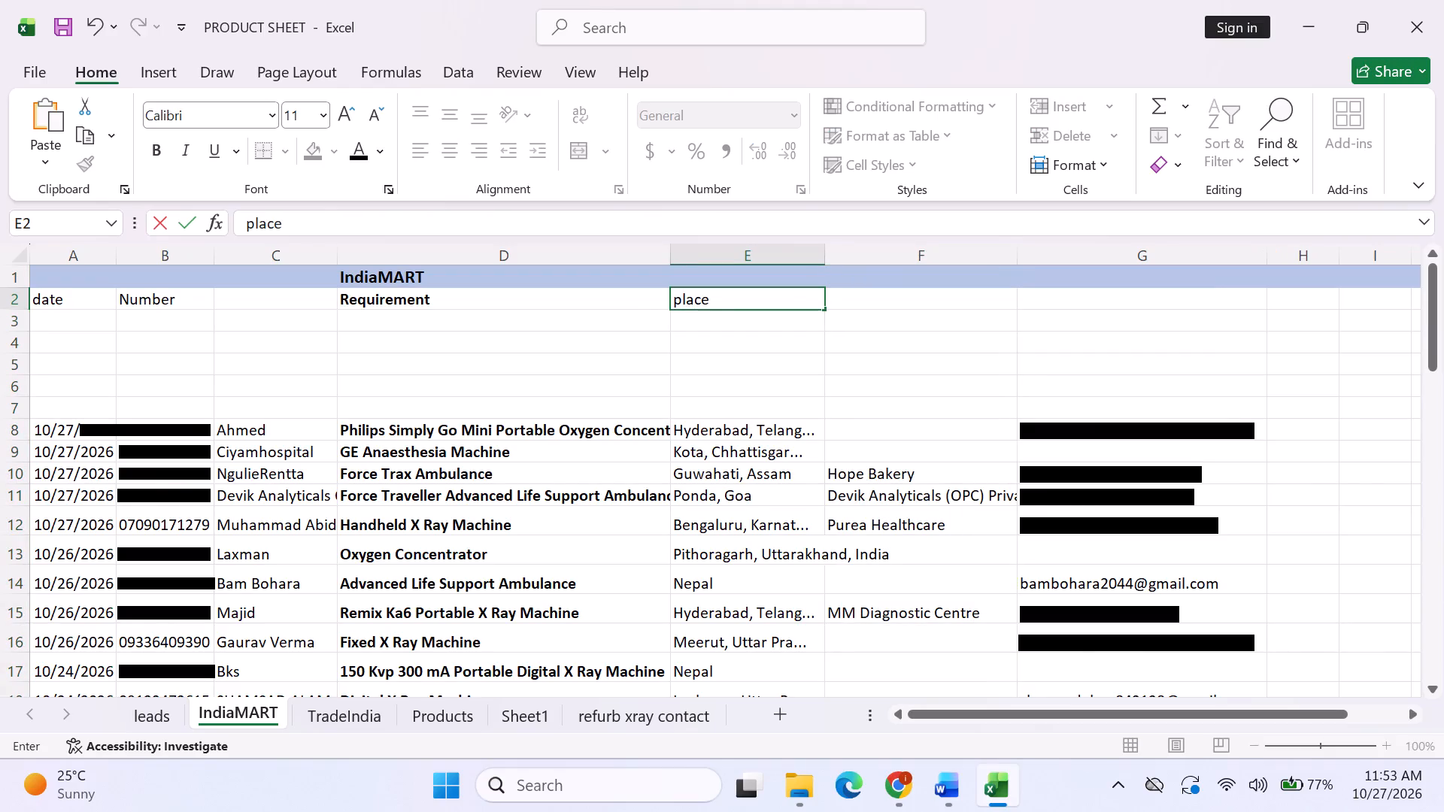
pyautogui.click(891, 294)
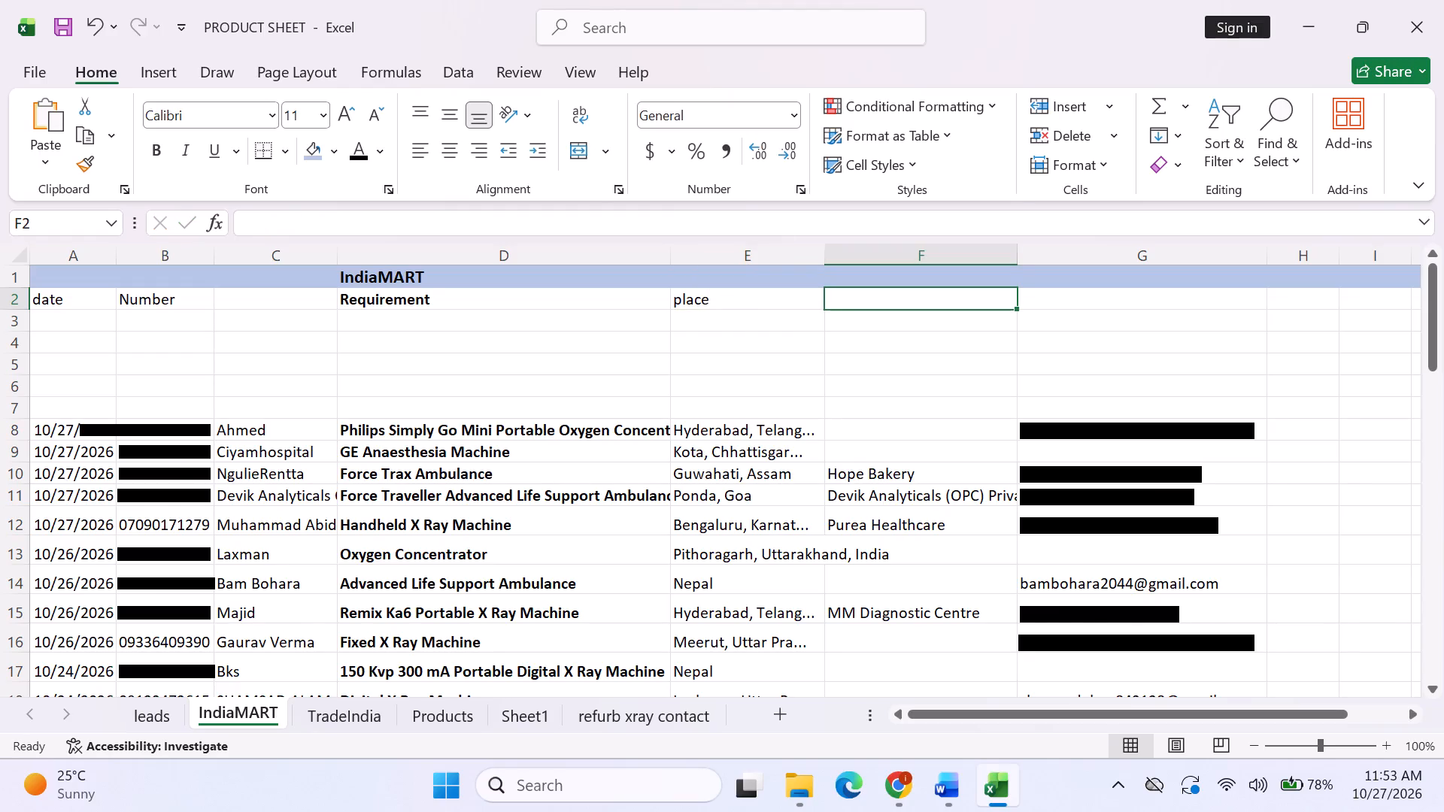
# Enter the column heading "contact" in cell G2, above the e-mail addresses.
pyautogui.click(1051, 301)
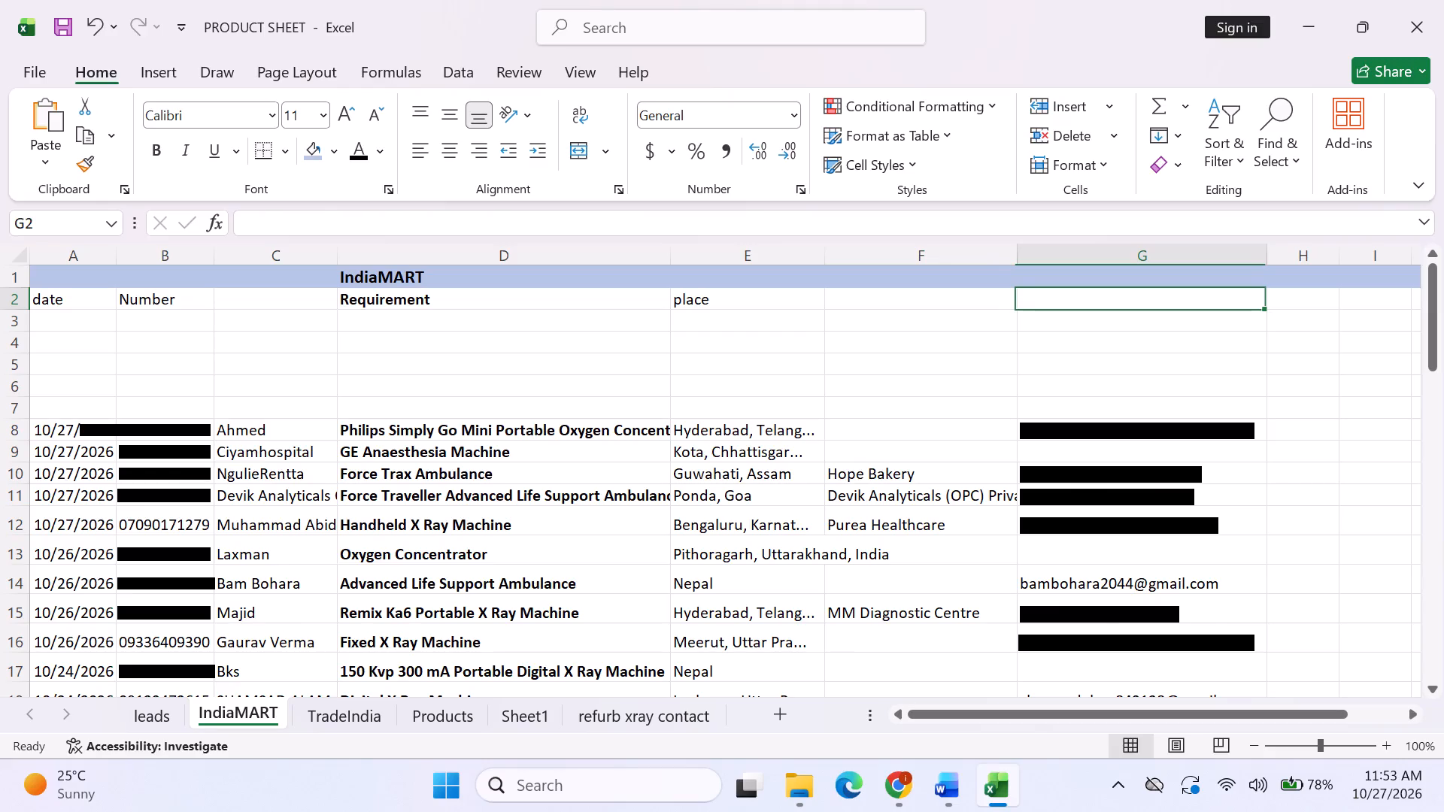
pyautogui.write('em')
pyautogui.write('ai')
pyautogui.press('BackSpace')
pyautogui.press('BackSpace')
pyautogui.press('BackSpace')
pyautogui.press('BackSpace')
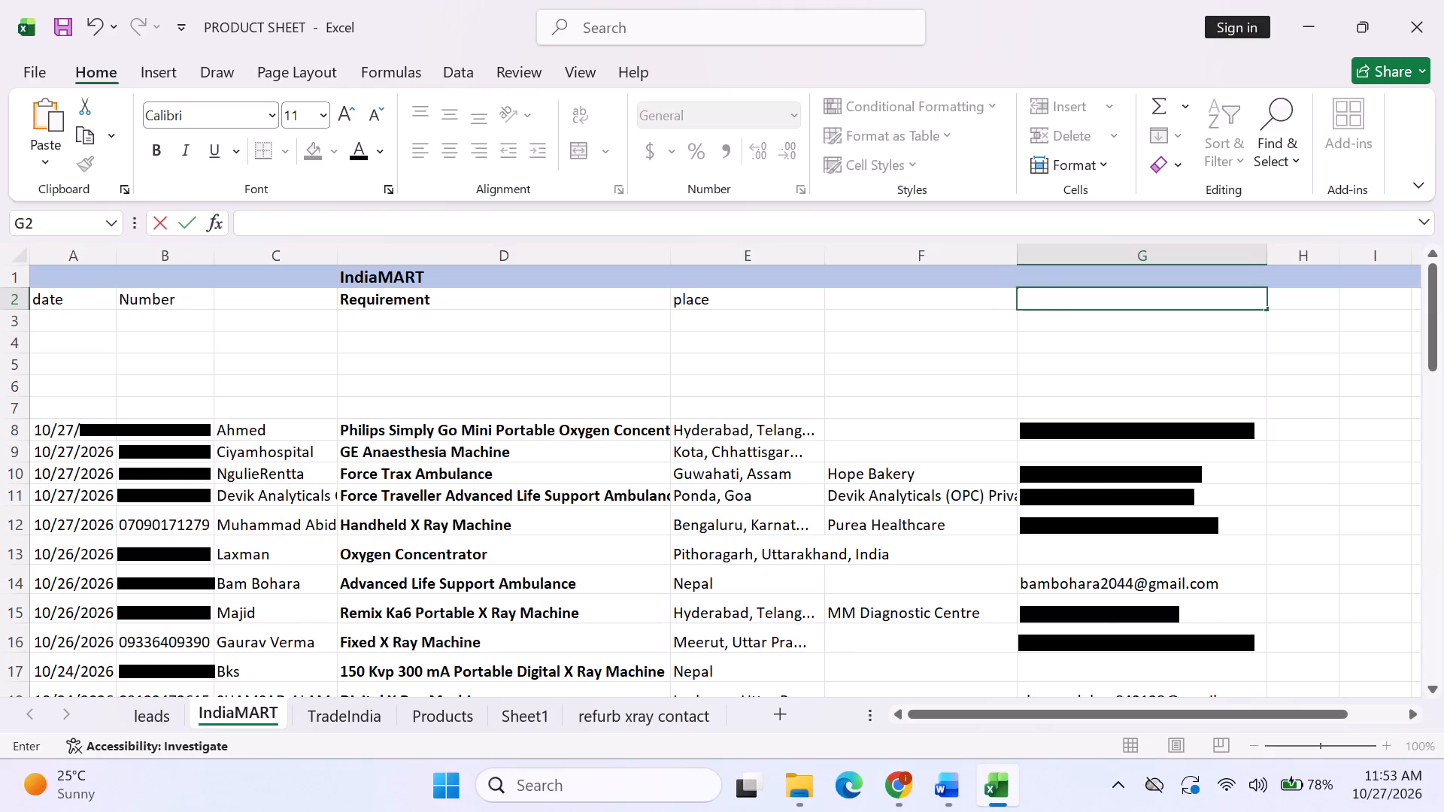
pyautogui.write('con')
pyautogui.write('tact')
pyautogui.click(532, 491)
# Enter the column heading "client name" in cell C2, above the lead names.
pyautogui.scroll(-3, 544, 507)
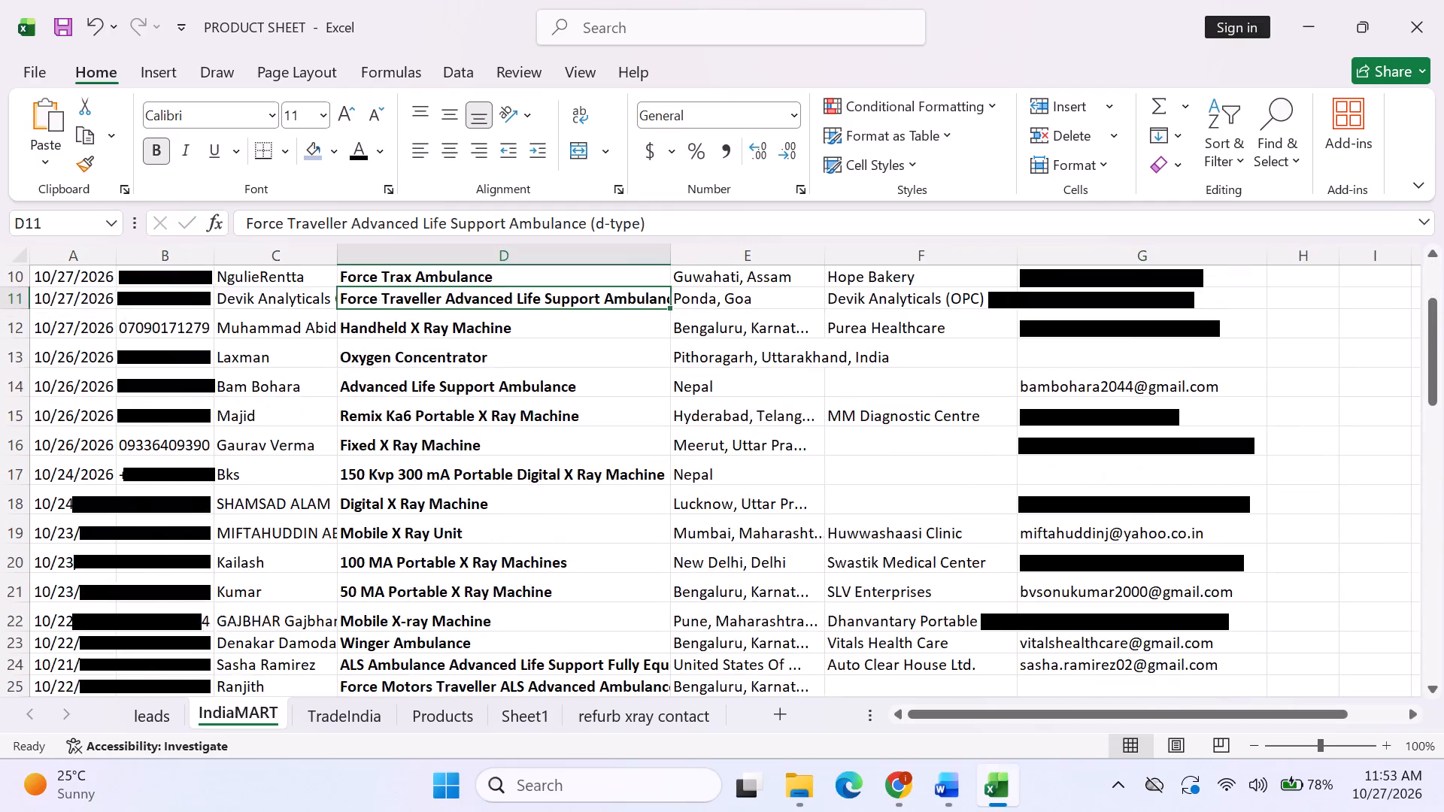
pyautogui.scroll(2, 543, 510)
pyautogui.scroll(3, 514, 607)
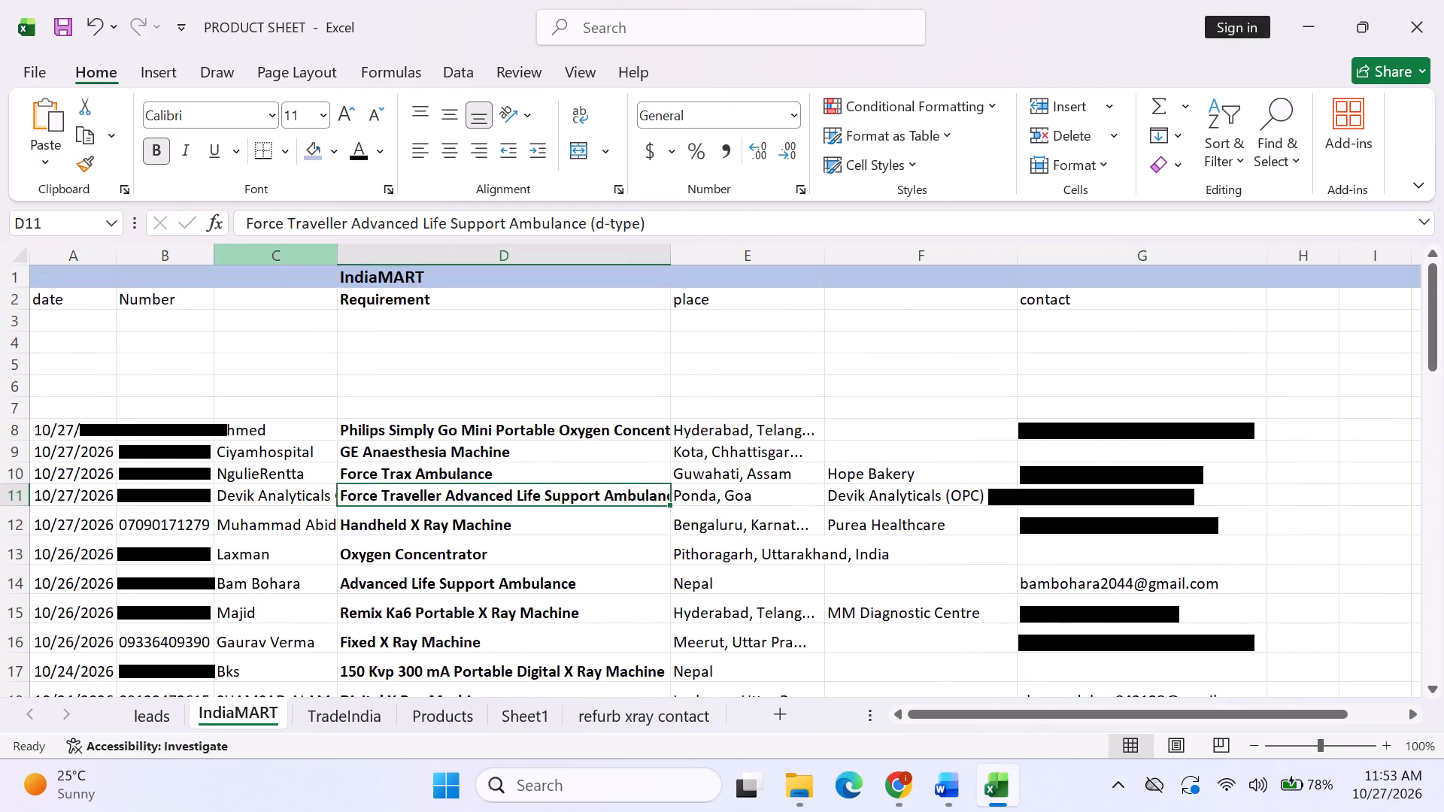
pyautogui.click(260, 301)
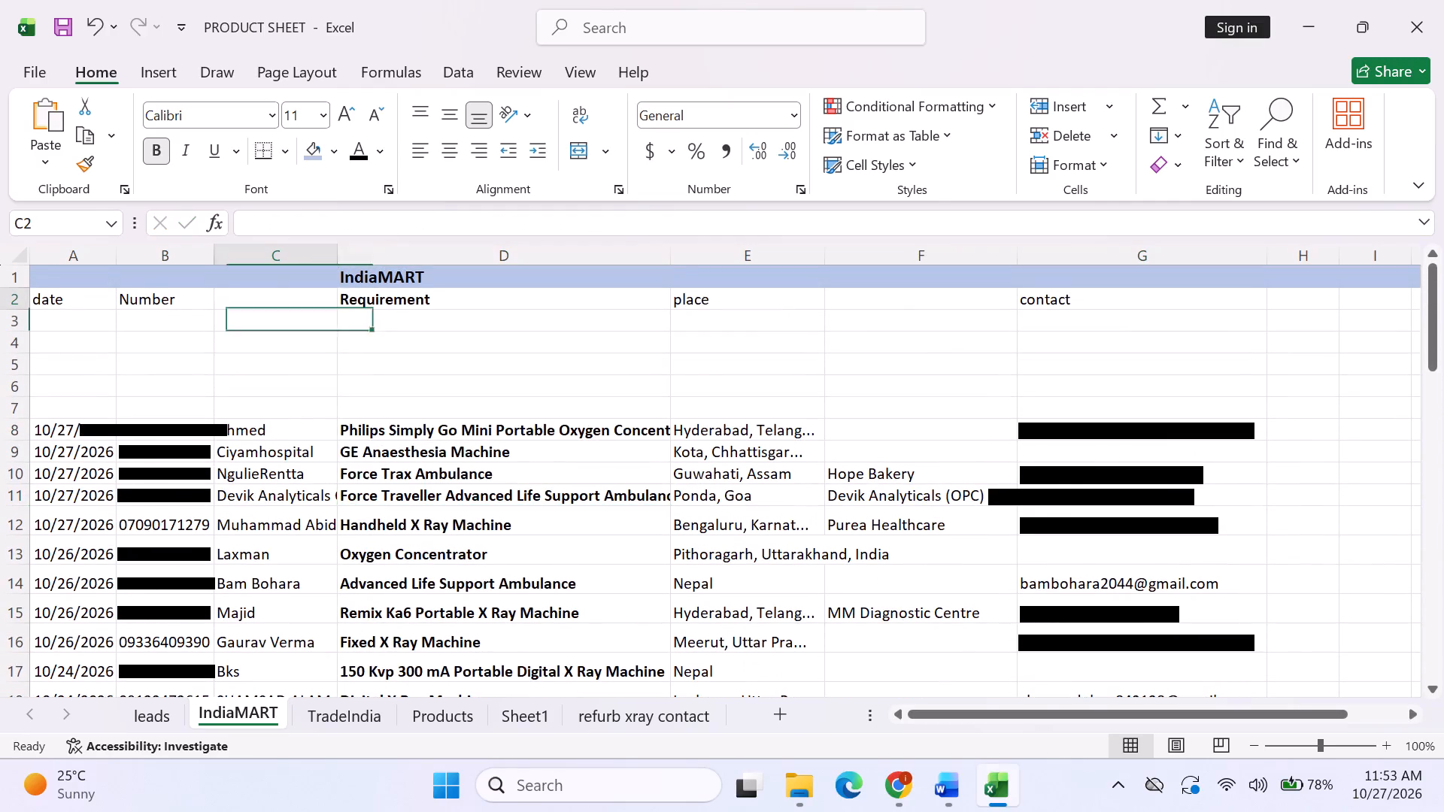
pyautogui.write('name')
pyautogui.click(266, 350)
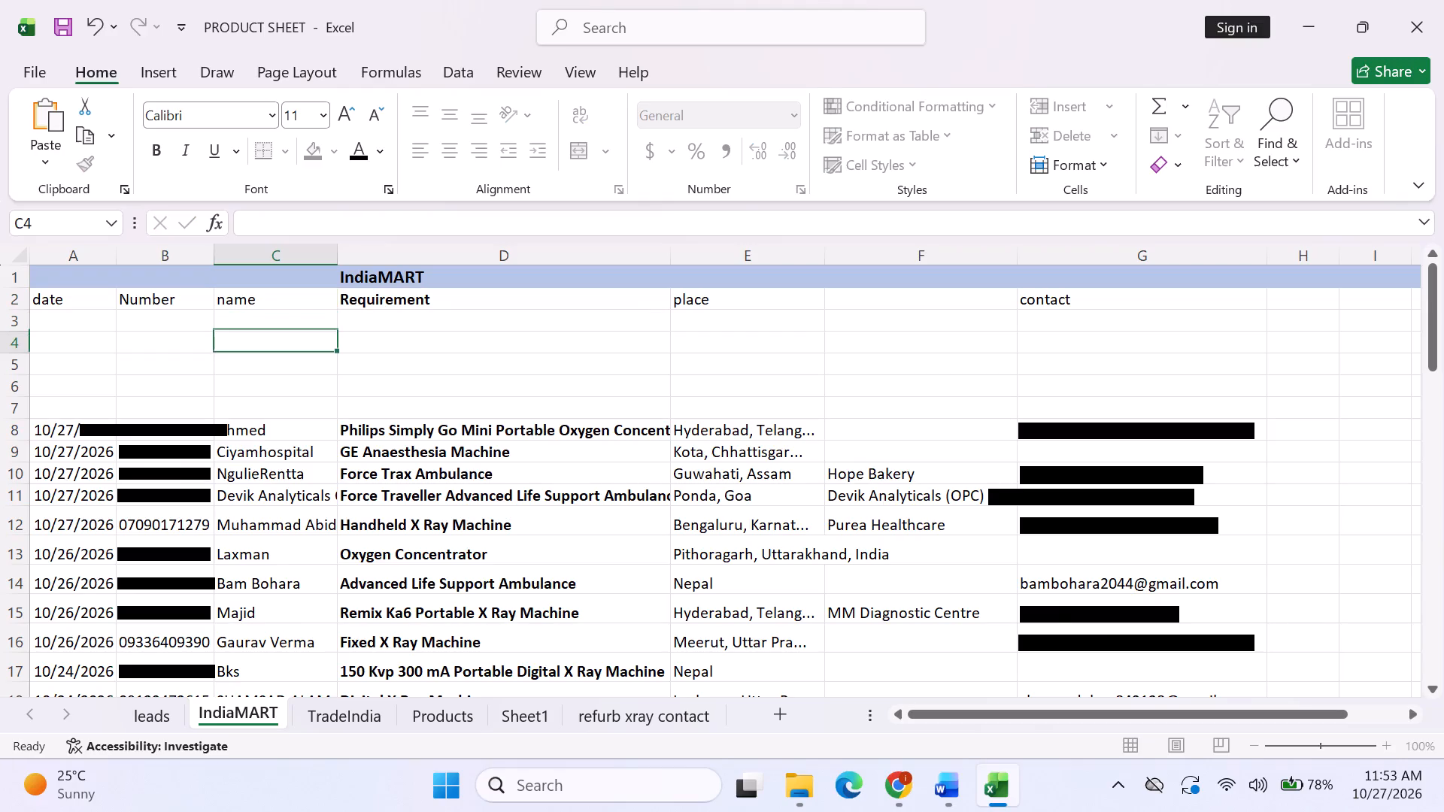
pyautogui.doubleClick(223, 288)
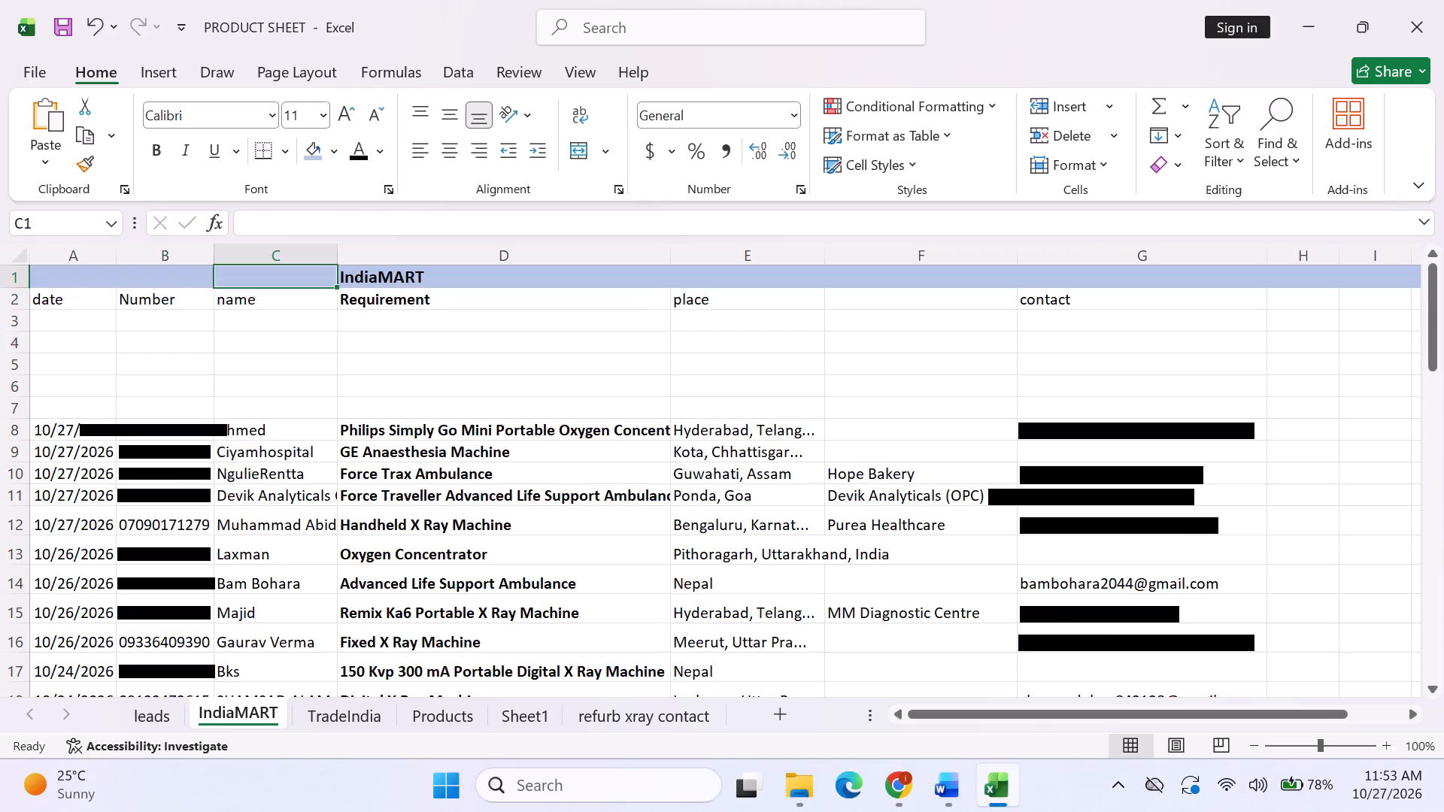
pyautogui.click(229, 298)
pyautogui.doubleClick(223, 300)
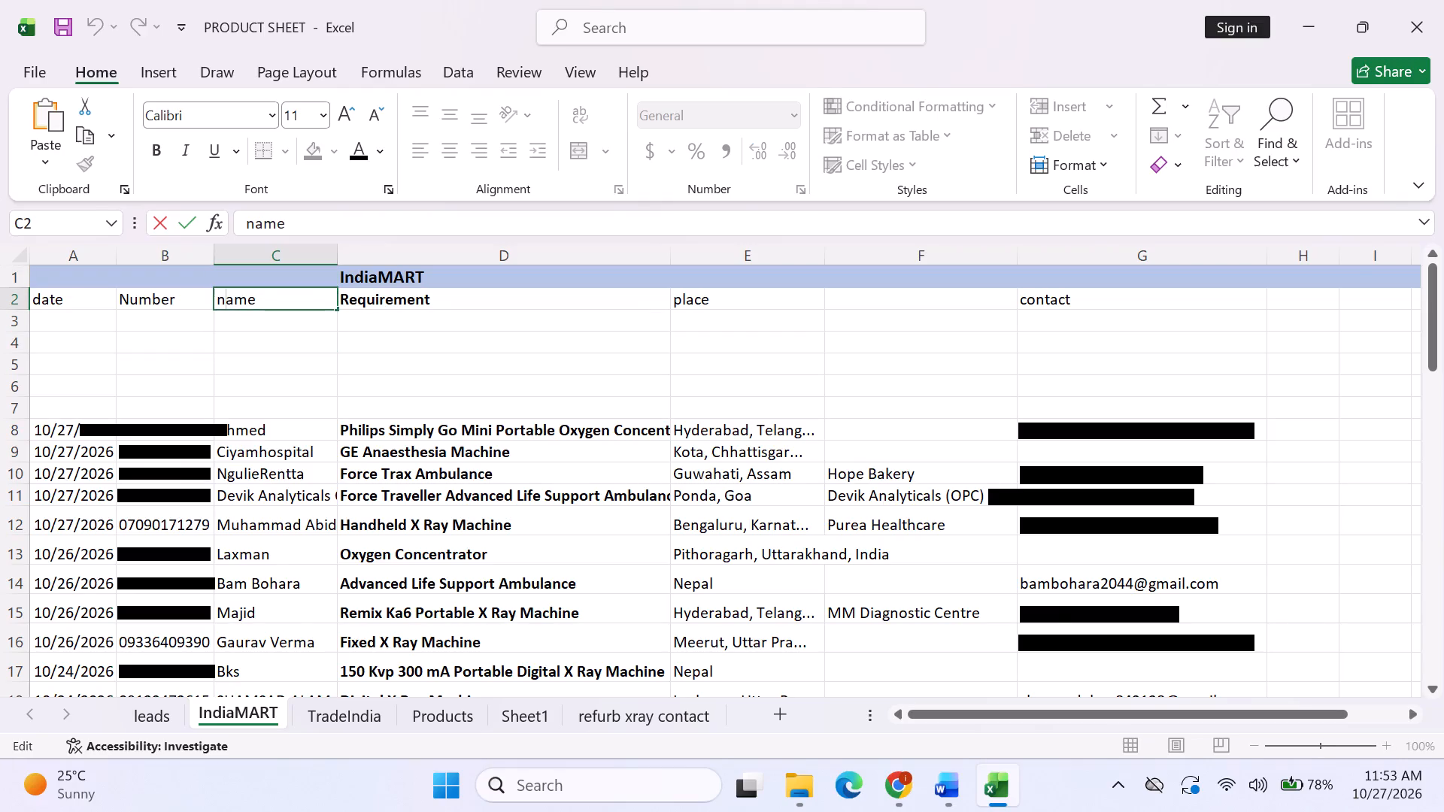
pyautogui.click(216, 298)
pyautogui.write('client')
pyautogui.press('space')
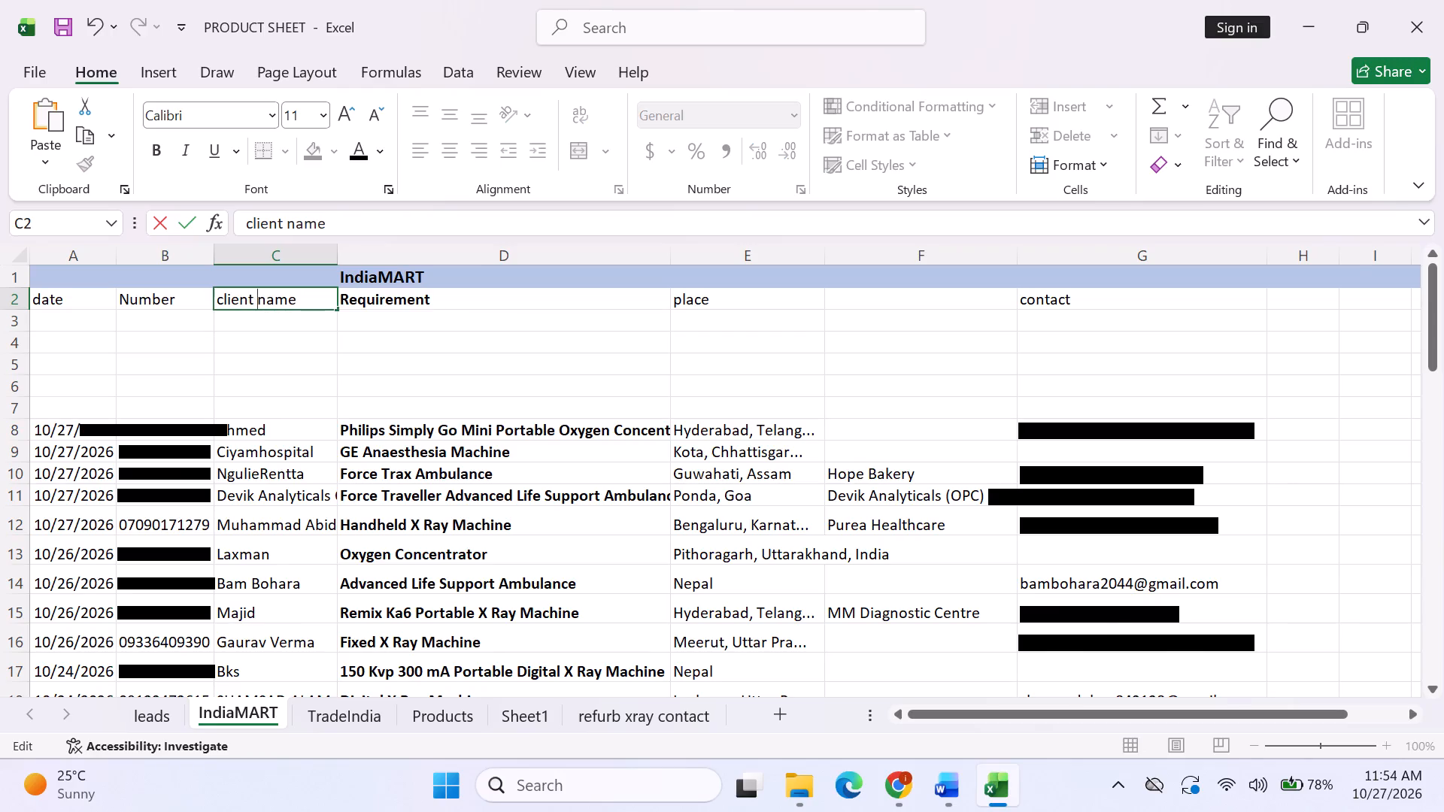
pyautogui.click(845, 457)
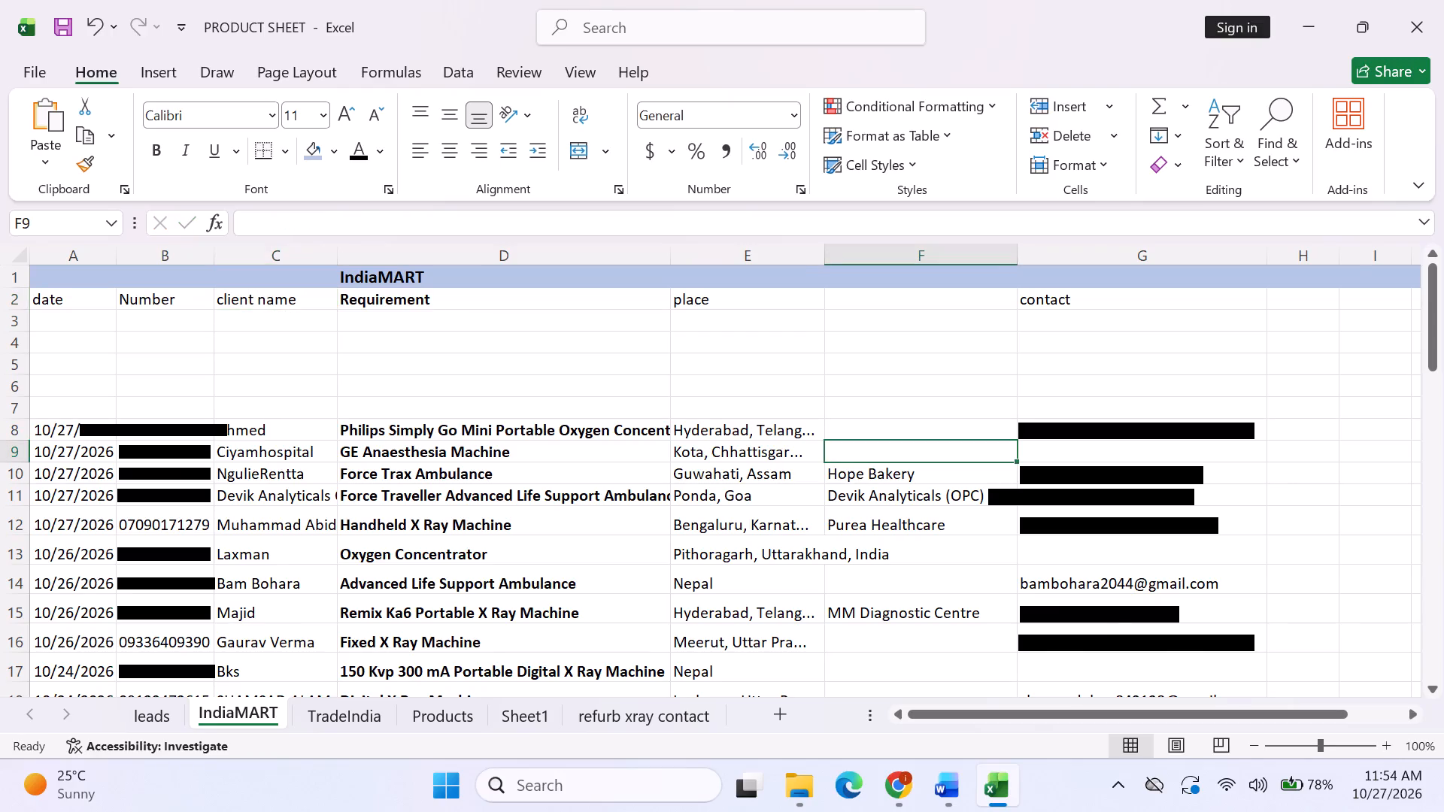
# Fill the whole column heading row, row 2, with light green.
pyautogui.scroll(-4, 962, 428)
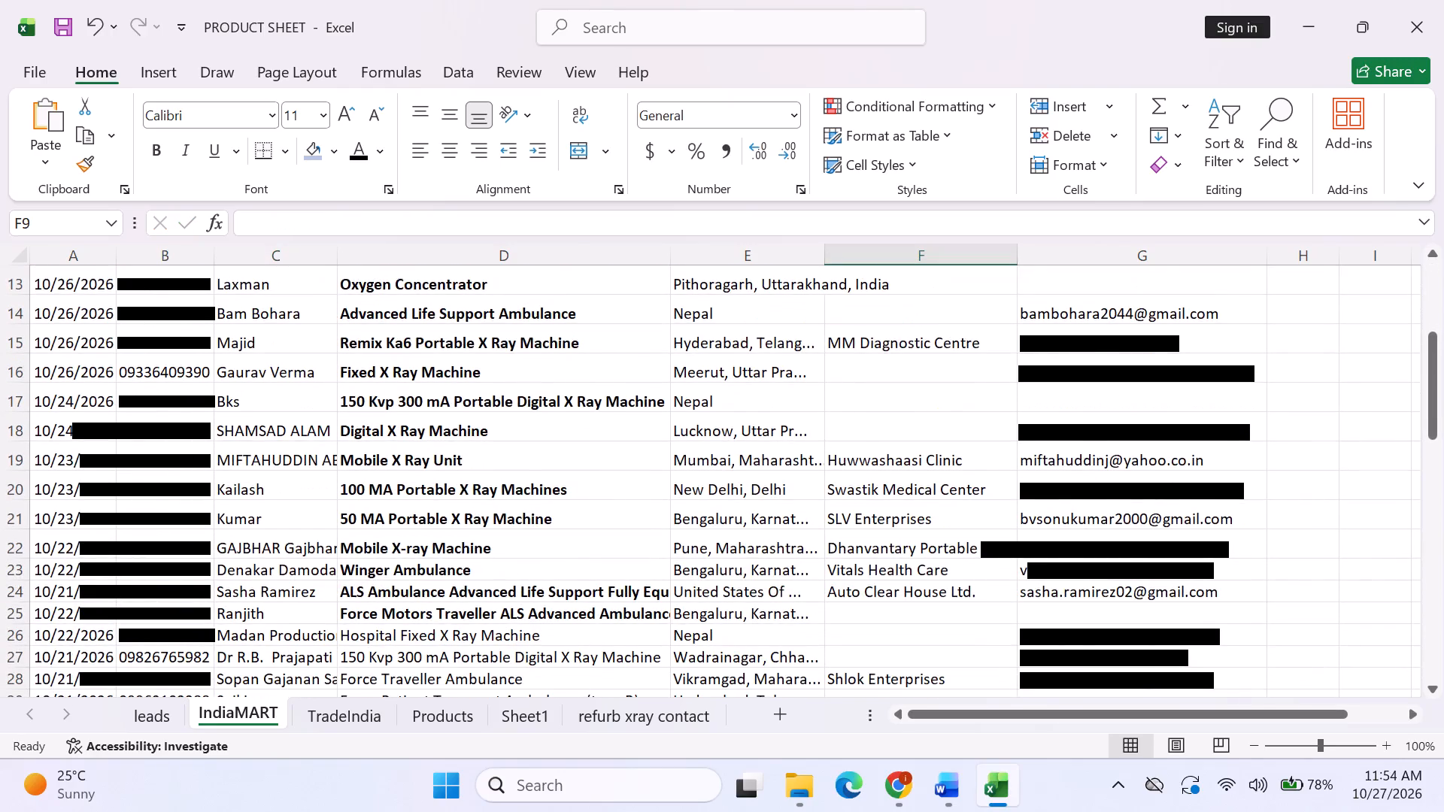
pyautogui.scroll(8, 963, 430)
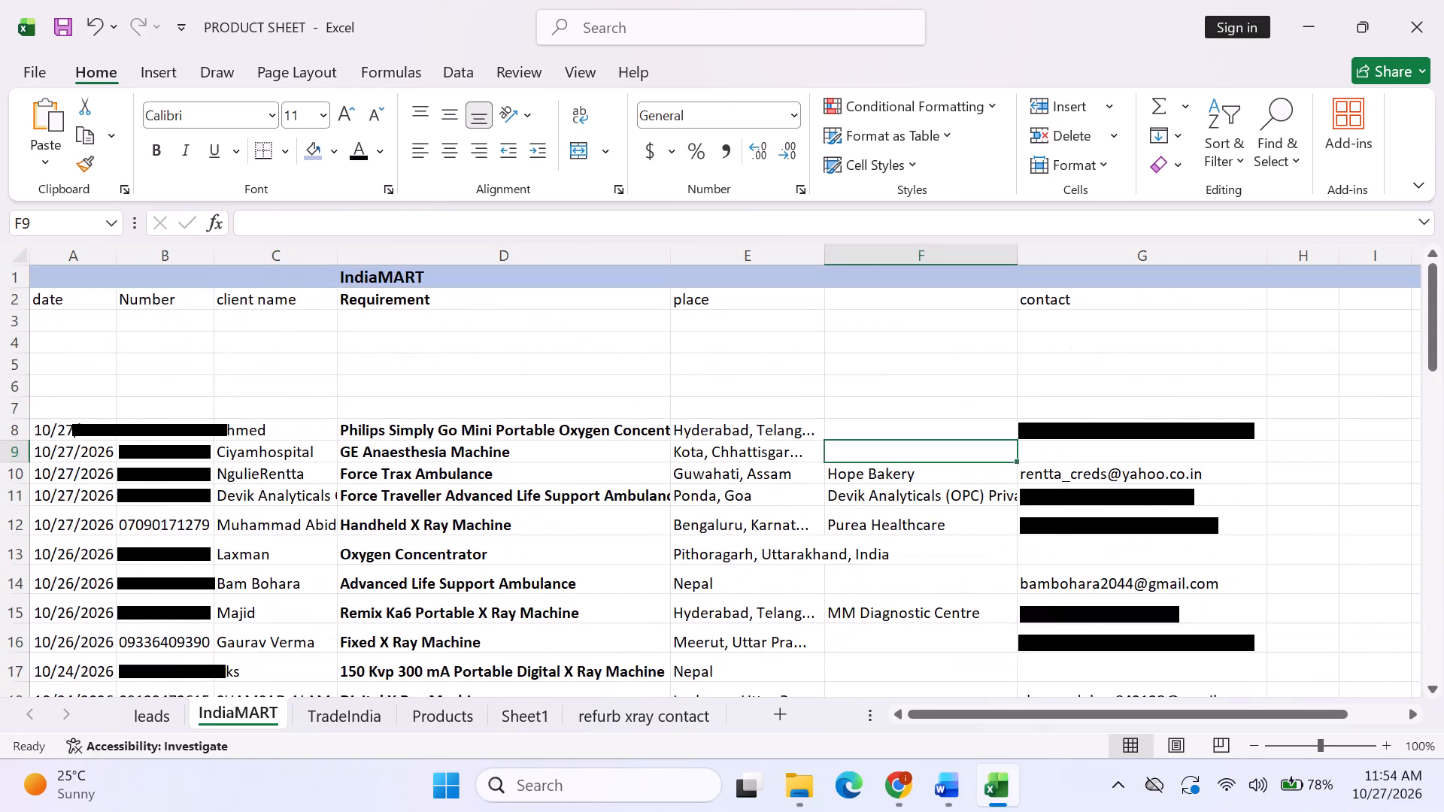
pyautogui.click(12, 298)
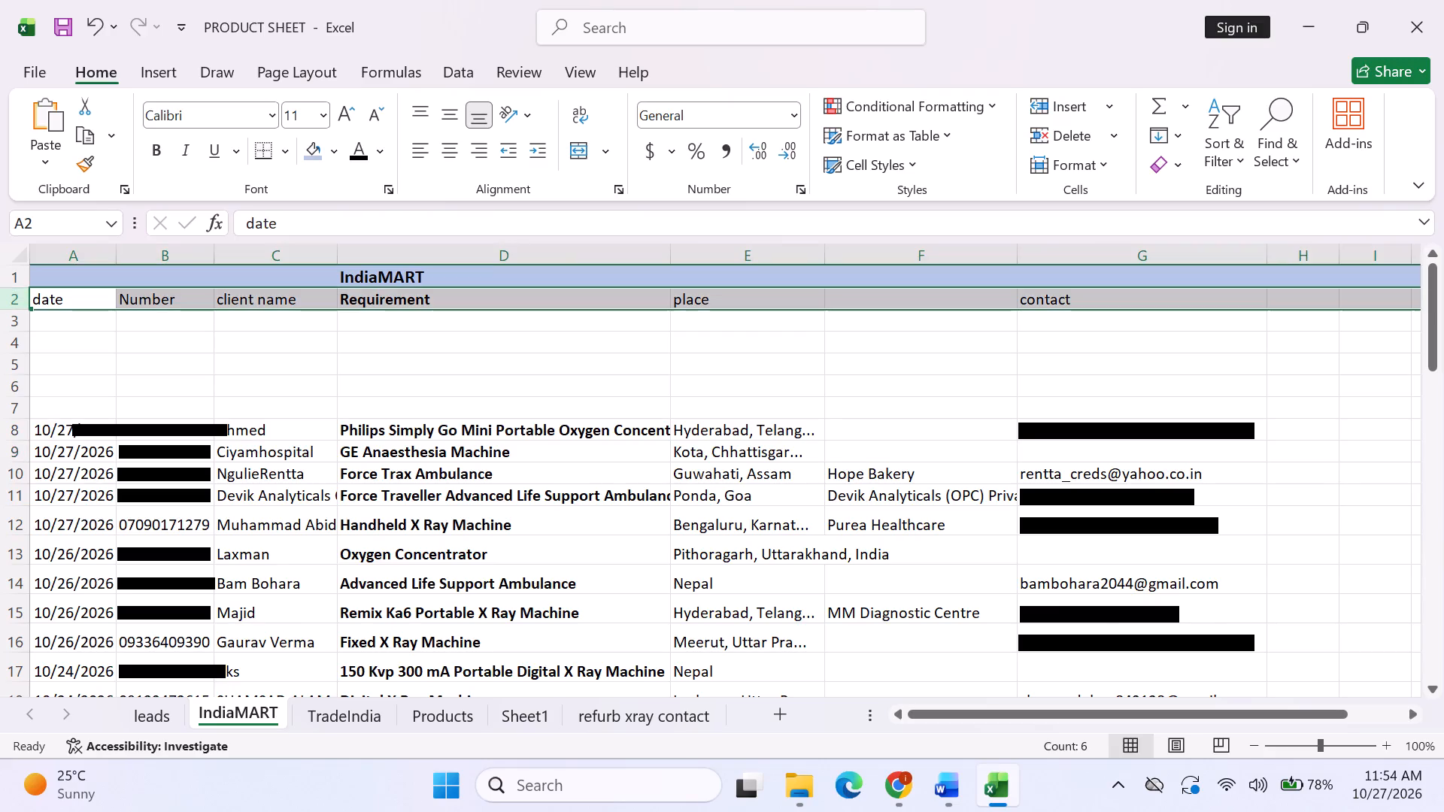
pyautogui.click(333, 141)
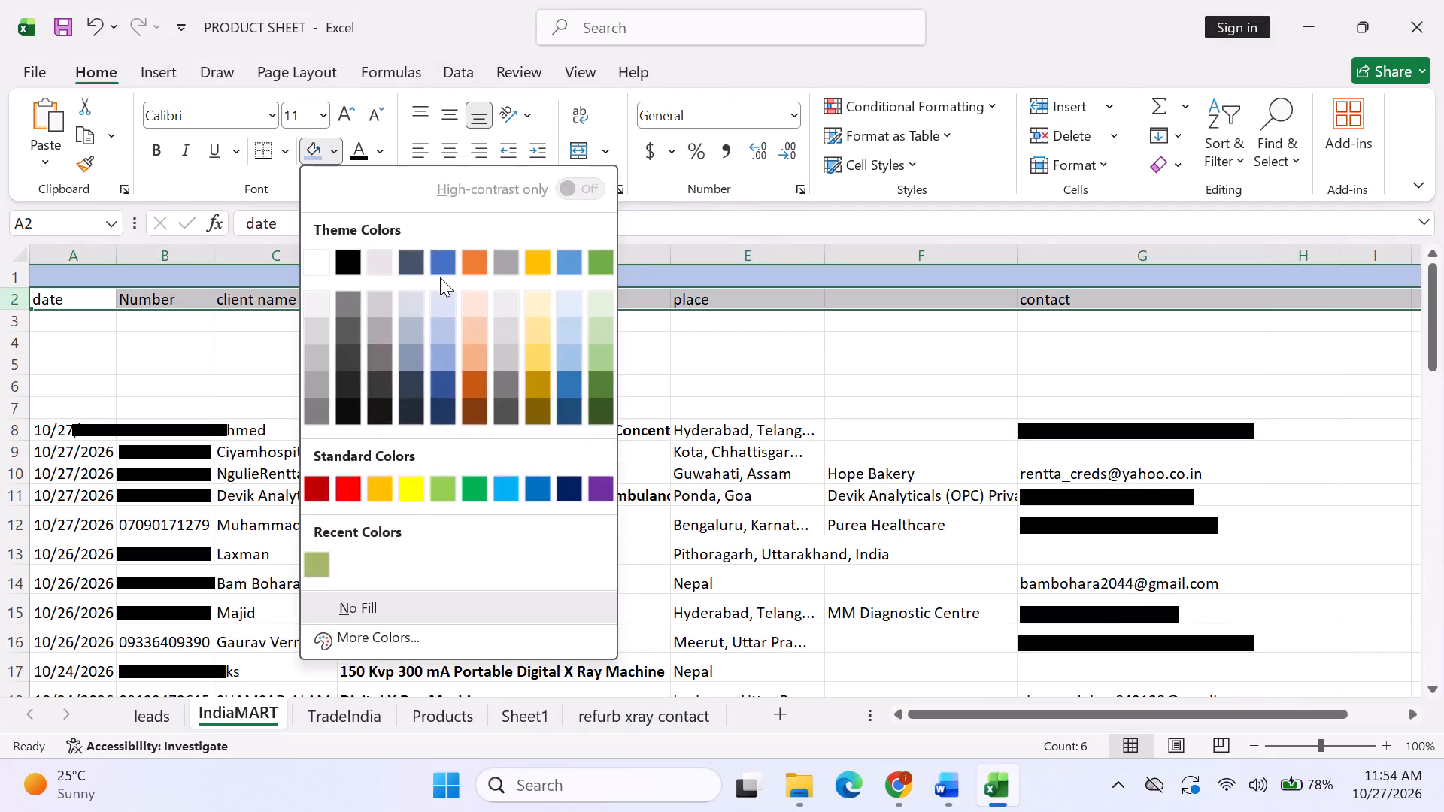
pyautogui.click(606, 320)
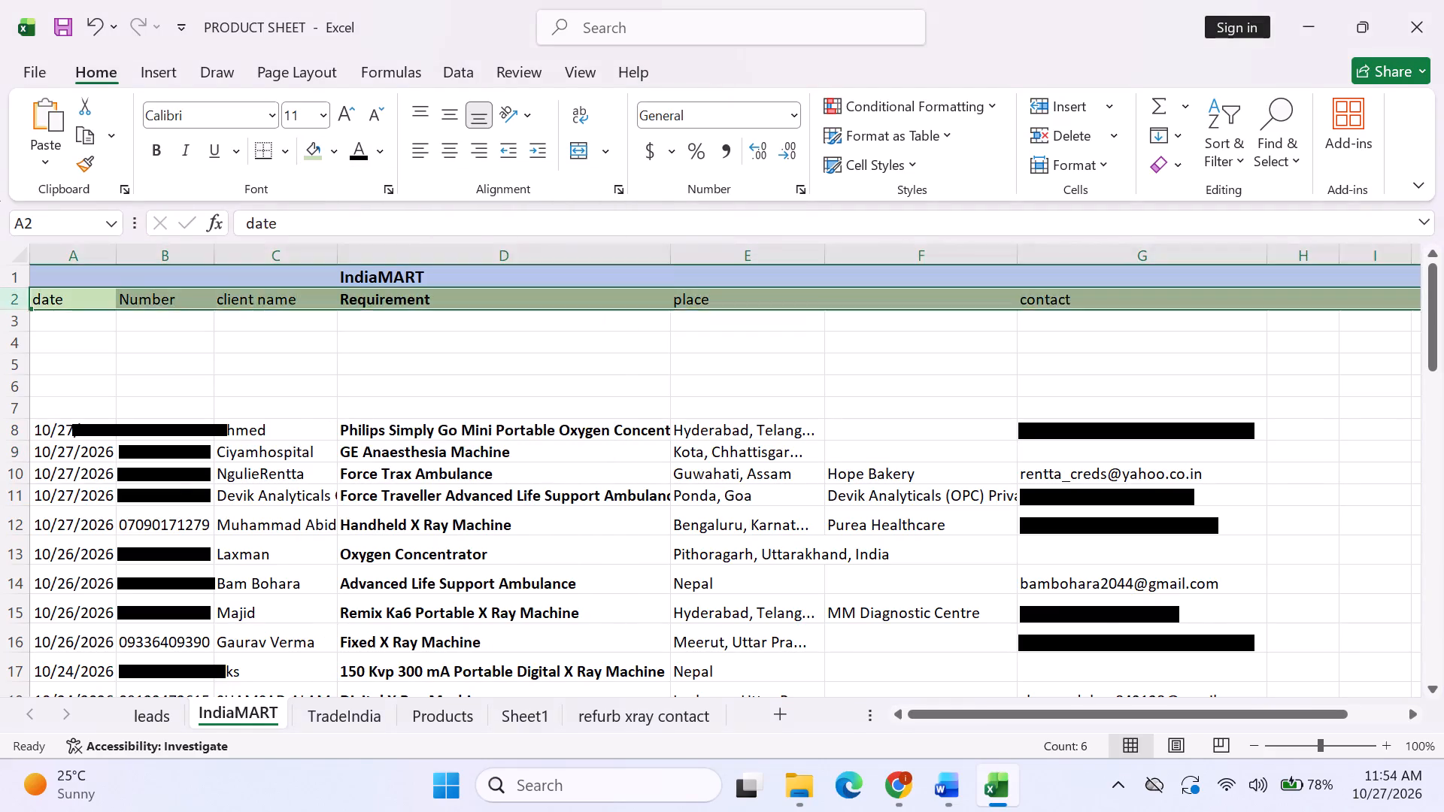
pyautogui.click(754, 335)
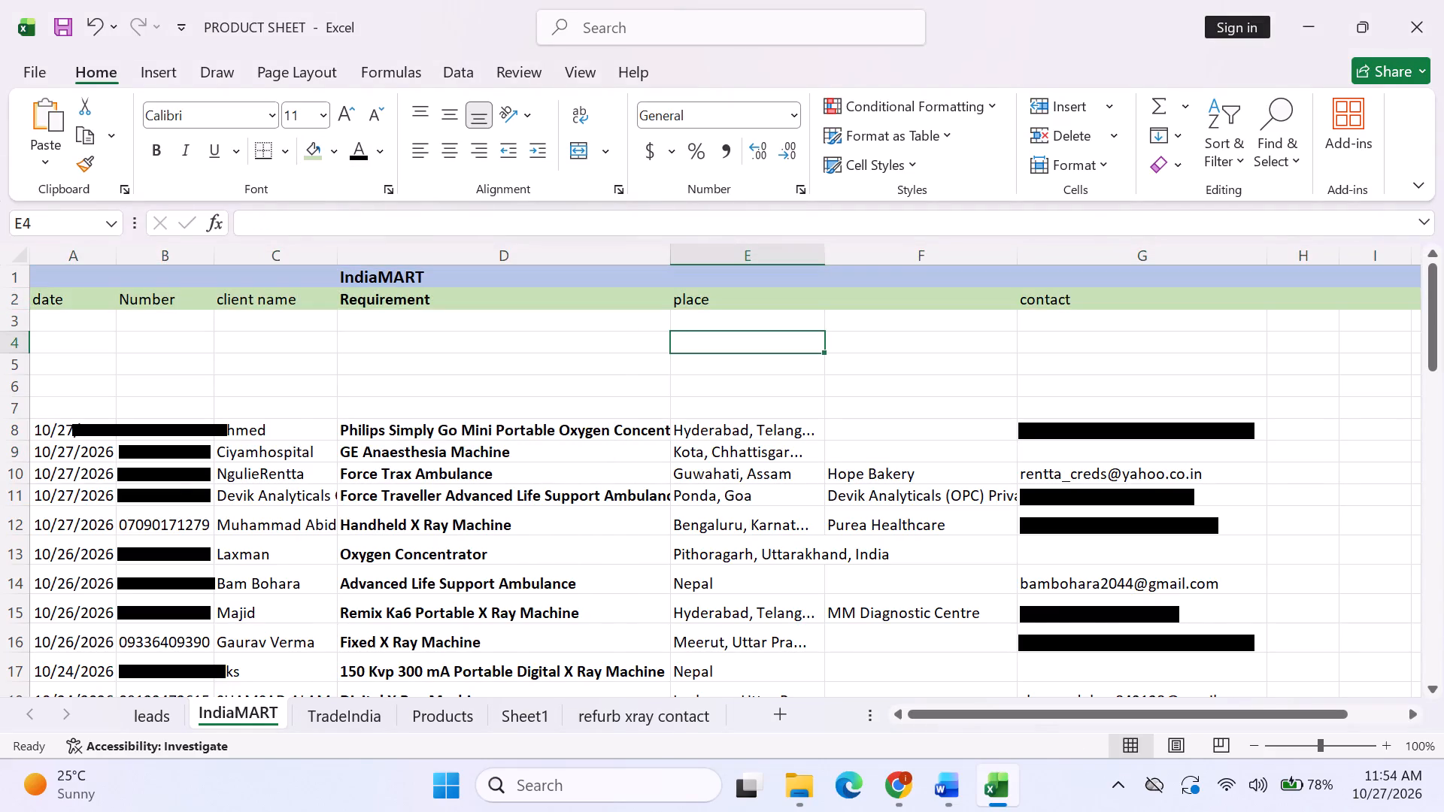
# Capitalise the first letter of the heading in cell A2 so it reads "Date".
pyautogui.doubleClick(37, 302)
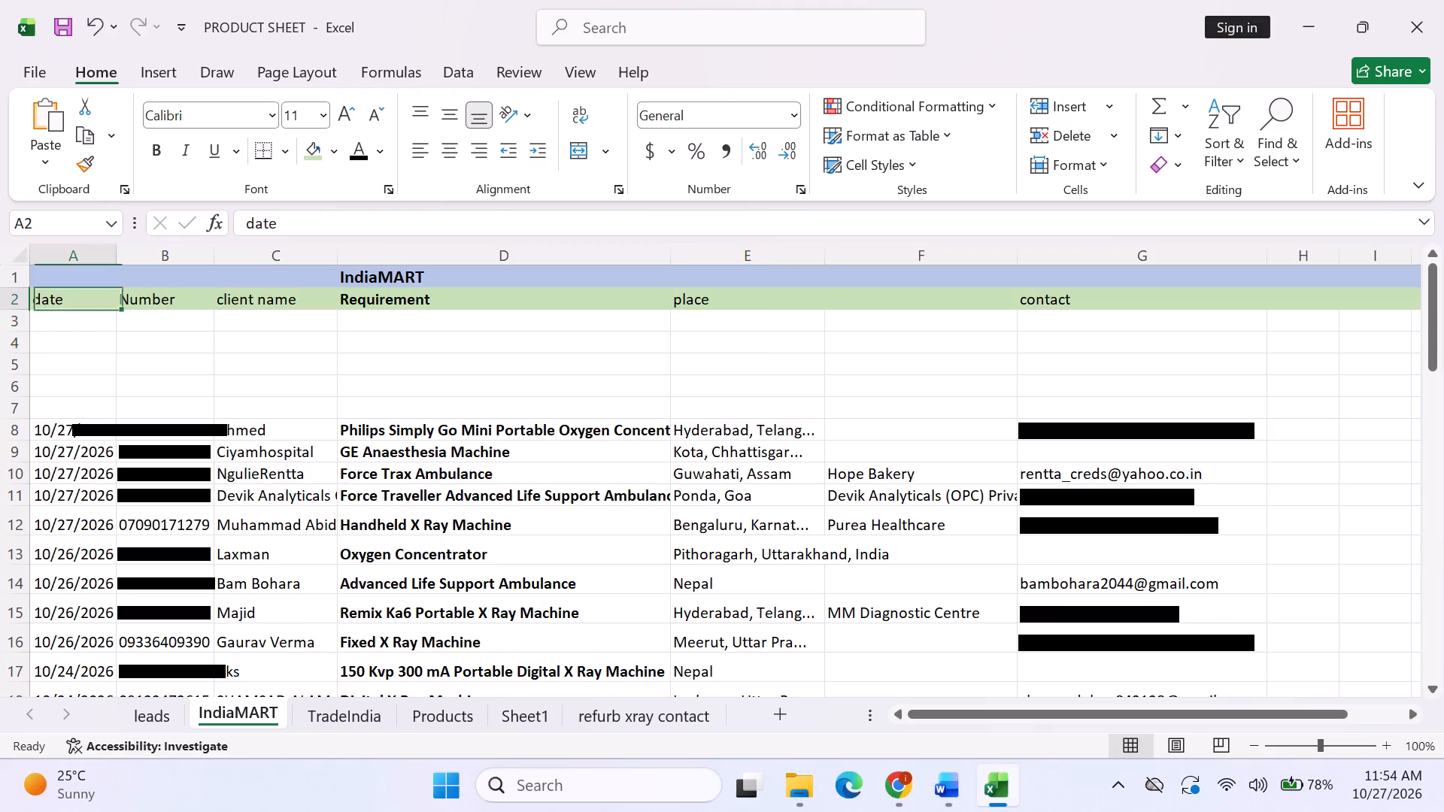
pyautogui.click(37, 304)
pyautogui.click(38, 304)
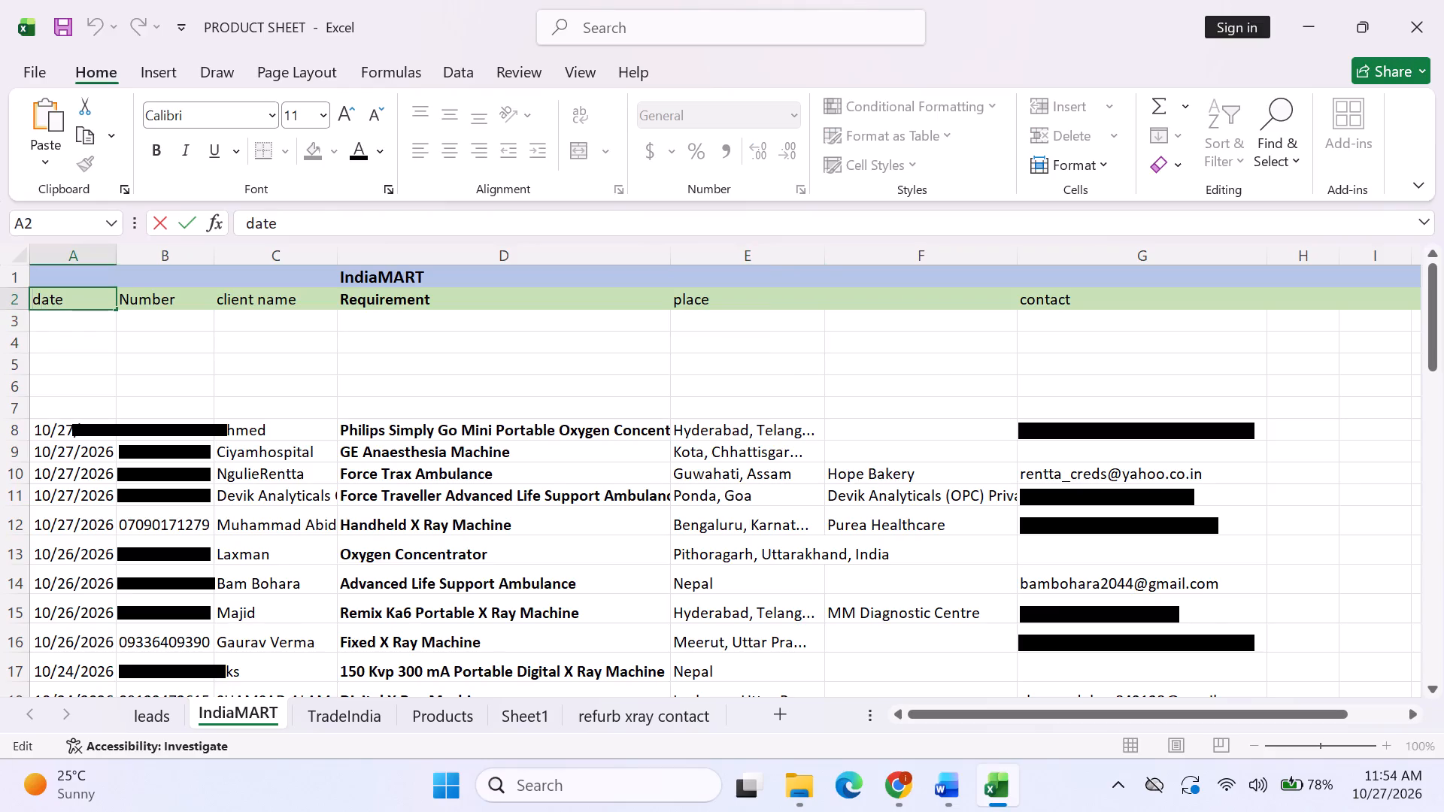
pyautogui.press('BackSpace')
pyautogui.press('d')
pyautogui.click(160, 354)
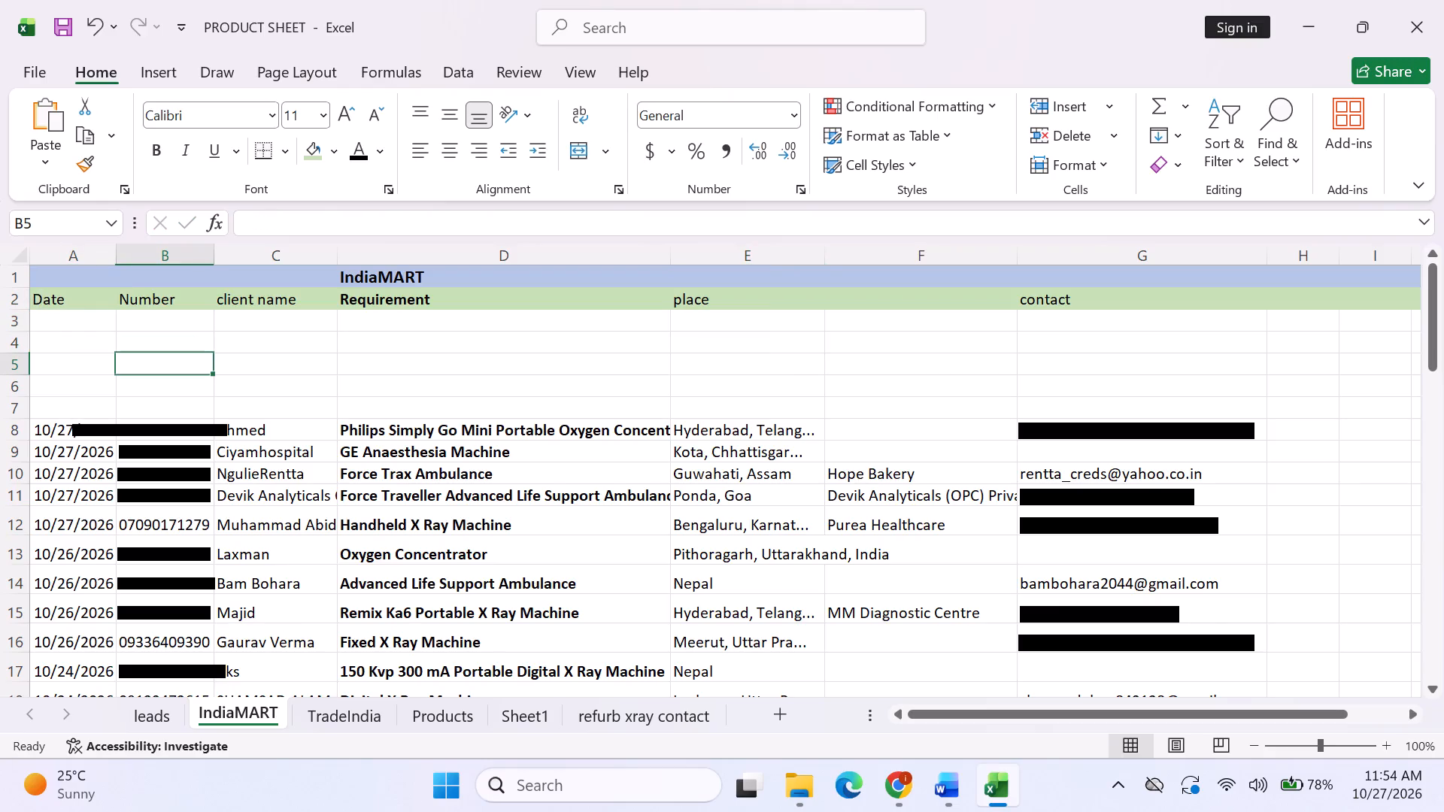
# Capitalise the first letter of the heading in cell C2 so it reads "Client name".
pyautogui.doubleClick(226, 301)
pyautogui.click(221, 300)
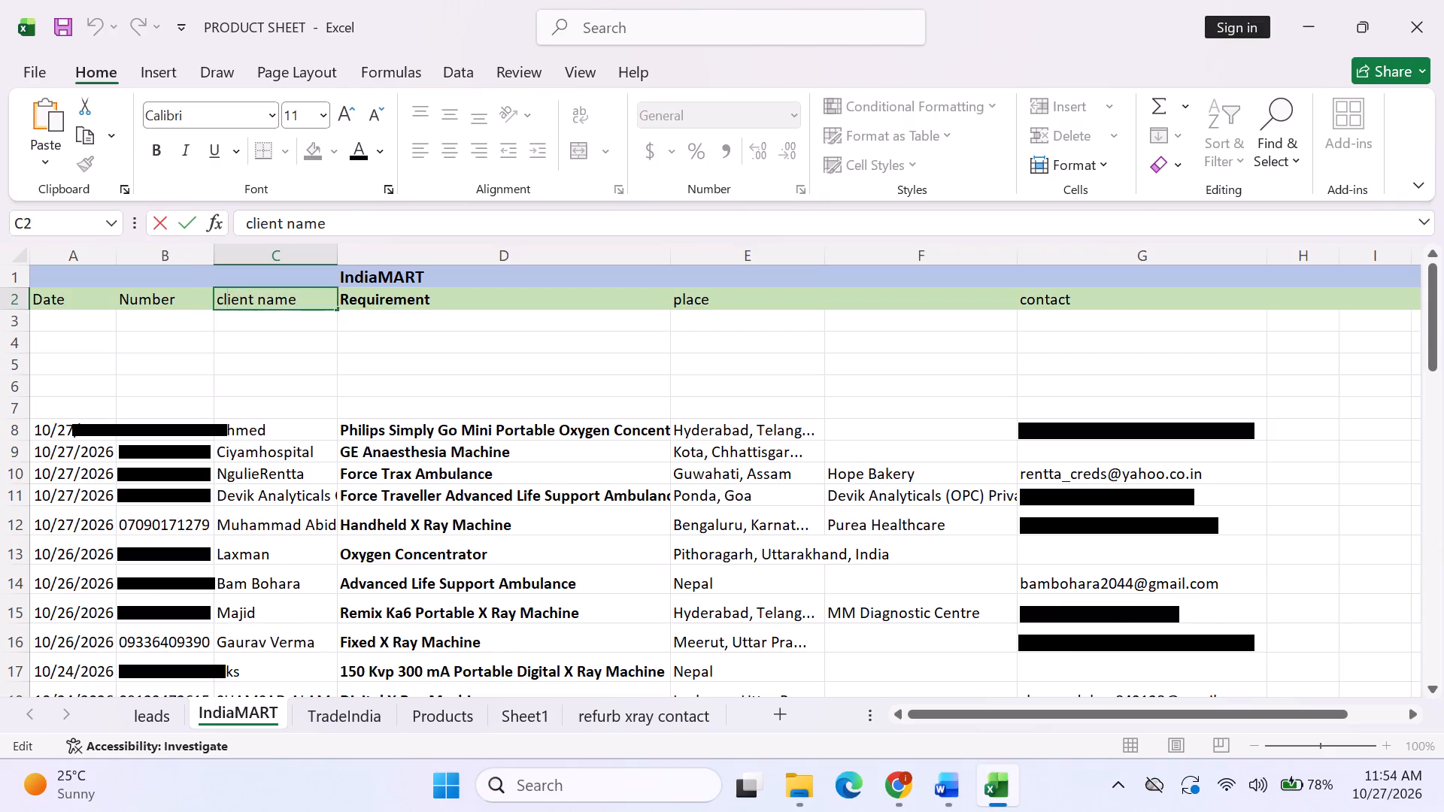
pyautogui.press('BackSpace')
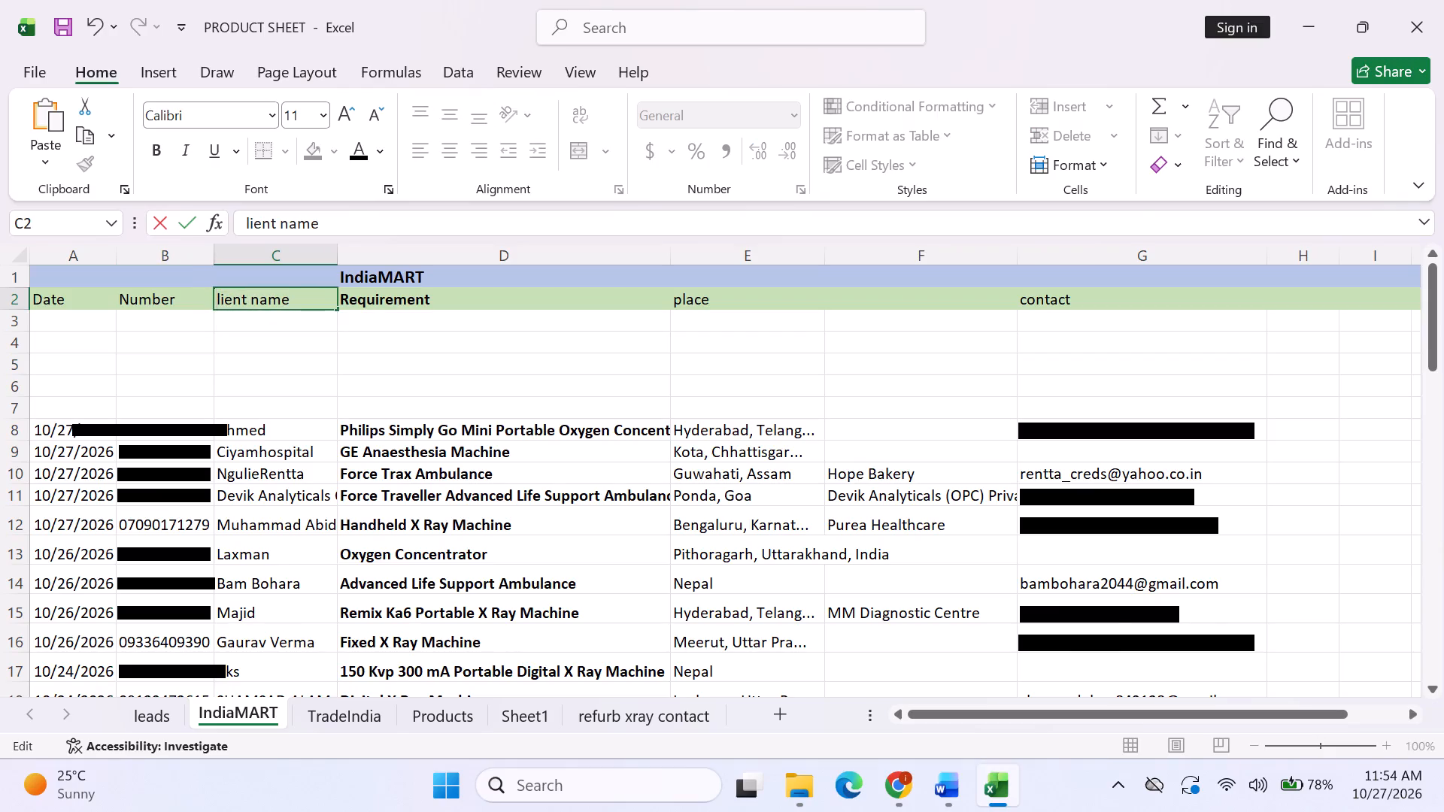
pyautogui.press('c')
pyautogui.click(251, 392)
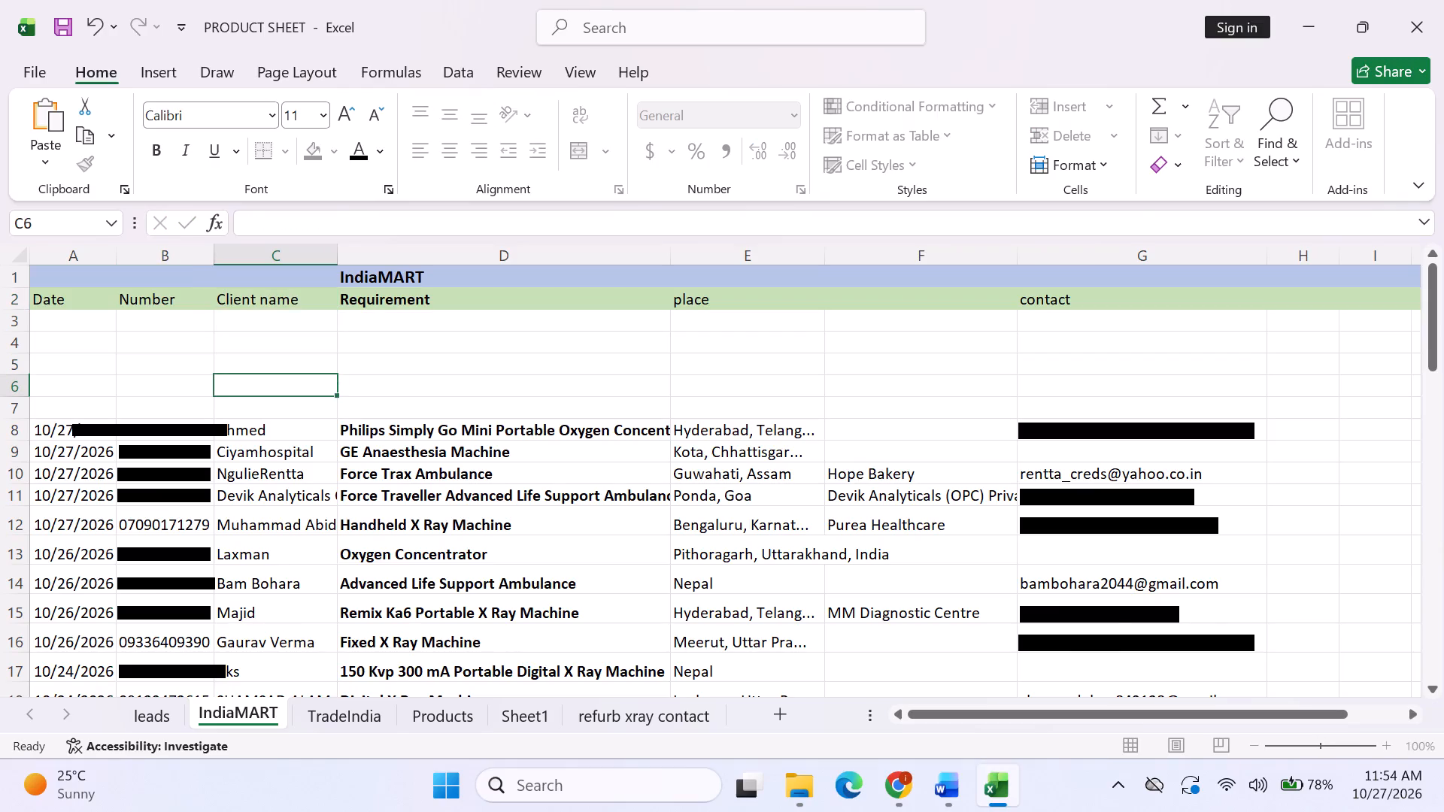
# Underline all the column headings in row 2.
pyautogui.click(17, 304)
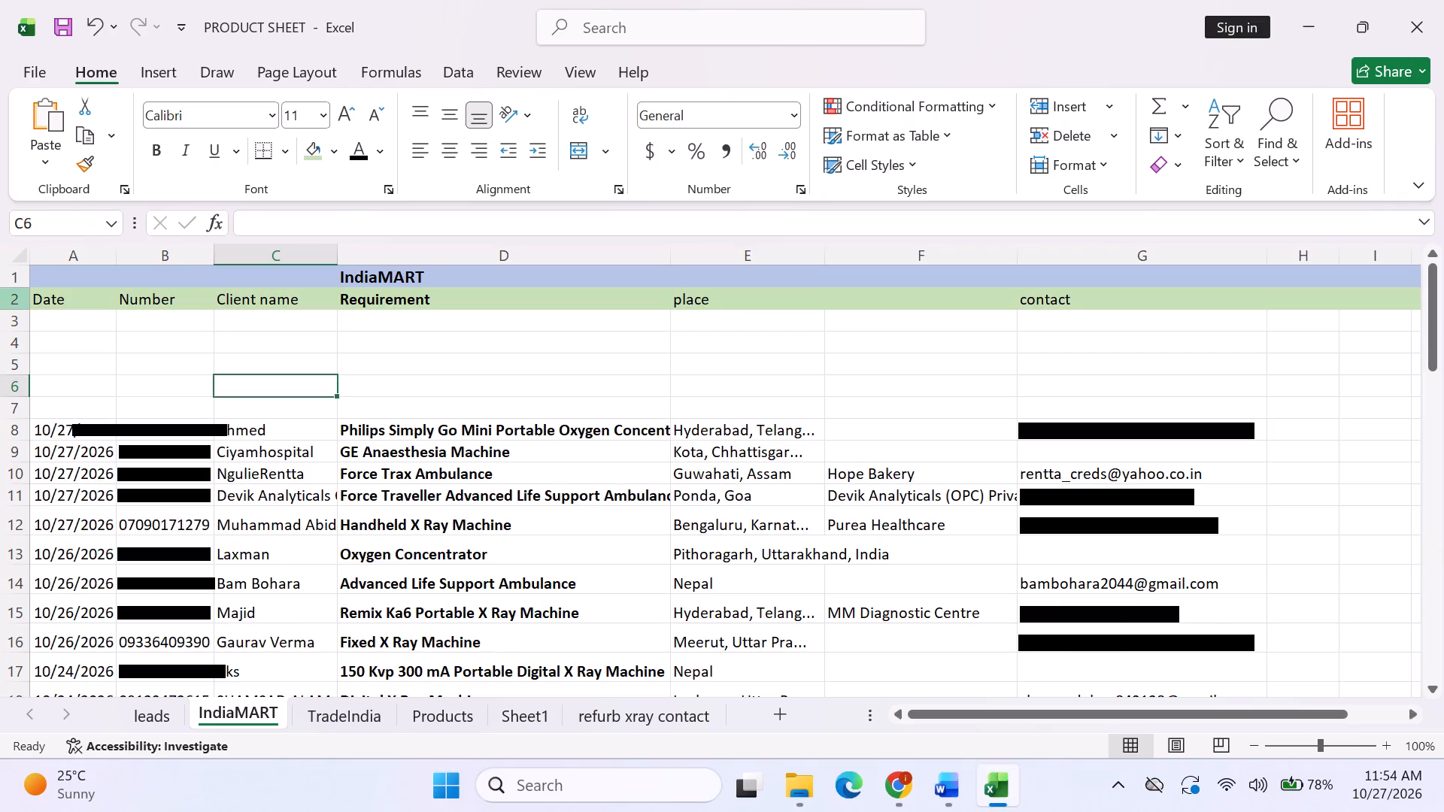
pyautogui.click(543, 353)
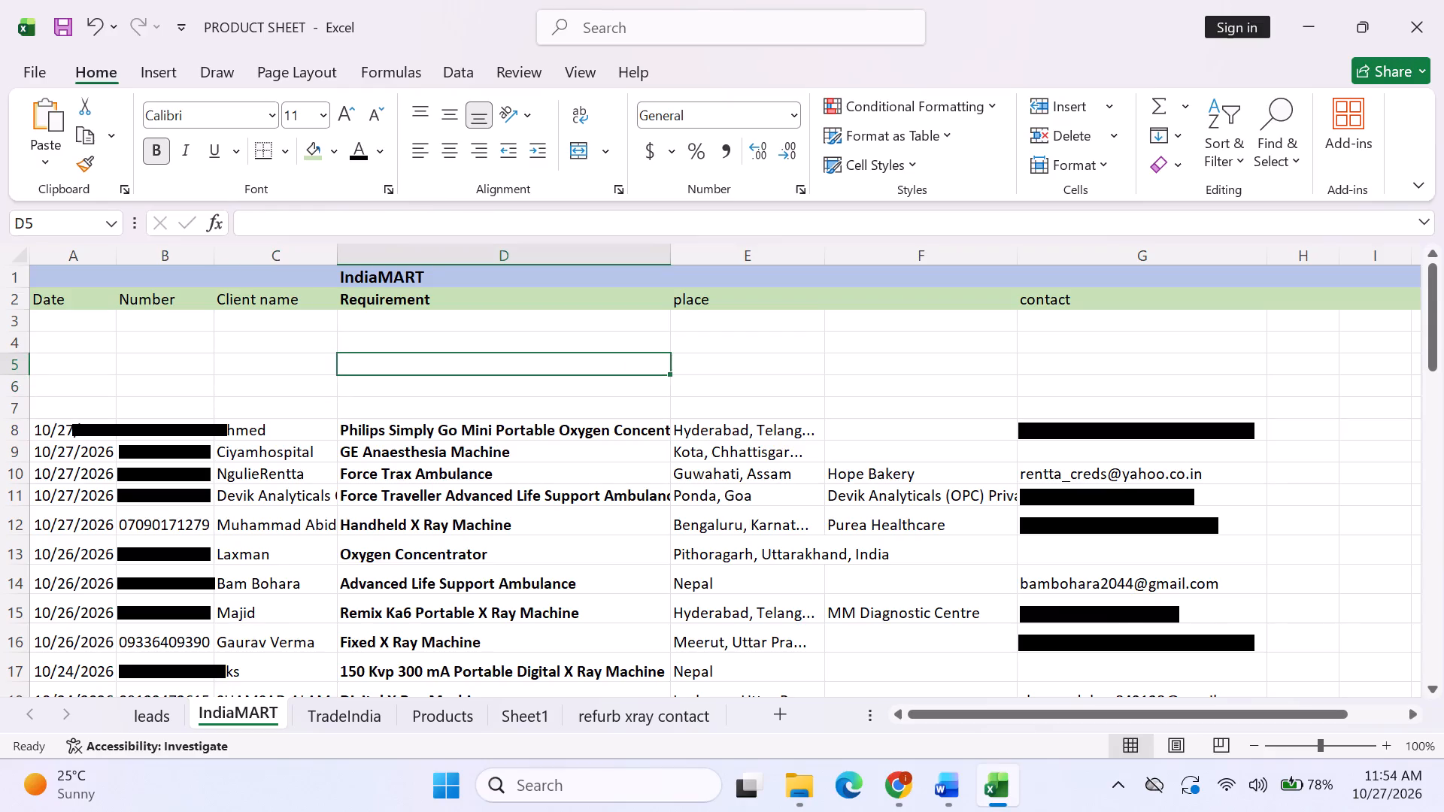
pyautogui.click(18, 298)
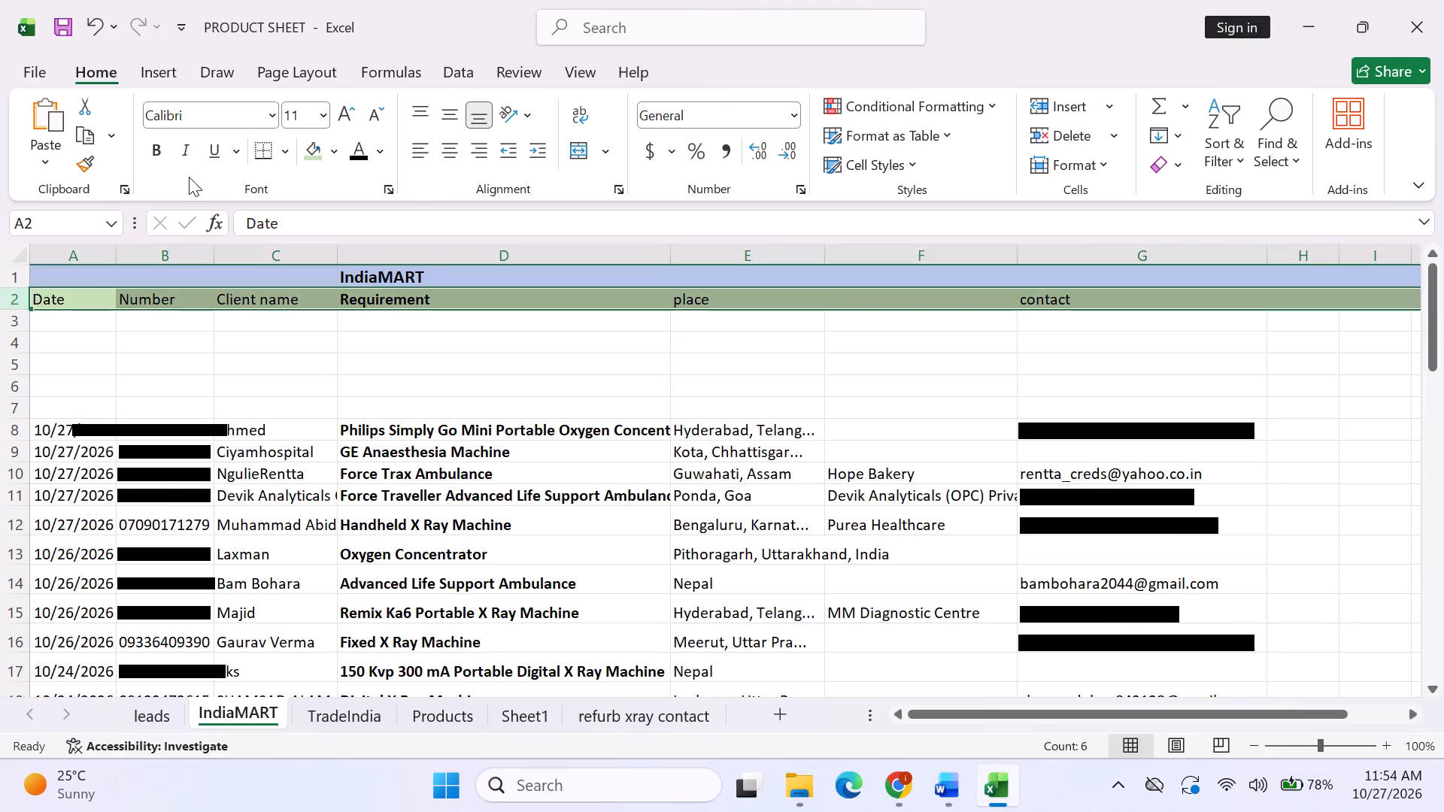
pyautogui.click(211, 154)
pyautogui.click(168, 371)
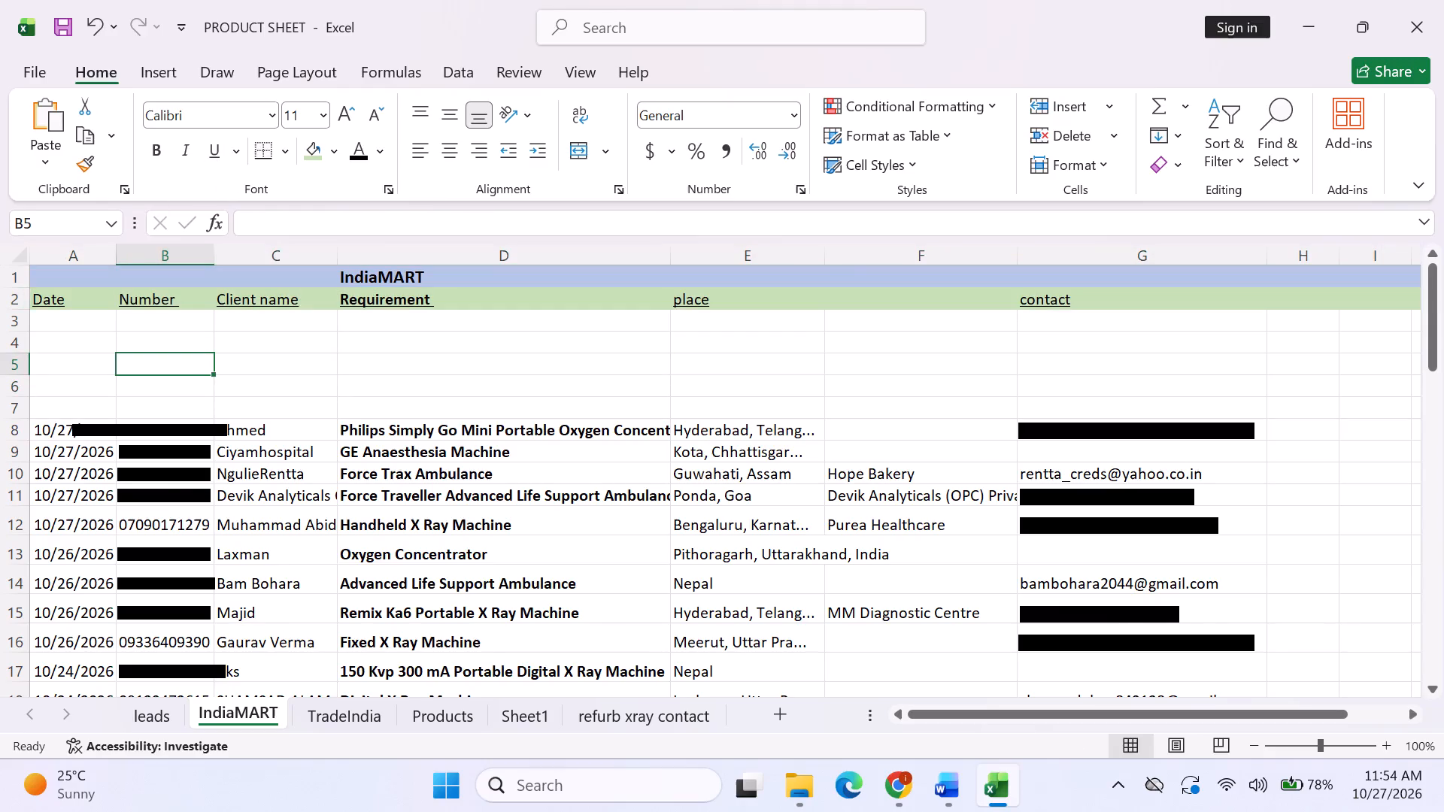
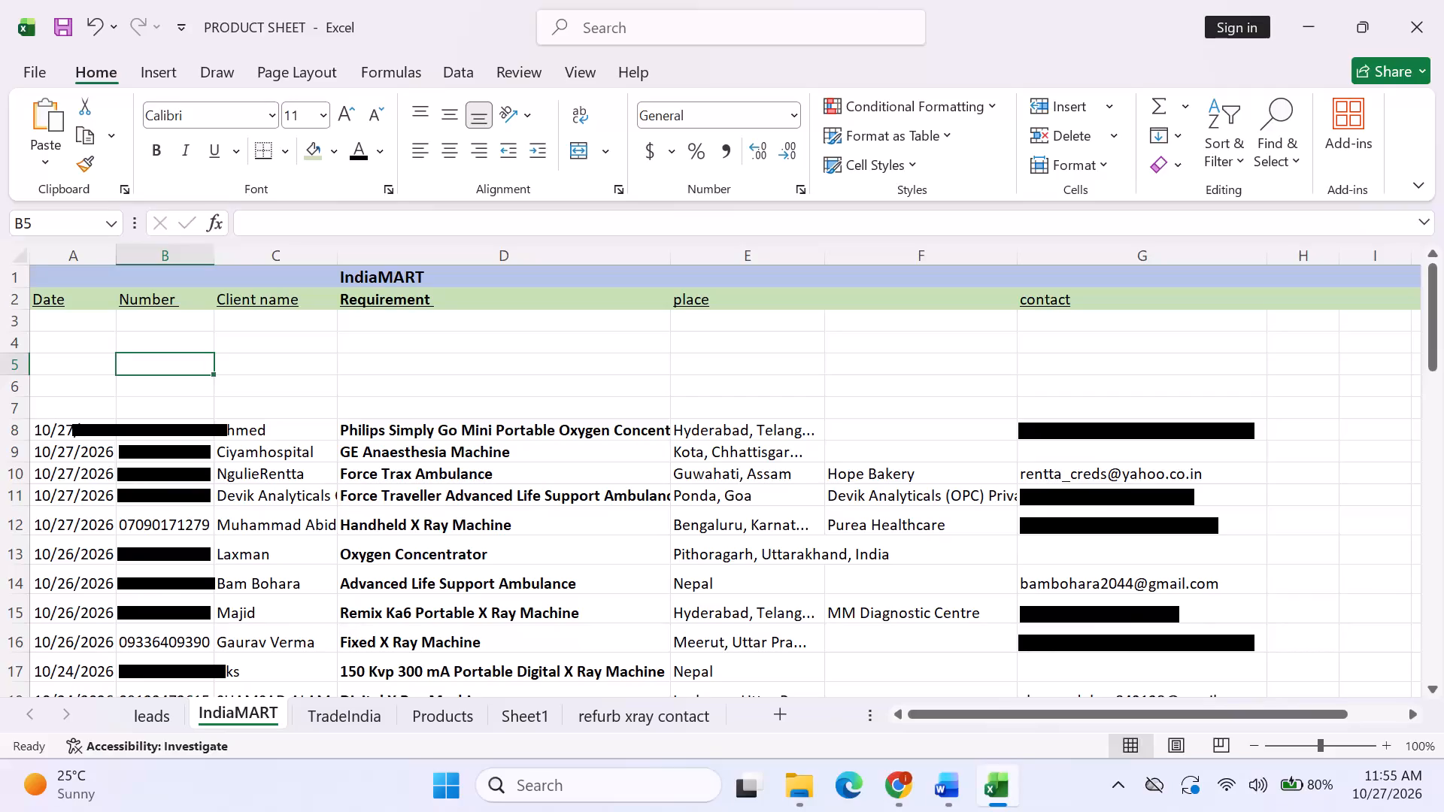
# Copy the phone number text from cell B8, the Philips Simply Go Mini Portable Oxygen Concentrator lead.
pyautogui.click(166, 428)
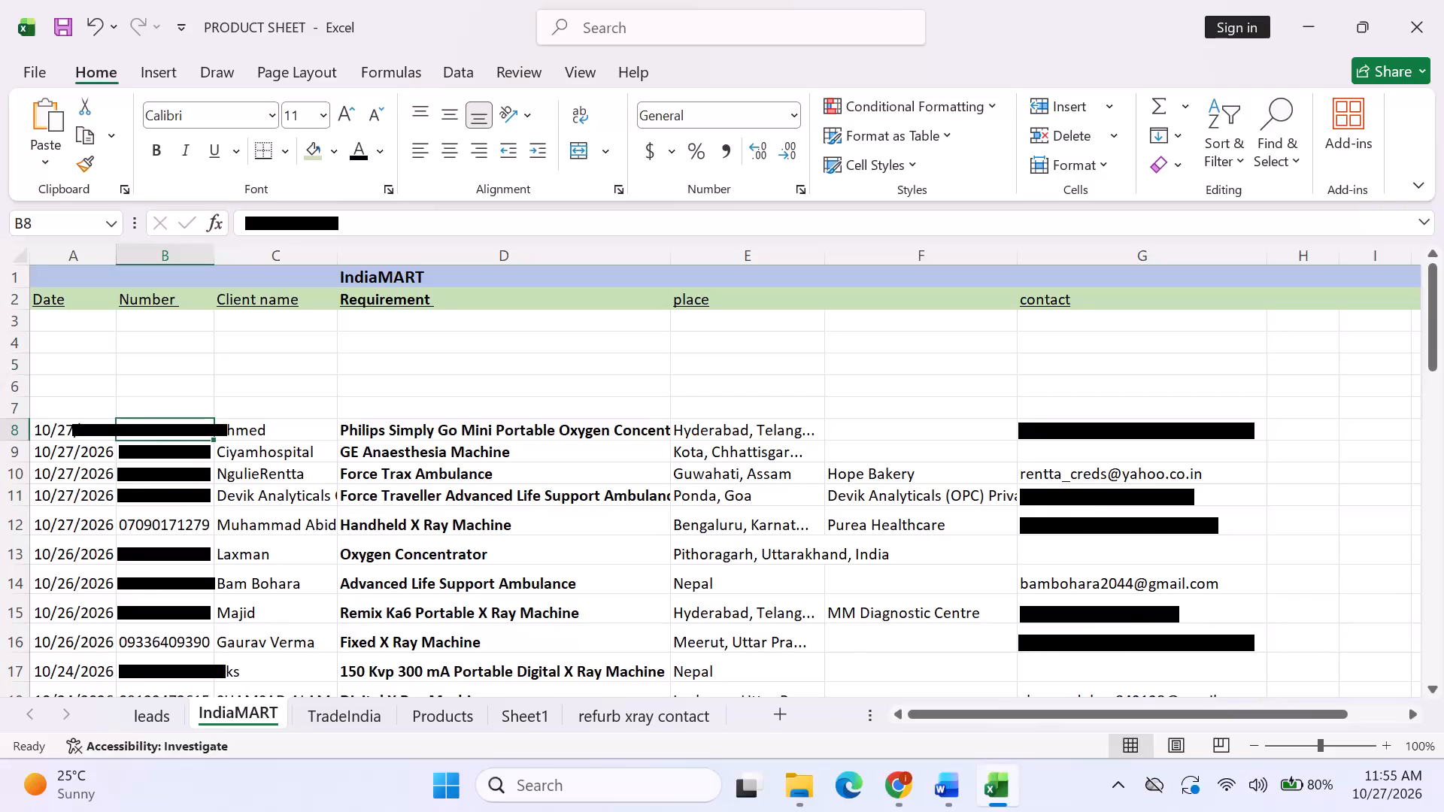
pyautogui.hotkey('ctrl', 'c')
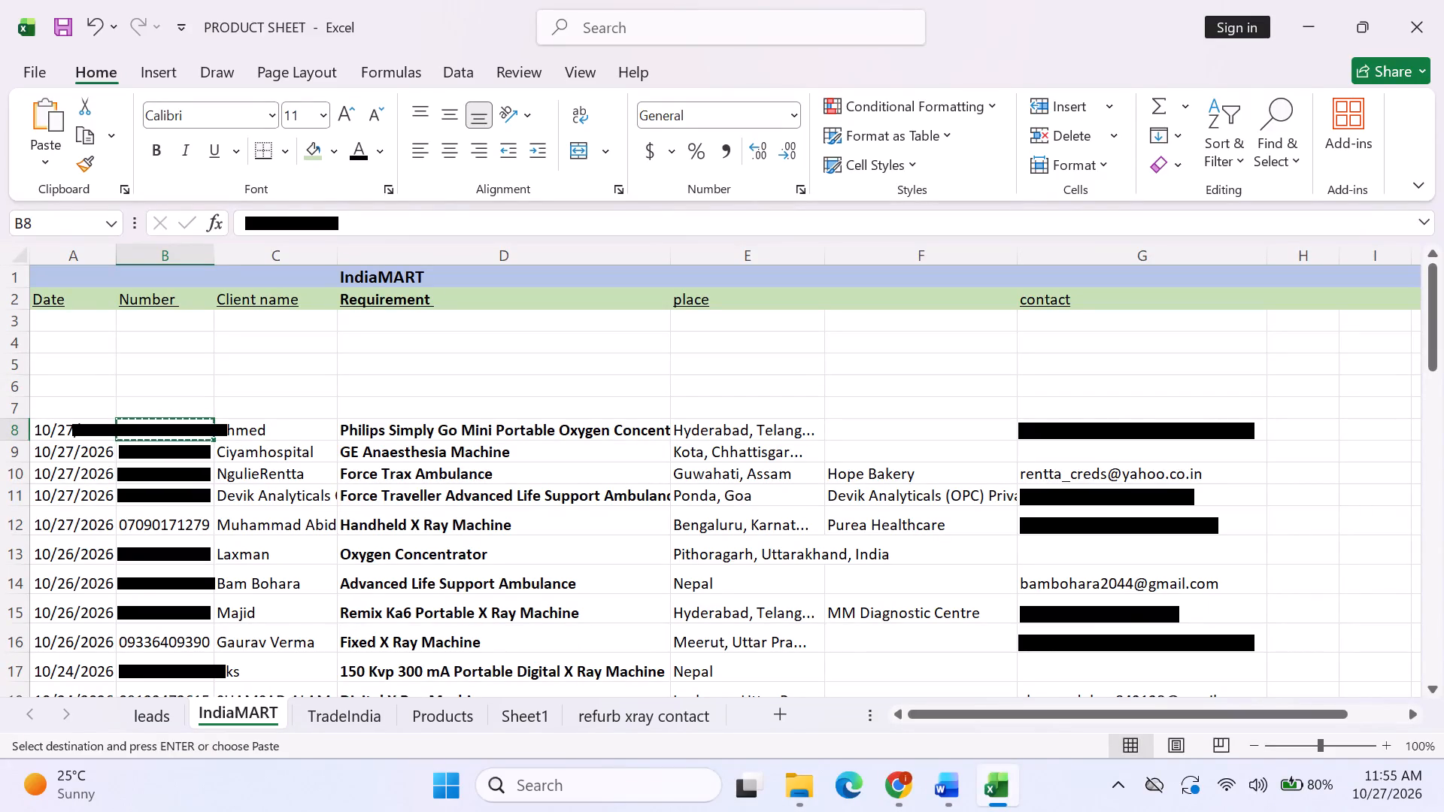
pyautogui.doubleClick(182, 425)
pyautogui.moveTo(126, 430); pyautogui.dragTo(208, 427)
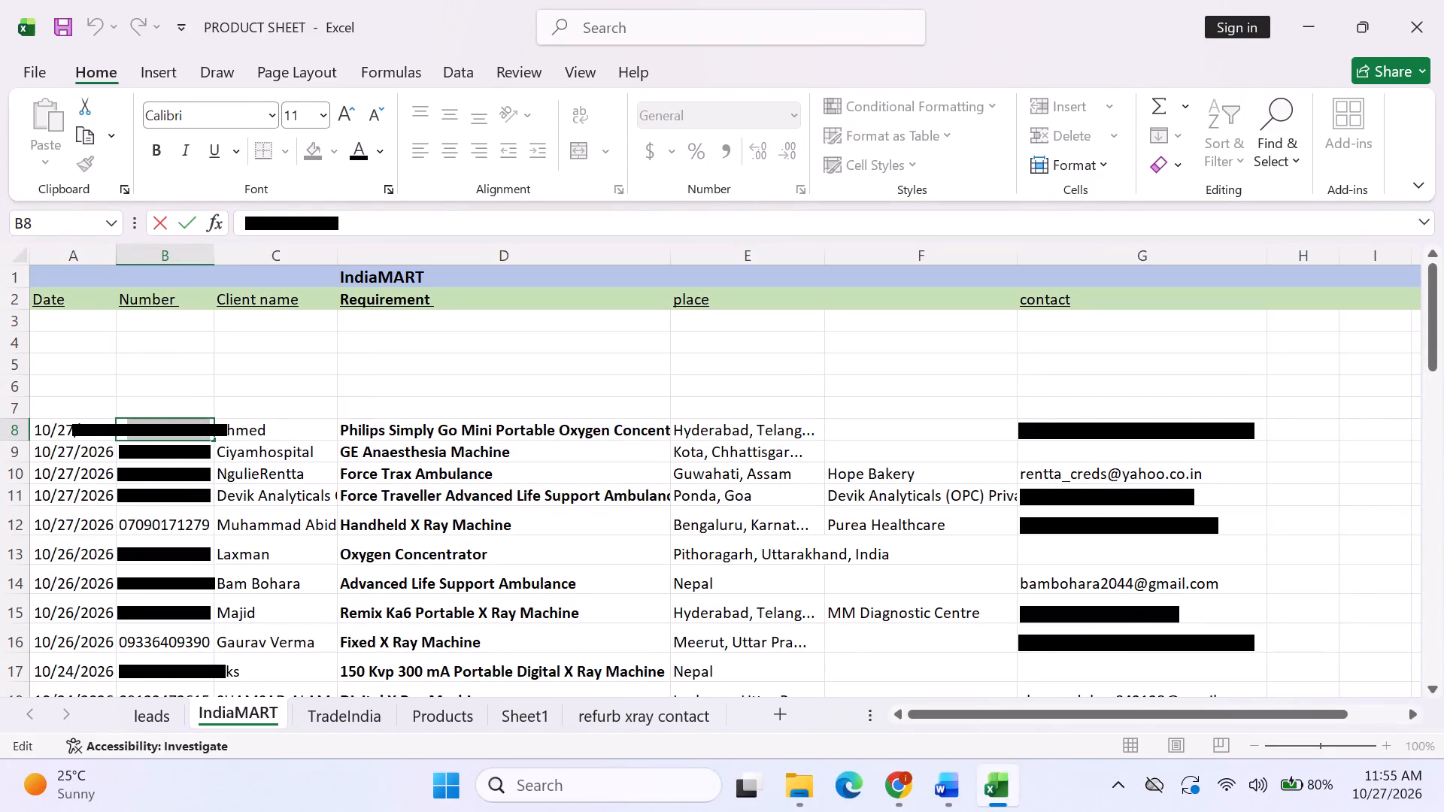
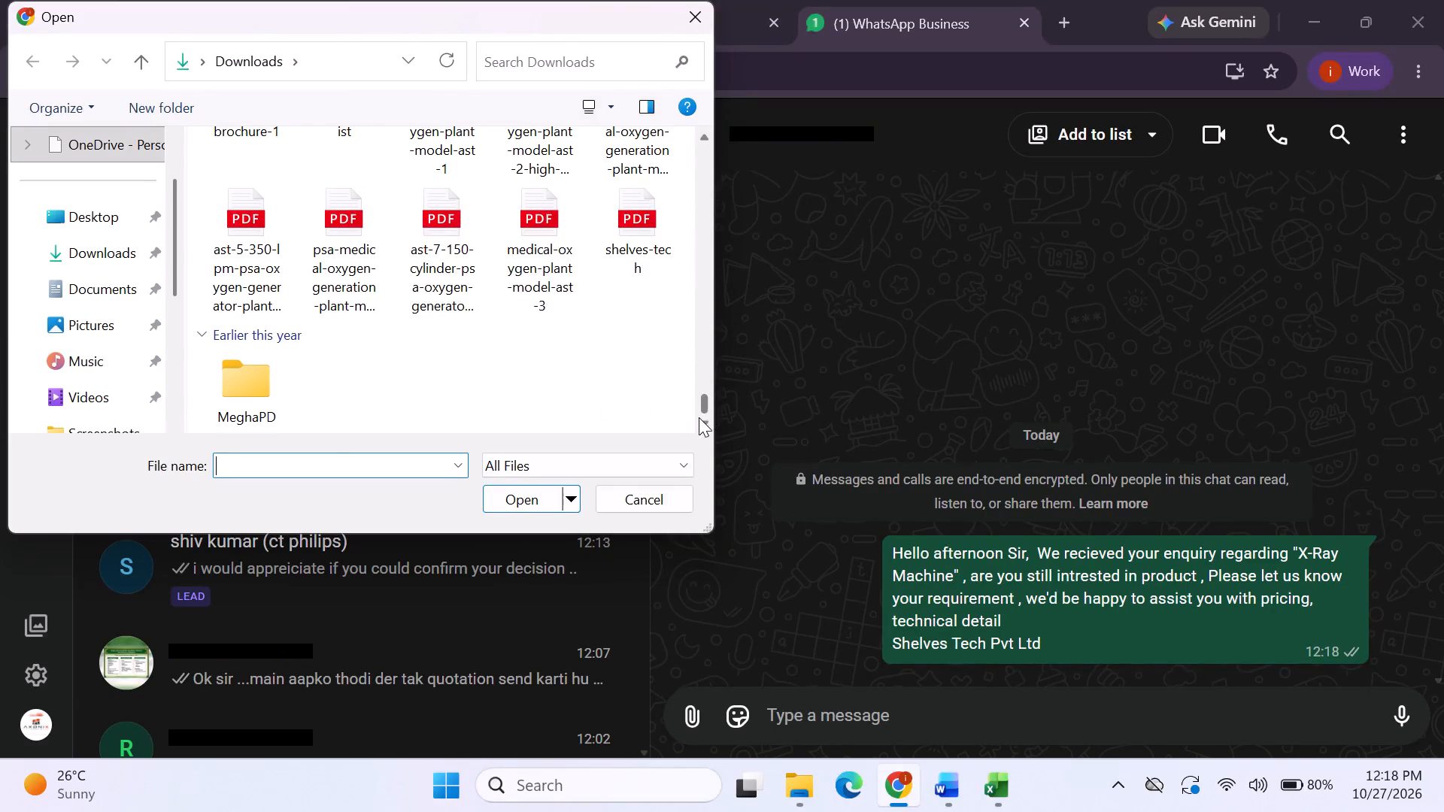
# Browse the Downloads folder for a file to attach to the WhatsApp chat about the X-Ray Machine enquiry.
pyautogui.moveTo(699, 417); pyautogui.dragTo(699, 419)
pyautogui.scroll(1, 597, 393)
pyautogui.scroll(1, 391, 256)
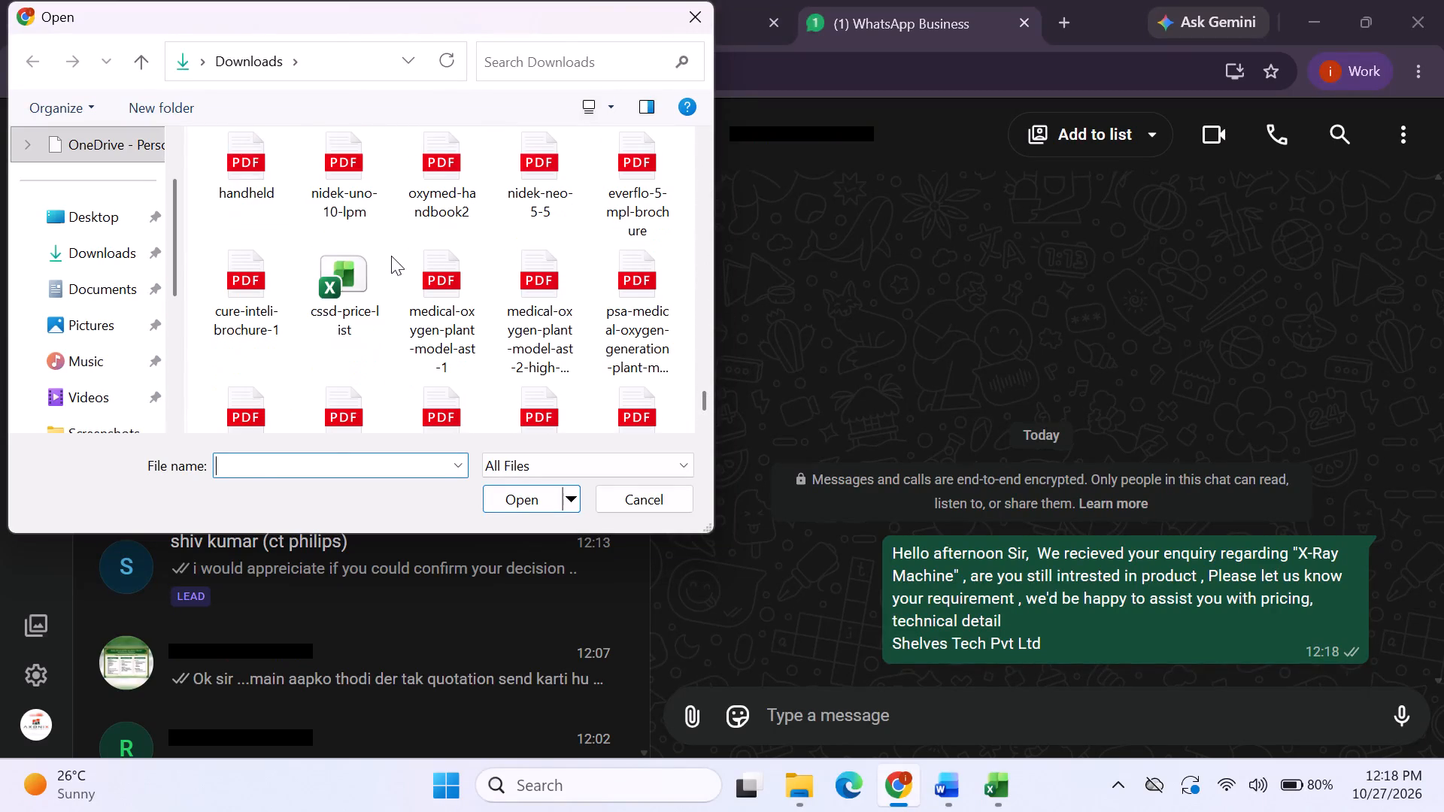
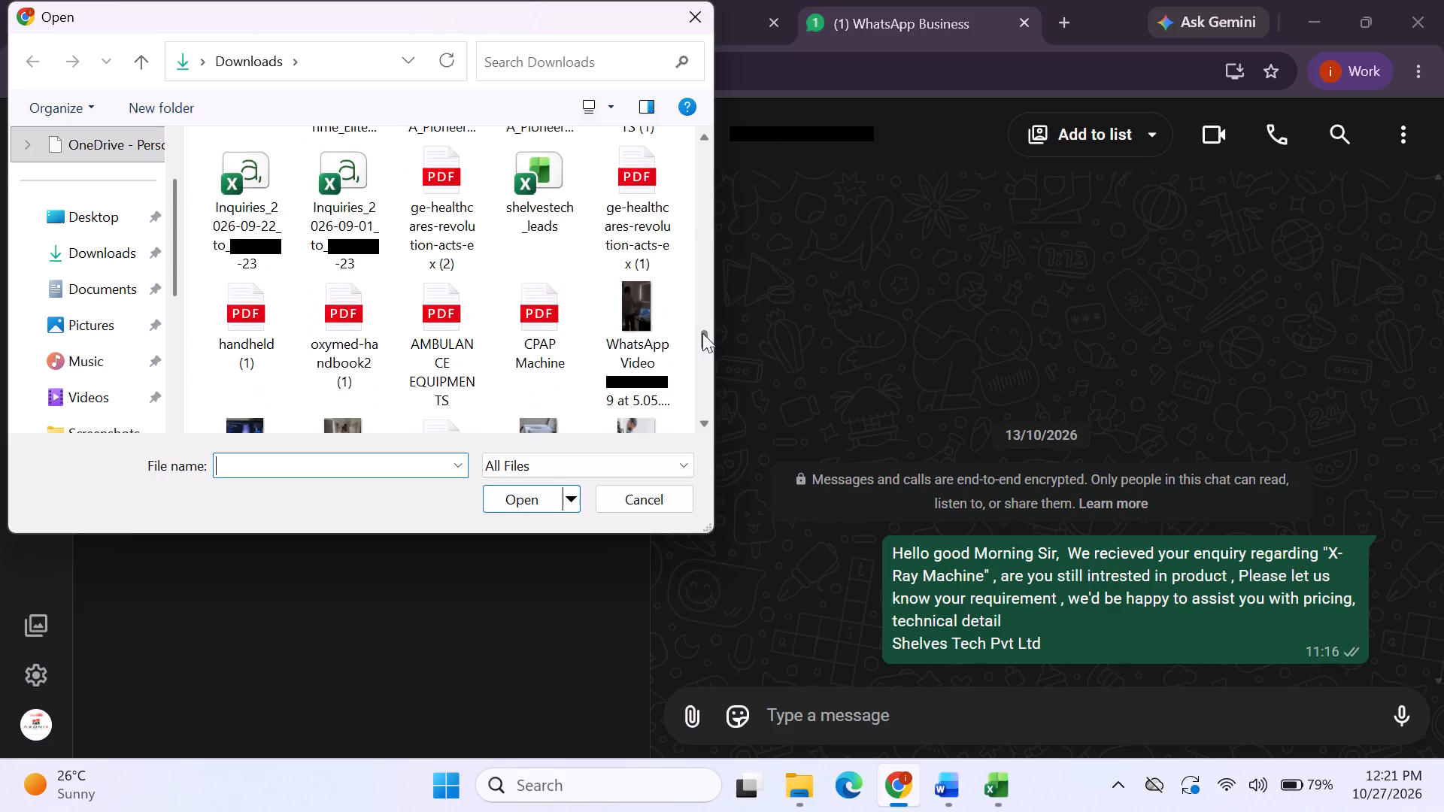
# Select the d-100m-hf-pdf and d500hf-pdf brochures in Downloads as attachments for the X-Ray Machine enquiry chat.
pyautogui.moveTo(702, 333); pyautogui.dragTo(702, 354)
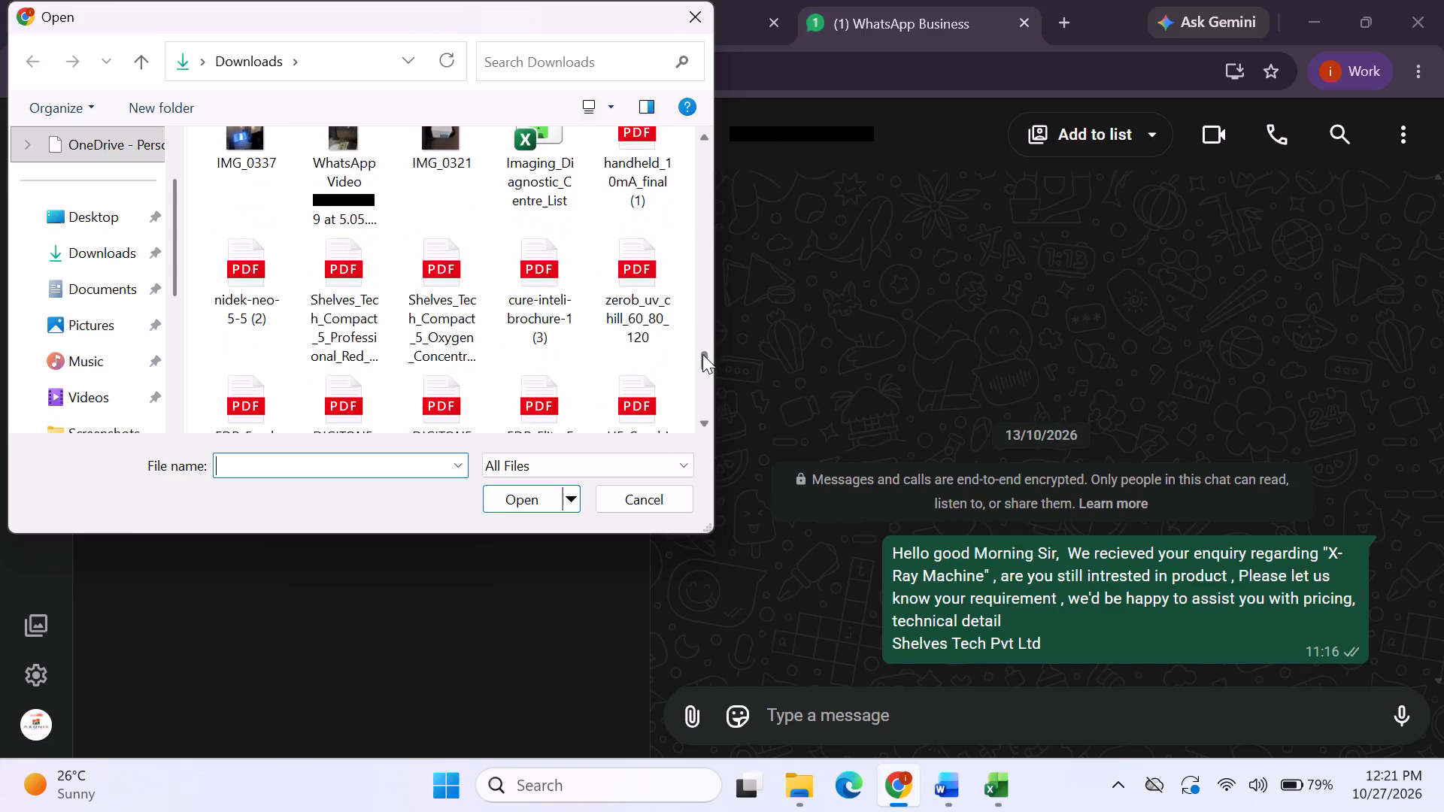
pyautogui.moveTo(702, 354); pyautogui.dragTo(702, 362)
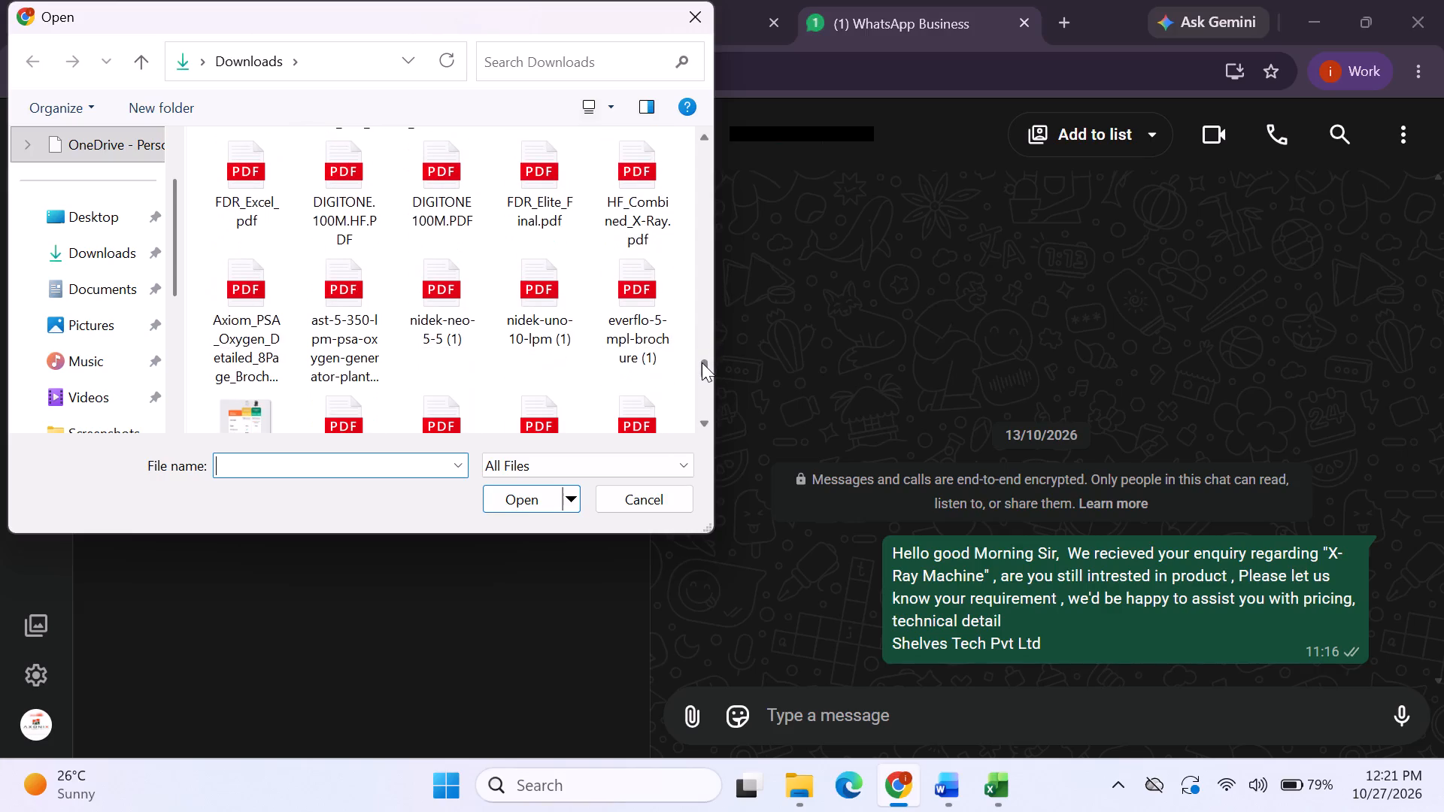
pyautogui.moveTo(702, 362); pyautogui.dragTo(701, 368)
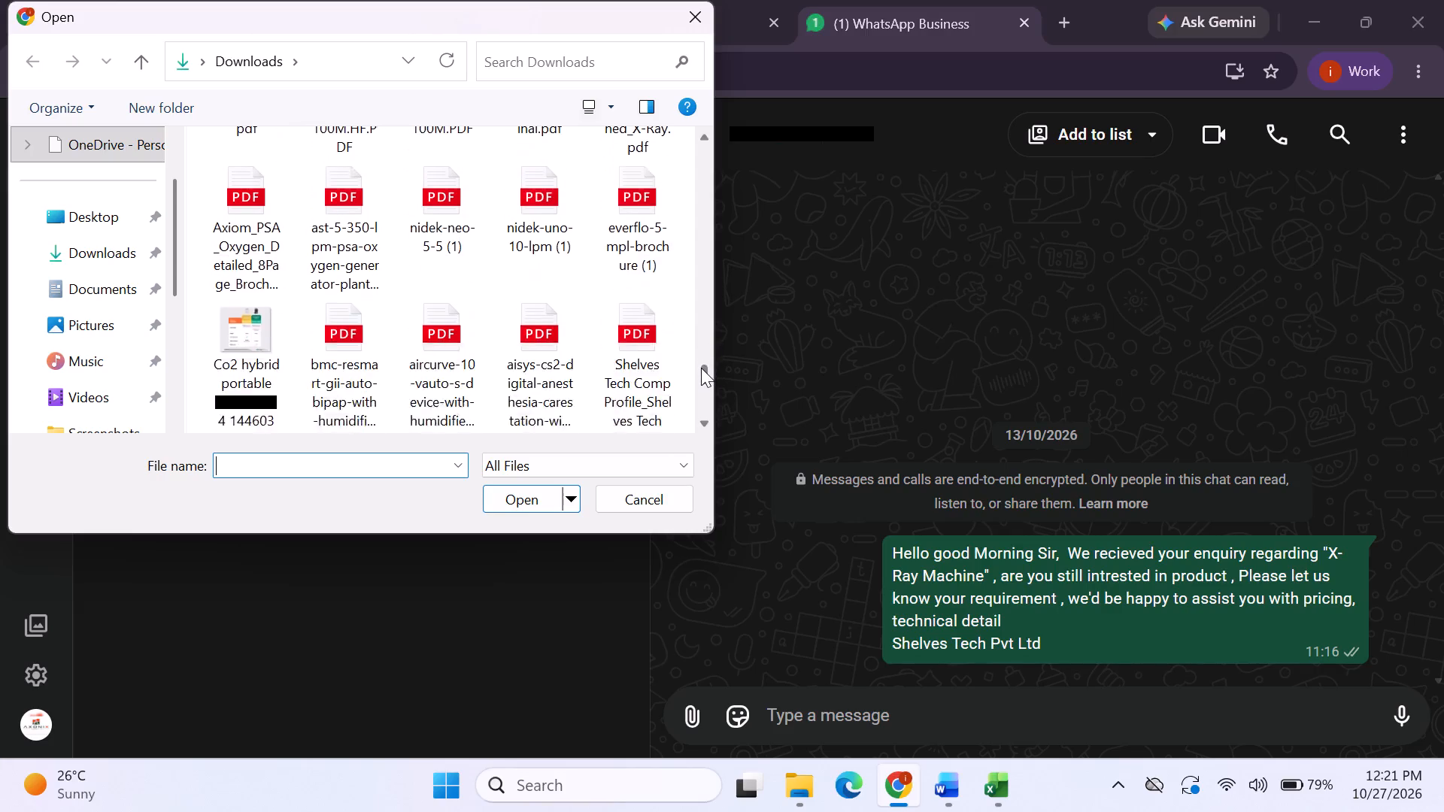
pyautogui.moveTo(701, 368); pyautogui.dragTo(701, 376)
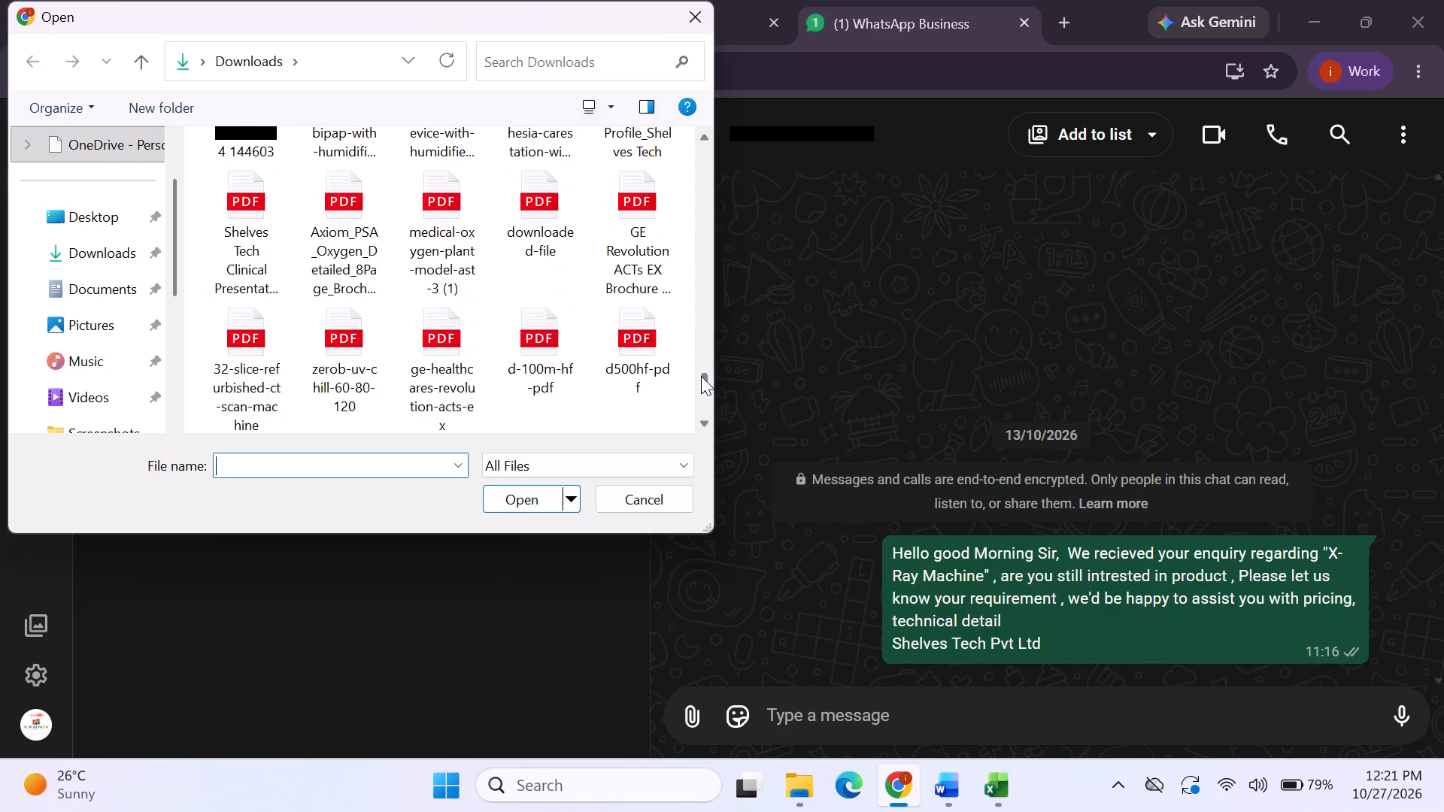
pyautogui.moveTo(701, 376); pyautogui.dragTo(700, 380)
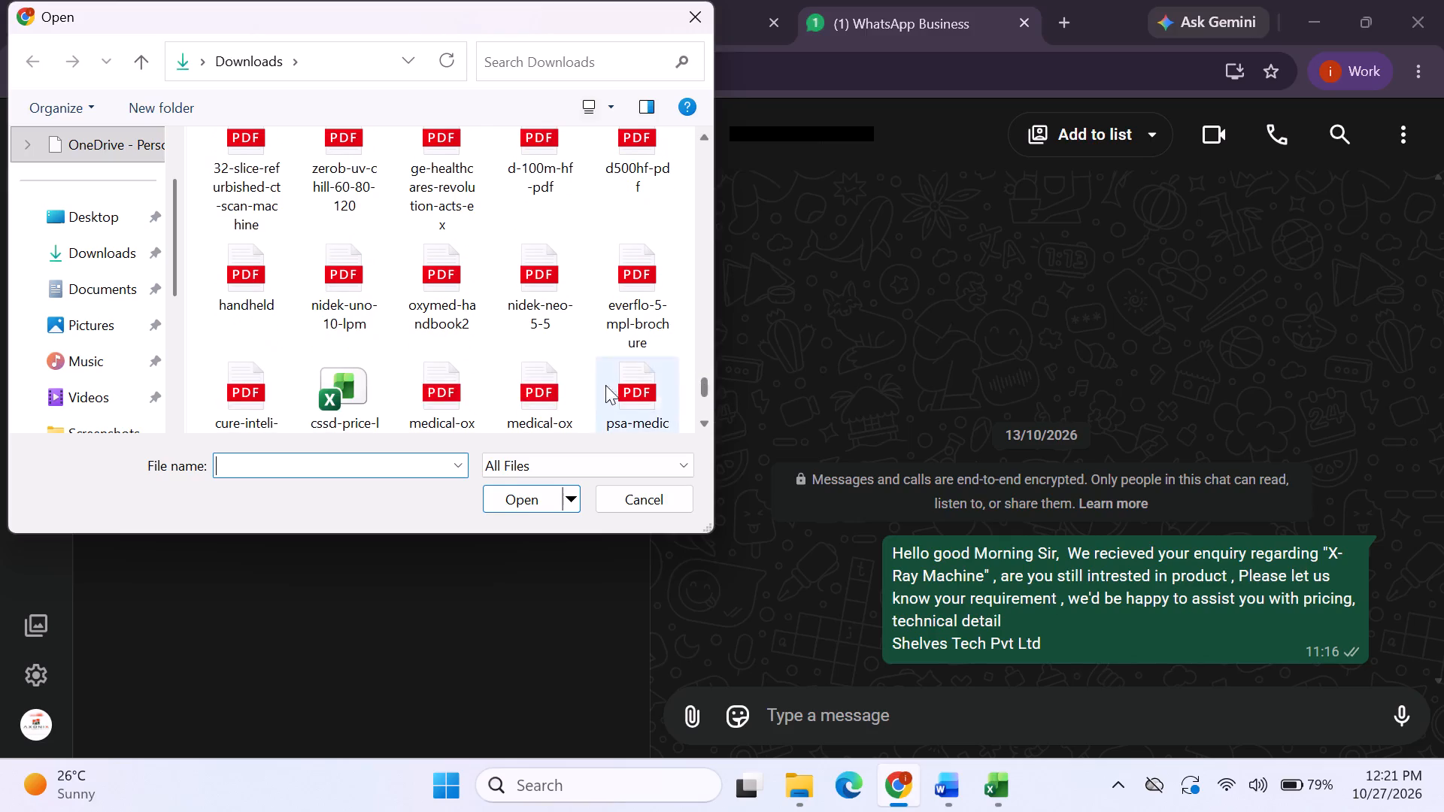
pyautogui.keyDown('ctrl'); pyautogui.click(539, 176); pyautogui.keyUp('ctrl')
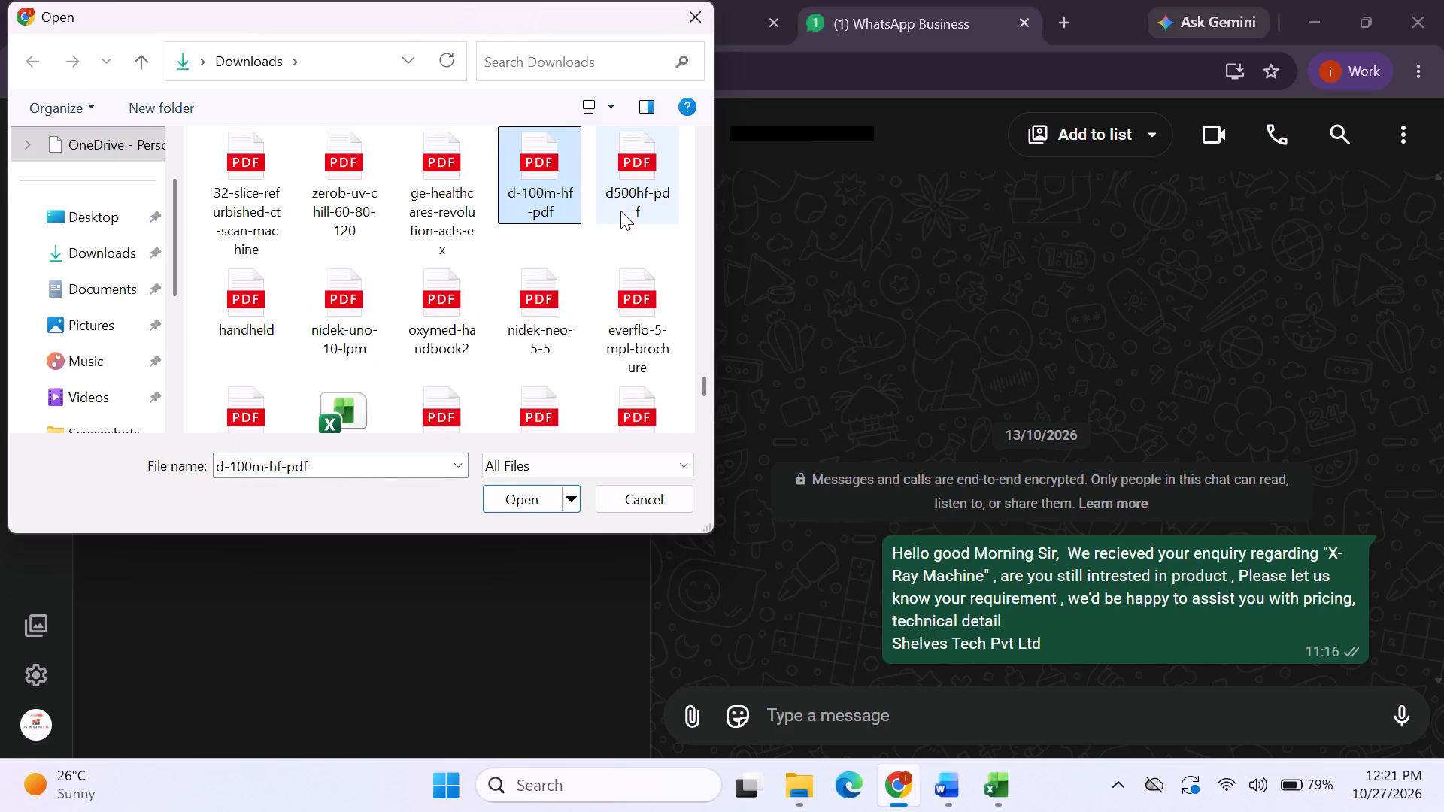
pyautogui.keyDown('ctrl'); pyautogui.click(626, 211); pyautogui.keyUp('ctrl')
pyautogui.keyDown('ctrl'); pyautogui.scroll(-1, 683, 364); pyautogui.keyUp('ctrl')
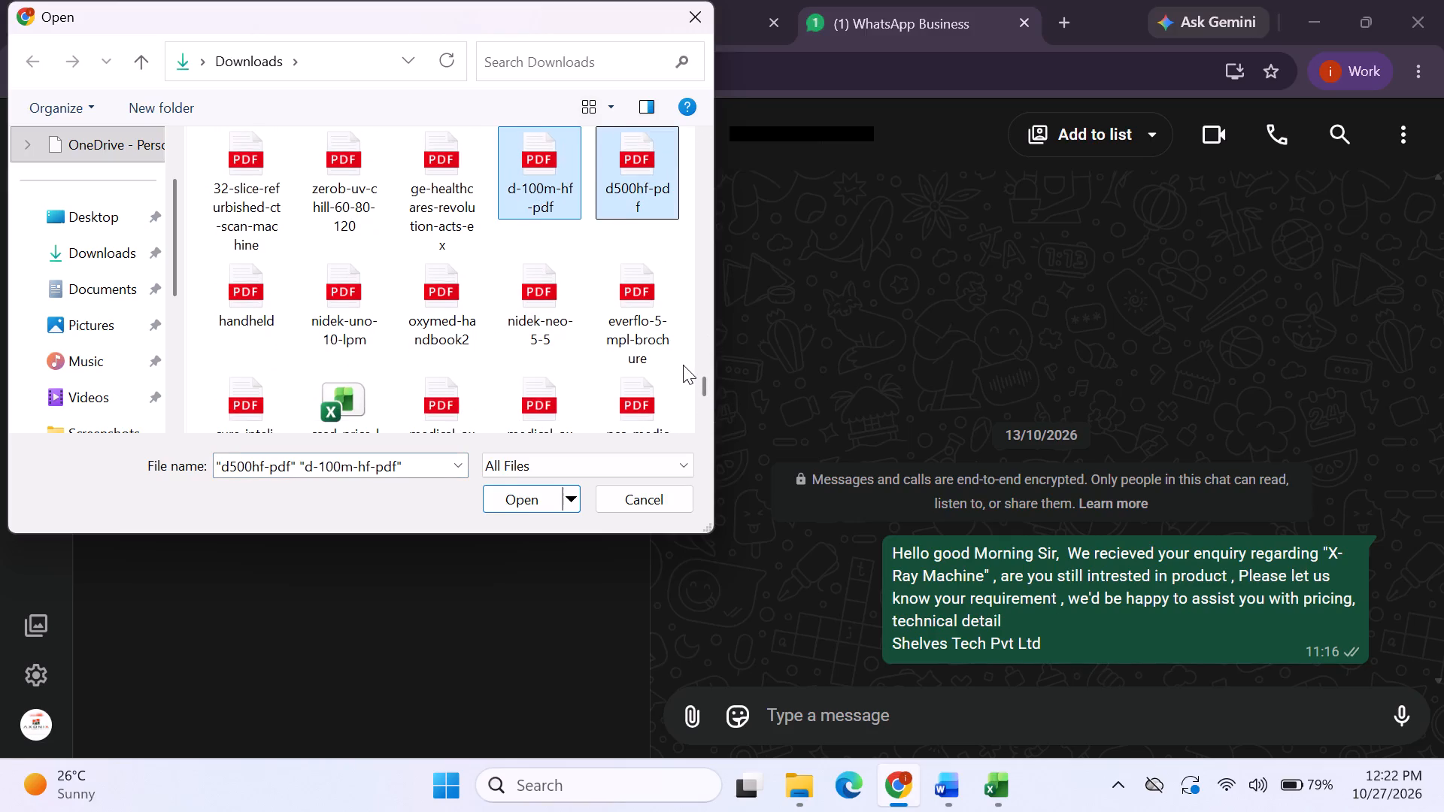
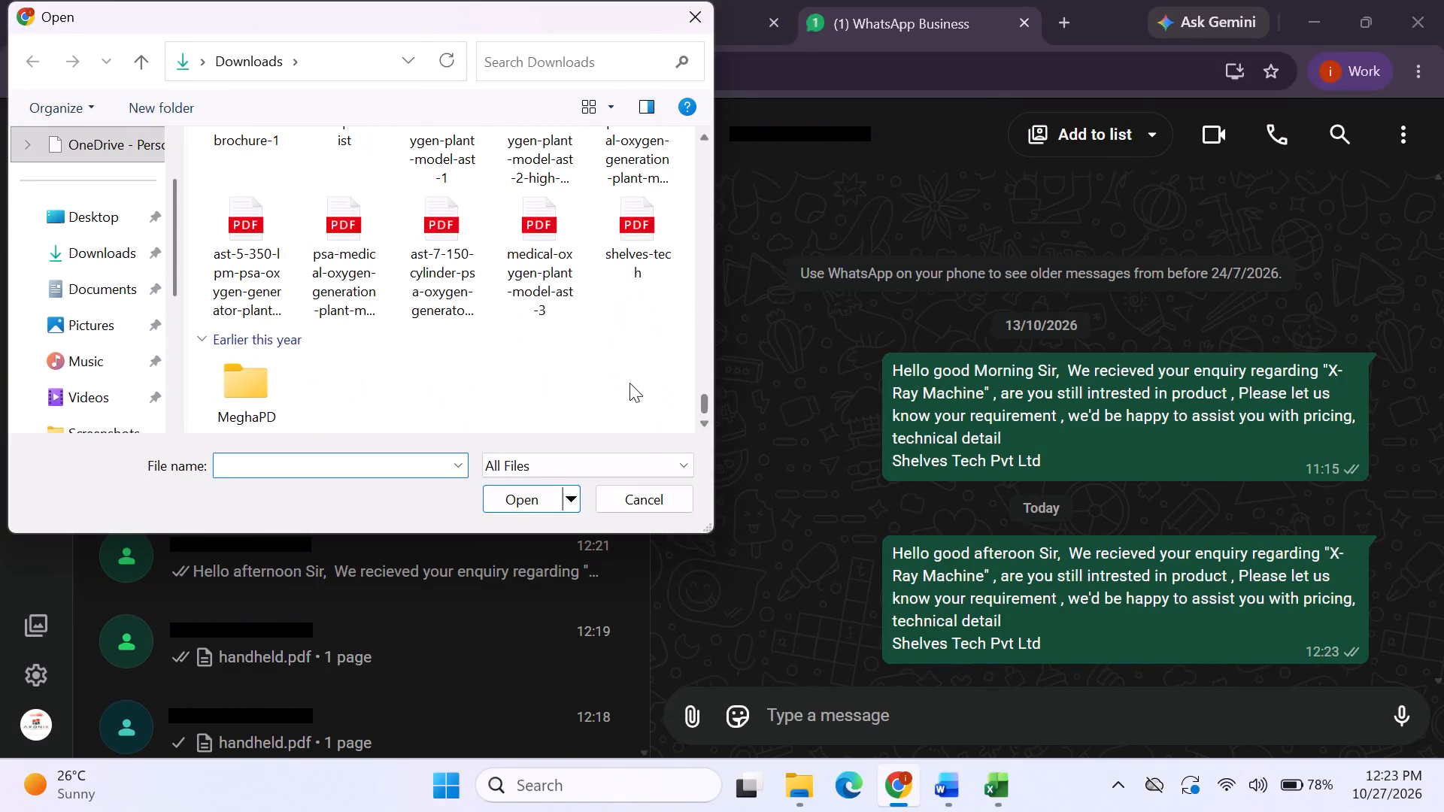
# Select the PDF files d-100m-hf-pdf and d500hf-pdf in Downloads as attachments for the X-Ray Machine enquiry chat in WhatsApp.
pyautogui.scroll(3, 621, 380)
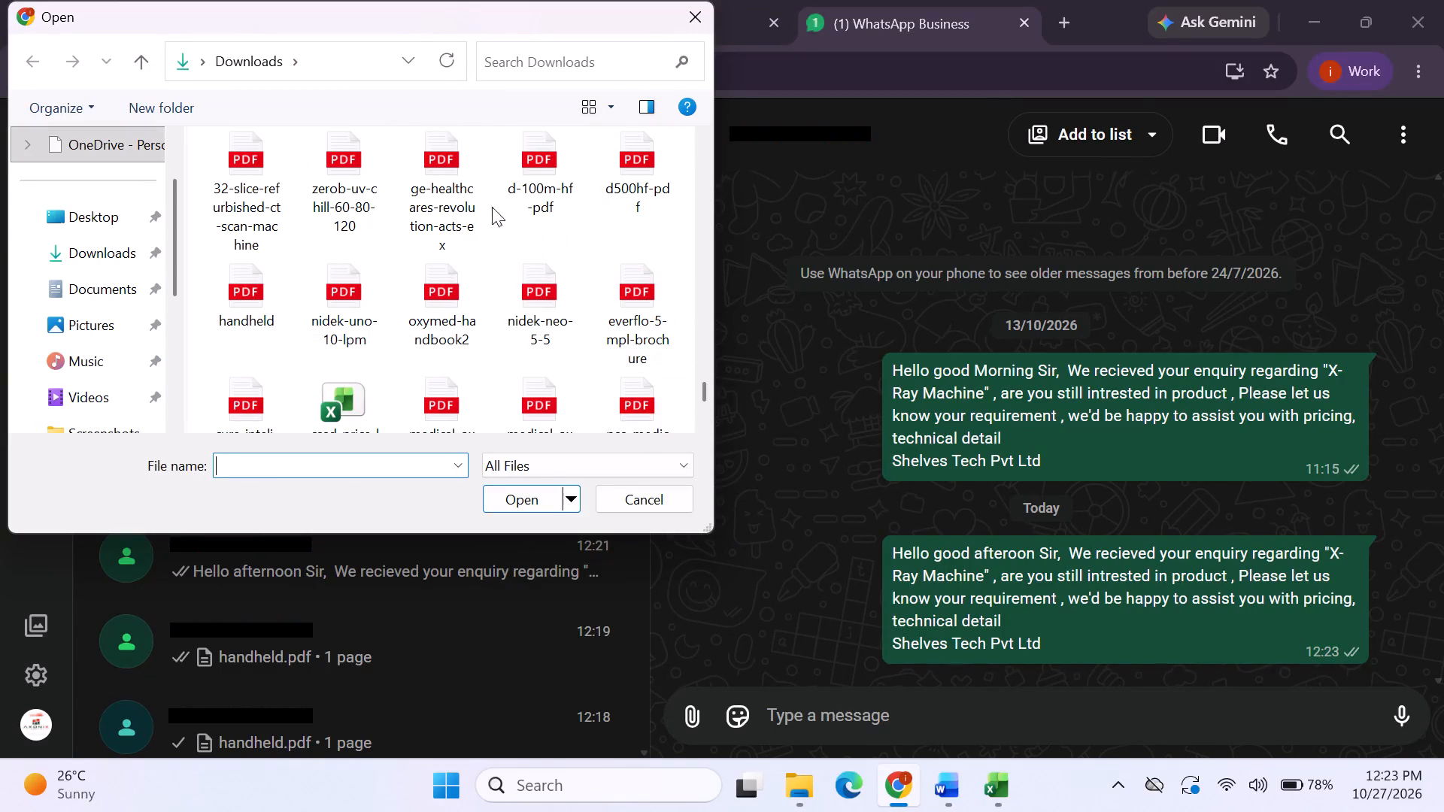
pyautogui.keyDown('ctrl'); pyautogui.click(533, 196); pyautogui.keyUp('ctrl')
pyautogui.keyDown('ctrl'); pyautogui.click(658, 201); pyautogui.keyUp('ctrl')
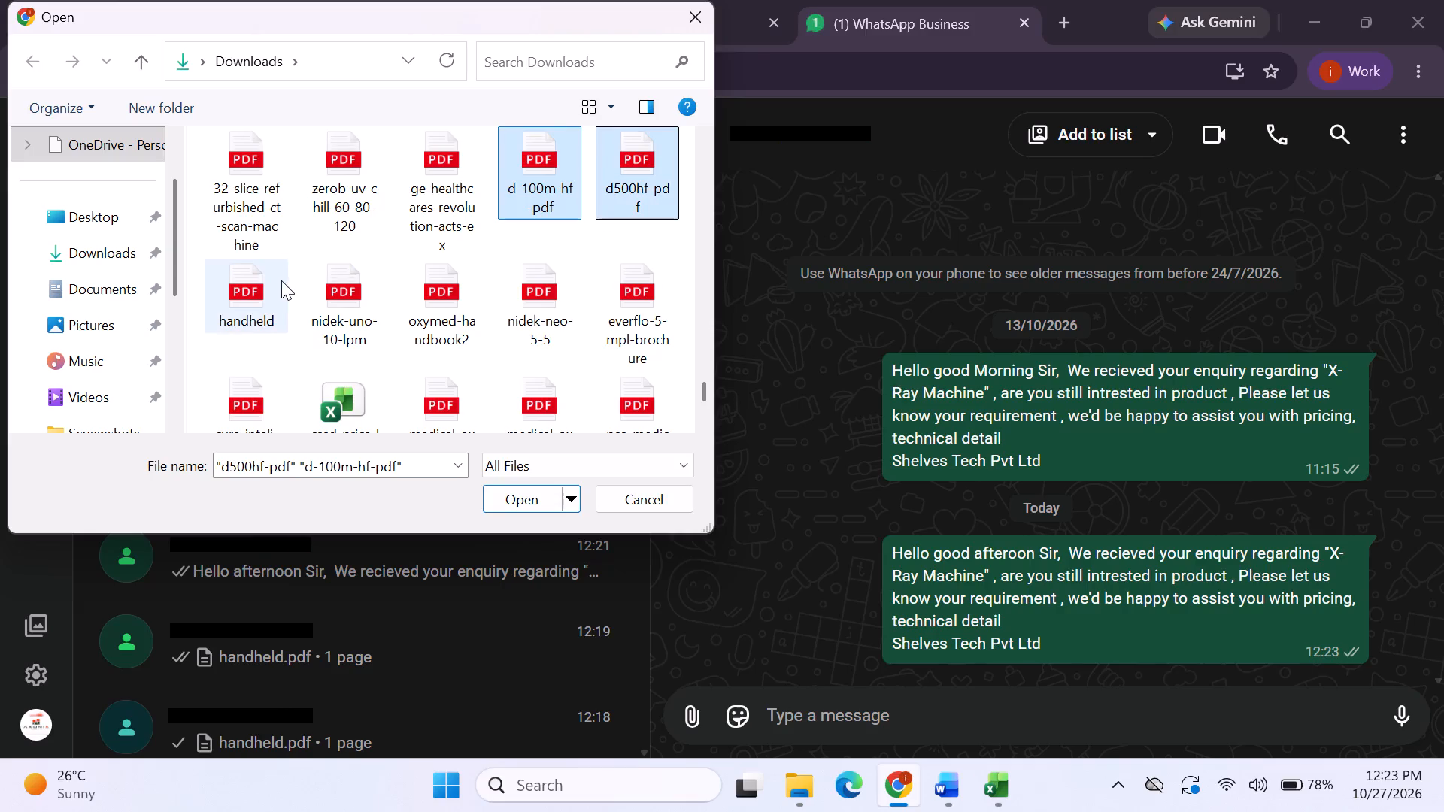
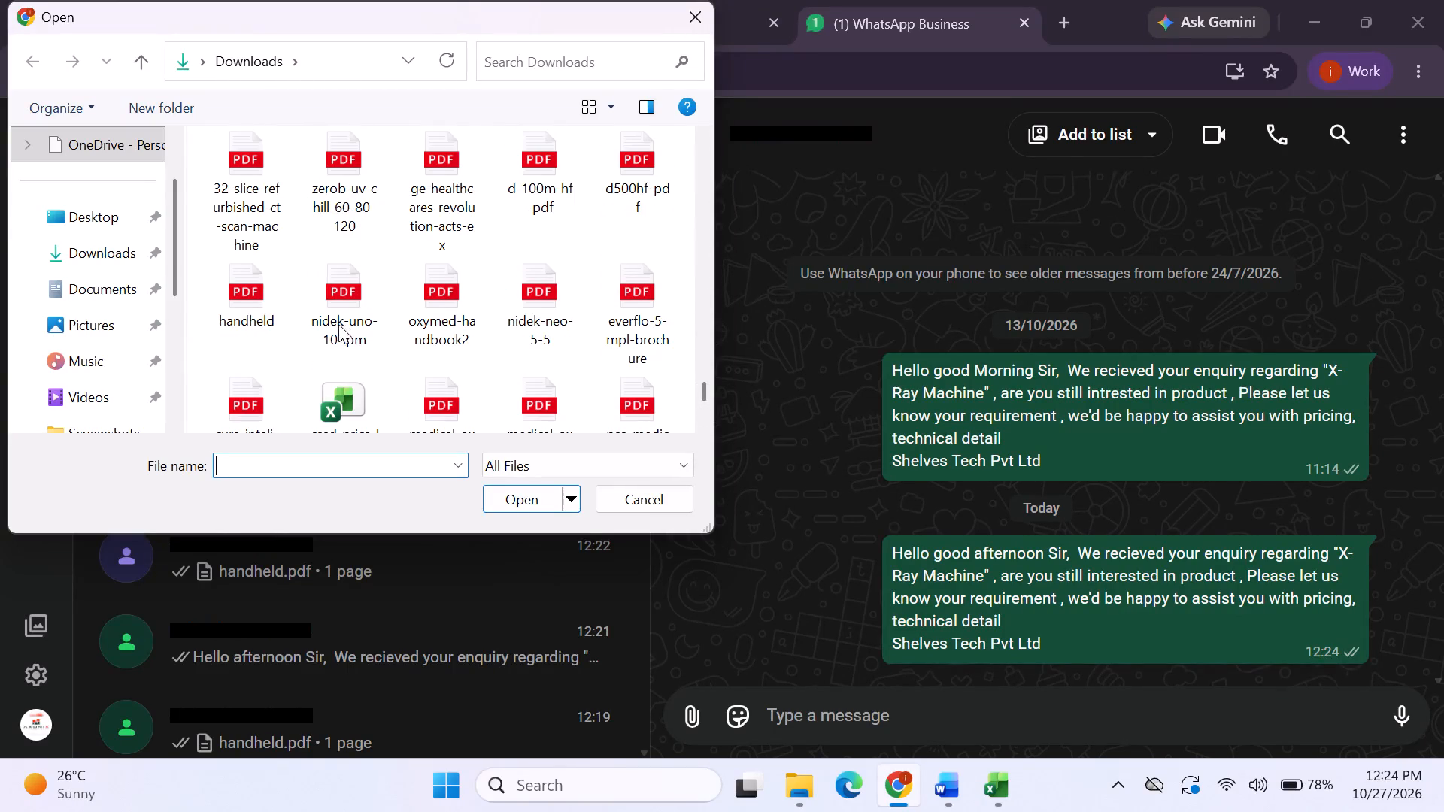
# Select the d-100m-hf-pdf and d500hf-pdf files in Downloads as attachments for the X-Ray Machine enquiry chat.
pyautogui.keyDown('ctrl'); pyautogui.click(545, 207); pyautogui.keyUp('ctrl')
pyautogui.keyDown('ctrl'); pyautogui.click(646, 201); pyautogui.keyUp('ctrl')
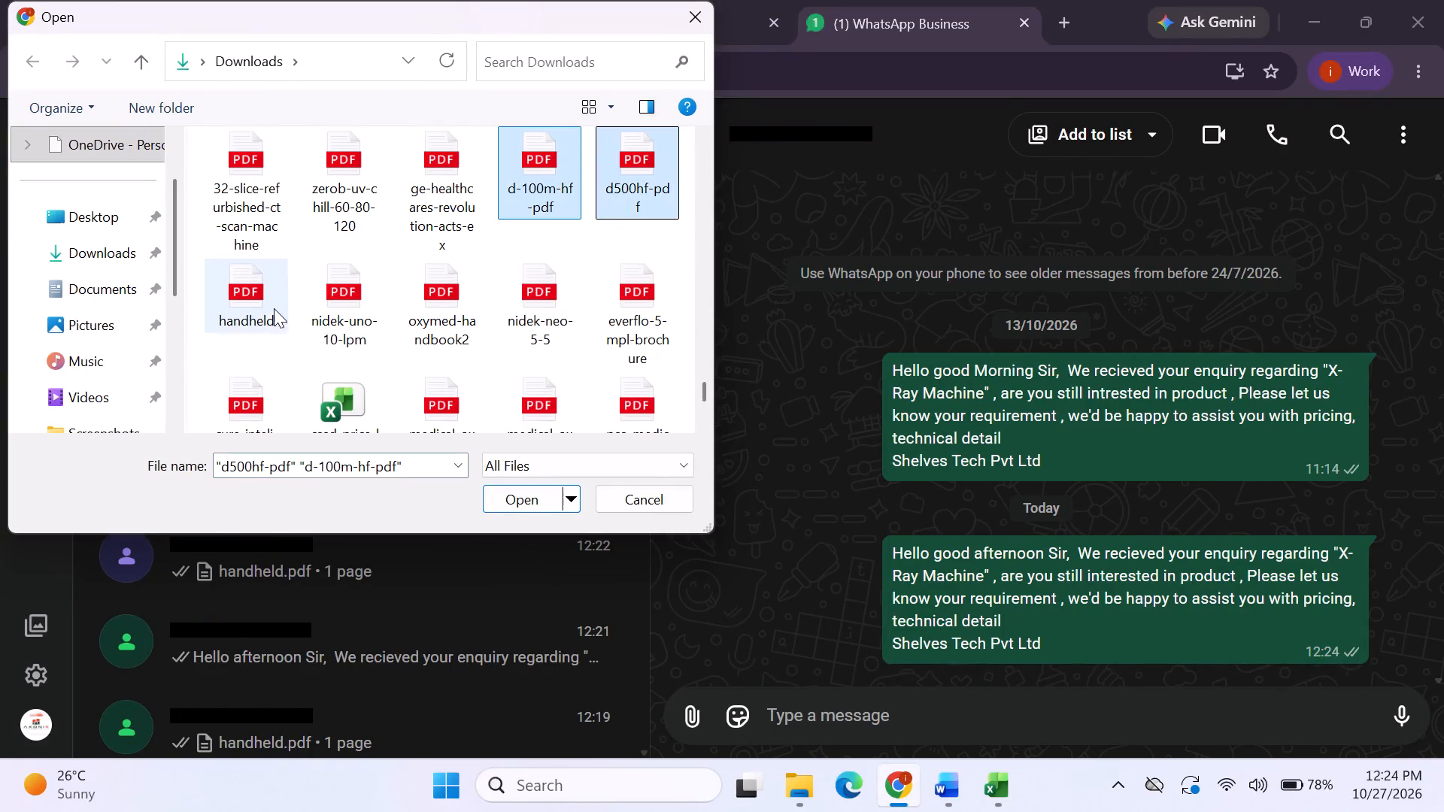
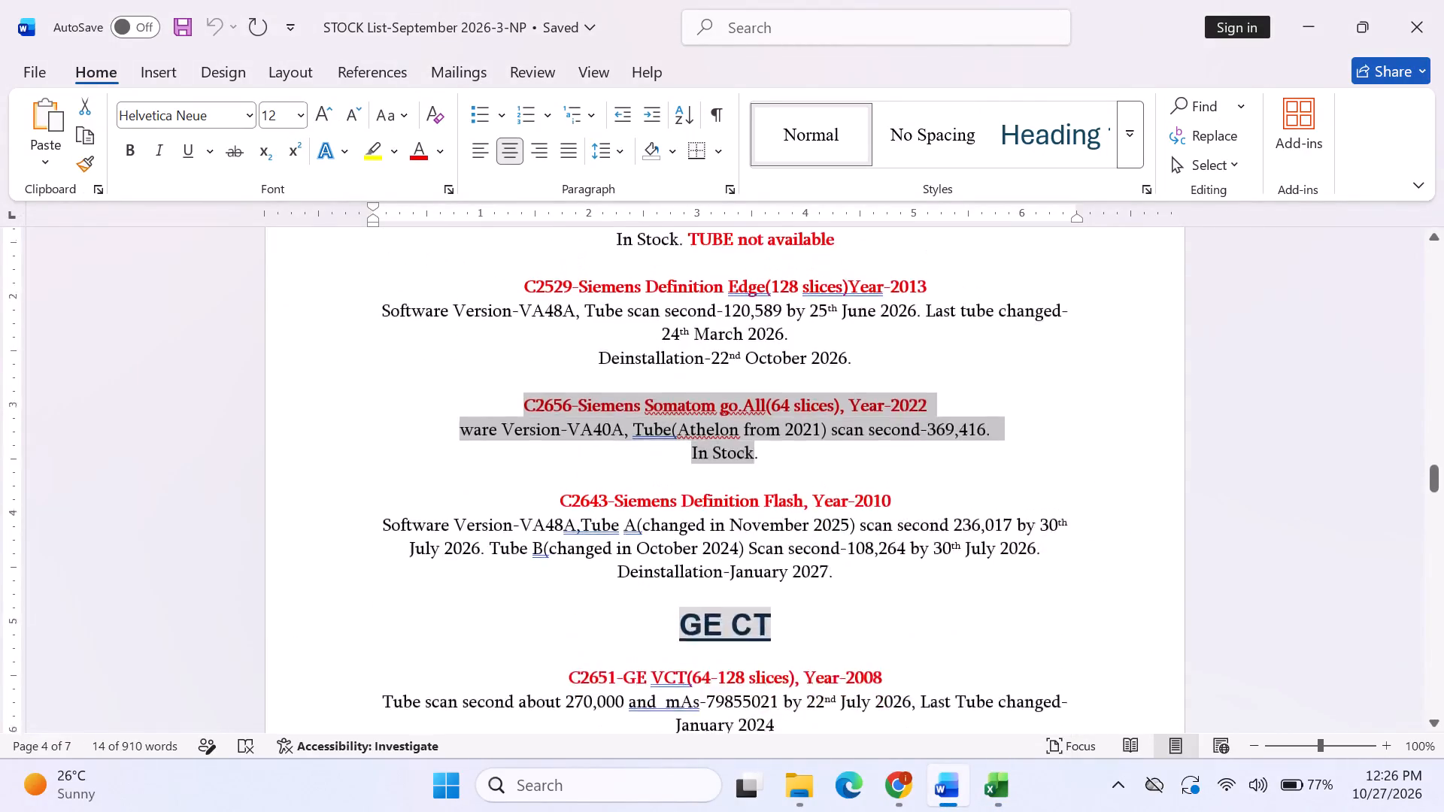
# Look back through the September 2026 stock list in Word, from the CT entries to the Philips MRI entries at its beginning.
pyautogui.scroll(4, 916, 493)
pyautogui.scroll(20, 918, 493)
pyautogui.scroll(15, 918, 493)
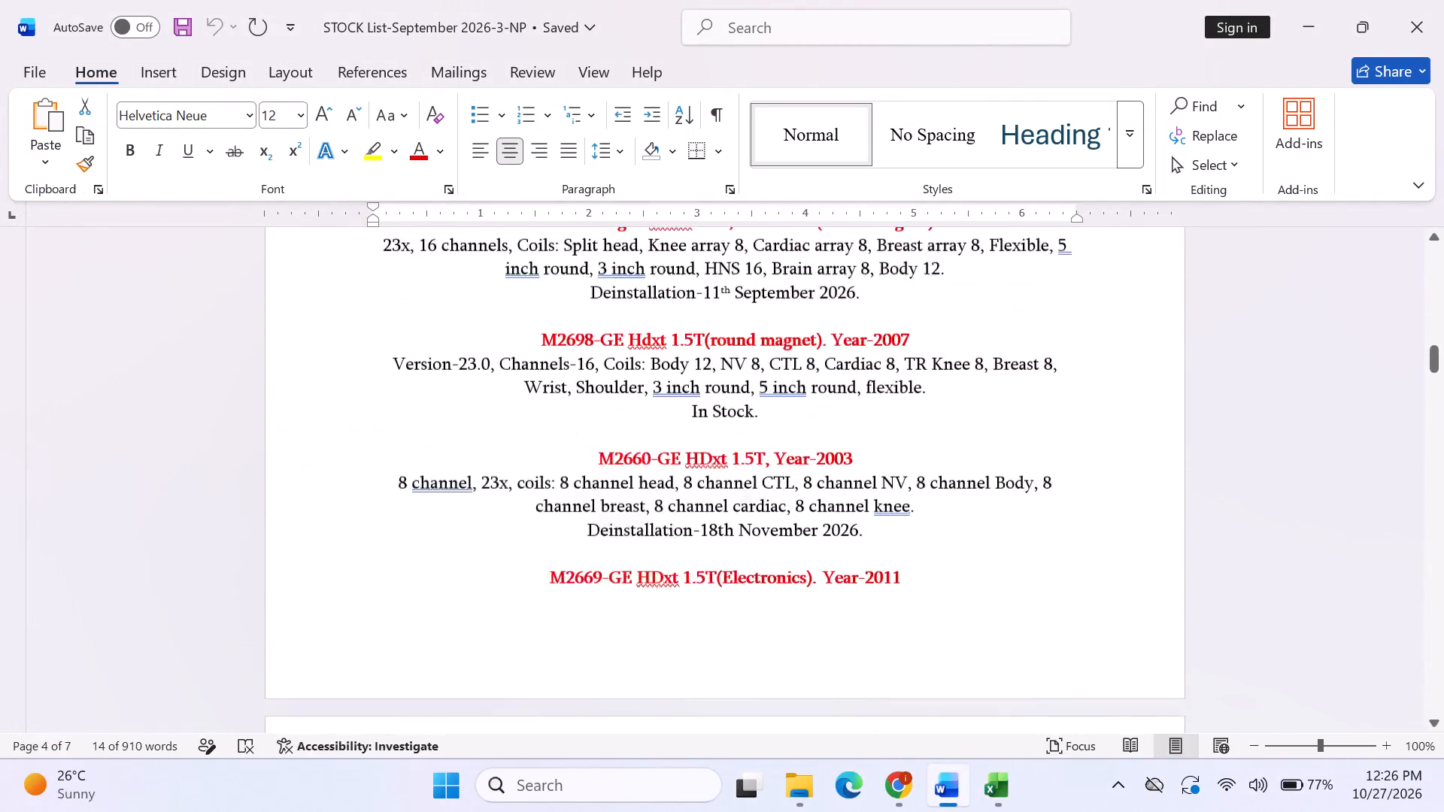
pyautogui.scroll(20, 918, 493)
pyautogui.scroll(16, 918, 493)
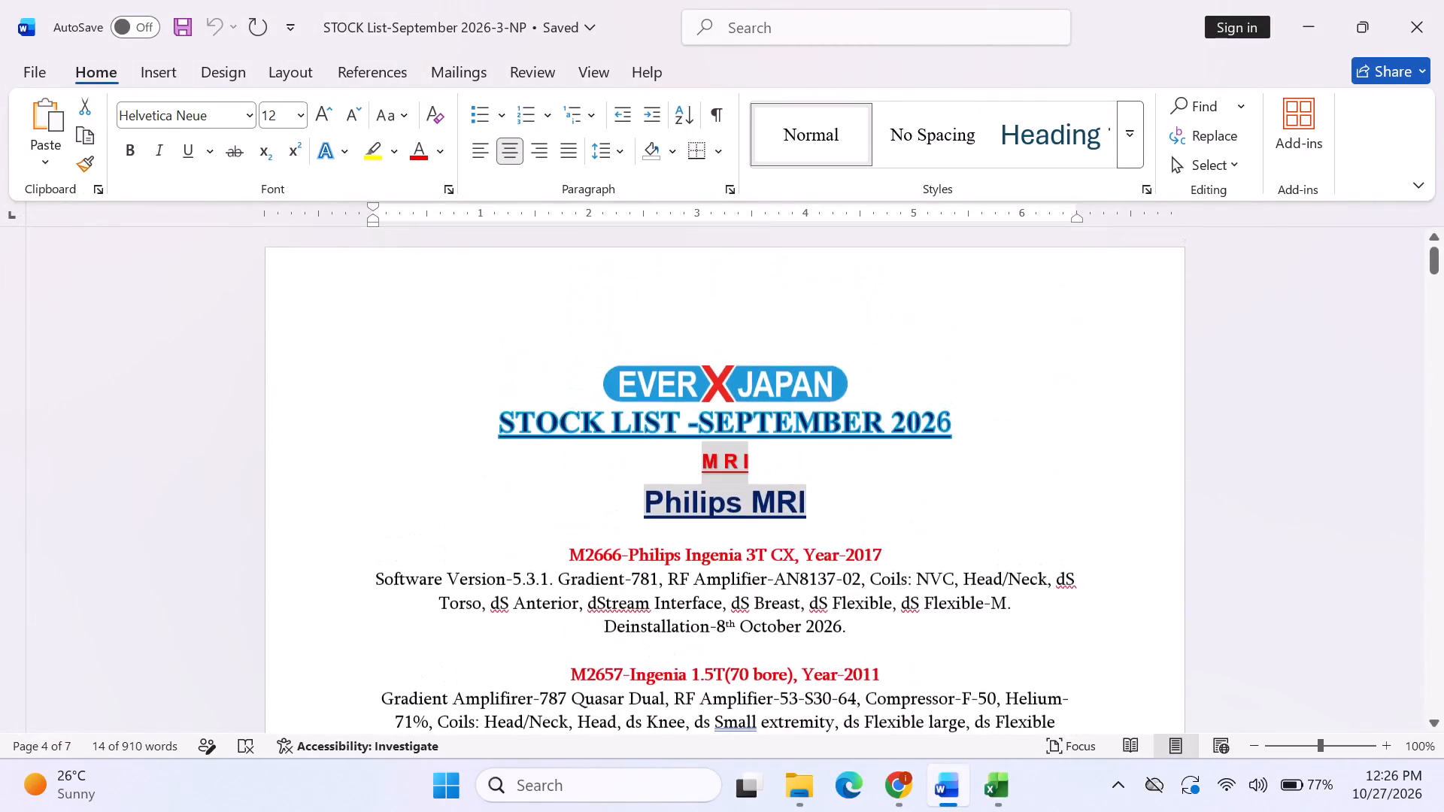
pyautogui.scroll(5, 918, 493)
pyautogui.scroll(-2, 918, 493)
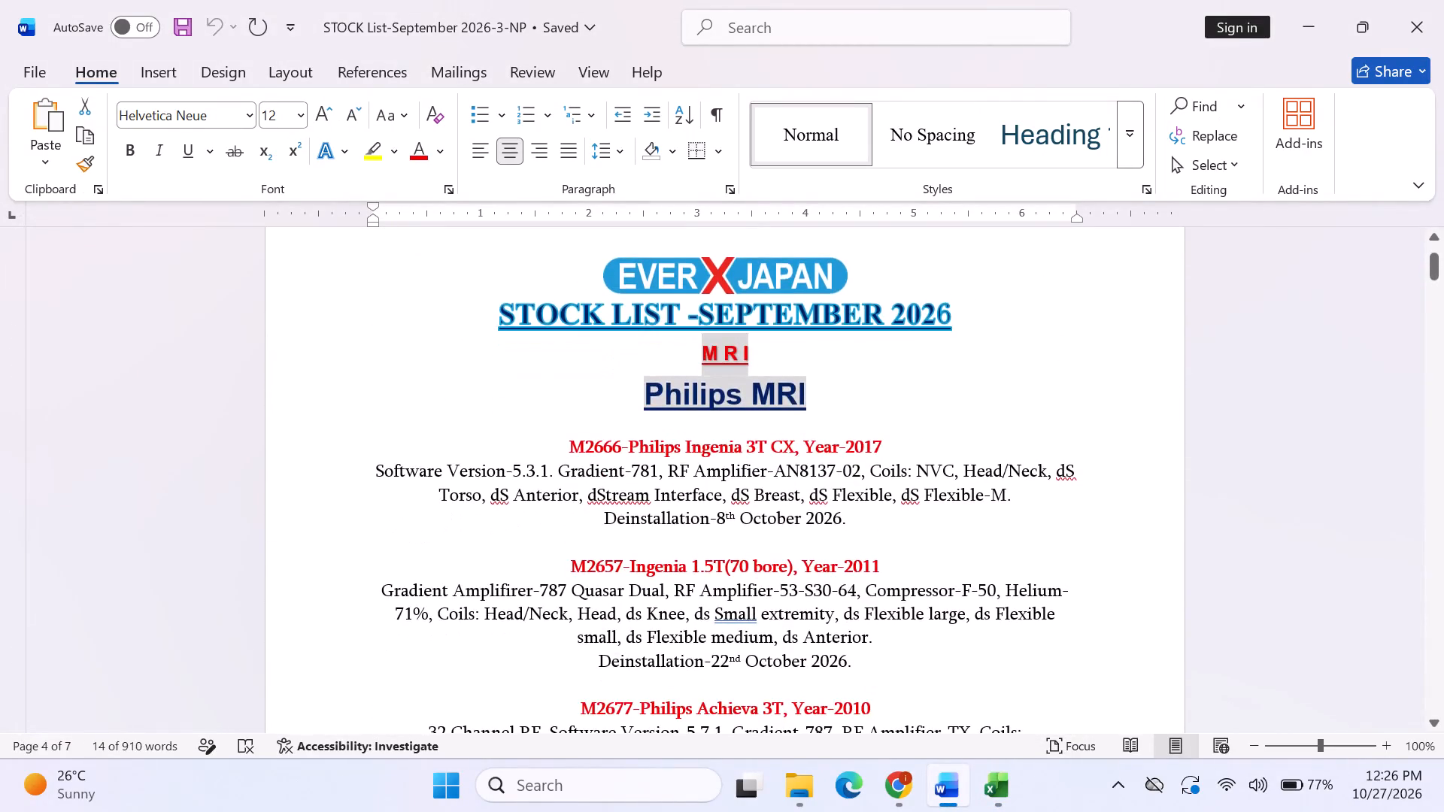
pyautogui.scroll(-1, 623, 418)
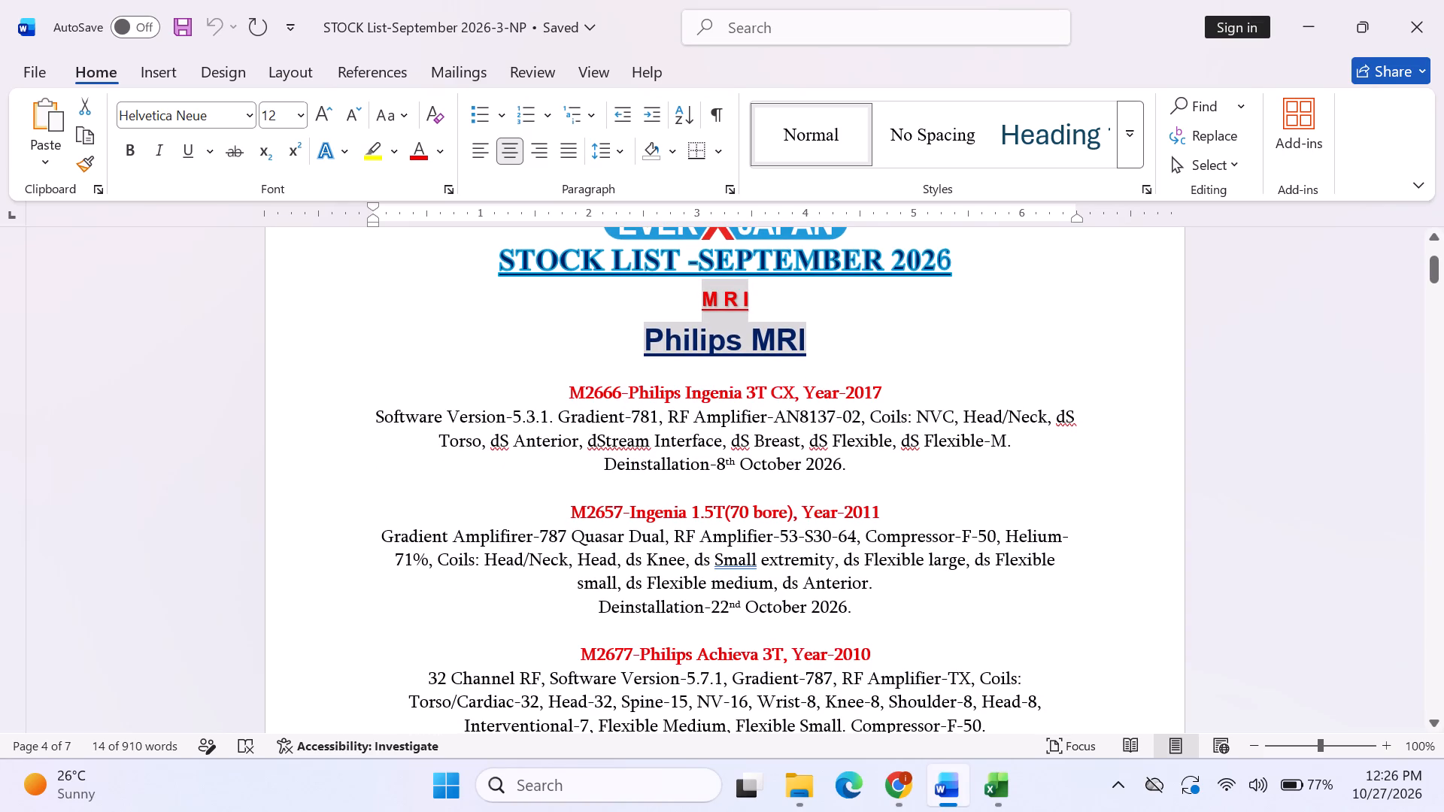
# Review the Philips and Siemens MRI entries in the September 2026 stock list, including their specifications and deinstallation dates.
pyautogui.moveTo(569, 509); pyautogui.dragTo(838, 592)
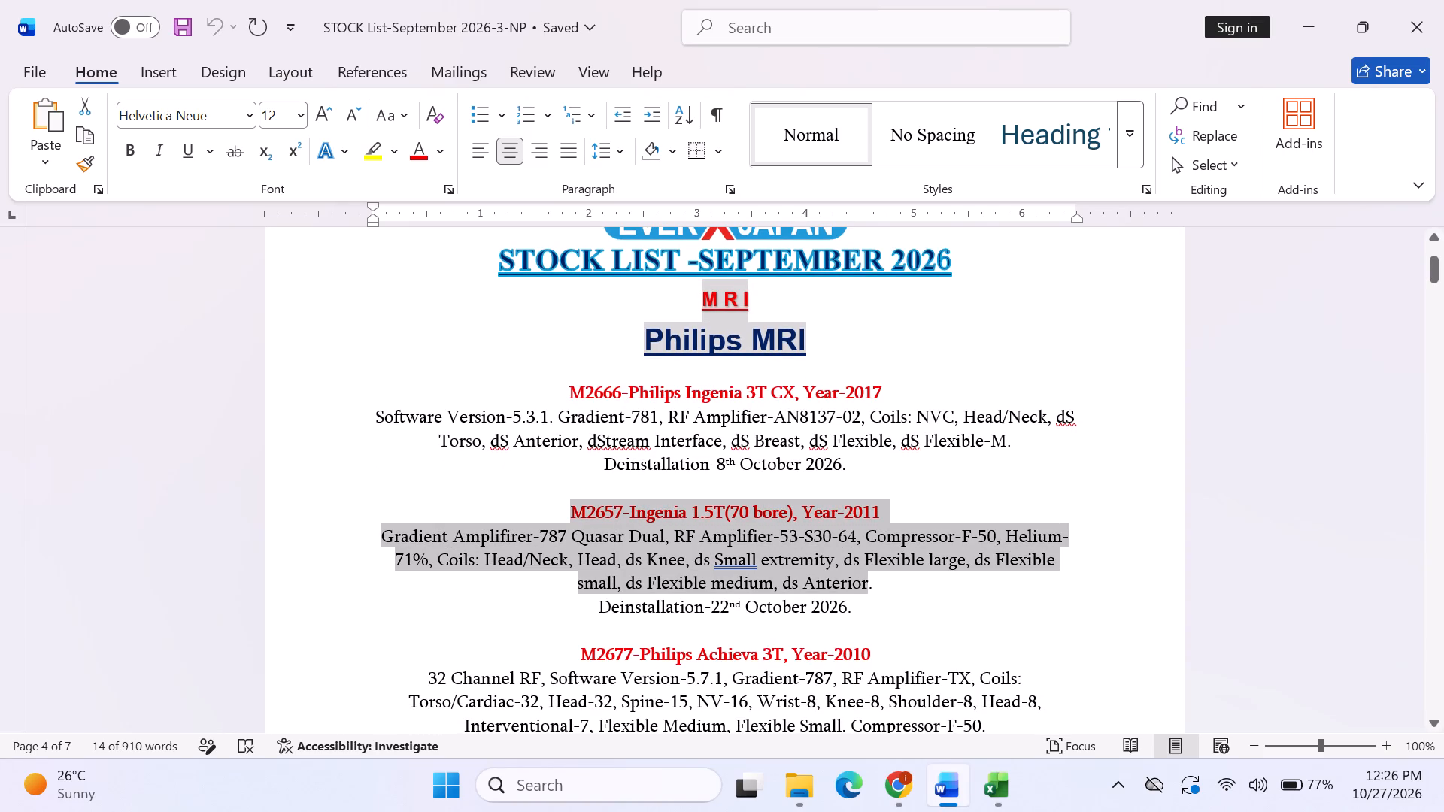
pyautogui.moveTo(838, 592); pyautogui.dragTo(873, 607)
pyautogui.click(1072, 645)
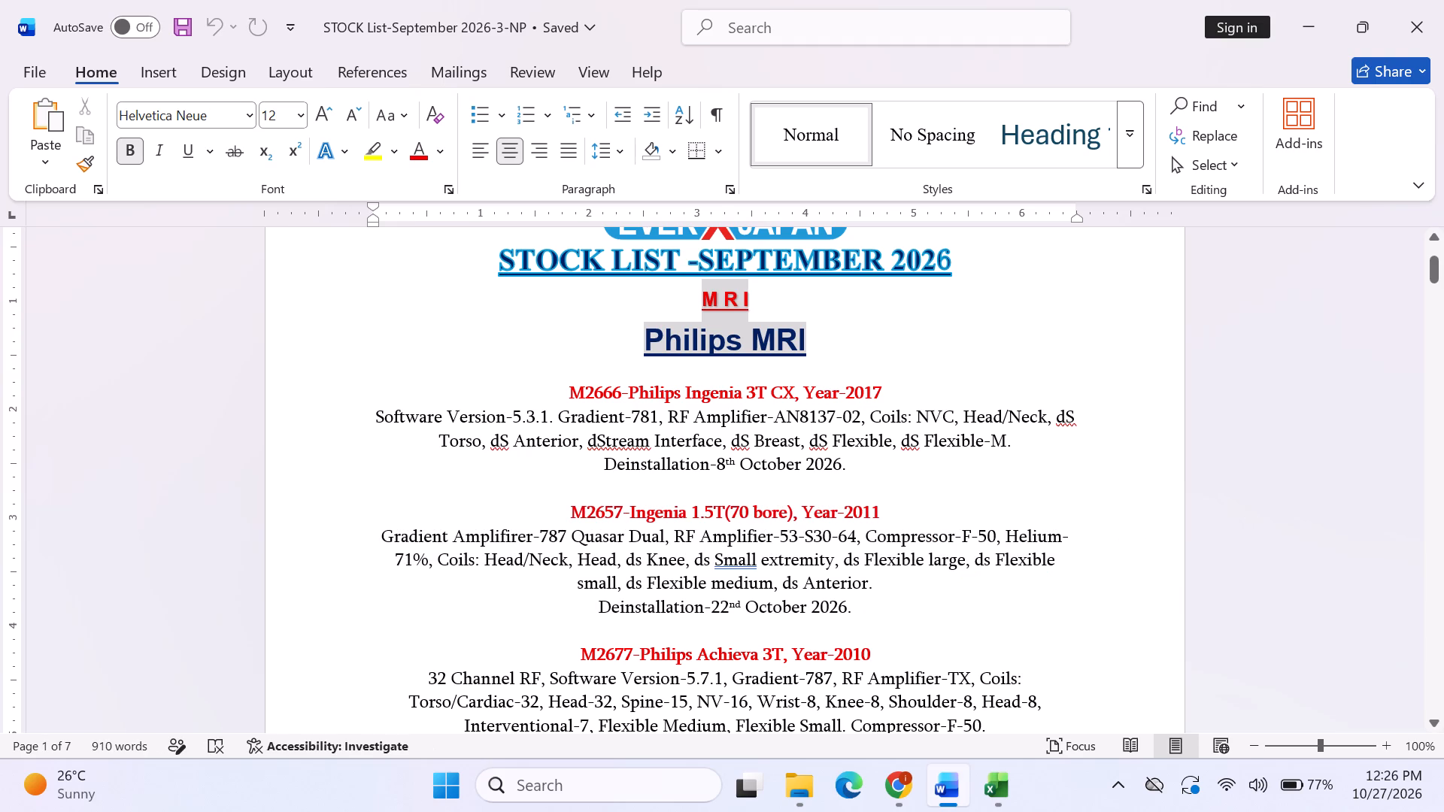
pyautogui.scroll(-5, 1060, 630)
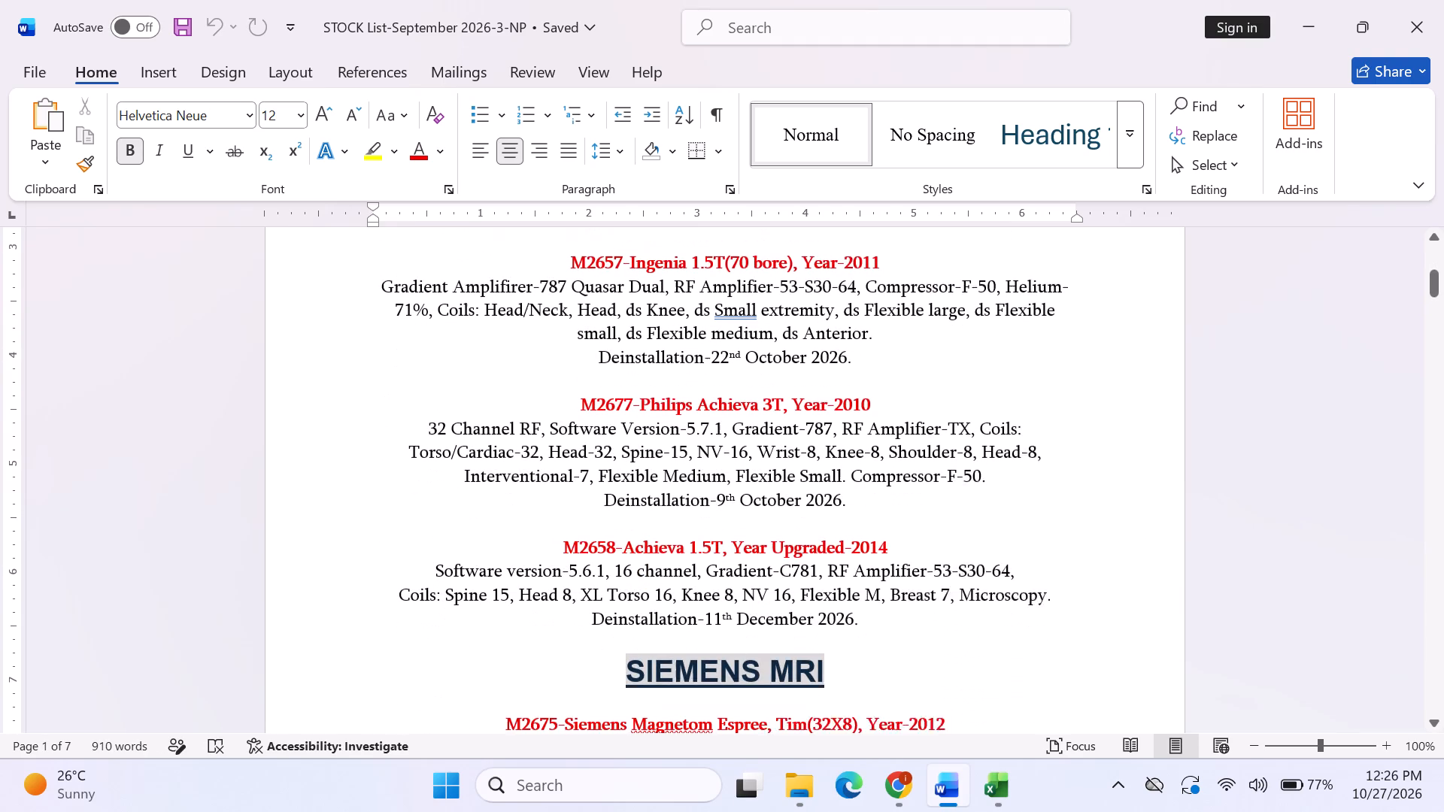
pyautogui.scroll(-2, 1060, 630)
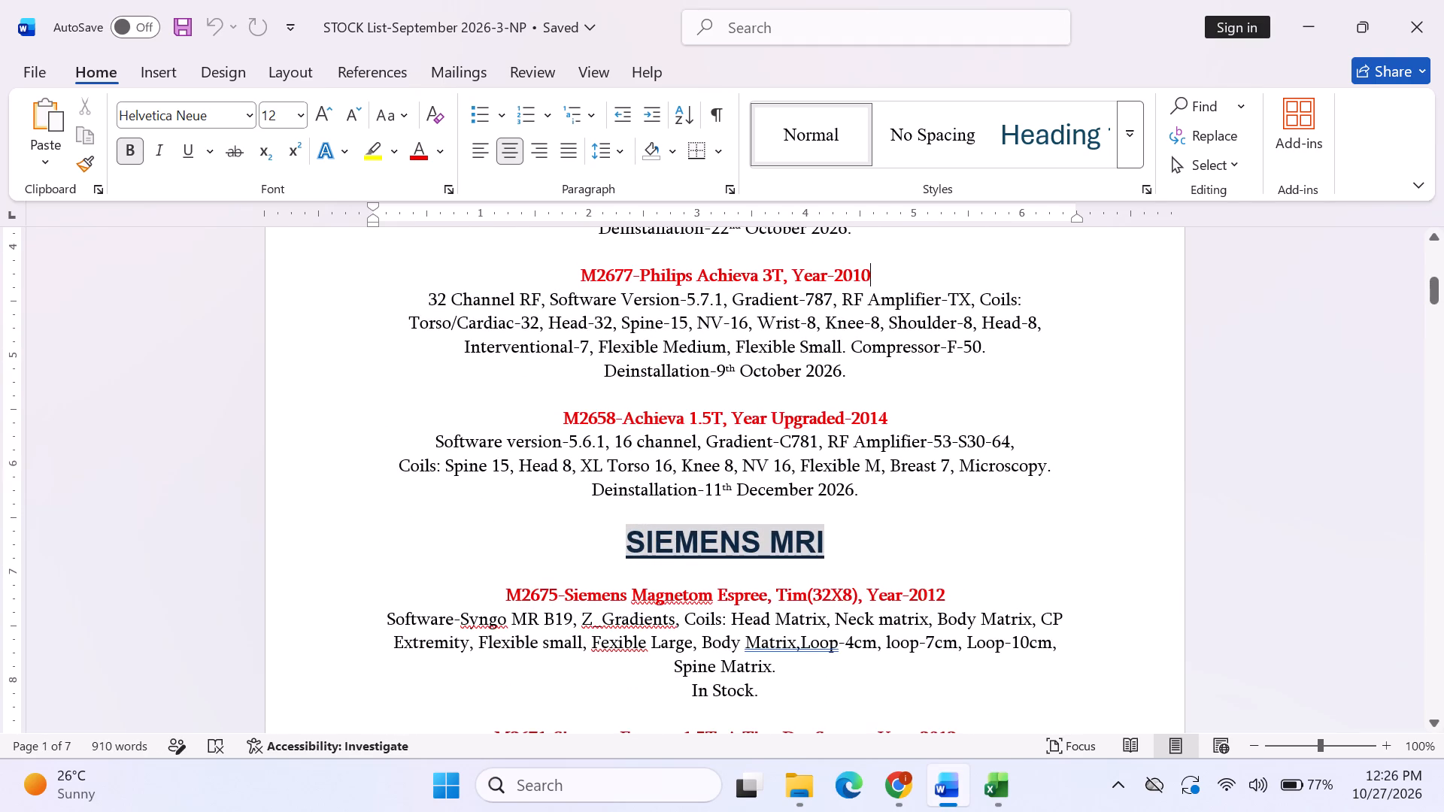
pyautogui.scroll(-2, 678, 441)
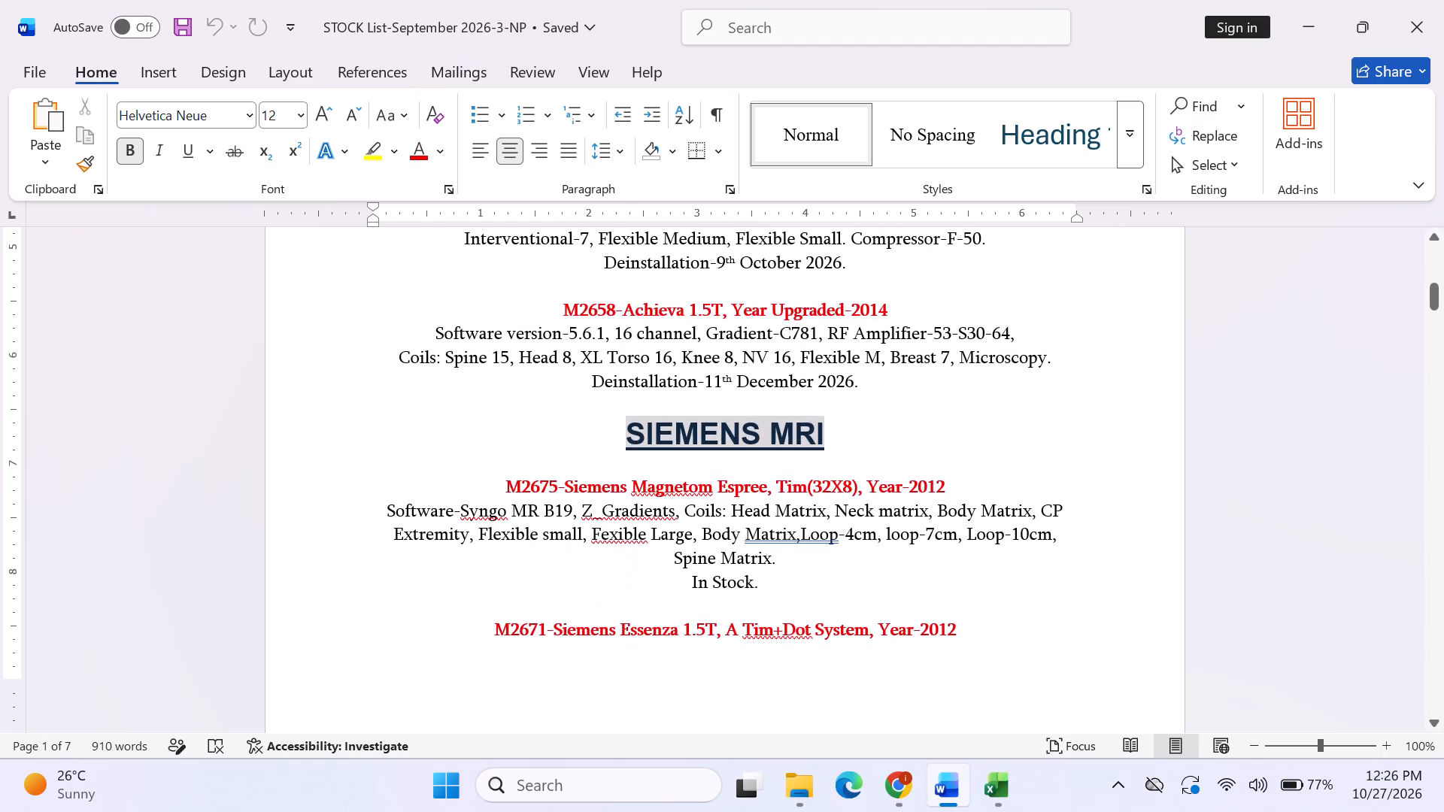
pyautogui.scroll(1, 678, 441)
pyautogui.scroll(-1, 741, 434)
pyautogui.scroll(-4, 907, 495)
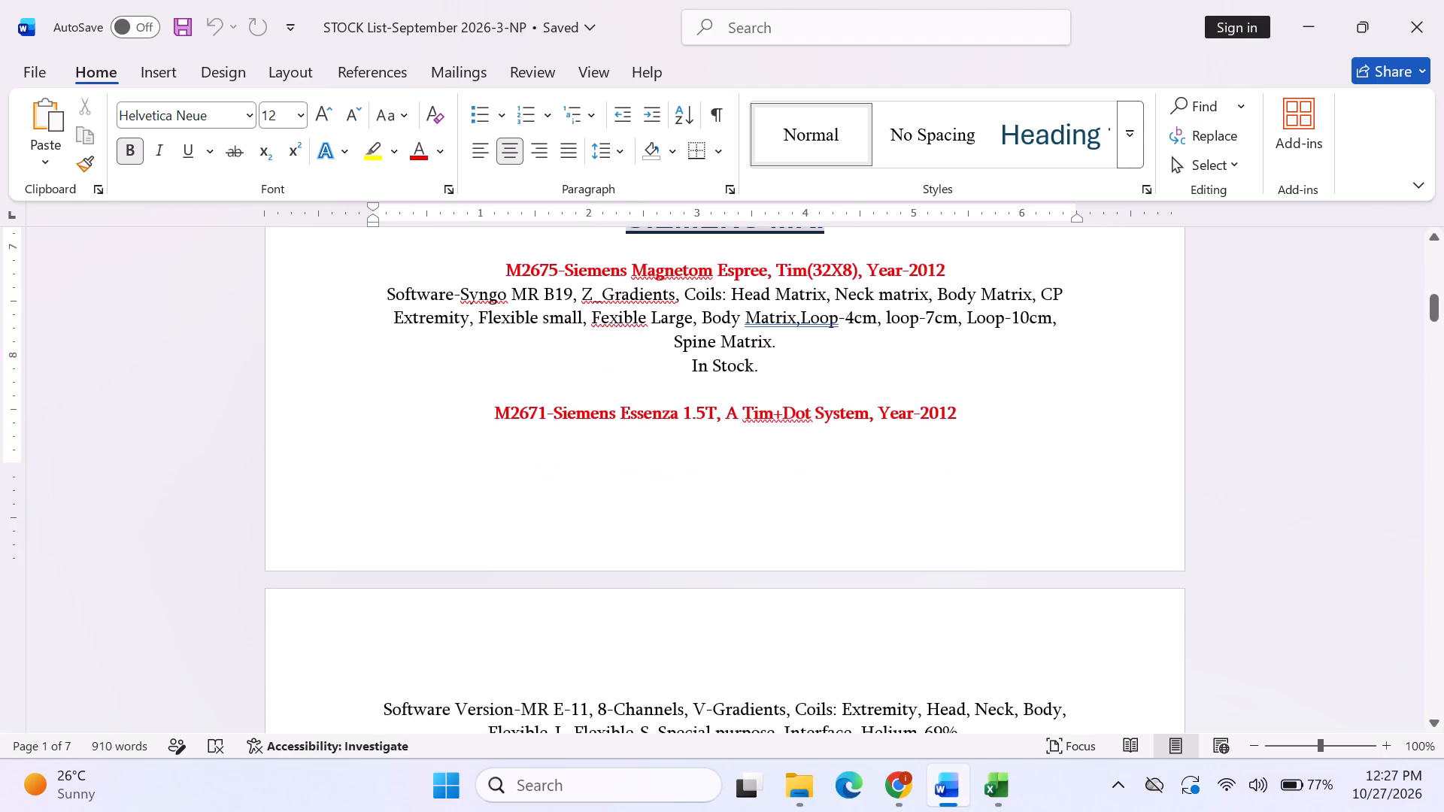
pyautogui.scroll(-4, 907, 495)
pyautogui.scroll(2, 907, 495)
pyautogui.scroll(-1, 907, 495)
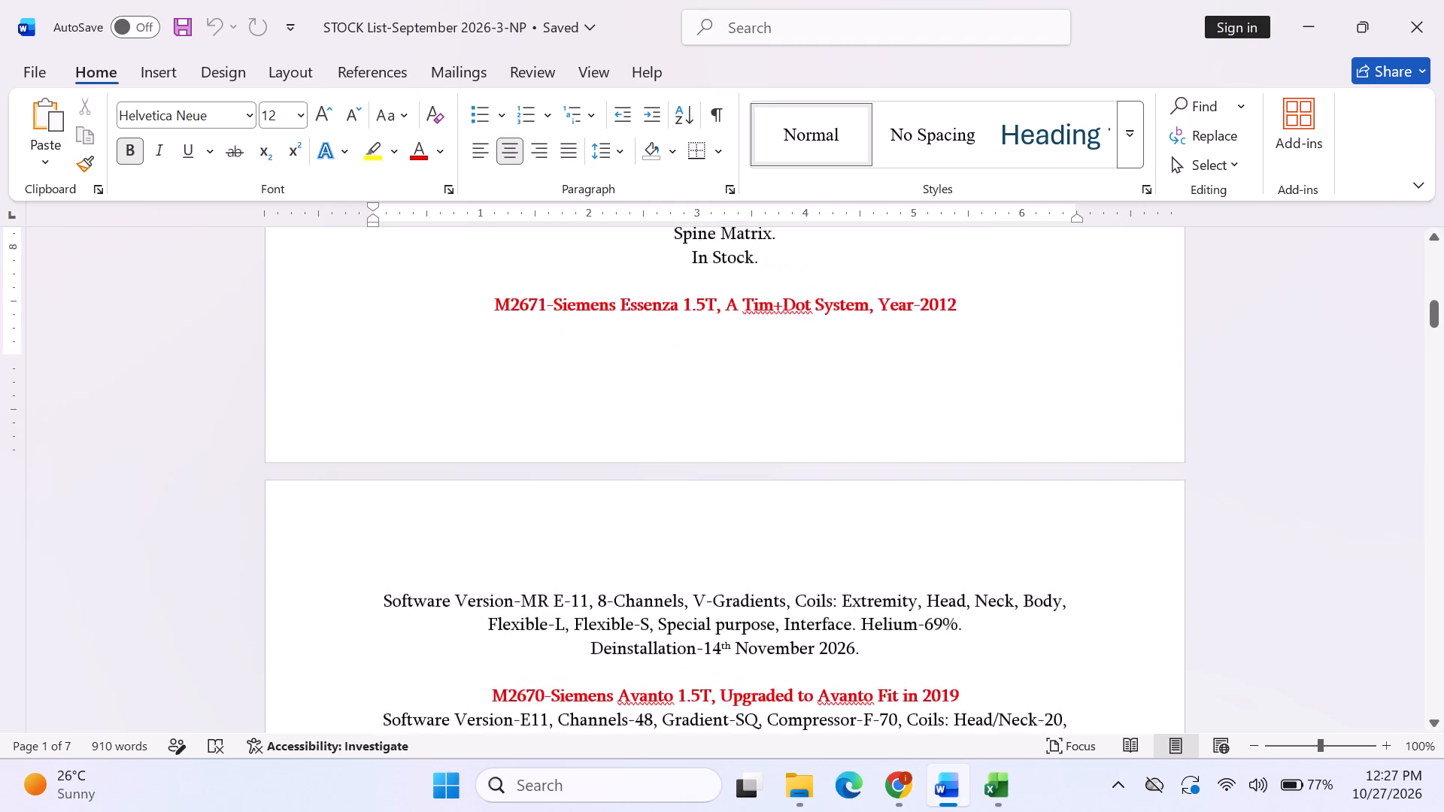
pyautogui.scroll(-1, 907, 495)
pyautogui.scroll(3, 907, 495)
pyautogui.scroll(-6, 907, 495)
pyautogui.scroll(-1, 800, 459)
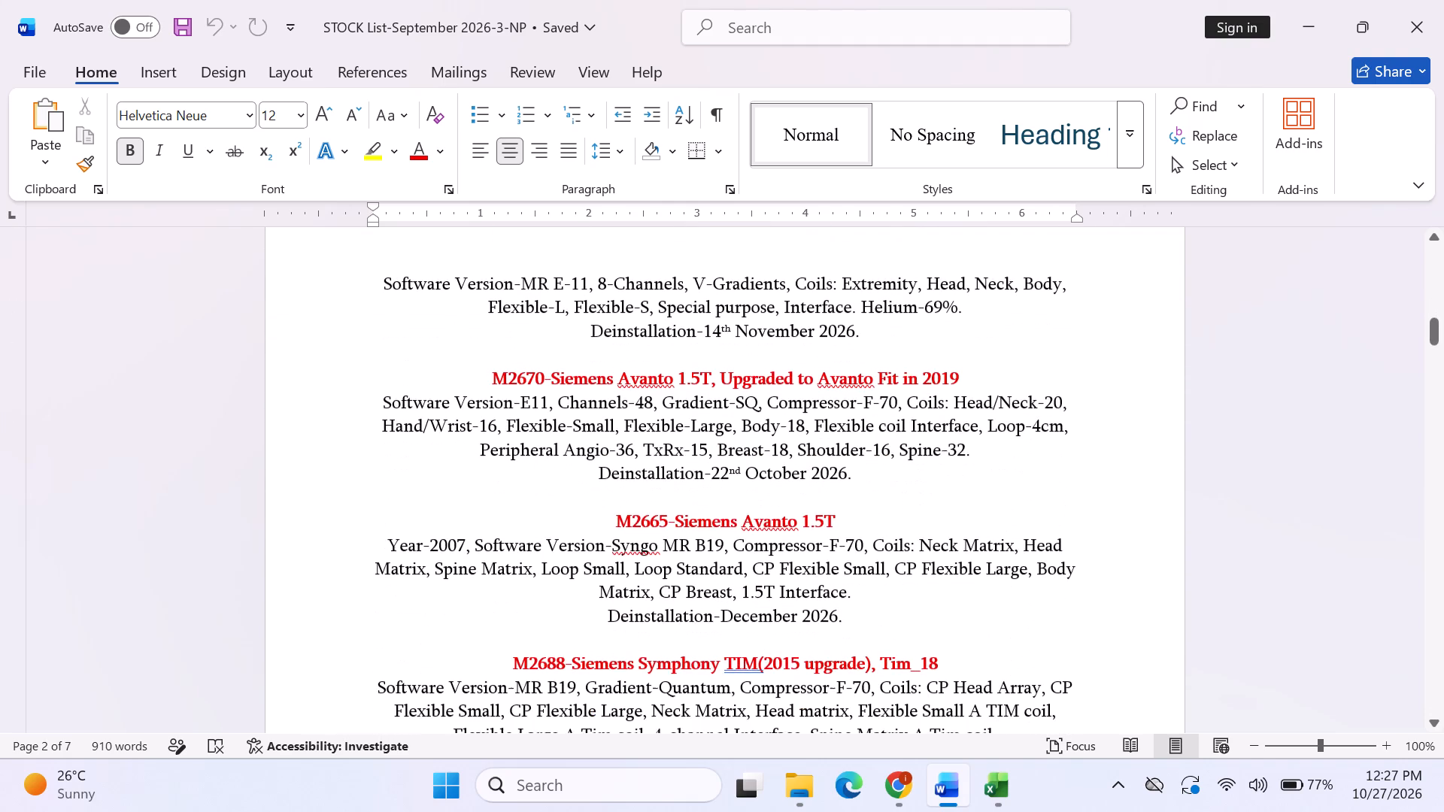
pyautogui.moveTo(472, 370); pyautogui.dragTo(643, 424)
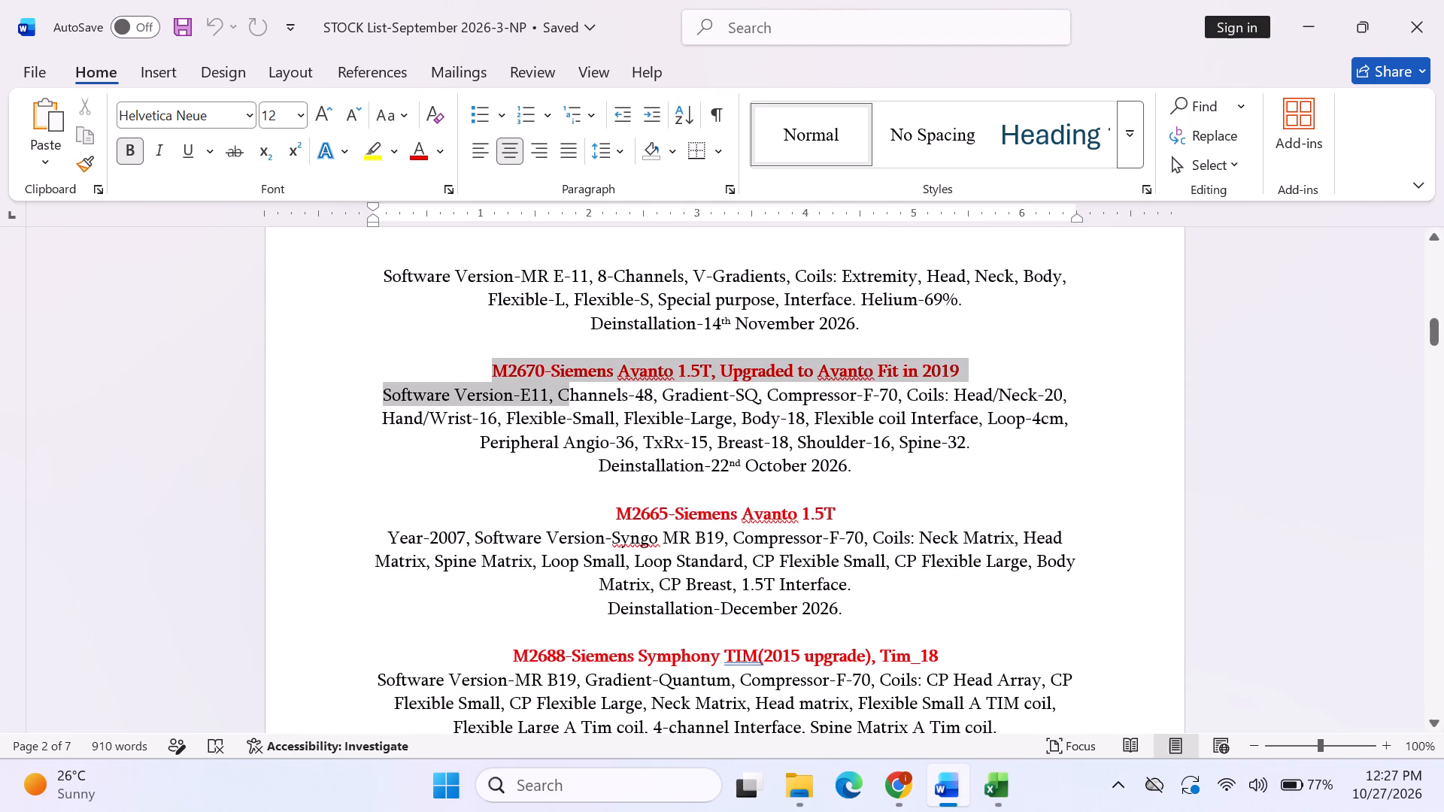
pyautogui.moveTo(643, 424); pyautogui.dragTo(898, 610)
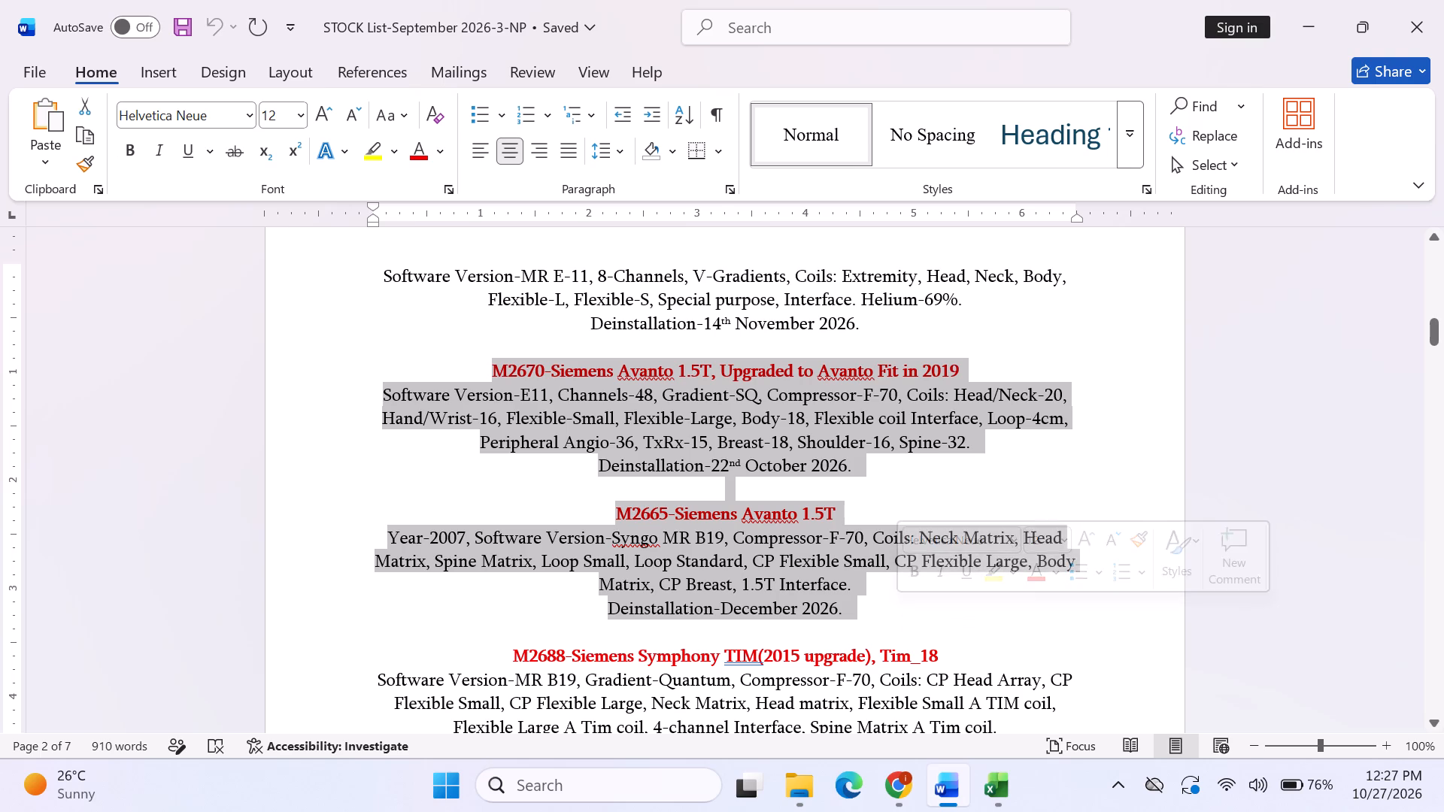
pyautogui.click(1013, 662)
# Select the Siemens MRI entries from M2670 Avanto 1.5T through M2688 Symphony TIM, including their specifications and availability lines.
pyautogui.scroll(-2, 1019, 641)
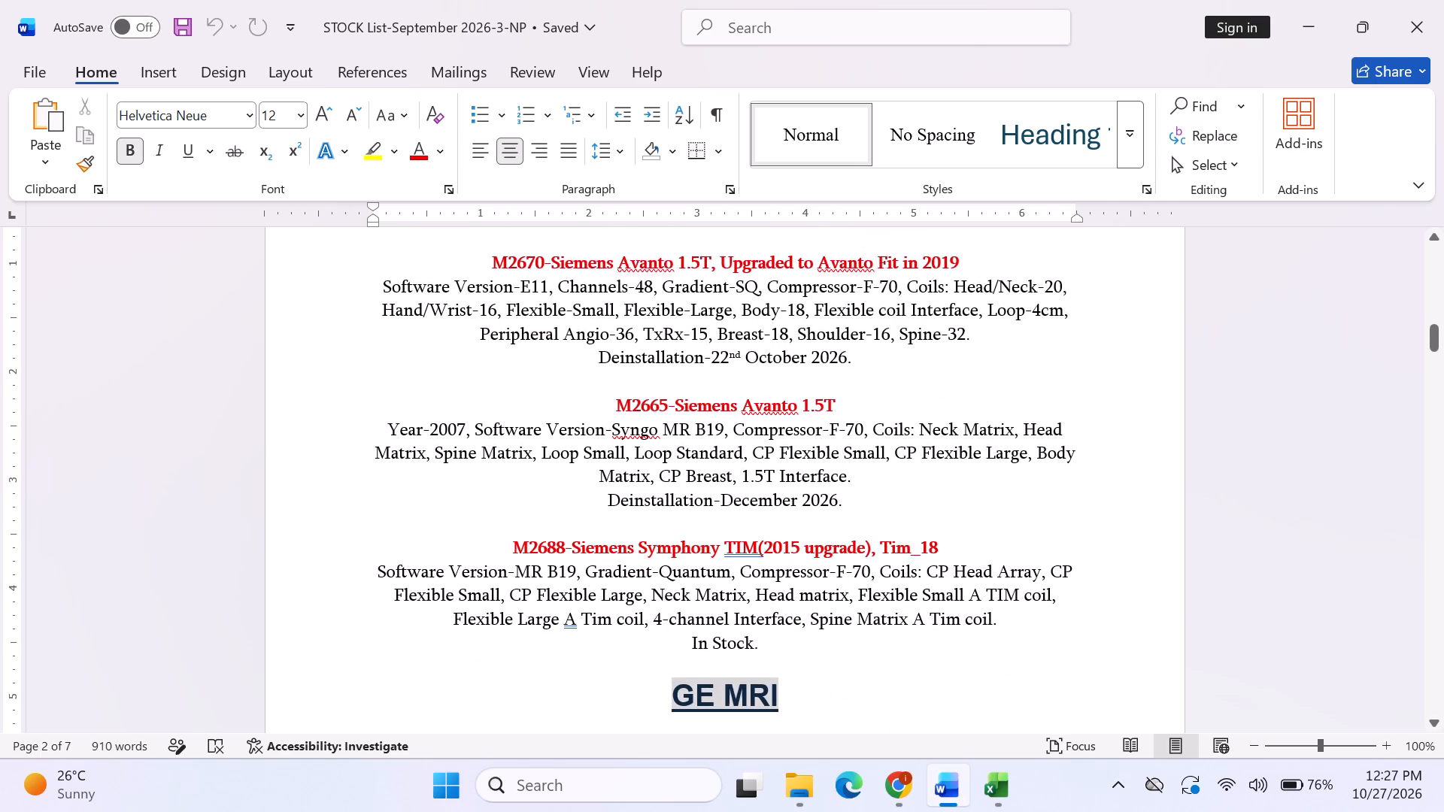
pyautogui.scroll(2, 1020, 641)
pyautogui.moveTo(481, 360); pyautogui.dragTo(720, 455)
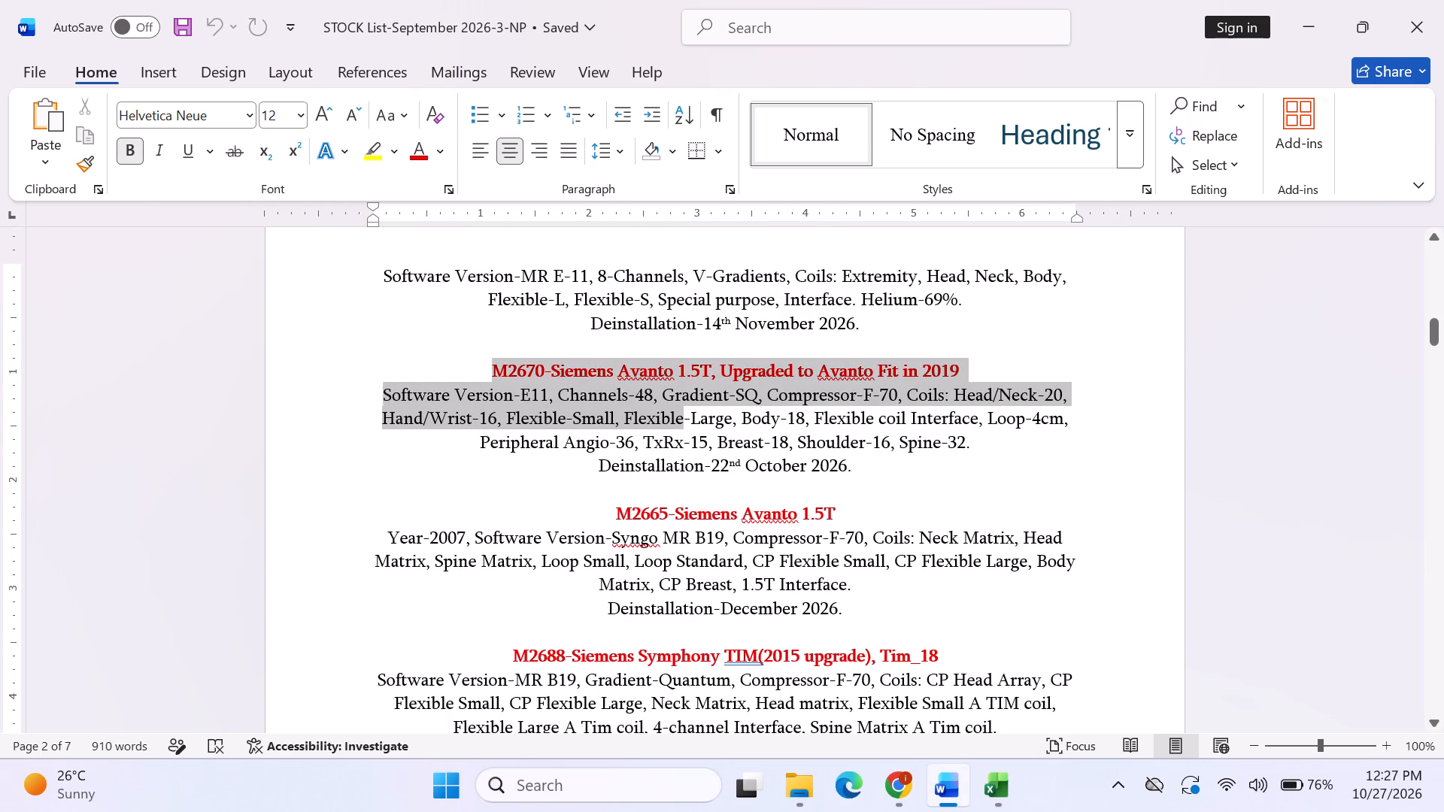
pyautogui.scroll(-3, 843, 602)
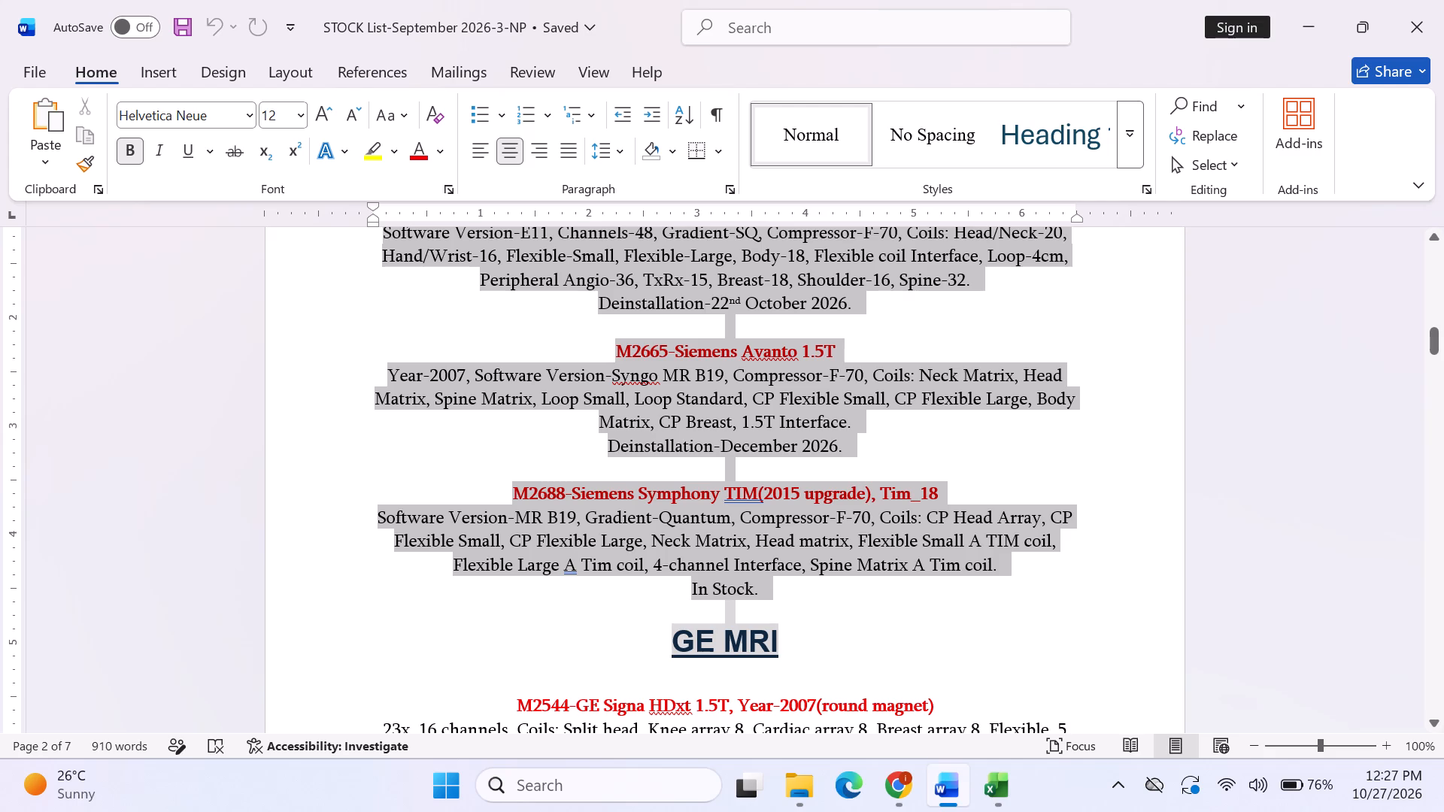